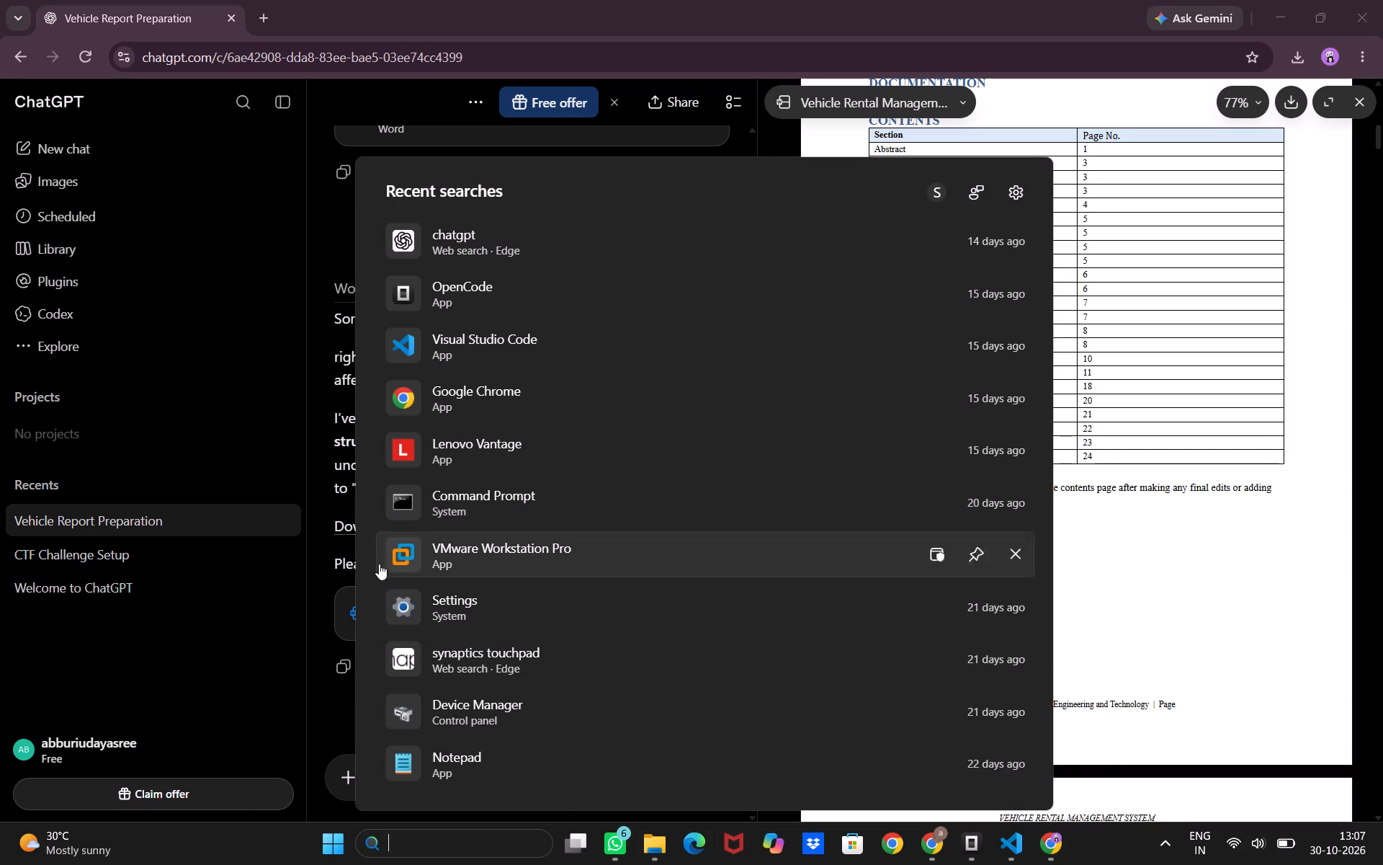
pyautogui.click(312, 641)
pyautogui.click(661, 861)
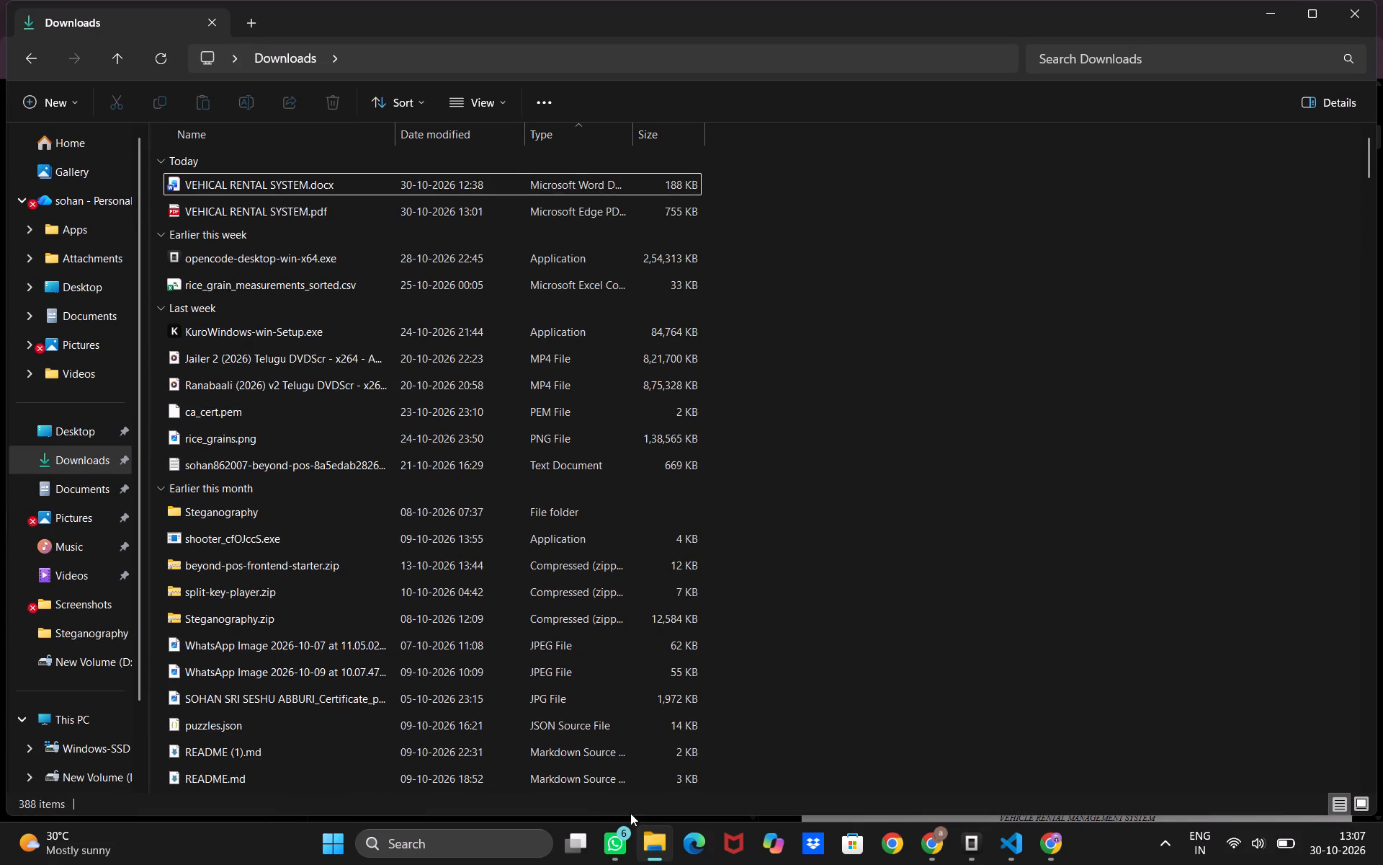
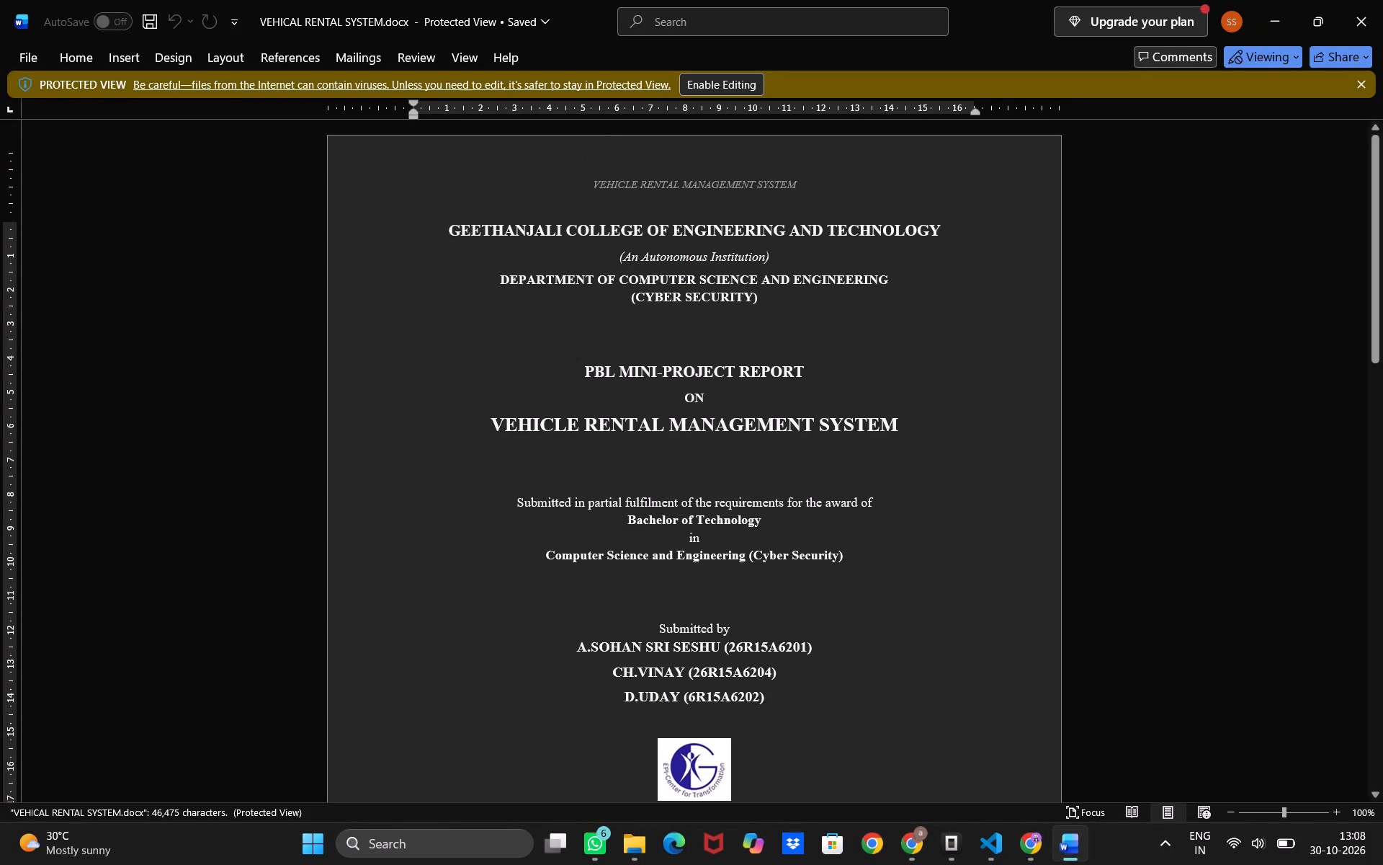
# Enable editing for the protected VEHICAL RENTAL SYSTEM.docx report.
pyautogui.click(713, 90)
# Insert the missing leading 2 in the third student's roll number on the cover page.
pyautogui.scroll(-4, 821, 312)
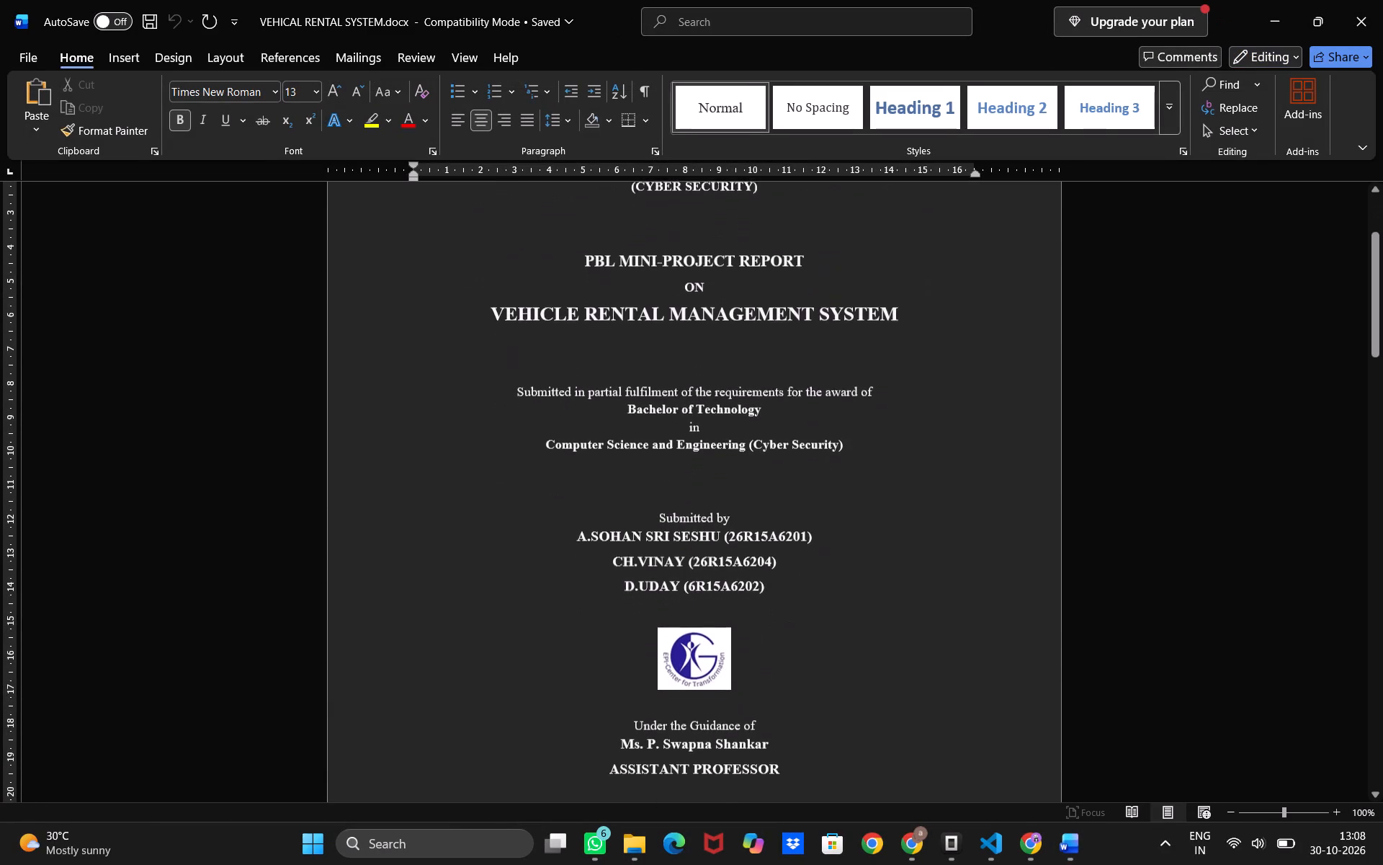
pyautogui.scroll(-2, 814, 361)
pyautogui.scroll(-2, 749, 423)
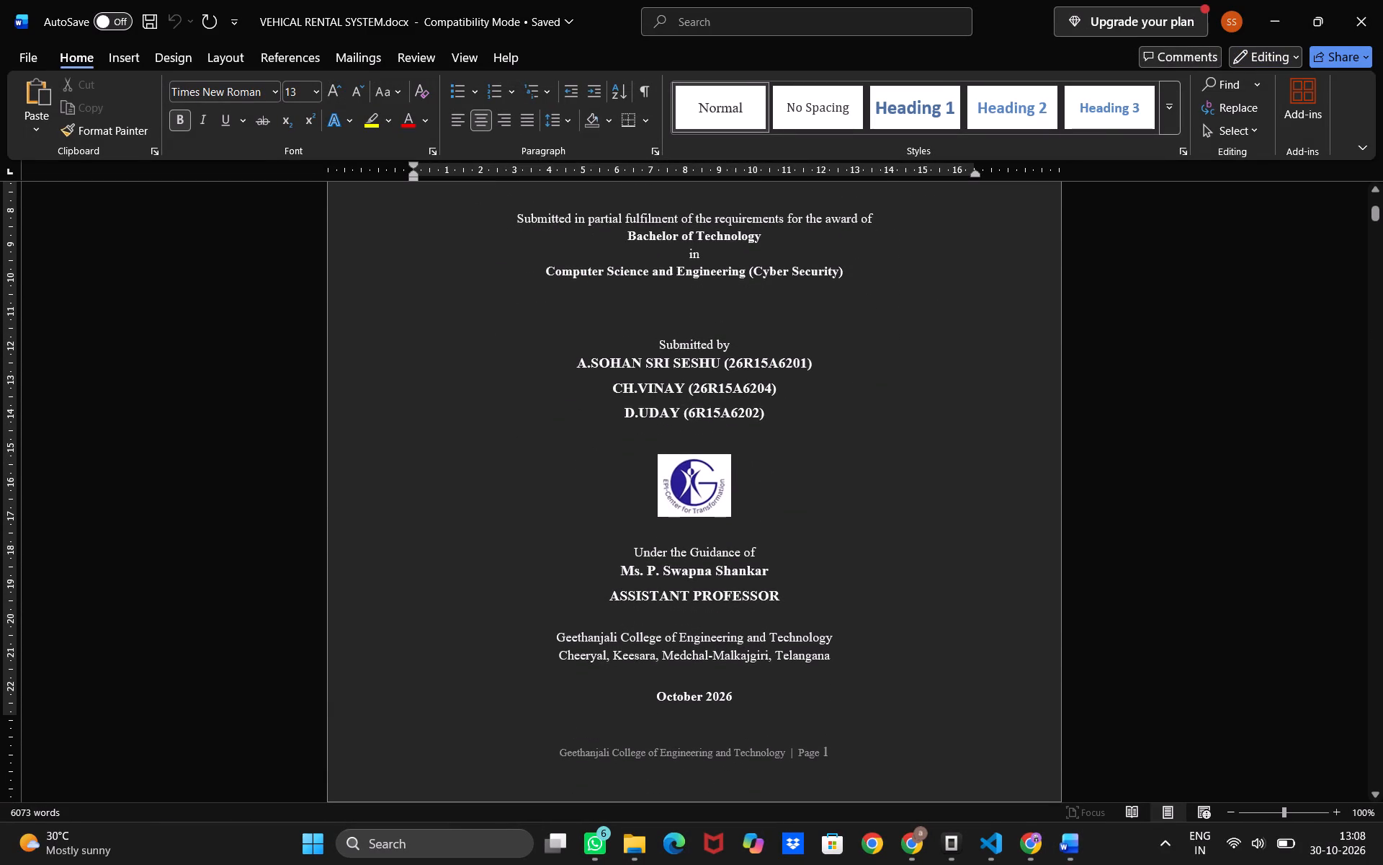
pyautogui.scroll(-2, 723, 565)
pyautogui.scroll(3, 723, 565)
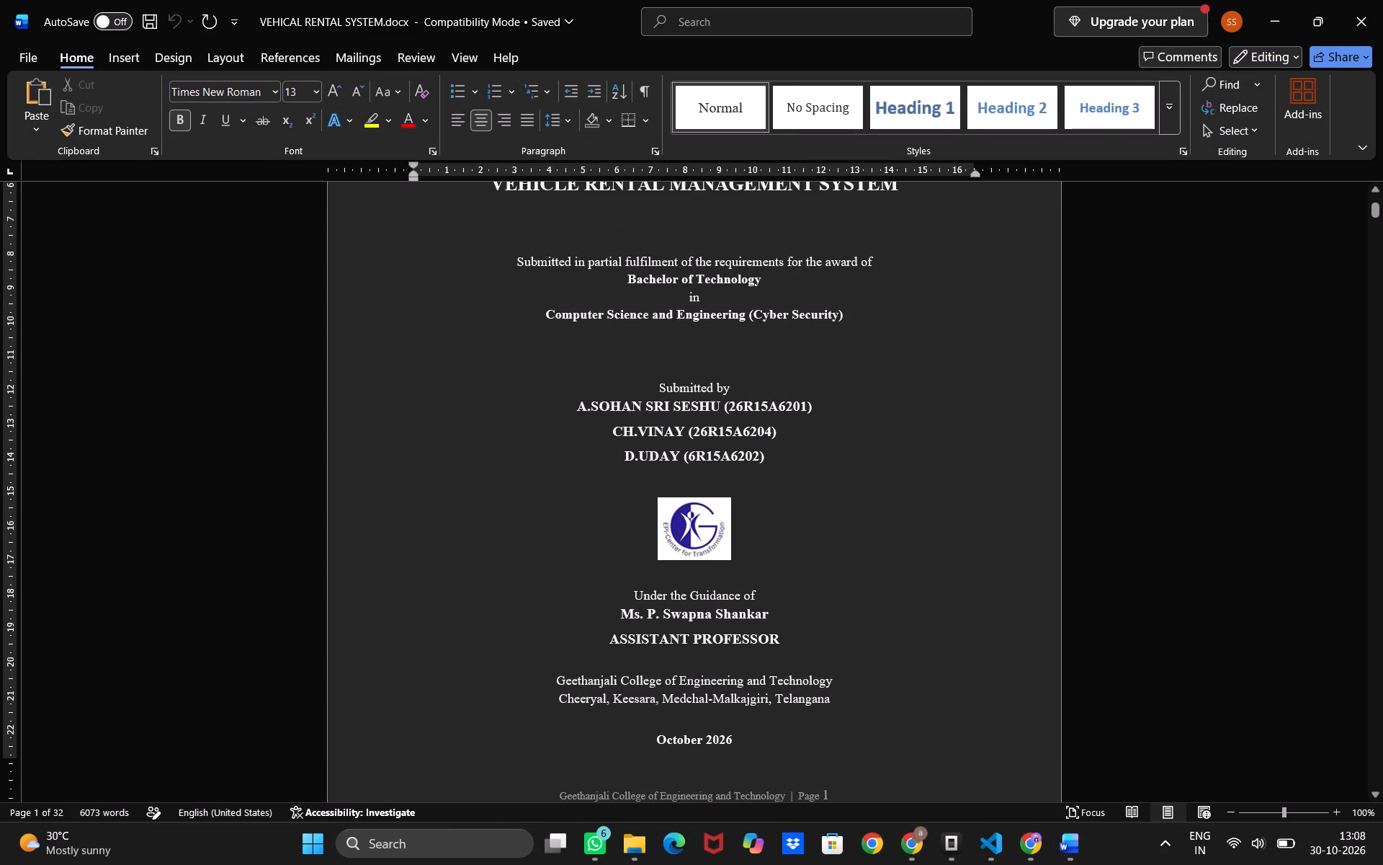
pyautogui.click(691, 456)
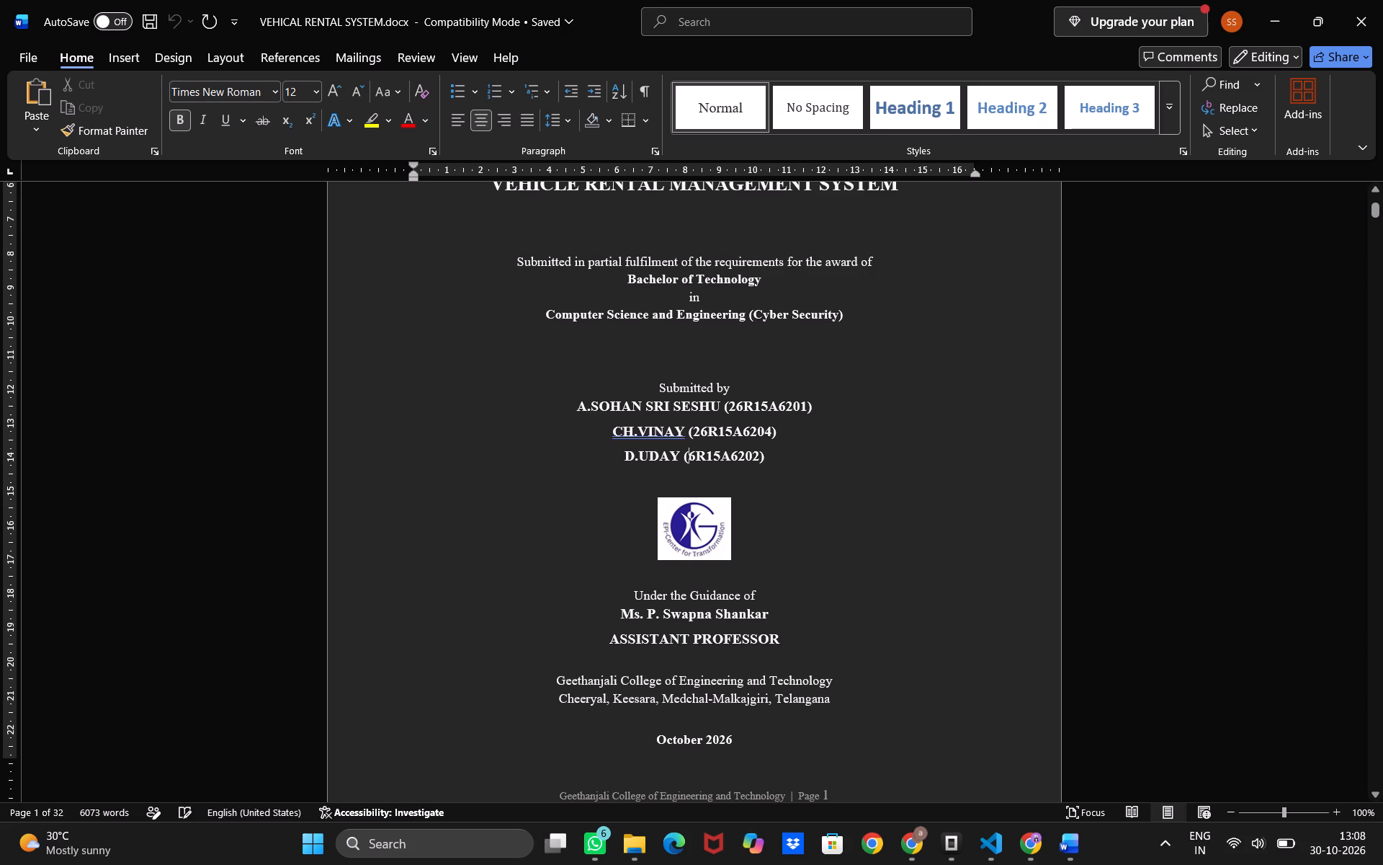
pyautogui.press('2')
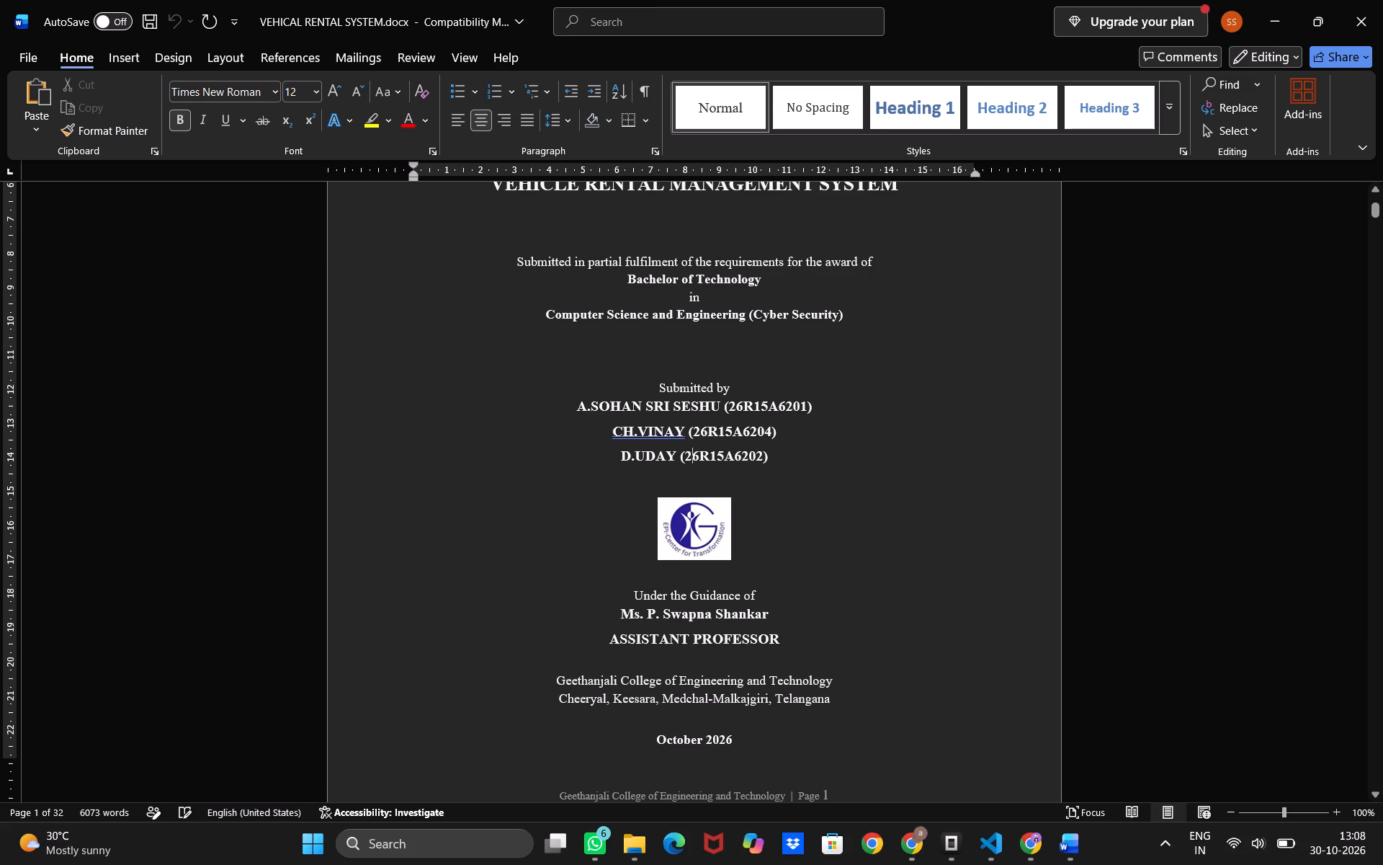
# Review the cover page and the ABSTRACT page of the report.
pyautogui.scroll(9, 888, 395)
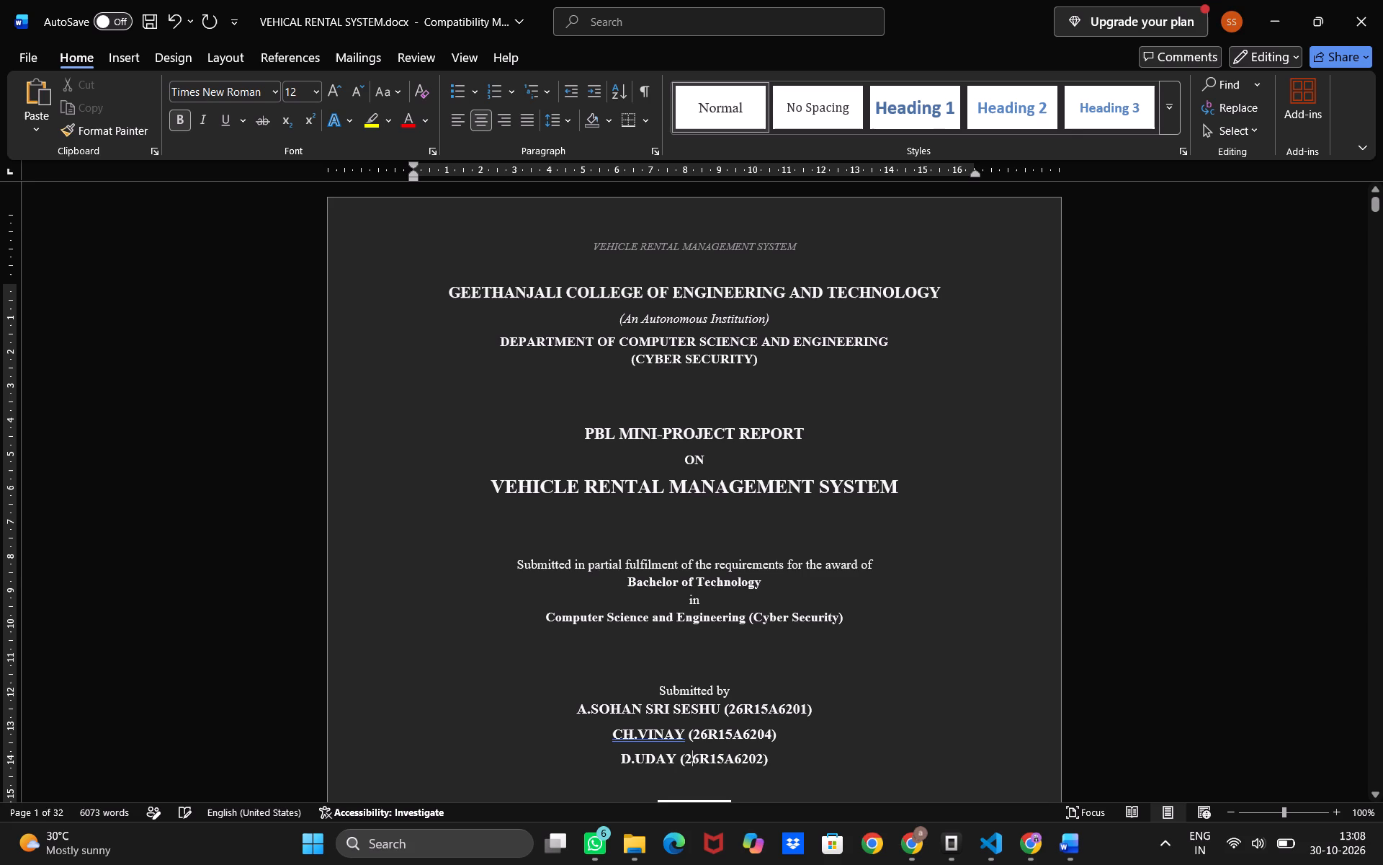
pyautogui.scroll(-15, 1011, 500)
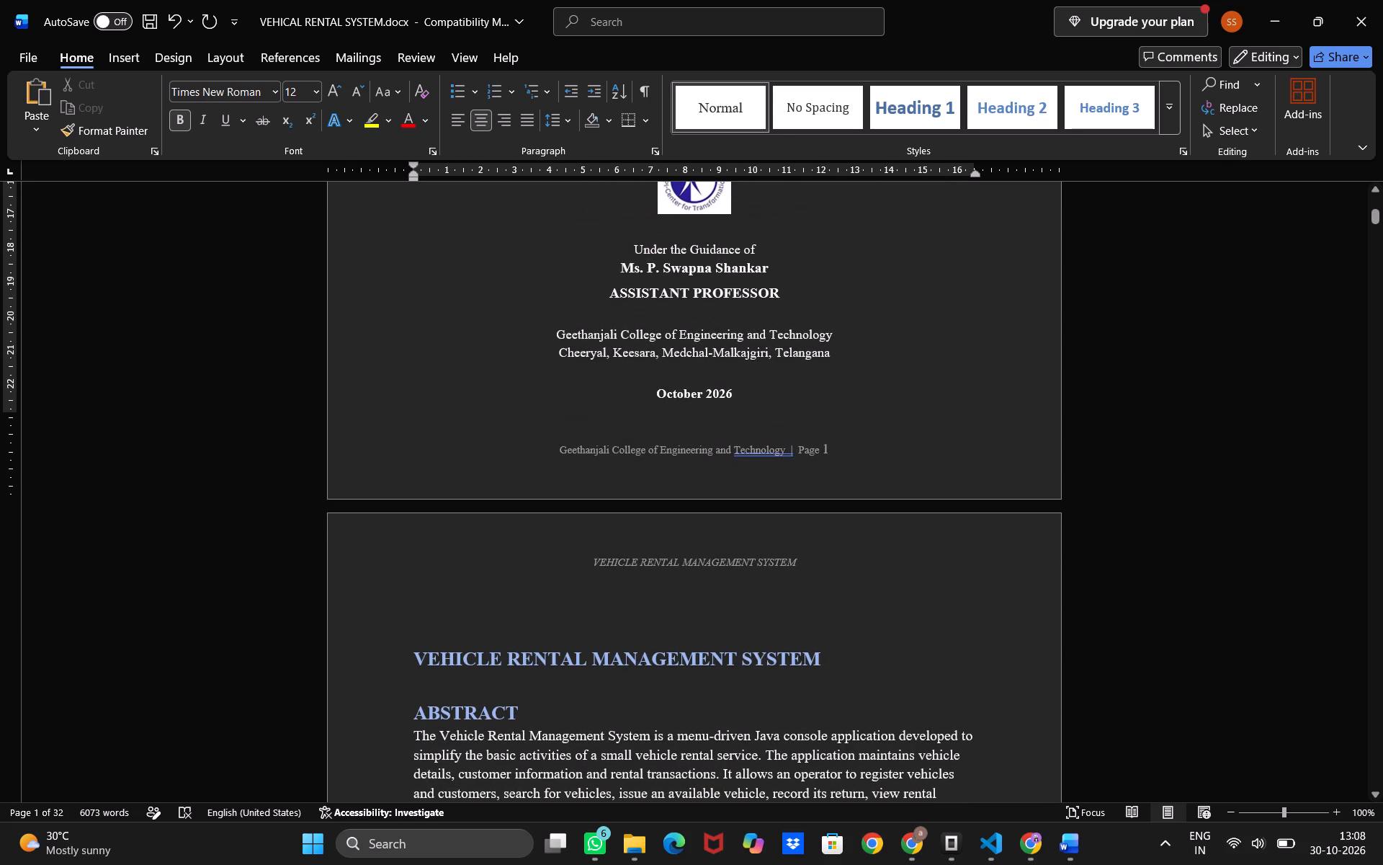
pyautogui.scroll(-4, 1011, 500)
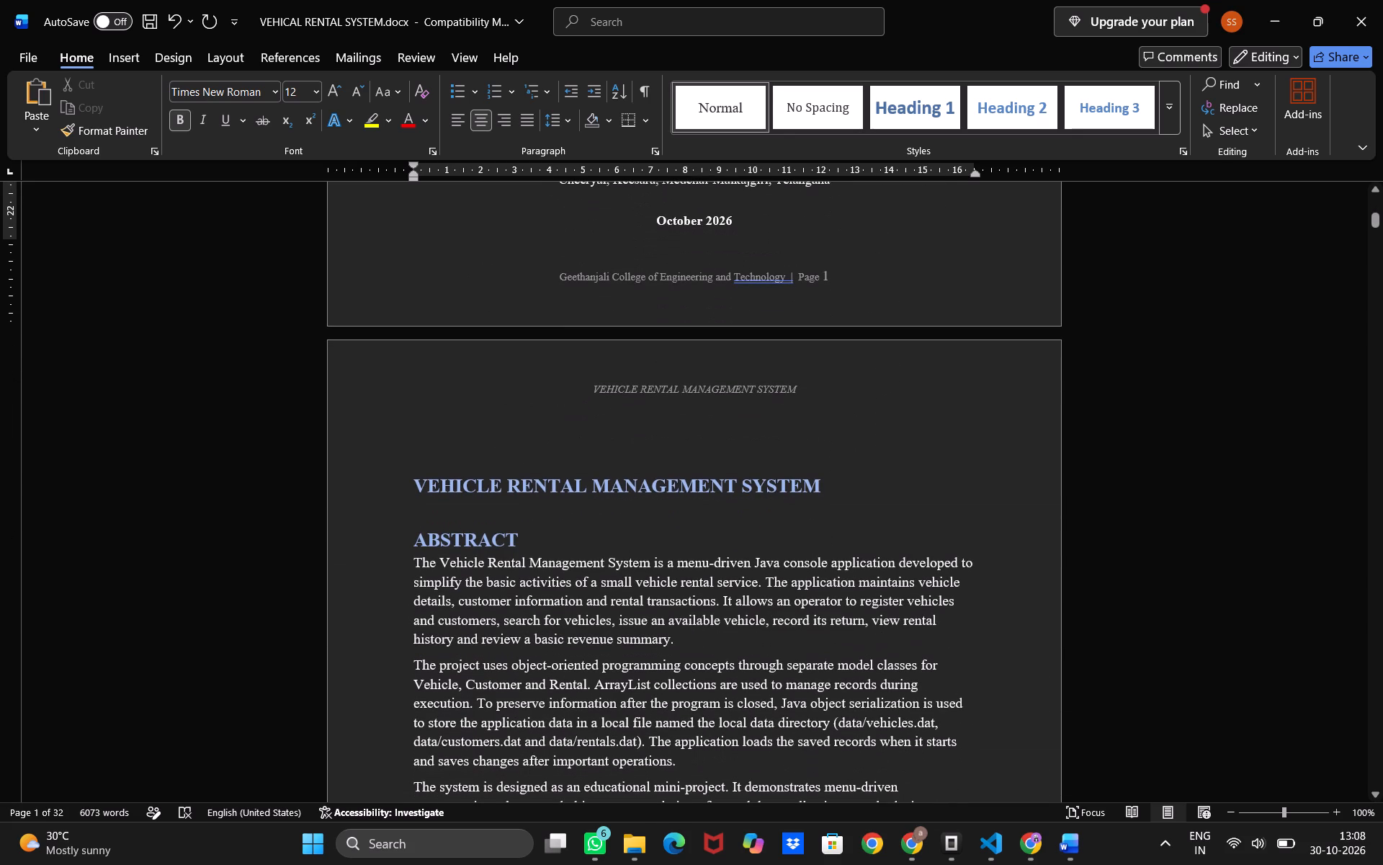
pyautogui.scroll(-13, 1011, 500)
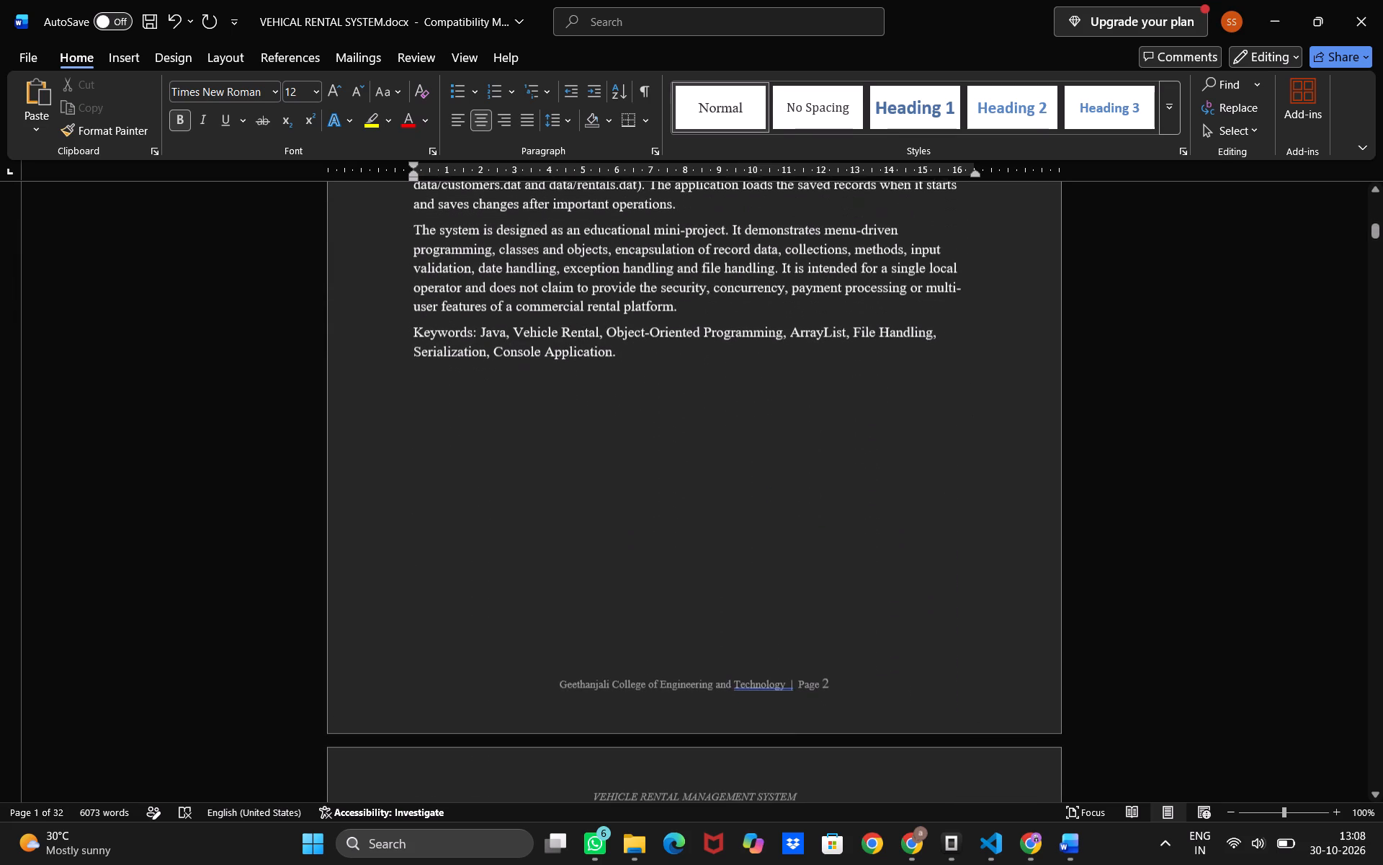
pyautogui.scroll(-1, 1011, 500)
pyautogui.scroll(1, 1011, 500)
pyautogui.scroll(-6, 1011, 500)
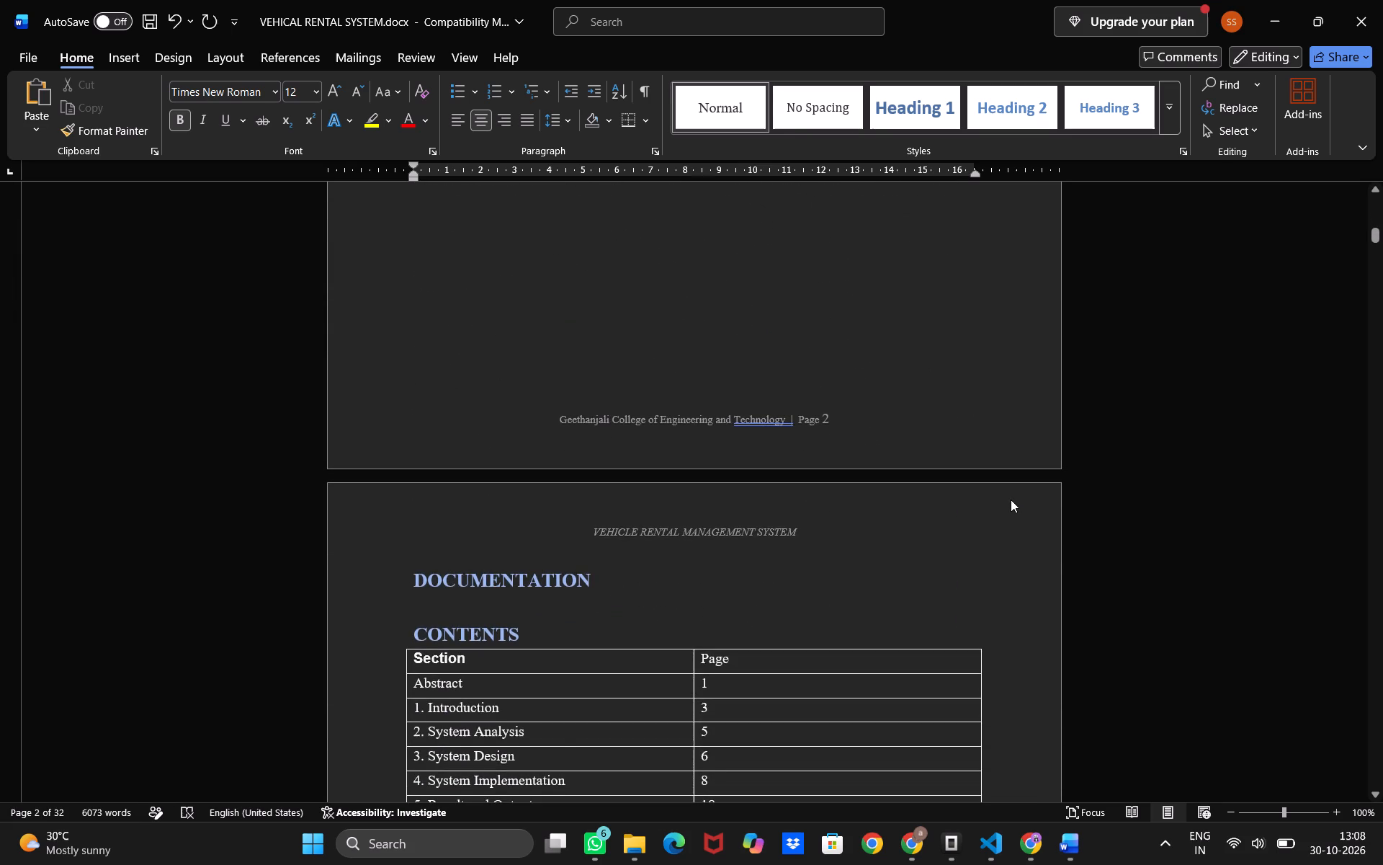
# Delete the DOCUMENTATION heading text above the CONTENTS heading on page 3.
pyautogui.scroll(-5, 1011, 500)
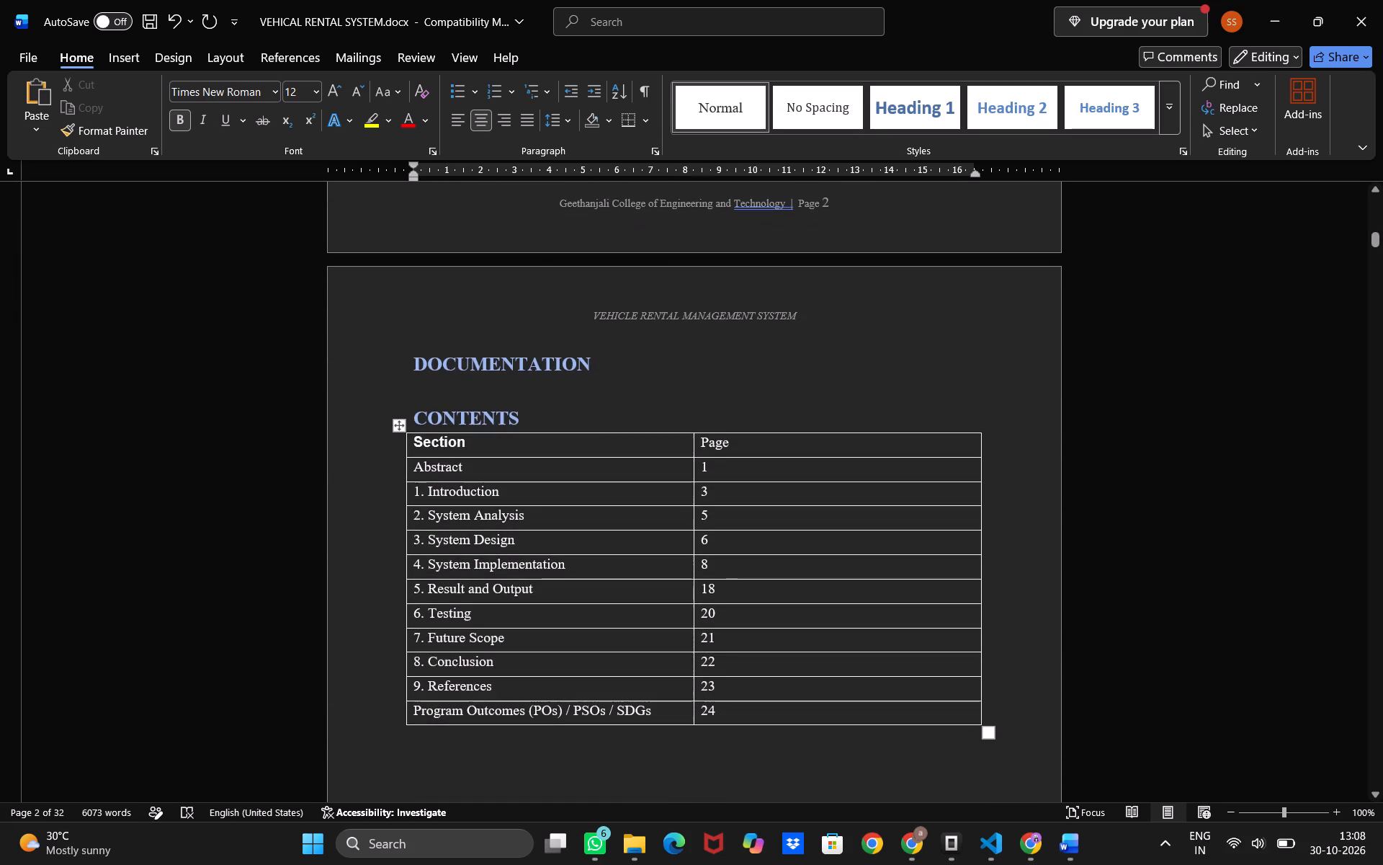
pyautogui.click(529, 360)
pyautogui.click(598, 360)
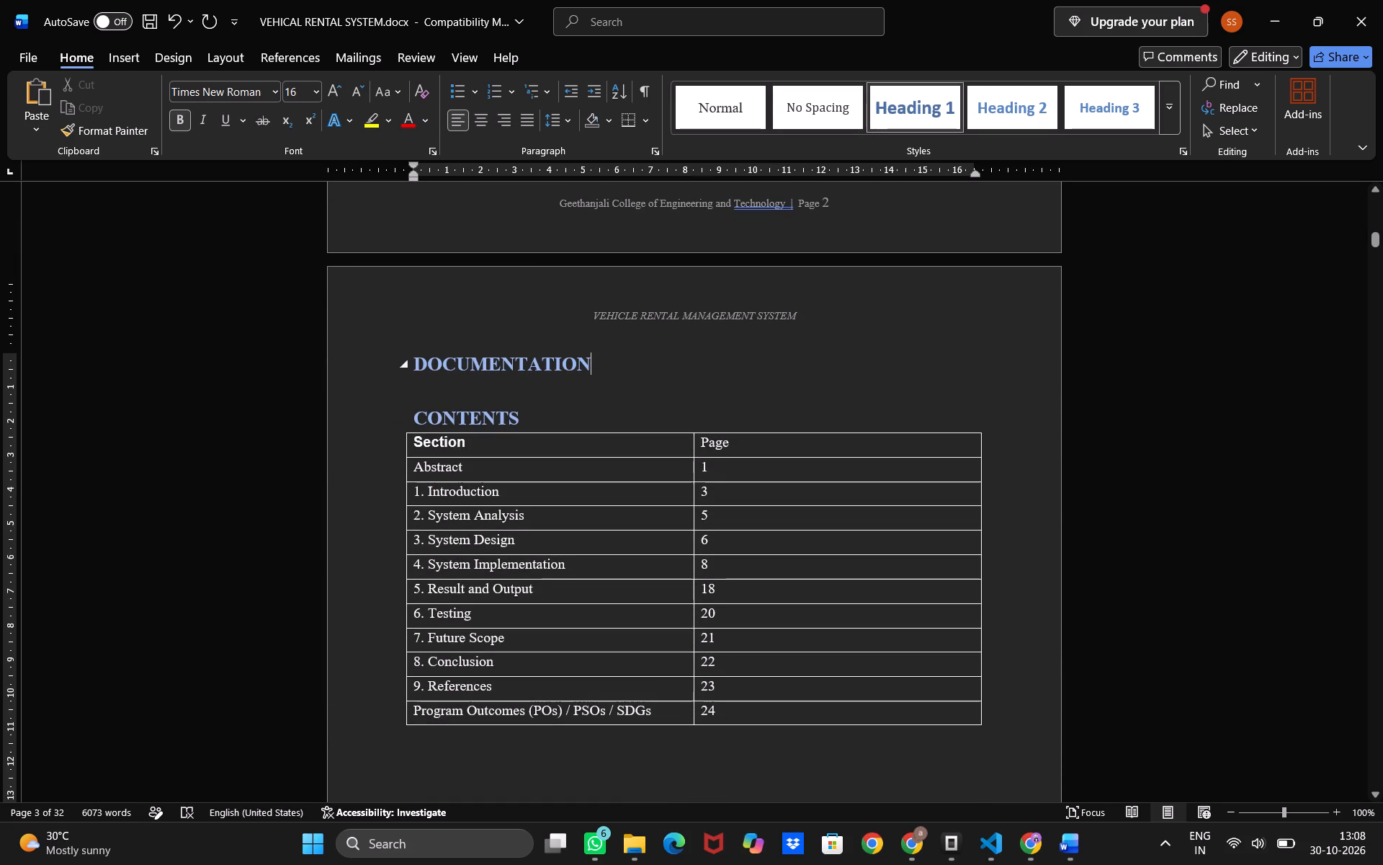
pyautogui.press('BackSpace')
pyautogui.press('BackSpace')
pyautogui.press('BackSpace')
pyautogui.press('BackSpace')
pyautogui.press('BackSpace')
pyautogui.press('BackSpace')
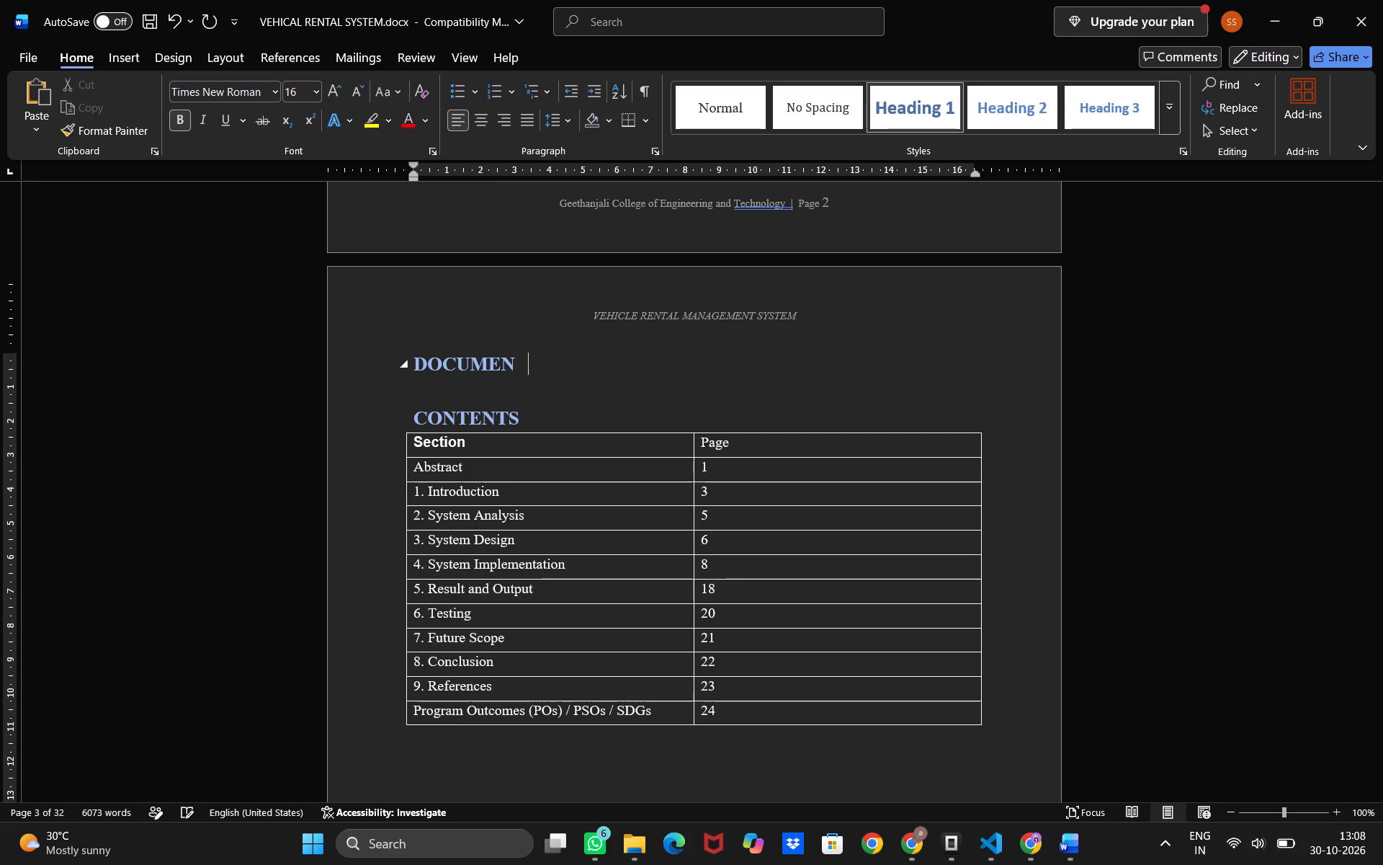
pyautogui.press('BackSpace')
pyautogui.press('BackSpace')
pyautogui.press('BackSpace')
pyautogui.press('BackSpace')
pyautogui.press('BackSpace')
pyautogui.press('BackSpace')
pyautogui.press('BackSpace')
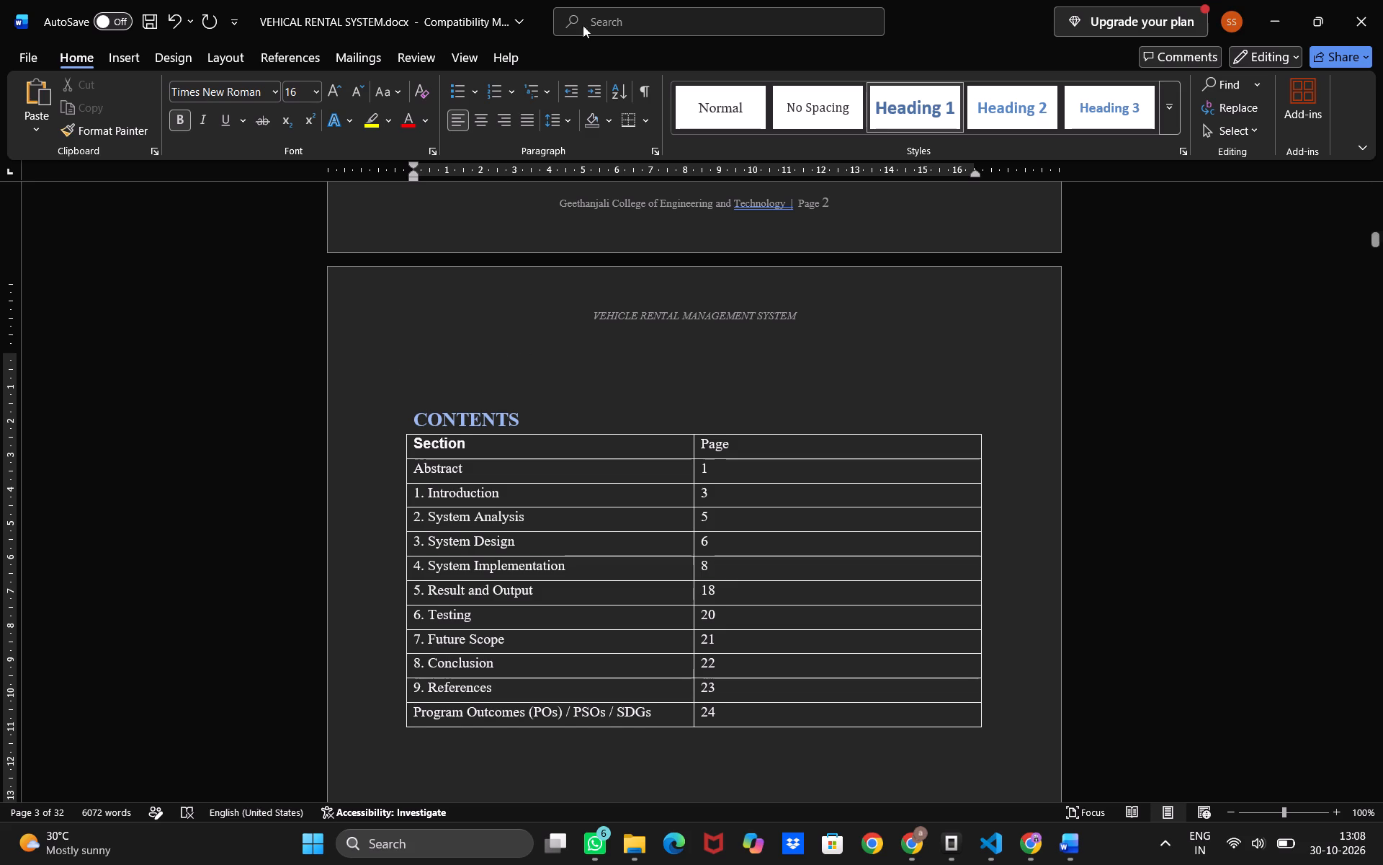
# Add a blank line between the CONTENTS heading and the section table.
pyautogui.scroll(-2, 1166, 296)
pyautogui.click(733, 314)
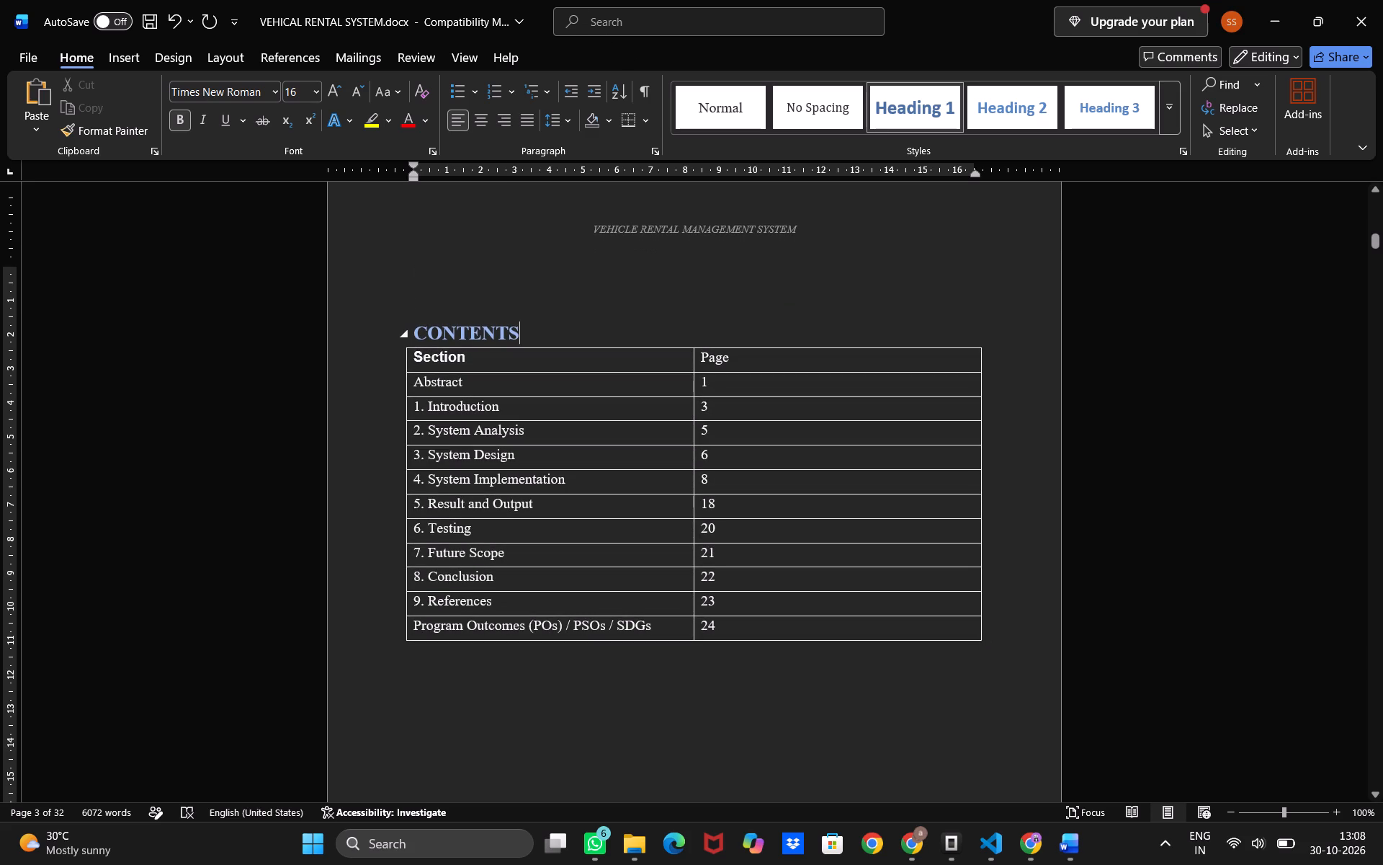
pyautogui.press('Return')
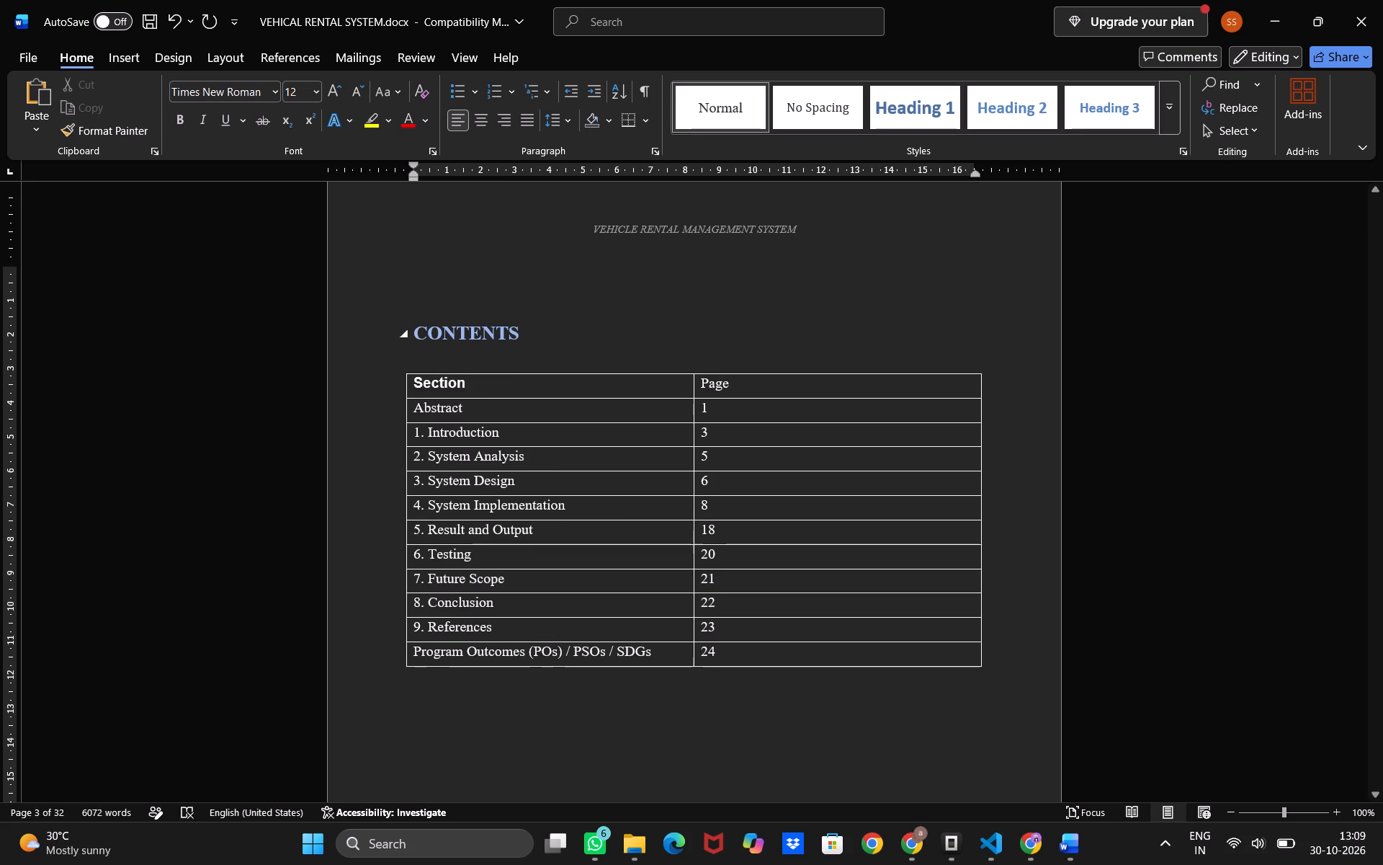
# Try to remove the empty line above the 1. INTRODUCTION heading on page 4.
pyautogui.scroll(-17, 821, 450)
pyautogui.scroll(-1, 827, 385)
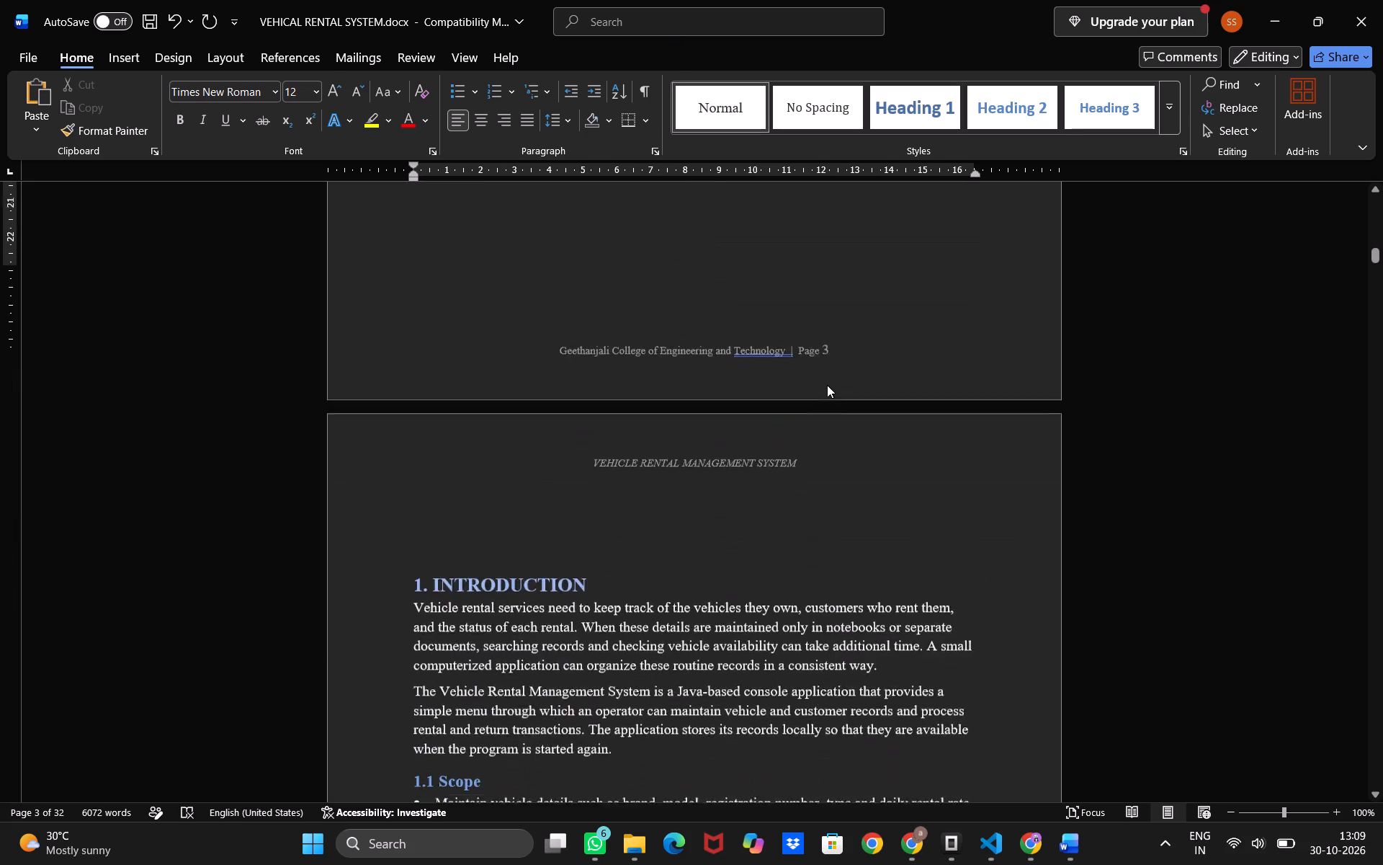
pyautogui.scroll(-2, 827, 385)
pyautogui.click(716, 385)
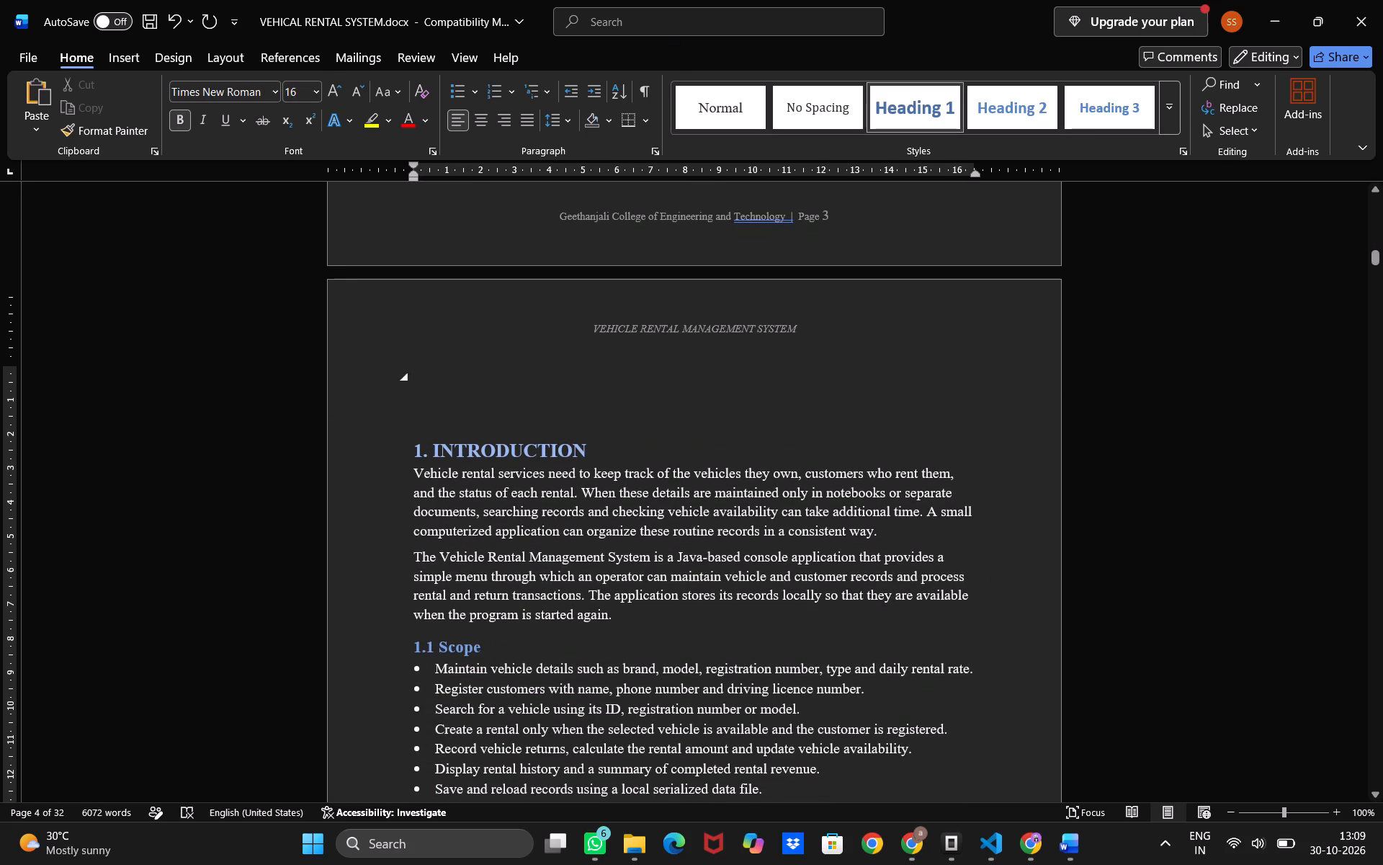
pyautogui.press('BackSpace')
# Check the CONTENTS page's layout and the section page numbers listed in its table.
pyautogui.scroll(-1, 698, 383)
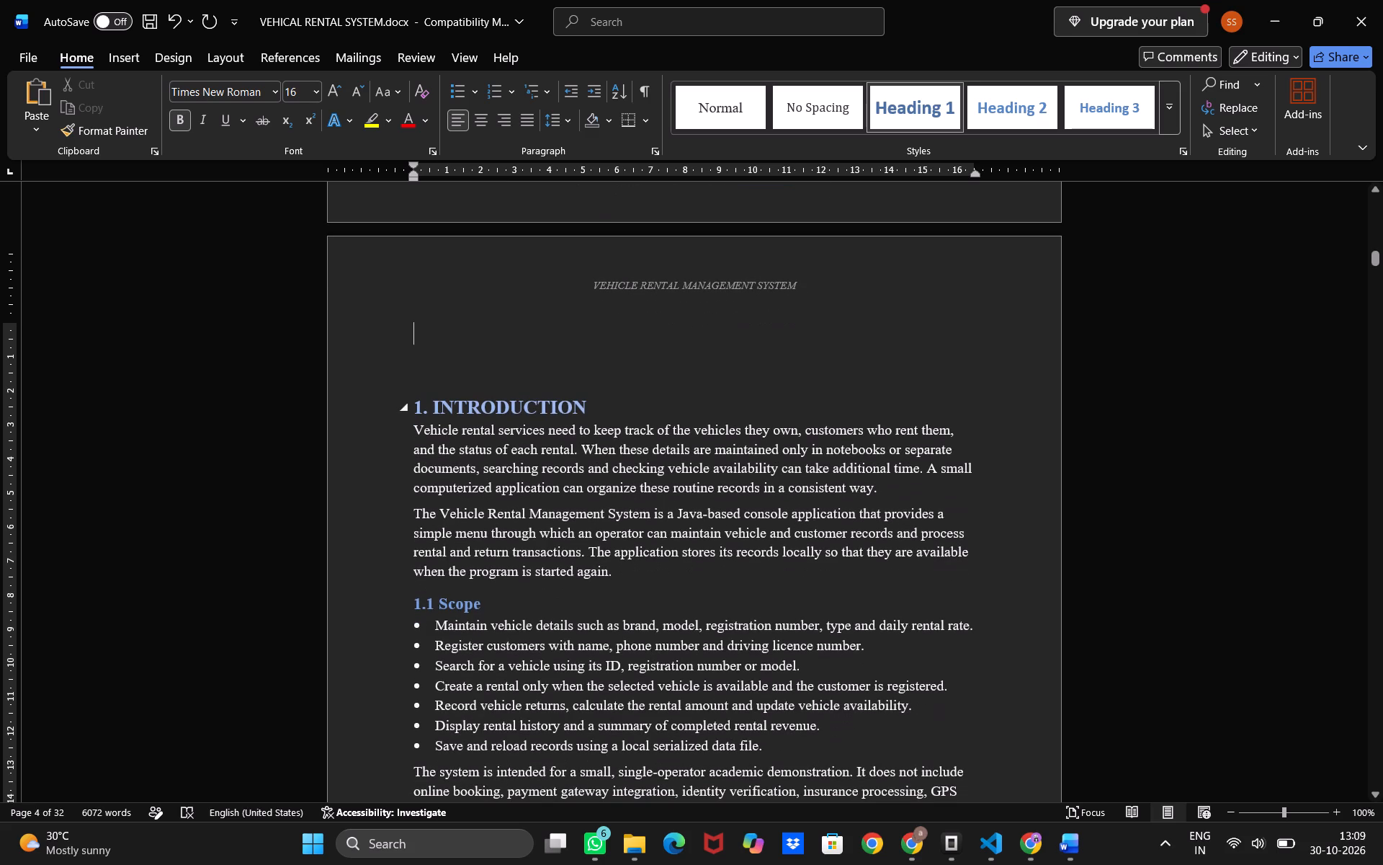
pyautogui.scroll(2, 698, 383)
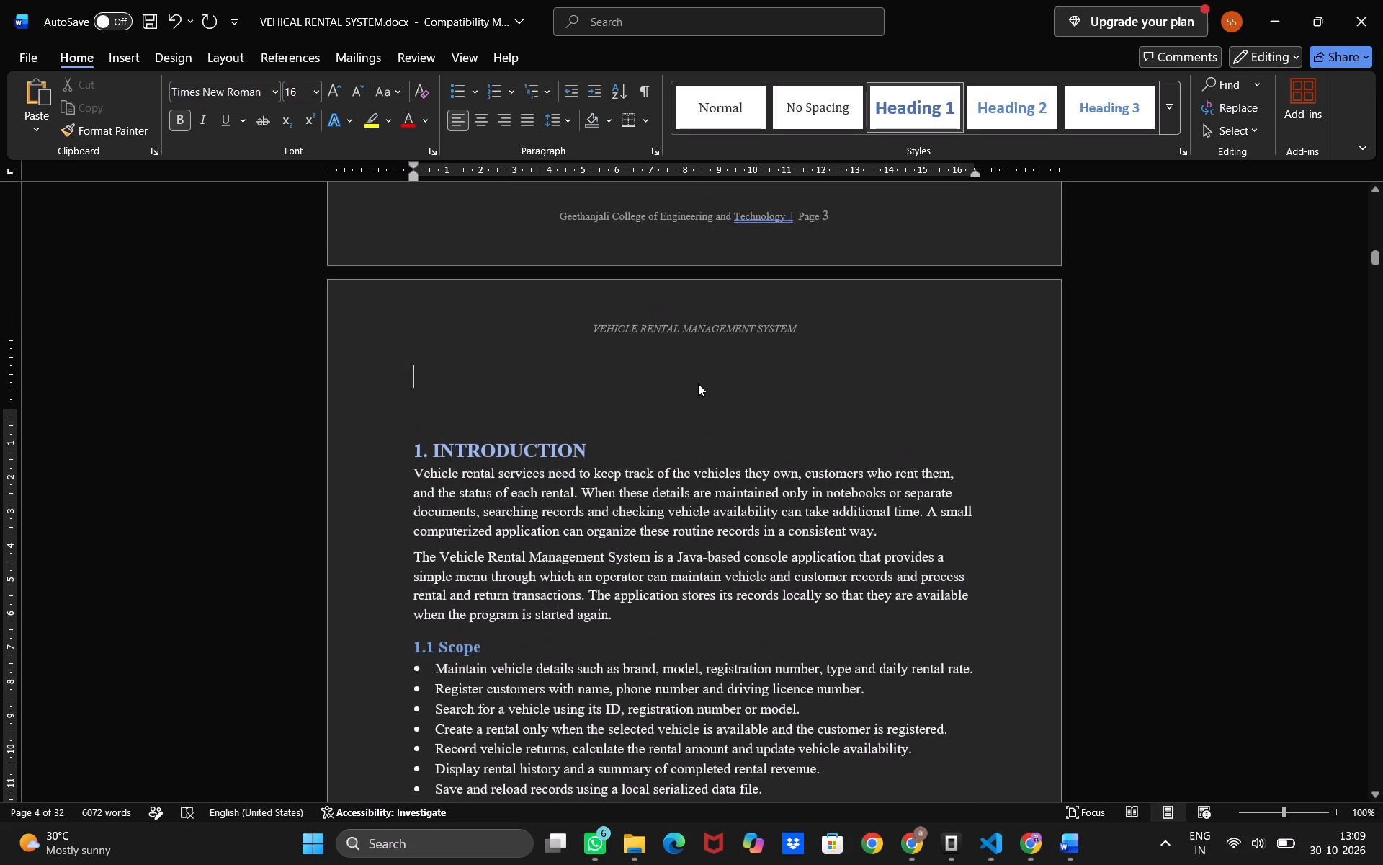
pyautogui.scroll(17, 698, 383)
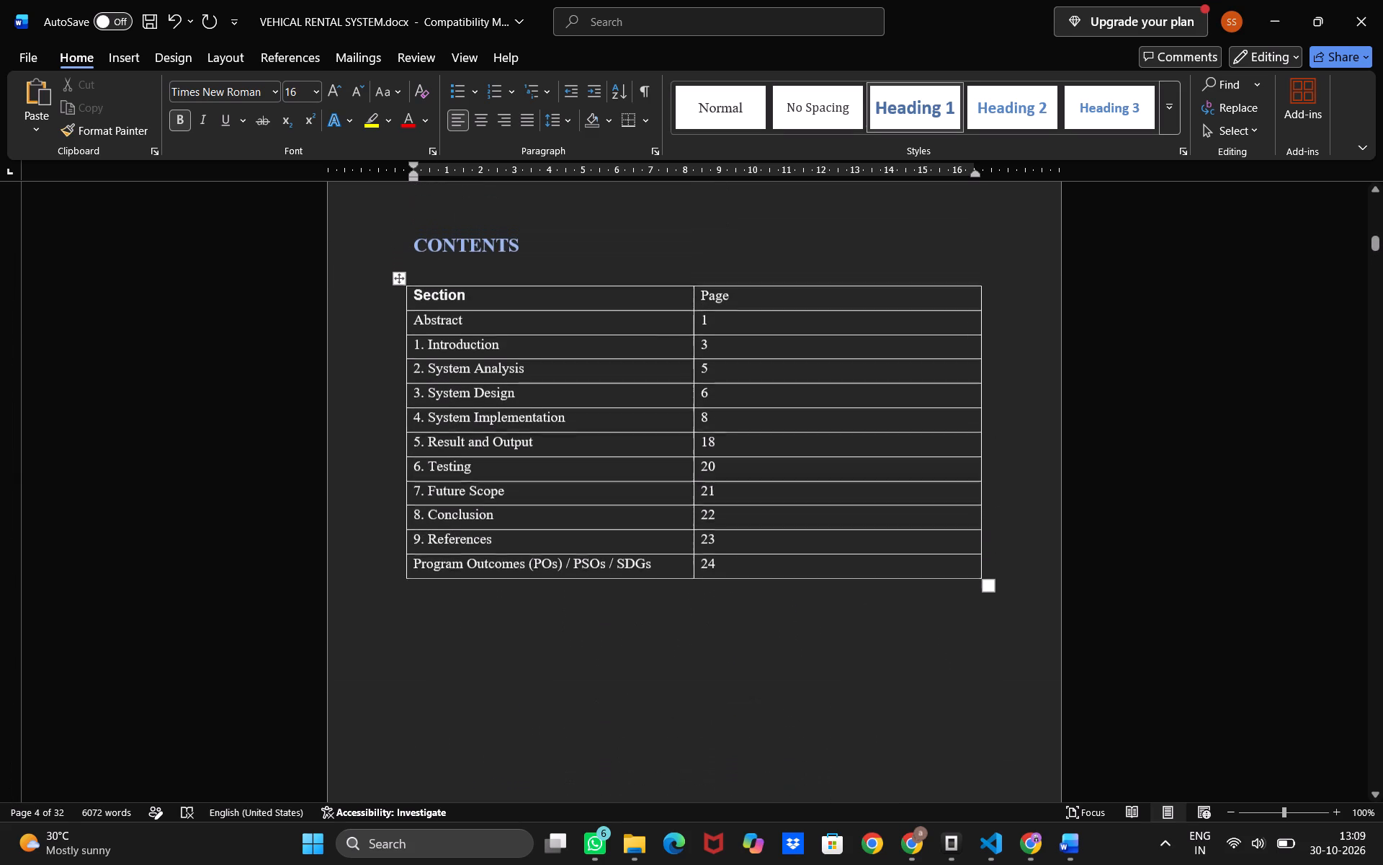
pyautogui.scroll(-3, 698, 383)
pyautogui.scroll(13, 698, 383)
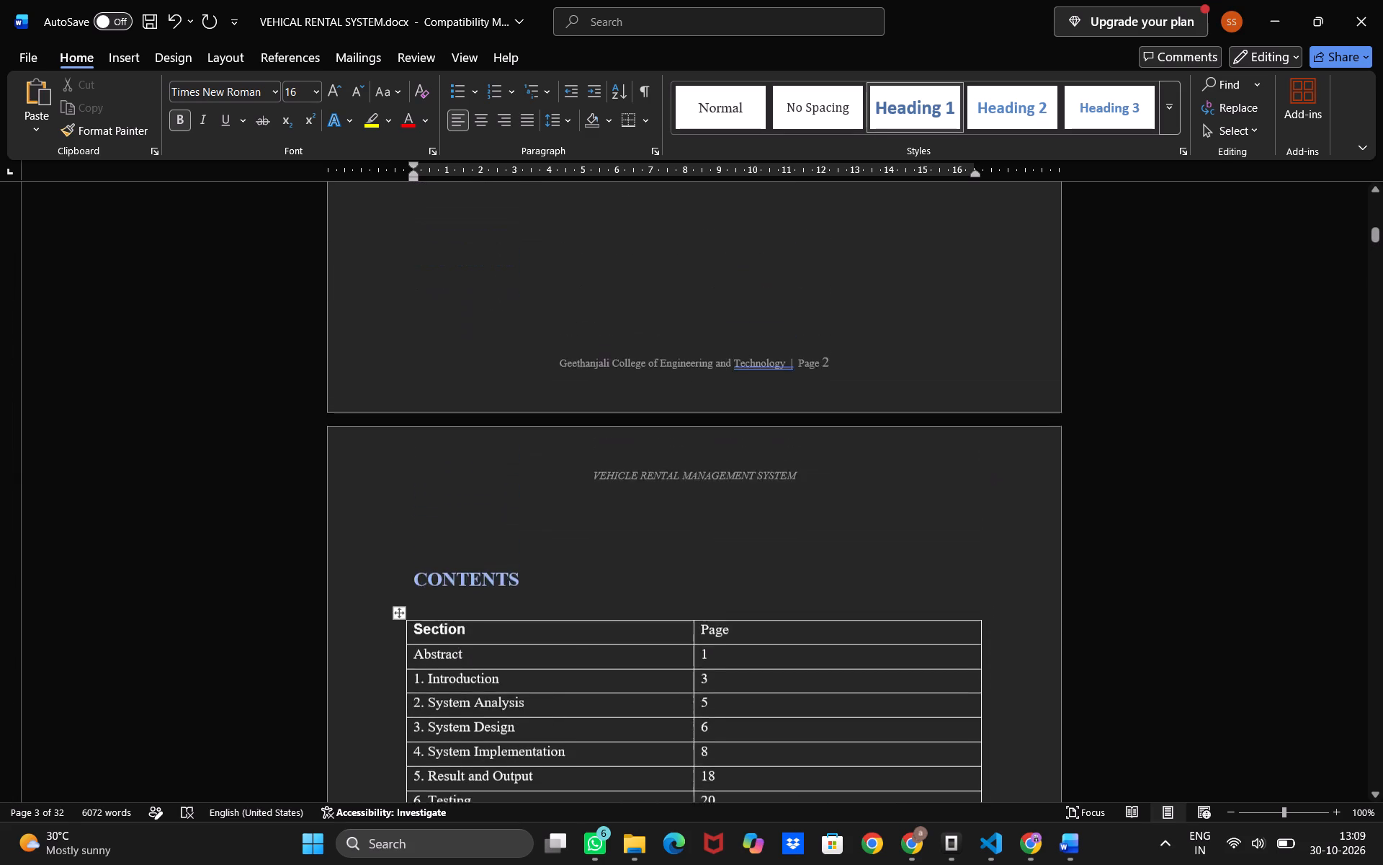
pyautogui.scroll(5, 698, 383)
pyautogui.scroll(-11, 698, 383)
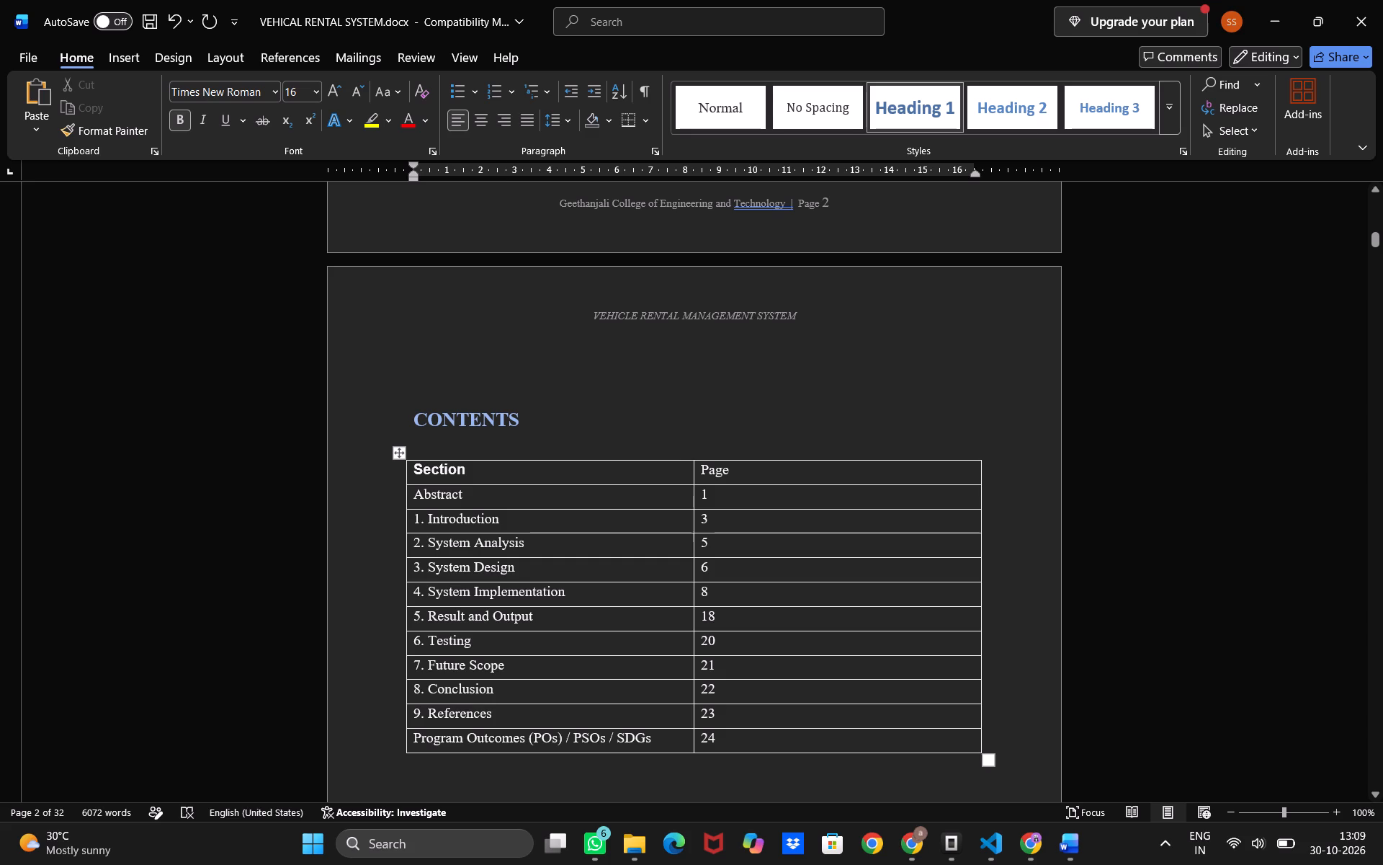
pyautogui.scroll(-1, 610, 499)
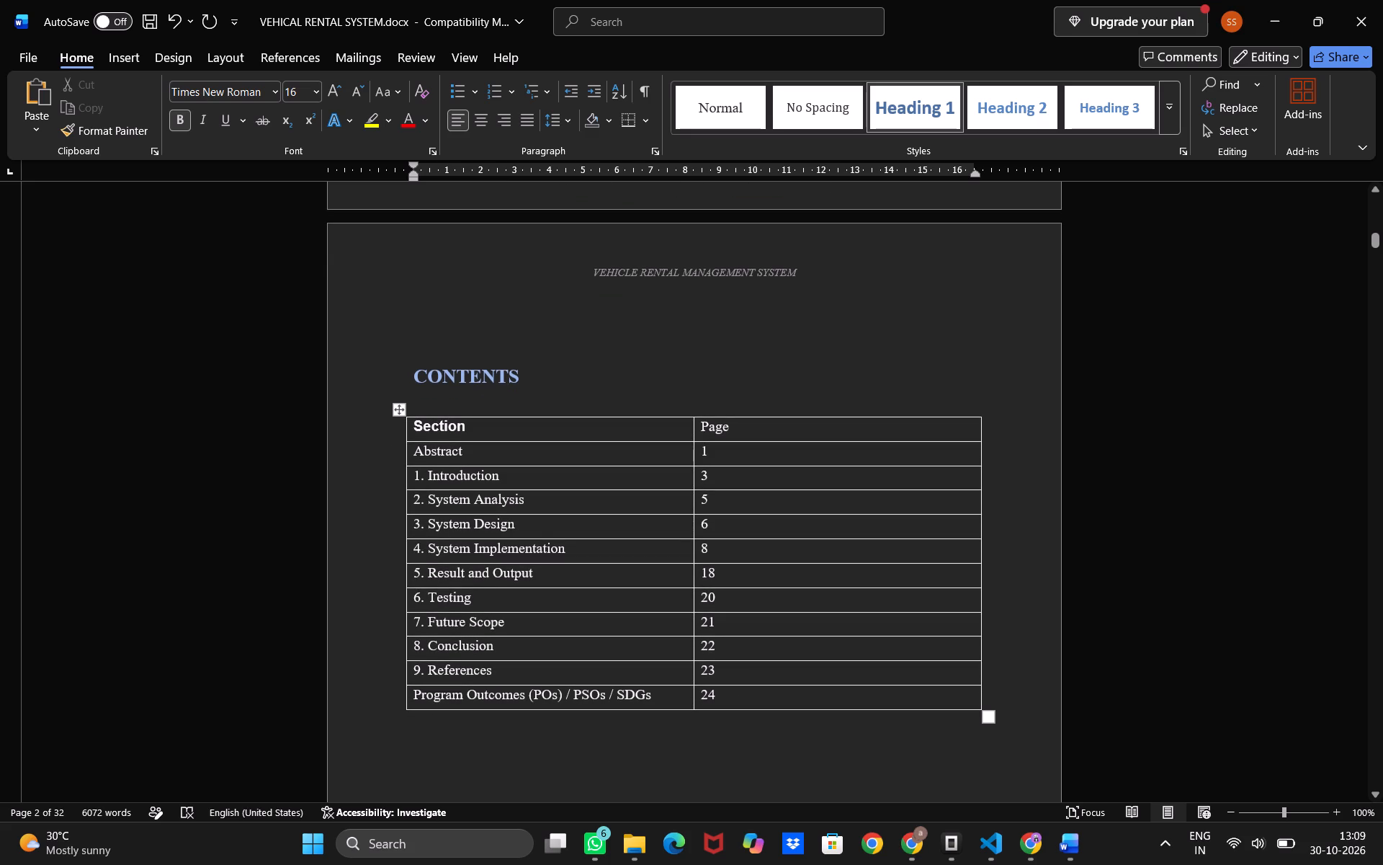
pyautogui.scroll(-2, 735, 450)
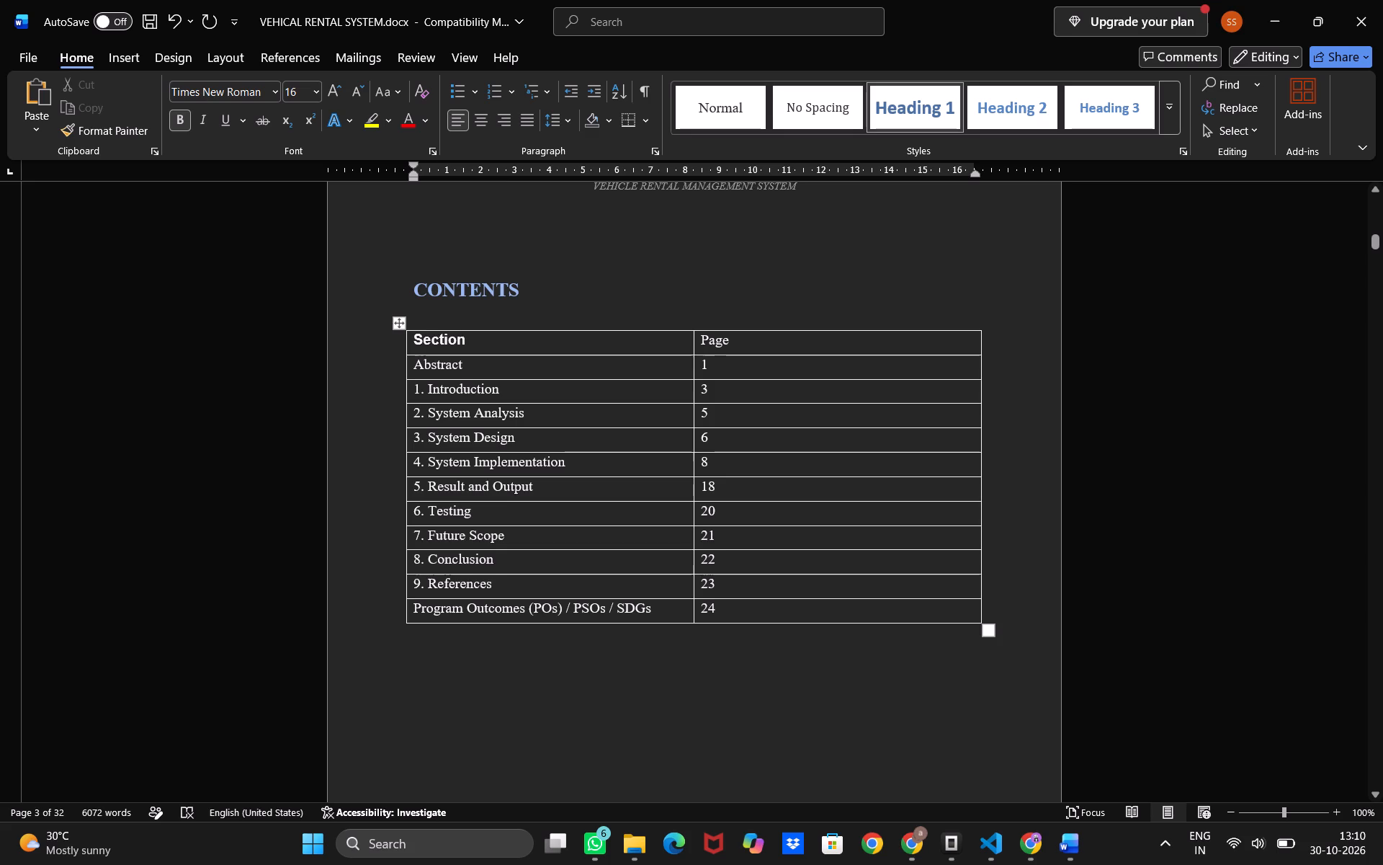
pyautogui.scroll(-1, 662, 432)
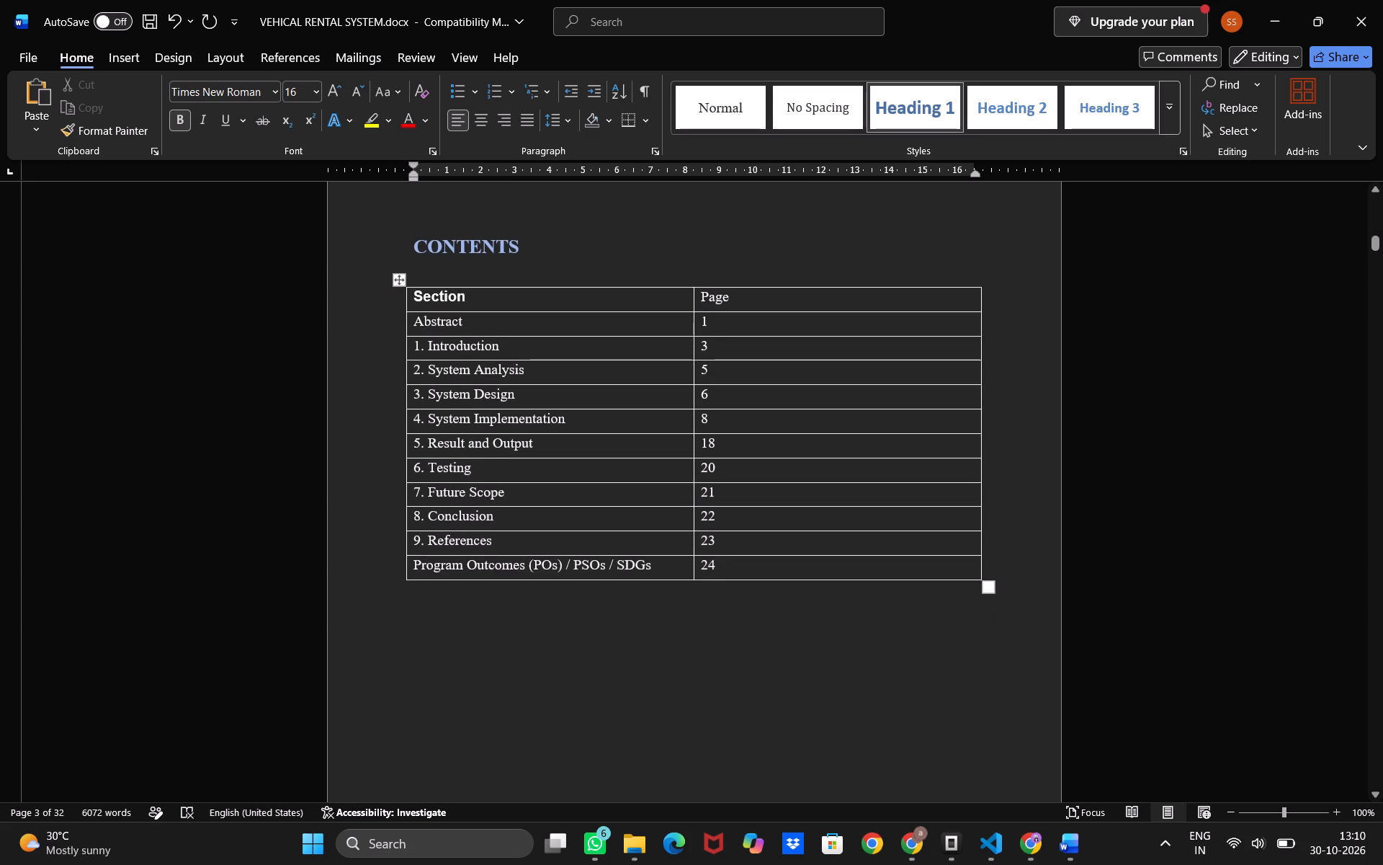
pyautogui.scroll(-2, 663, 432)
pyautogui.scroll(1, 664, 432)
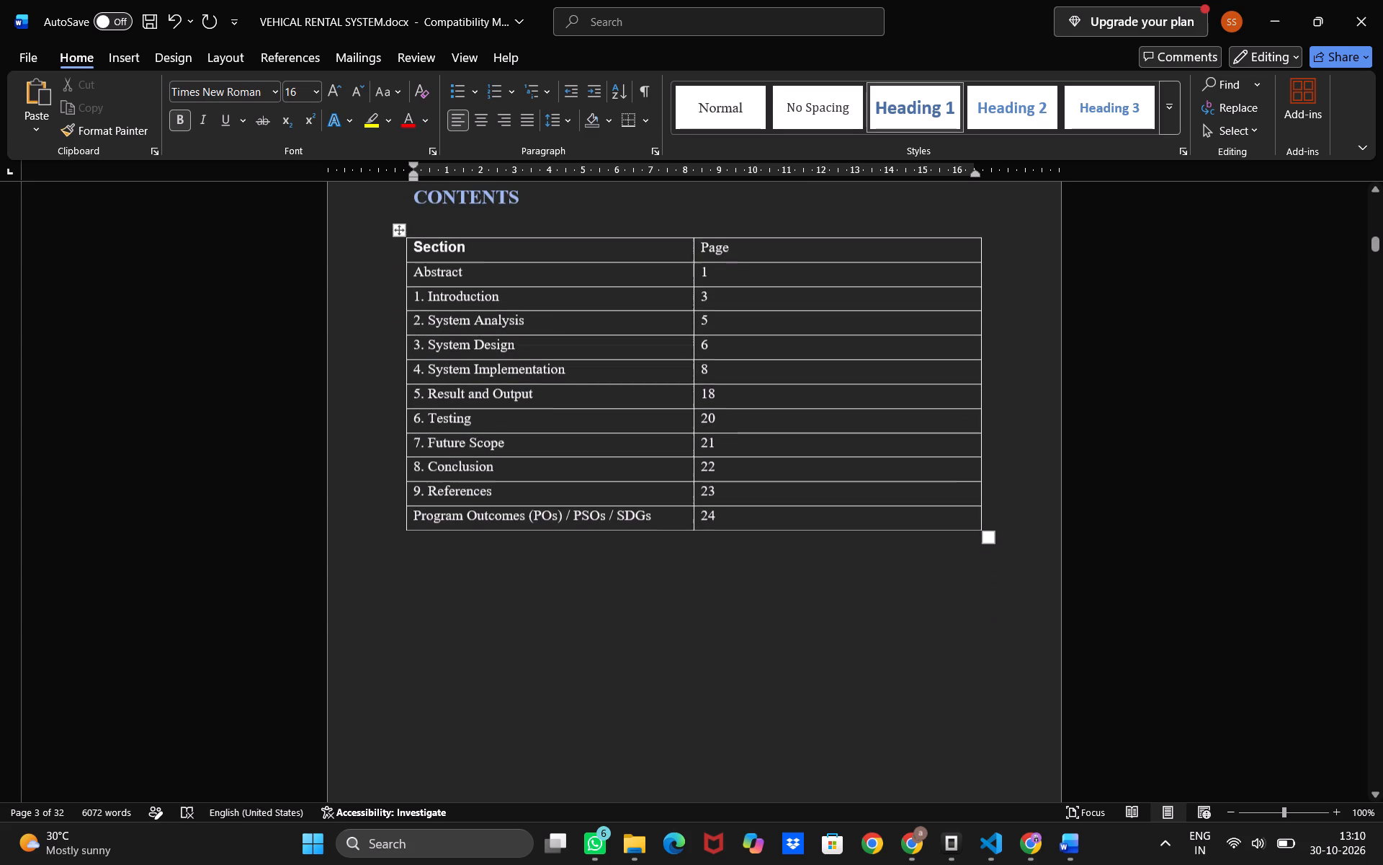
pyautogui.scroll(1, 663, 432)
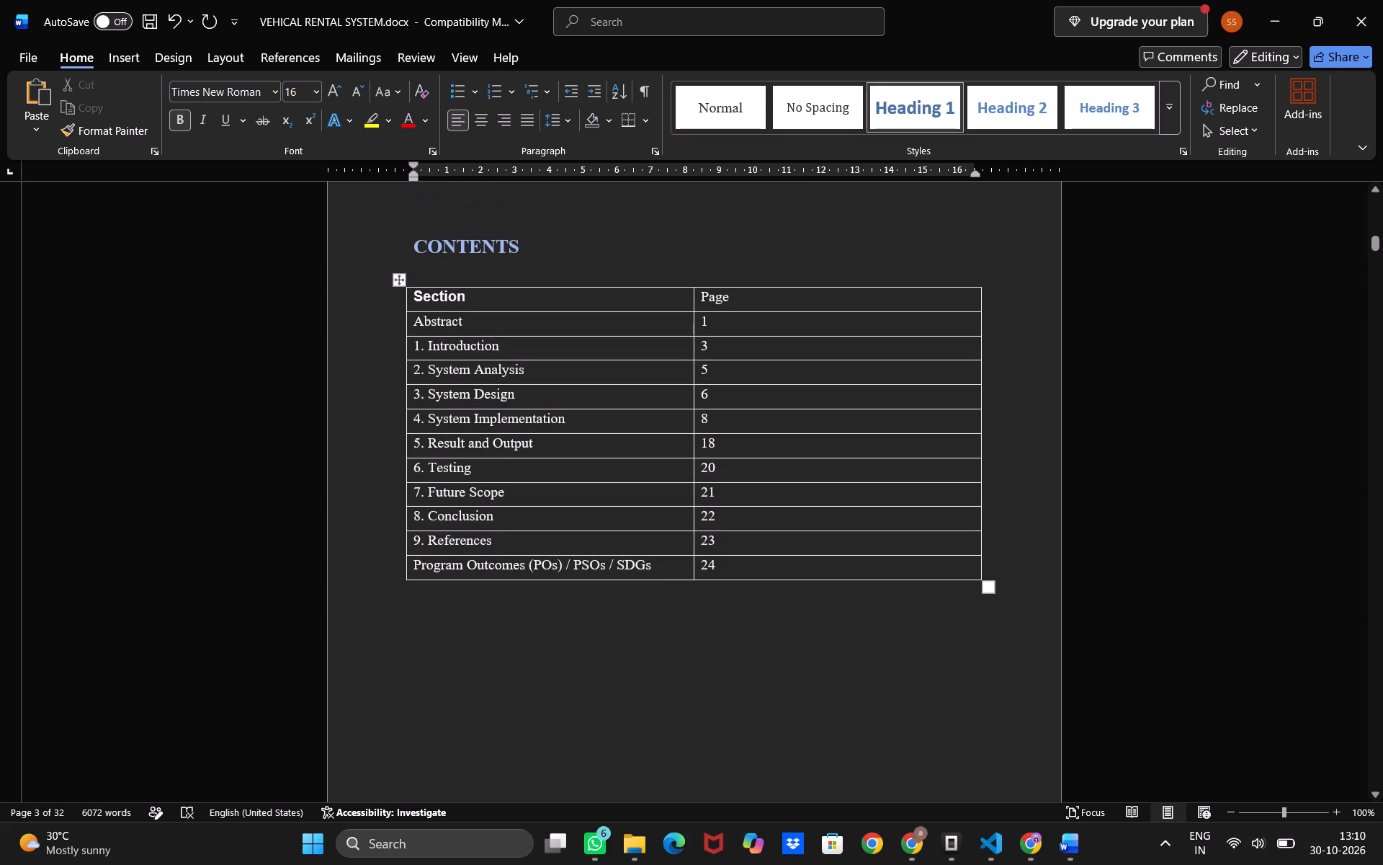
pyautogui.scroll(1, 538, 319)
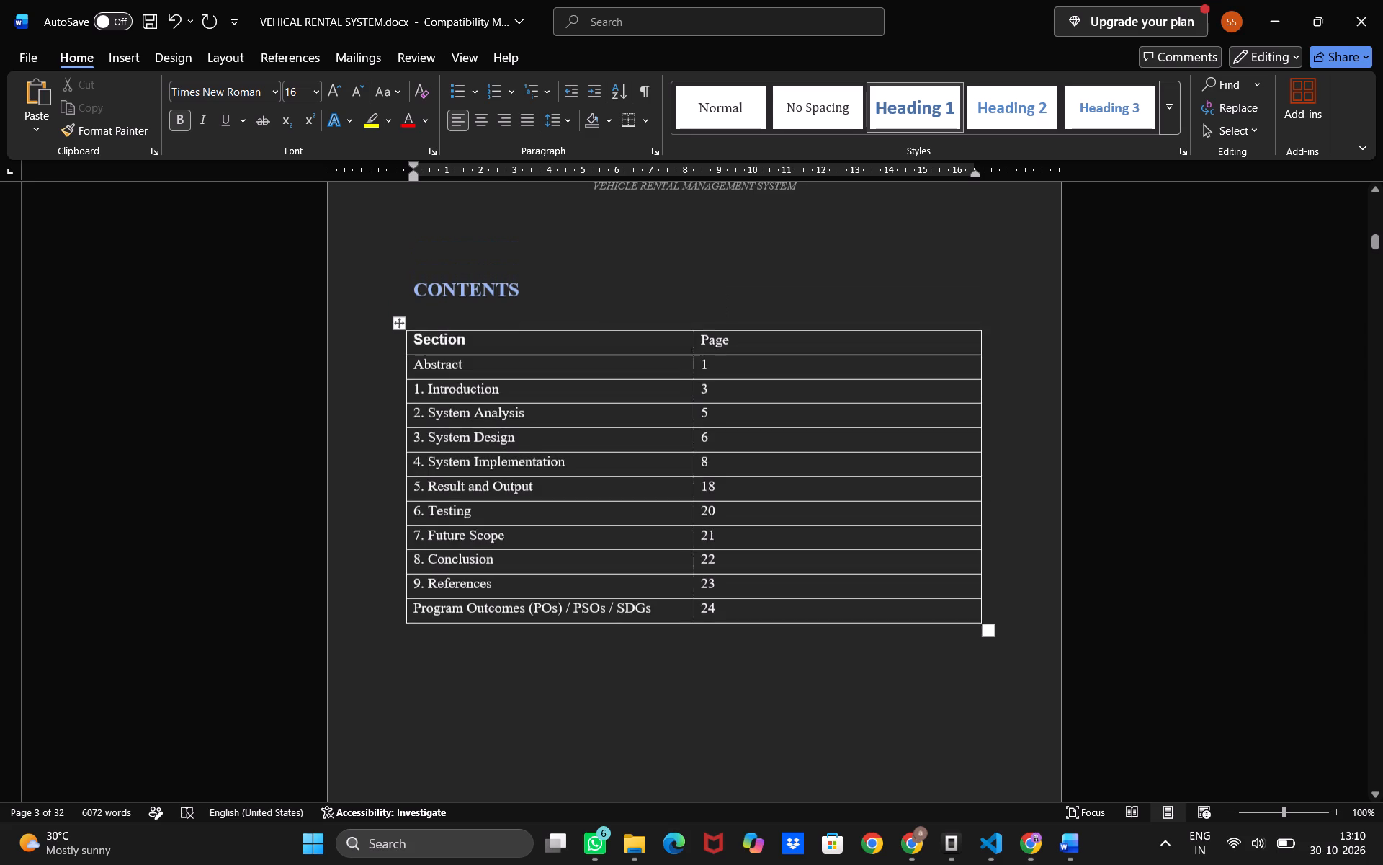
pyautogui.scroll(2, 538, 319)
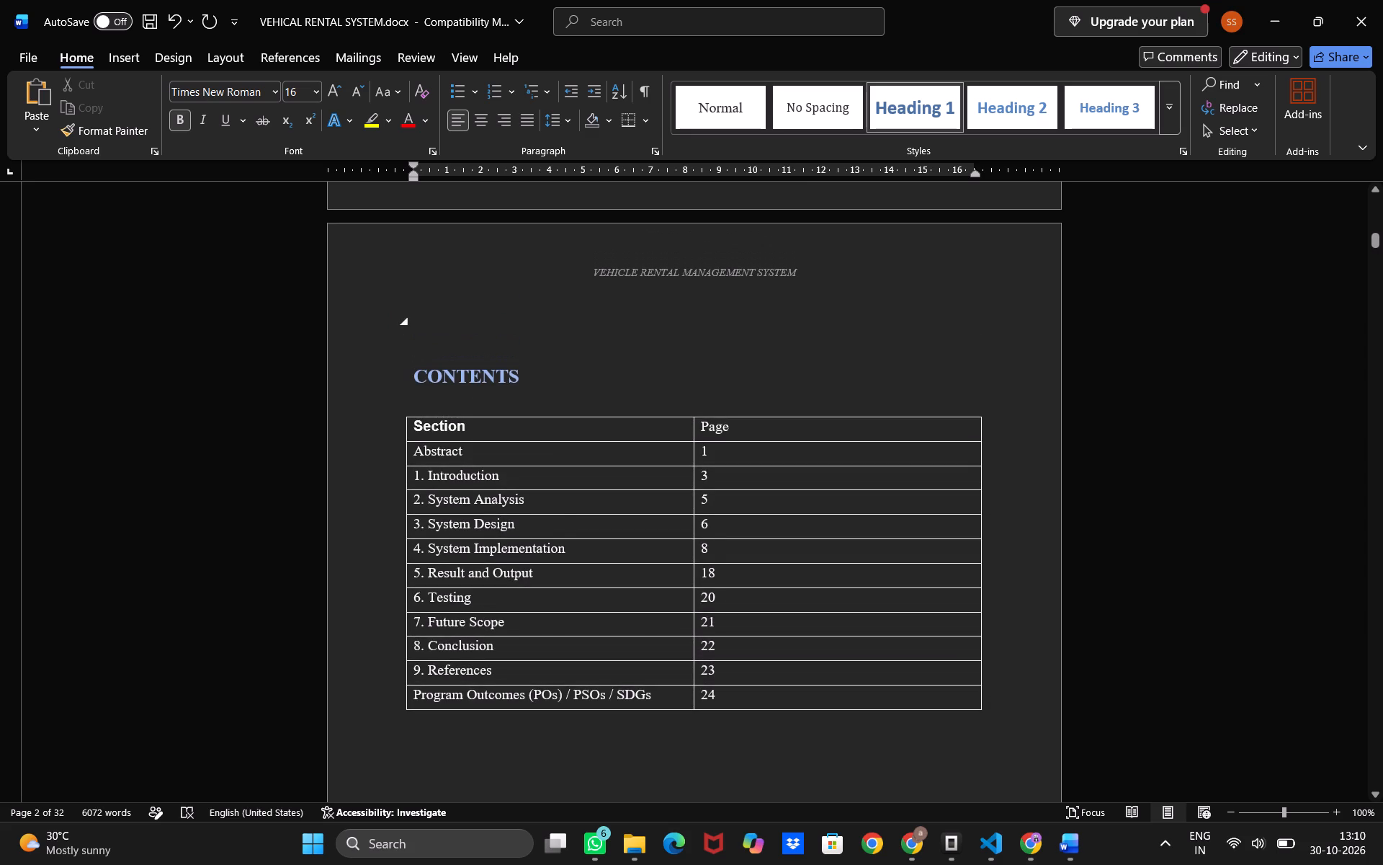
pyautogui.scroll(-1, 538, 319)
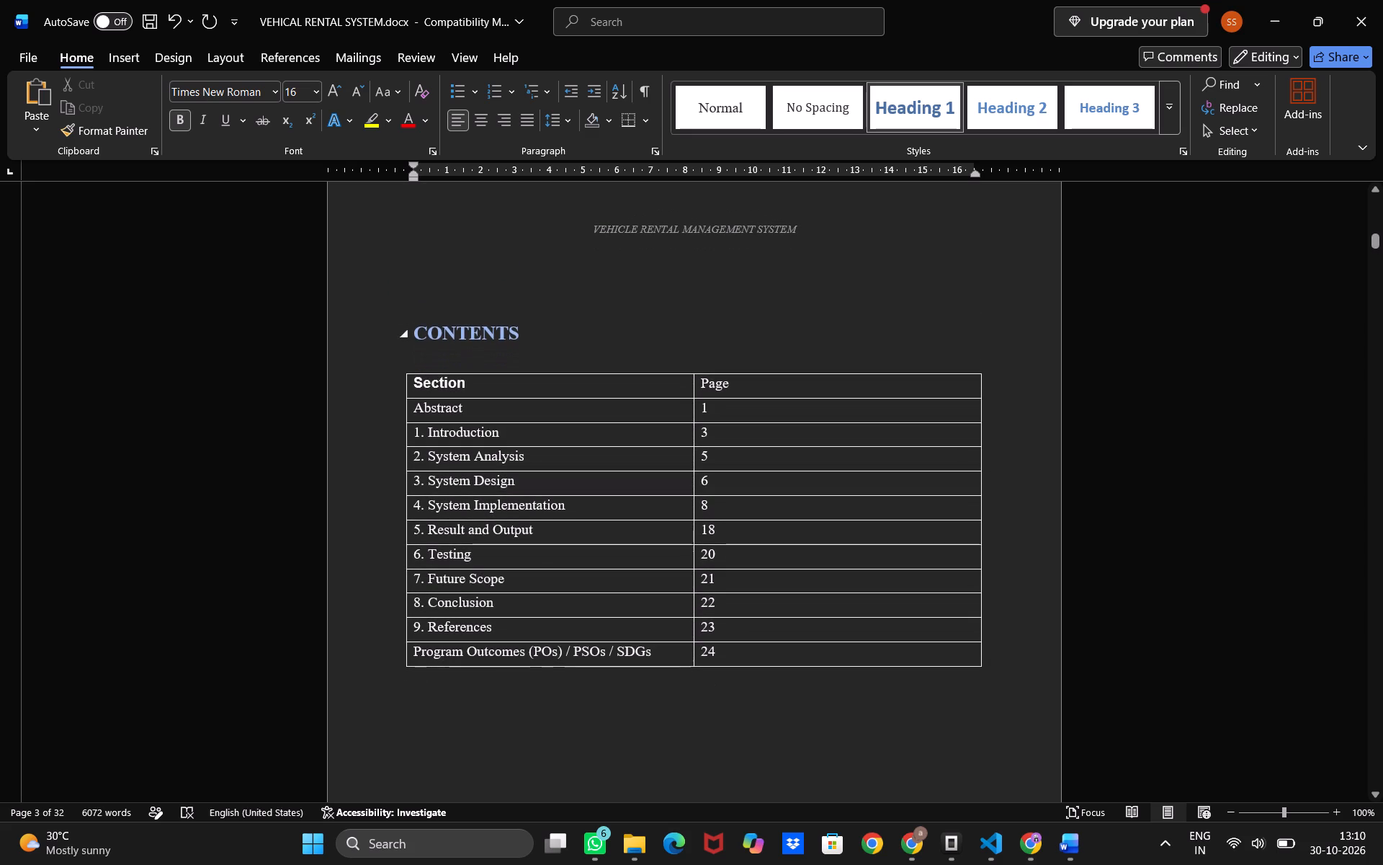
pyautogui.scroll(-1, 538, 319)
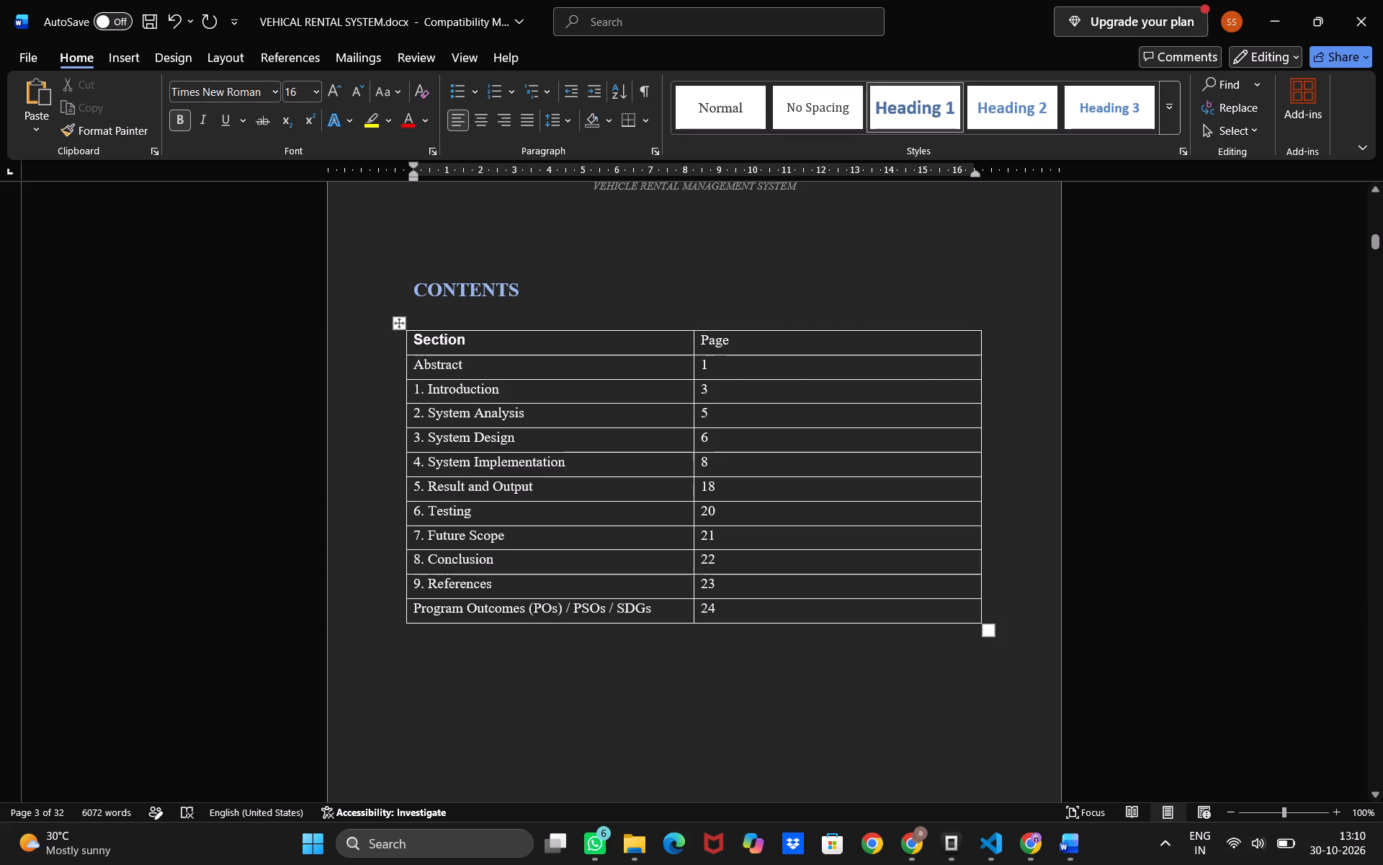
# Review the report from the CONTENTS table through the 1. INTRODUCTION section to the start of 2. SYSTEM ANALYSIS.
pyautogui.scroll(-3, 715, 363)
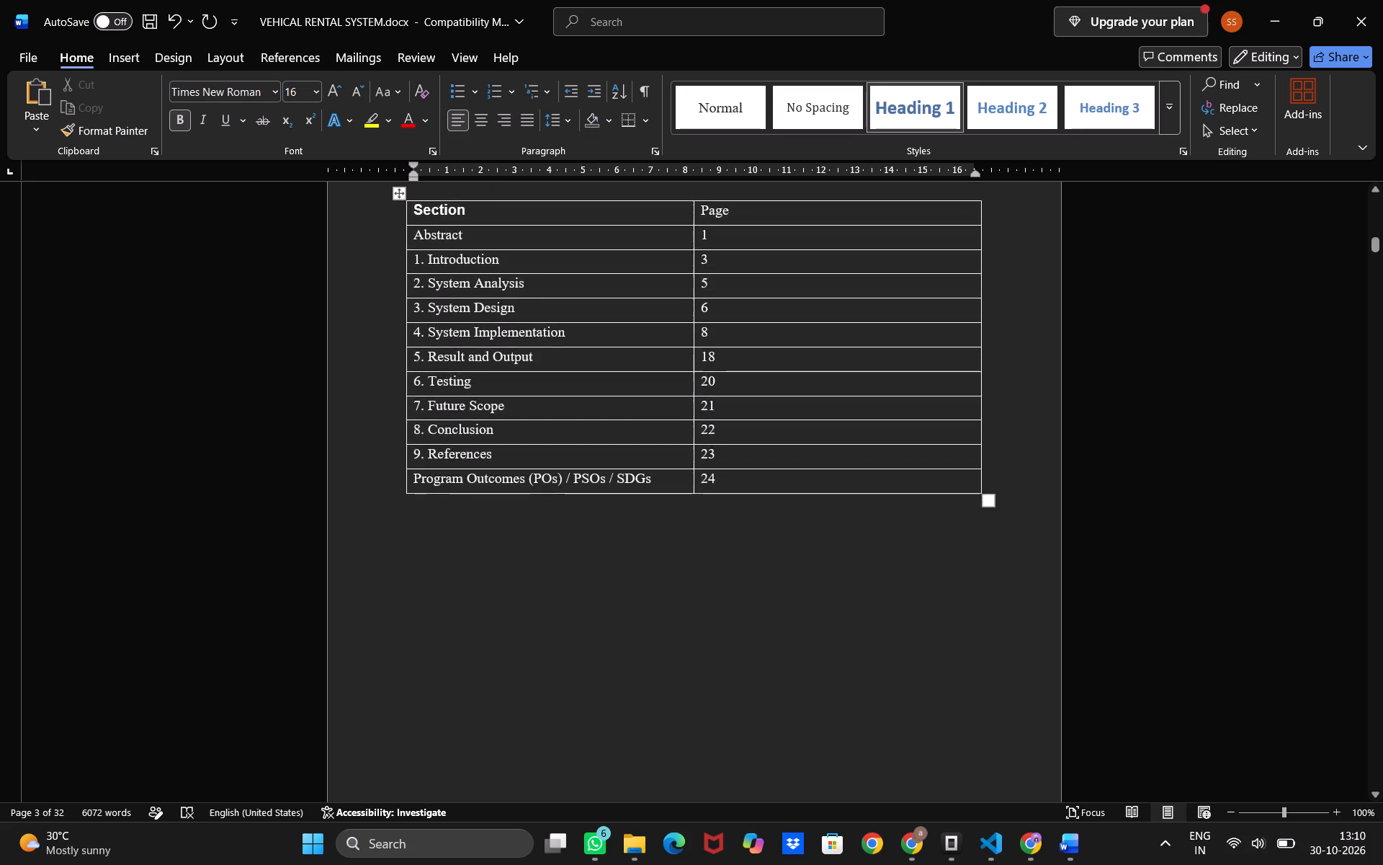
pyautogui.scroll(-17, 715, 363)
pyautogui.scroll(-5, 701, 365)
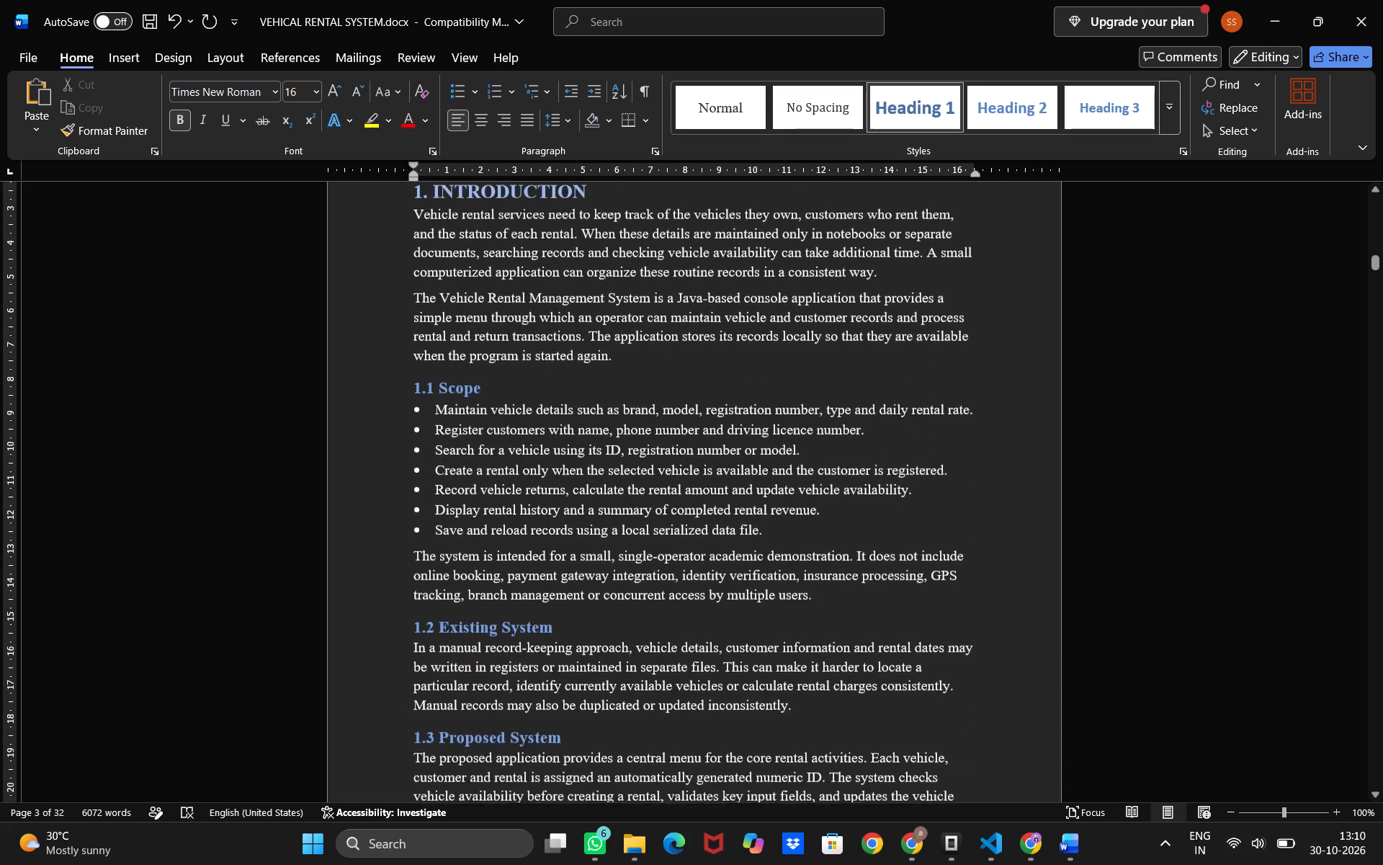
pyautogui.scroll(-1, 698, 359)
pyautogui.scroll(1, 698, 359)
pyautogui.scroll(-1, 698, 359)
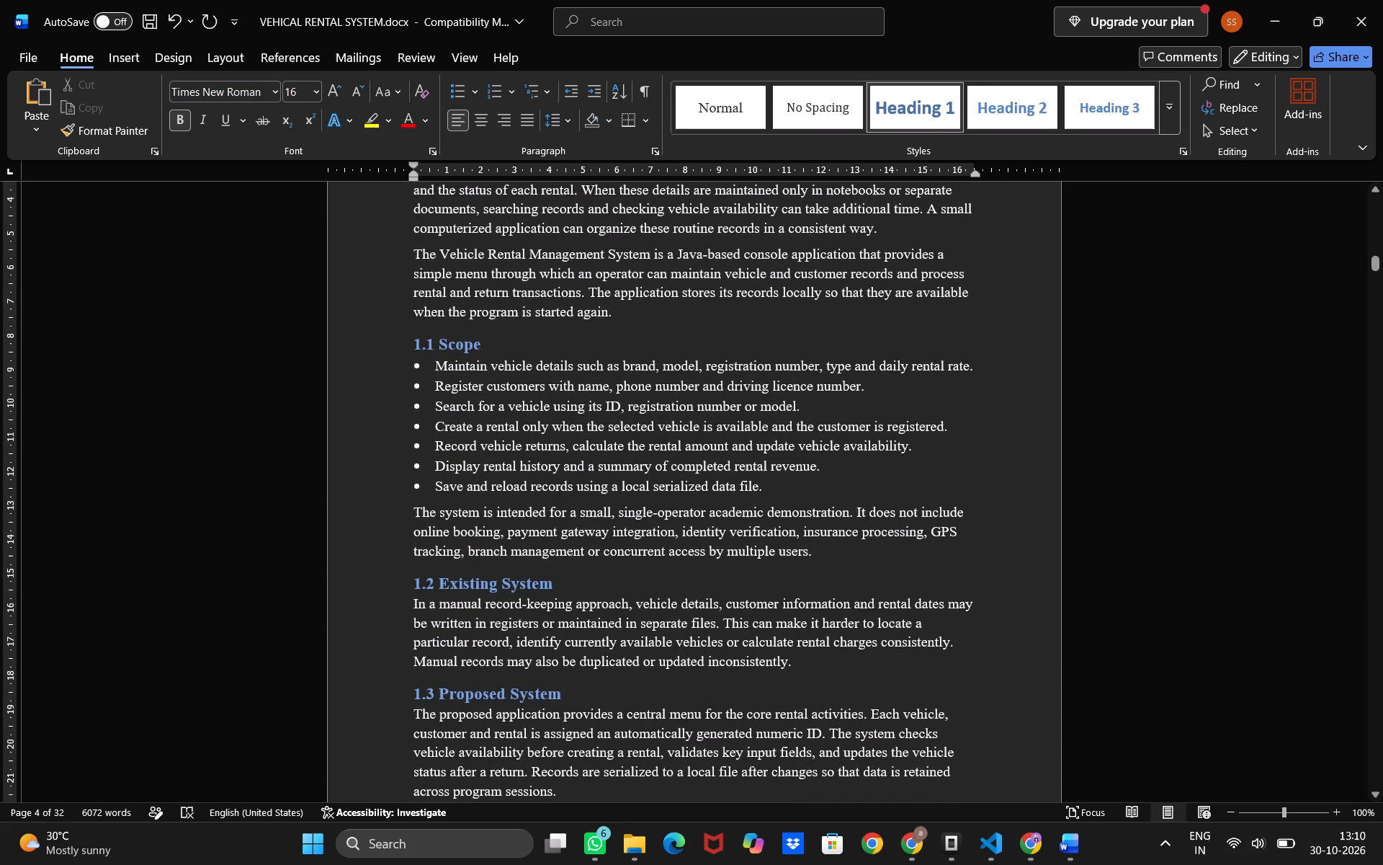
pyautogui.scroll(-5, 698, 359)
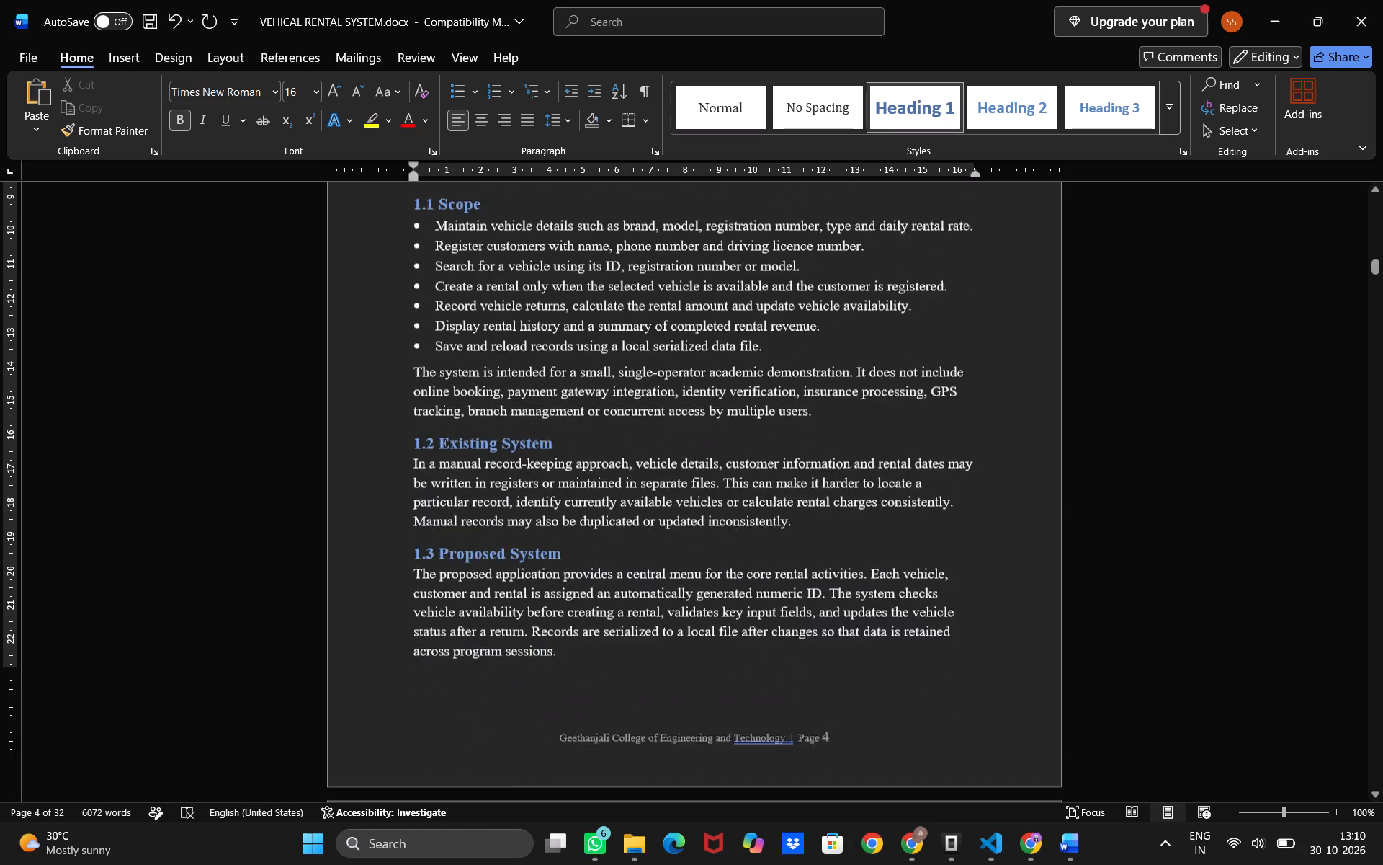
pyautogui.scroll(-5, 698, 359)
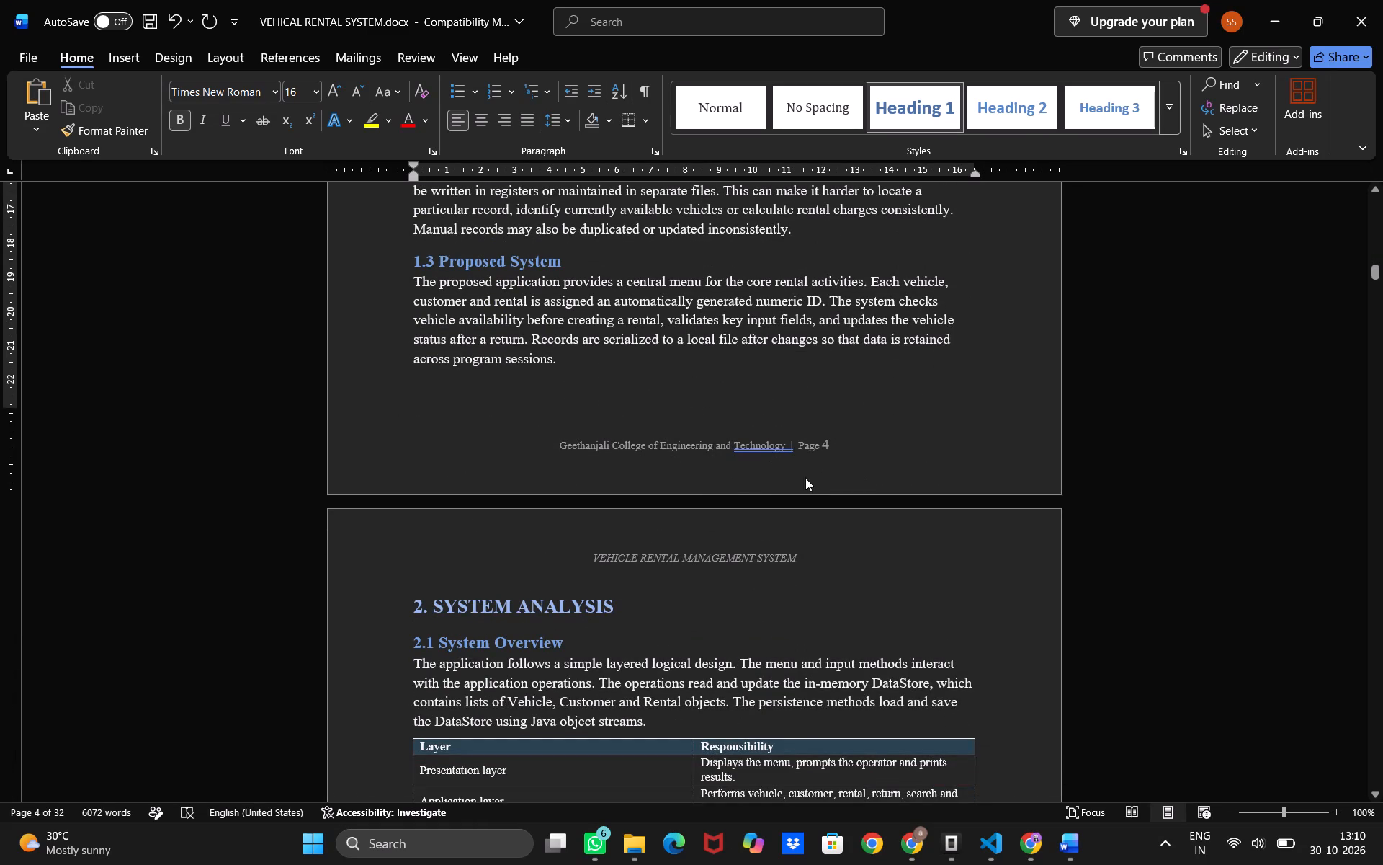
pyautogui.scroll(-2, 804, 444)
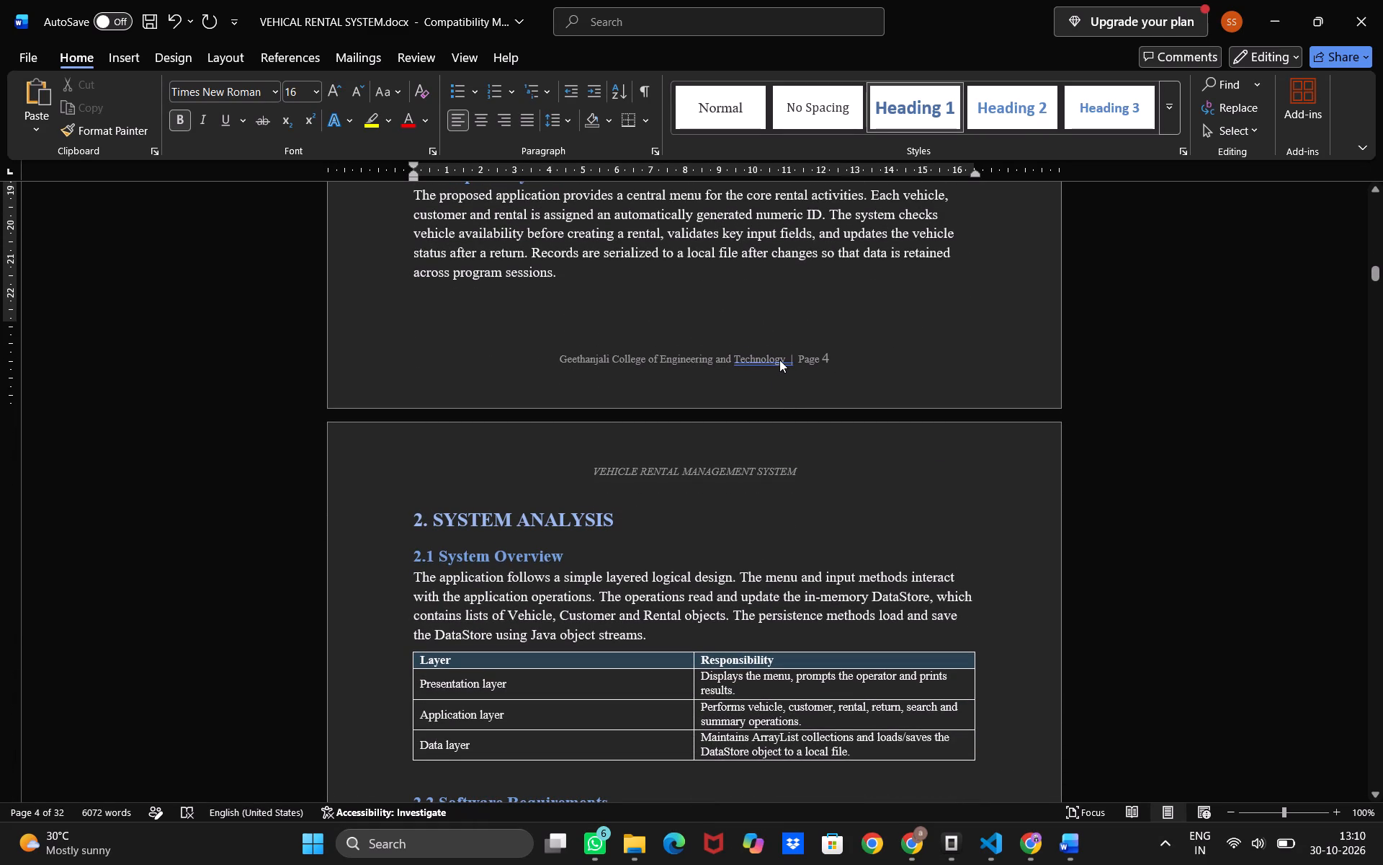
# Open the page 4 footer for editing and delete the text "Geethanjali College of Engineering and Technology".
pyautogui.click(815, 358)
pyautogui.click(759, 337)
pyautogui.click(773, 360)
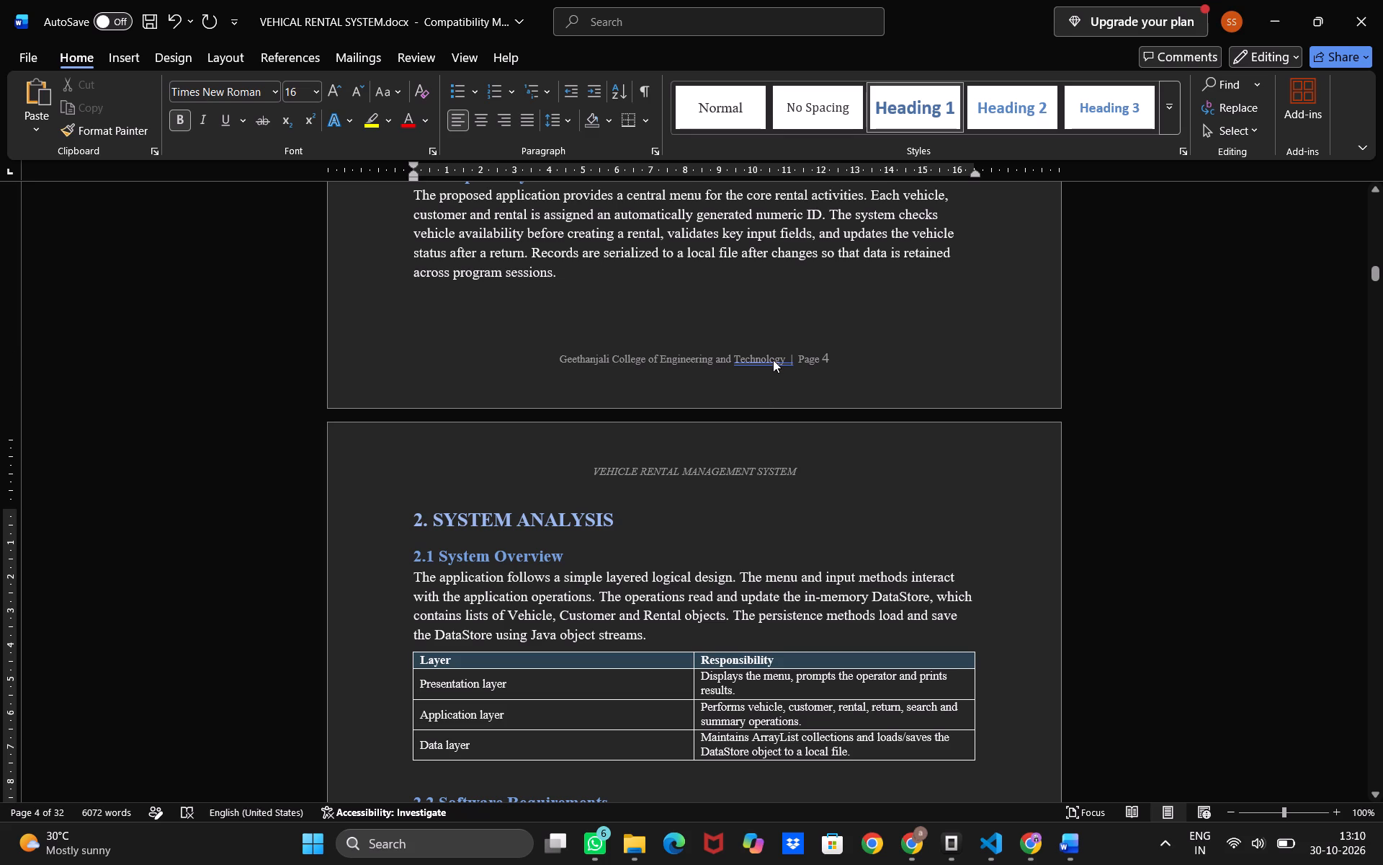
pyautogui.tripleClick(802, 386)
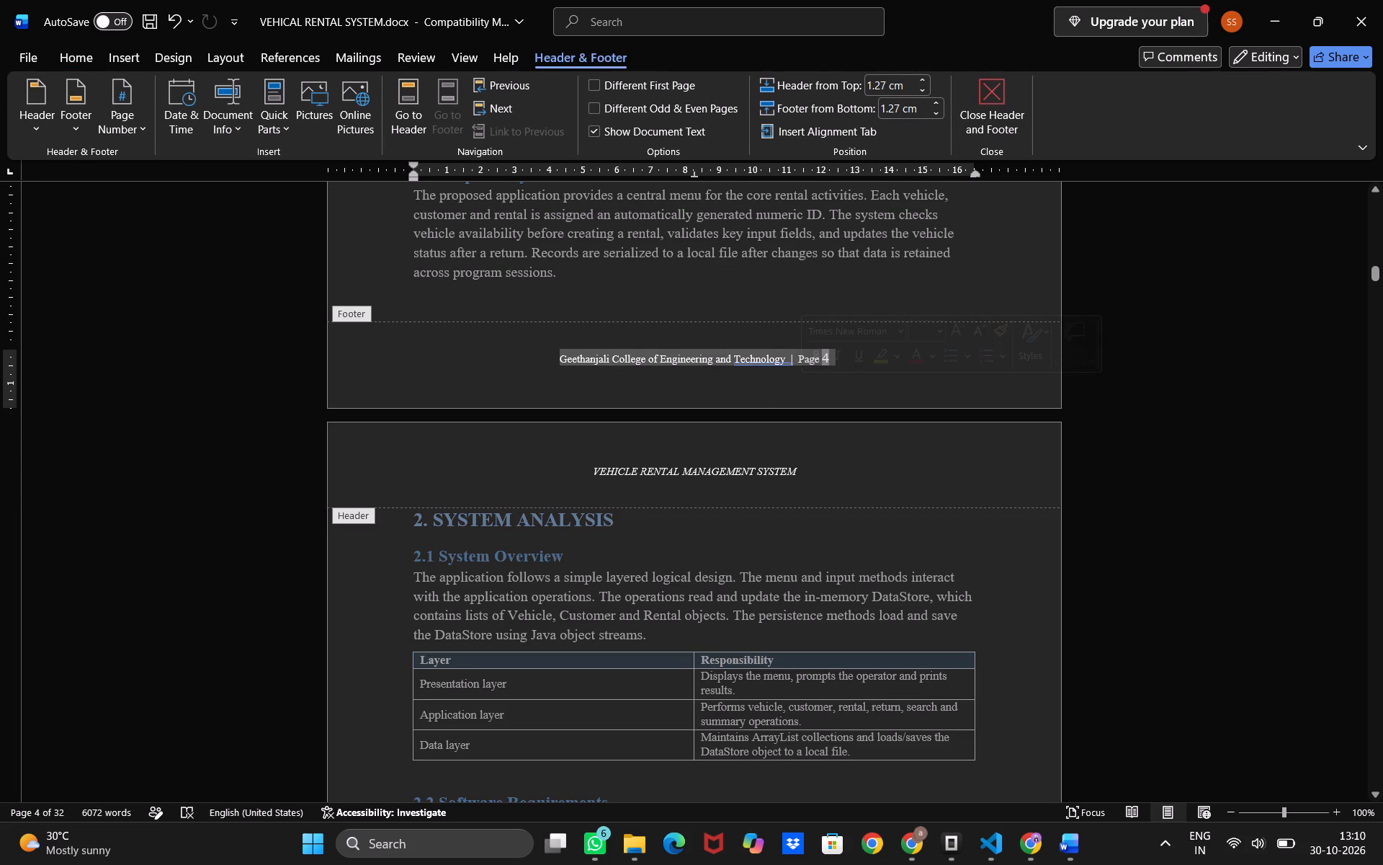
pyautogui.click(562, 43)
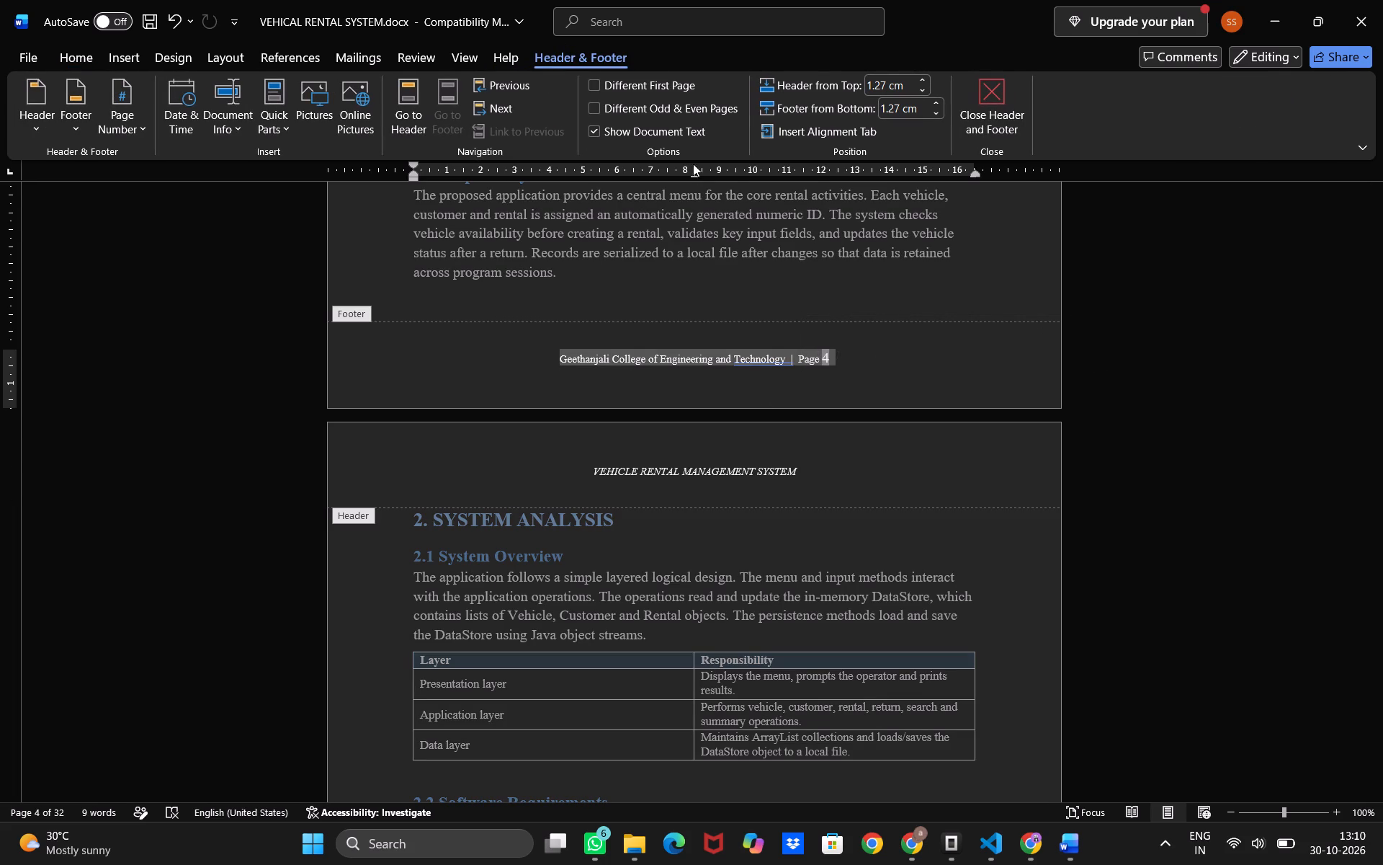
pyautogui.click(802, 363)
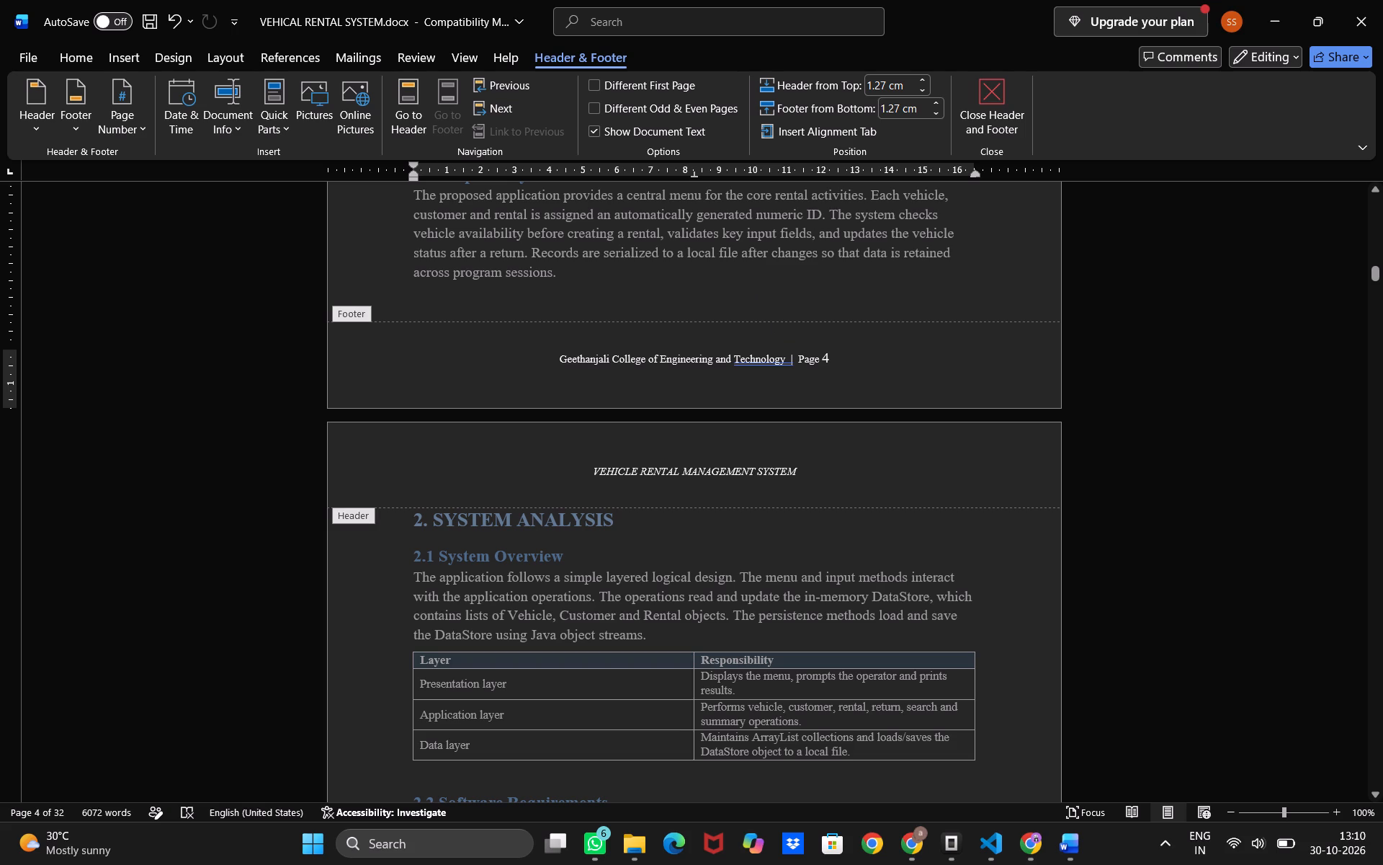
pyautogui.click(786, 358)
pyautogui.press('BackSpace')
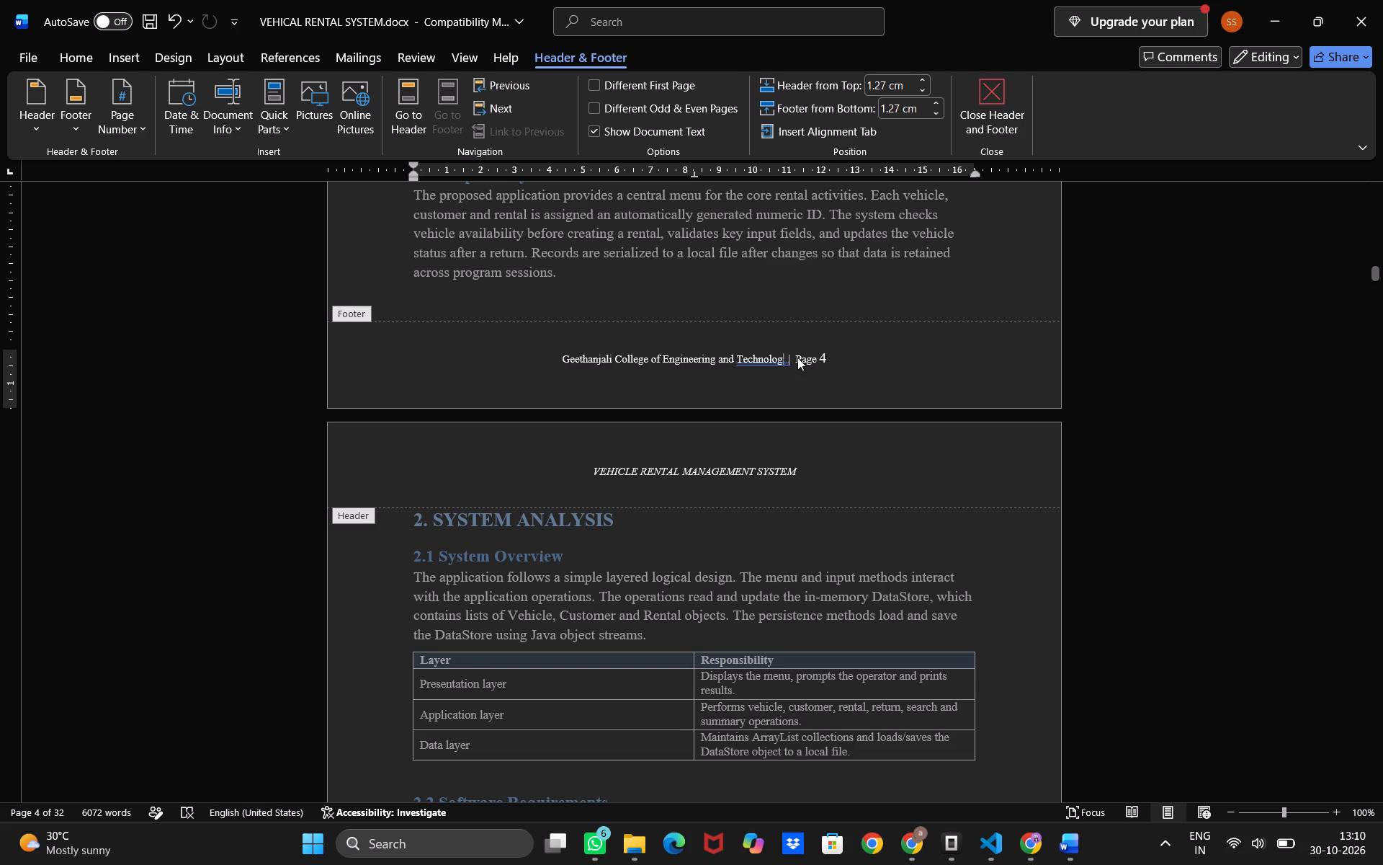
pyautogui.press('BackSpace')
pyautogui.press('BackSpace')
pyautogui.press('BackSpace')
pyautogui.press('BackSpace')
pyautogui.press('BackSpace')
pyautogui.press('BackSpace')
pyautogui.press('BackSpace')
pyautogui.press('BackSpace')
pyautogui.press('BackSpace')
pyautogui.press('BackSpace')
pyautogui.press('BackSpace')
pyautogui.press('BackSpace')
pyautogui.press('BackSpace')
pyautogui.press('BackSpace')
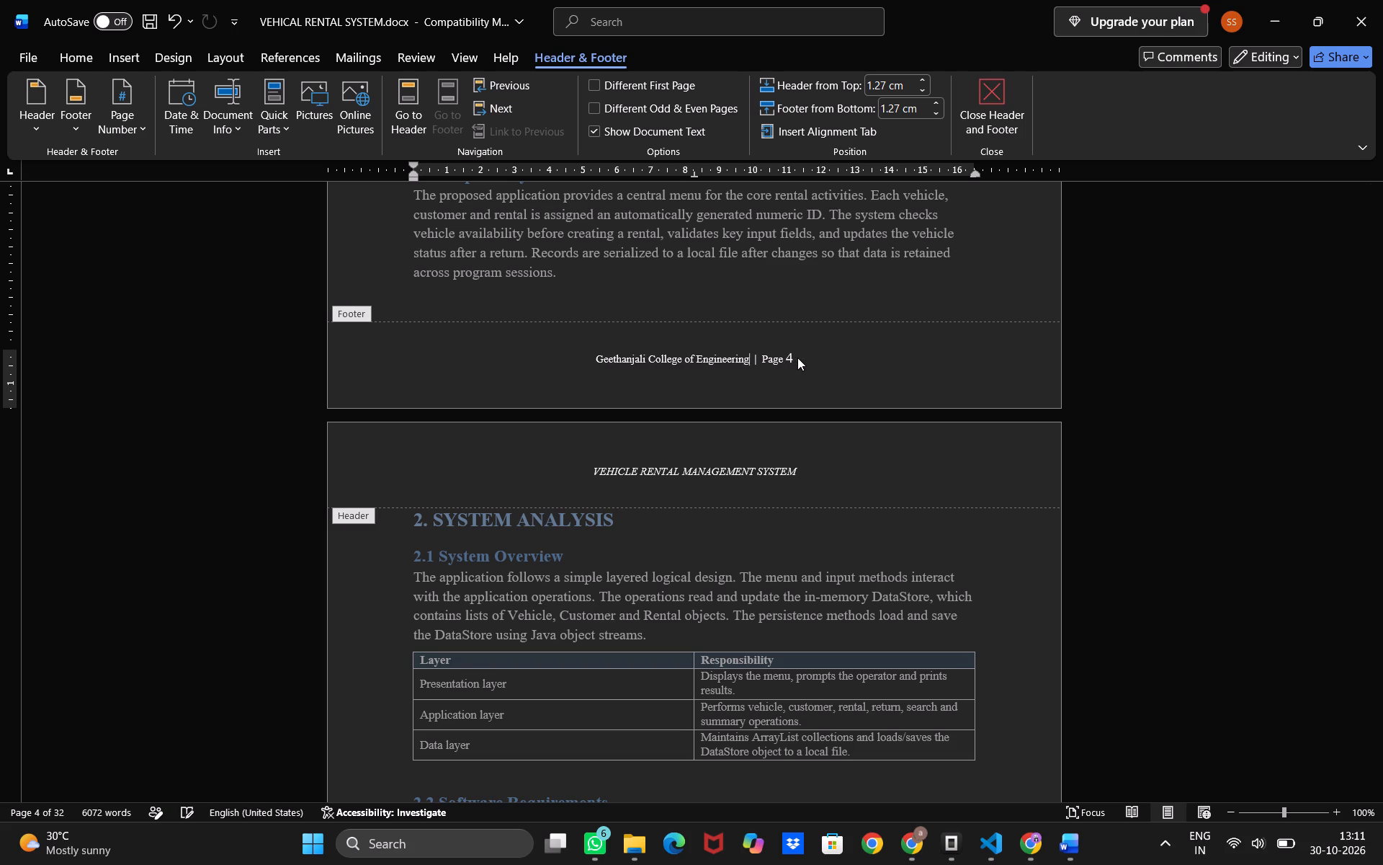
pyautogui.press('BackSpace')
pyautogui.press('BackSpace')
pyautogui.press('BackSpace')
pyautogui.press('BackSpace')
pyautogui.press('BackSpace')
pyautogui.press('BackSpace')
pyautogui.press('BackSpace')
pyautogui.press('BackSpace')
pyautogui.press('BackSpace')
pyautogui.press('BackSpace')
pyautogui.press('BackSpace')
pyautogui.press('BackSpace')
pyautogui.press('BackSpace')
pyautogui.press('BackSpace')
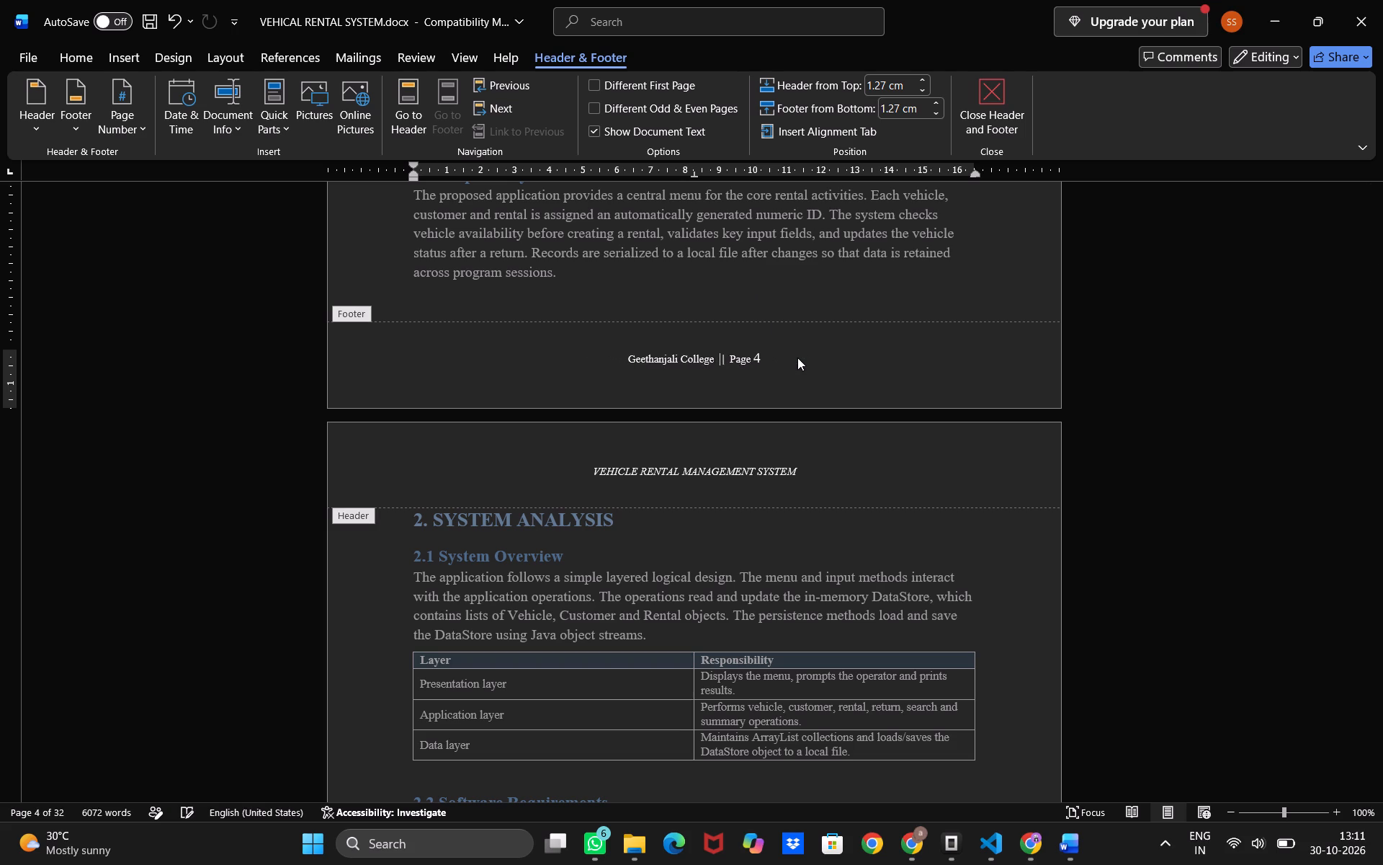
pyautogui.press('BackSpace')
pyautogui.press('BackSpace')
pyautogui.press('BackSpace')
pyautogui.press('BackSpace')
pyautogui.press('BackSpace')
pyautogui.press('BackSpace')
pyautogui.press('BackSpace')
pyautogui.press('BackSpace')
pyautogui.press('BackSpace')
pyautogui.press('BackSpace')
pyautogui.press('BackSpace')
pyautogui.press('BackSpace')
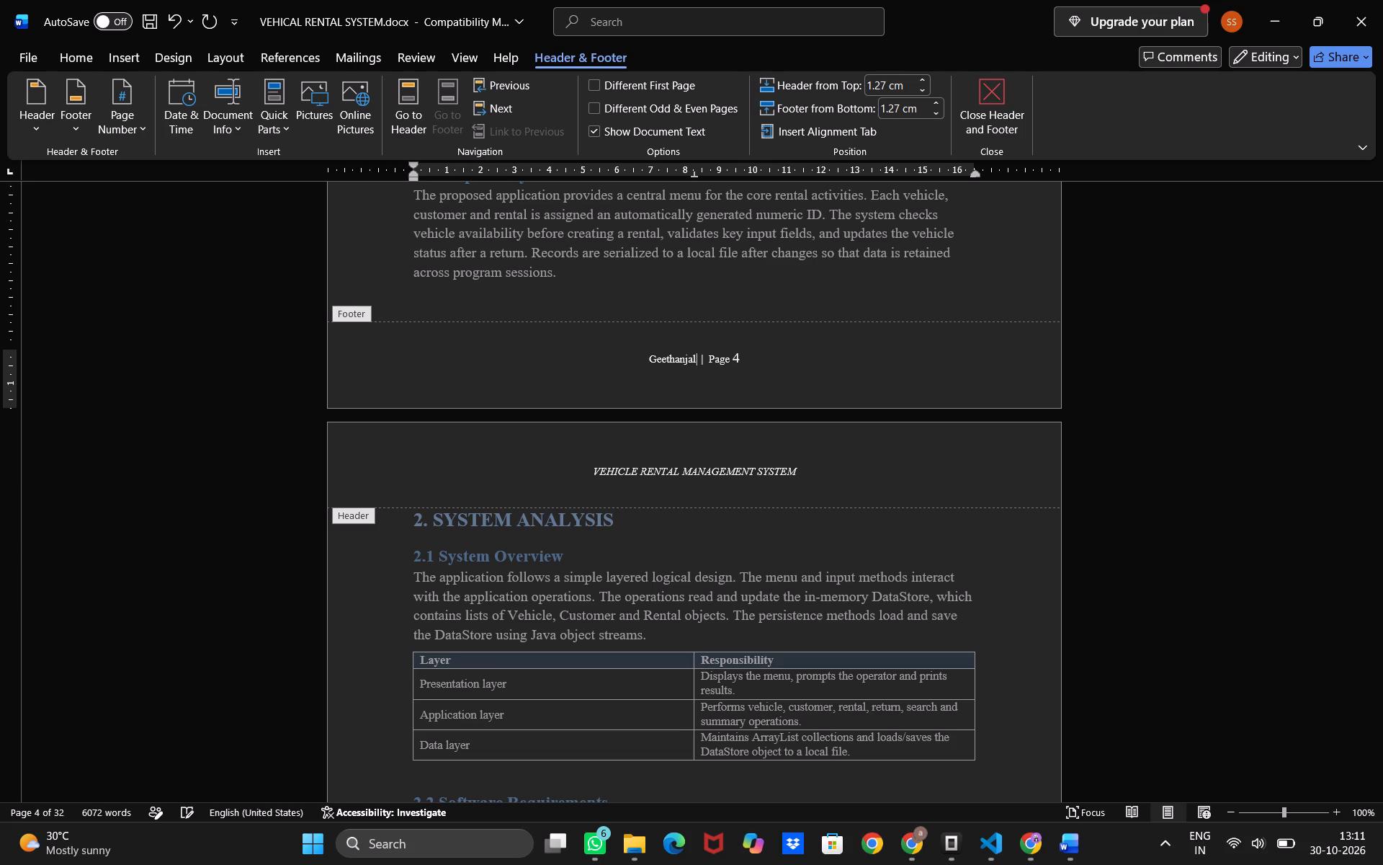
pyautogui.press('BackSpace')
pyautogui.press('BackSpace')
pyautogui.press('BackSpace')
pyautogui.press('BackSpace')
pyautogui.press('BackSpace')
pyautogui.press('BackSpace')
pyautogui.press('BackSpace')
pyautogui.press('BackSpace')
pyautogui.press('BackSpace')
pyautogui.press('BackSpace')
# Delete the vertical separator and the word "Page" from the footer, leaving only the centred page number.
pyautogui.press('Right')
pyautogui.press('Right')
pyautogui.press('Right')
pyautogui.press('Right')
pyautogui.press('Right')
pyautogui.press('Right')
pyautogui.press('Right')
pyautogui.press('Right')
pyautogui.press('Right')
pyautogui.press('BackSpace')
pyautogui.press('BackSpace')
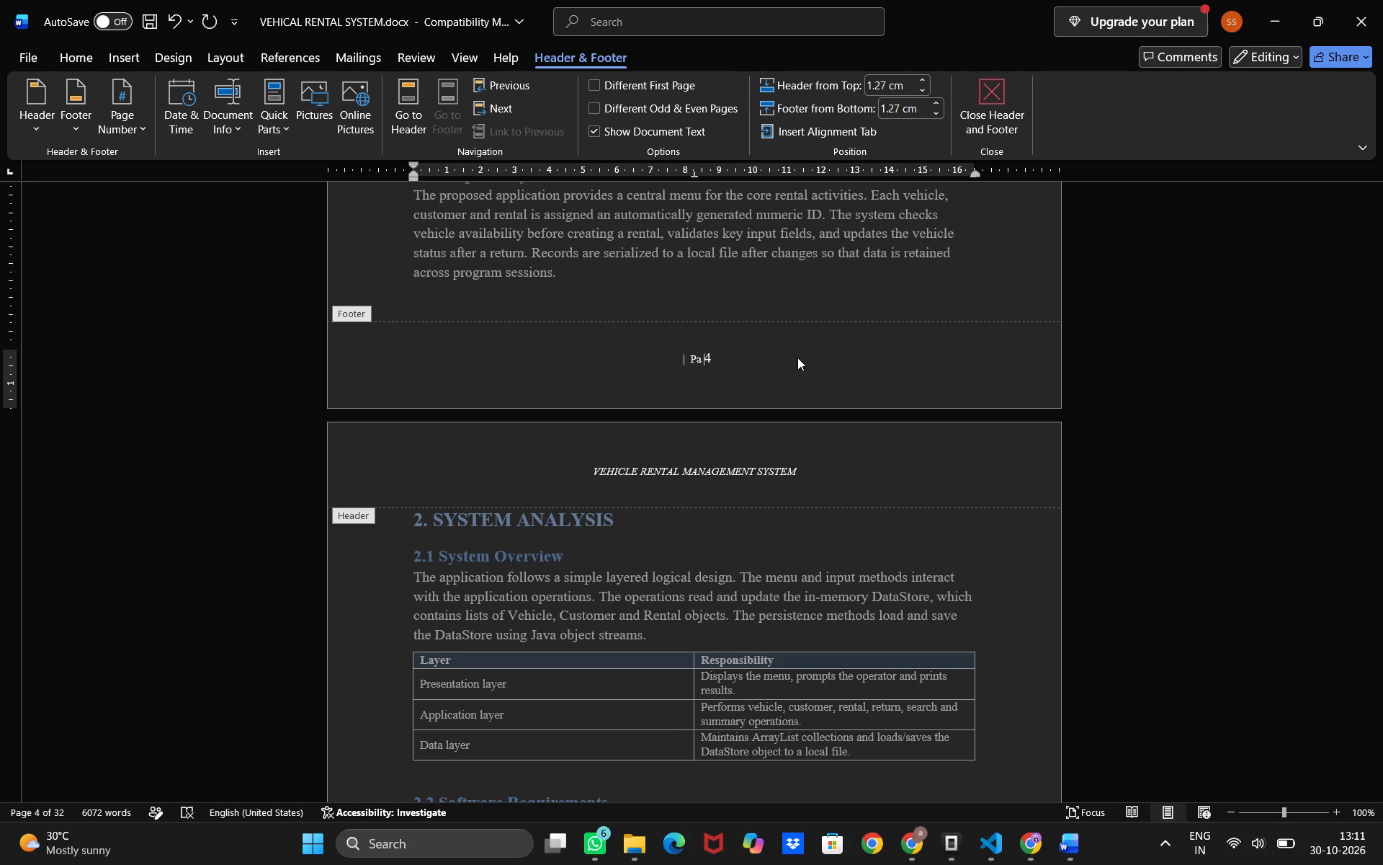
pyautogui.press('BackSpace')
pyautogui.press('BackSpace')
pyautogui.press('BackSpace')
pyautogui.press('BackSpace')
pyautogui.press('BackSpace')
pyautogui.press('BackSpace')
pyautogui.press('BackSpace')
pyautogui.press('BackSpace')
pyautogui.hotkey('ctrl', 'z')
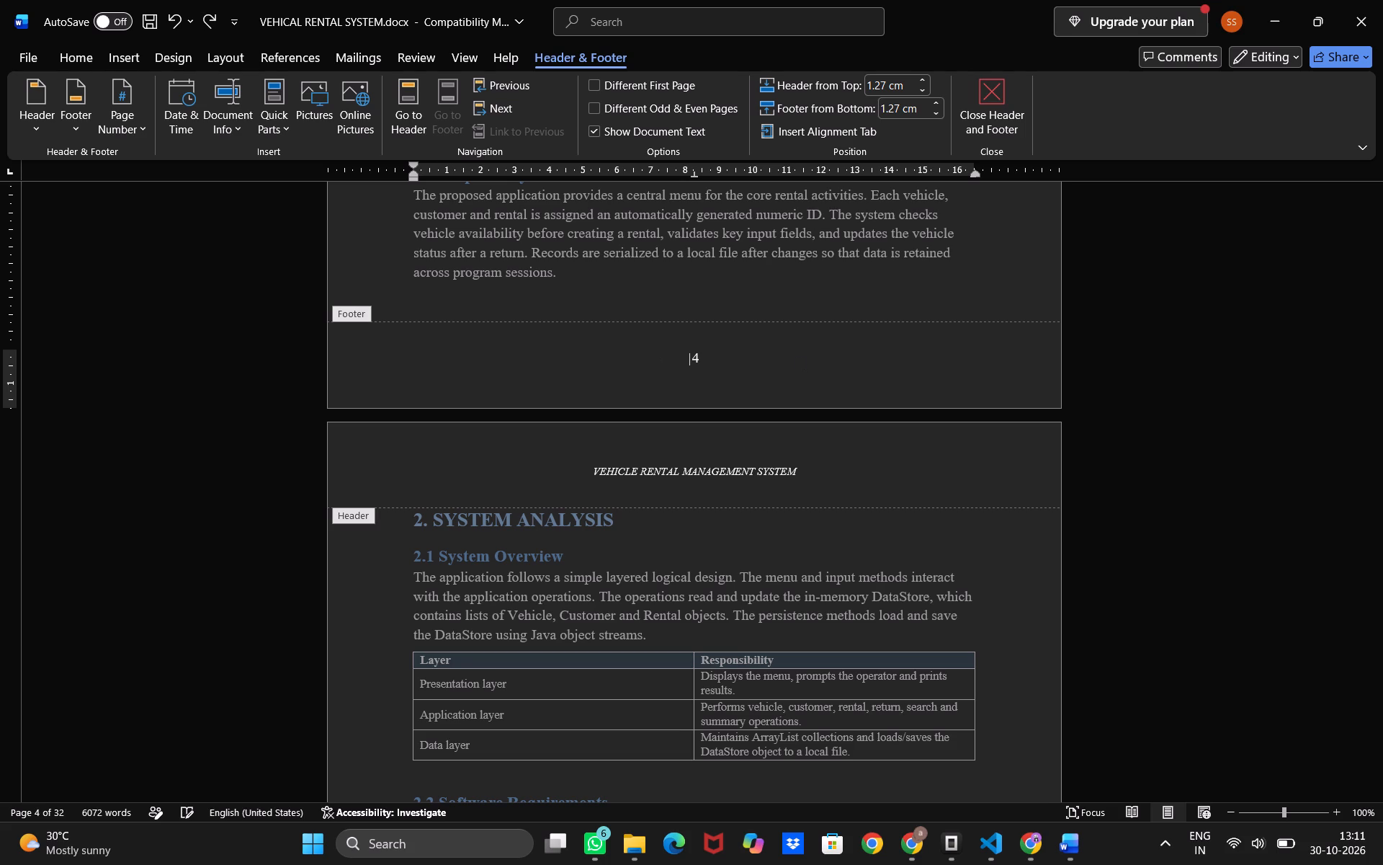
pyautogui.press('BackSpace')
pyautogui.hotkey('ctrl', 'z')
pyautogui.press('Return')
# Leave footer editing and return to the body text below the hardware requirements table on page 5.
pyautogui.scroll(-10, 857, 352)
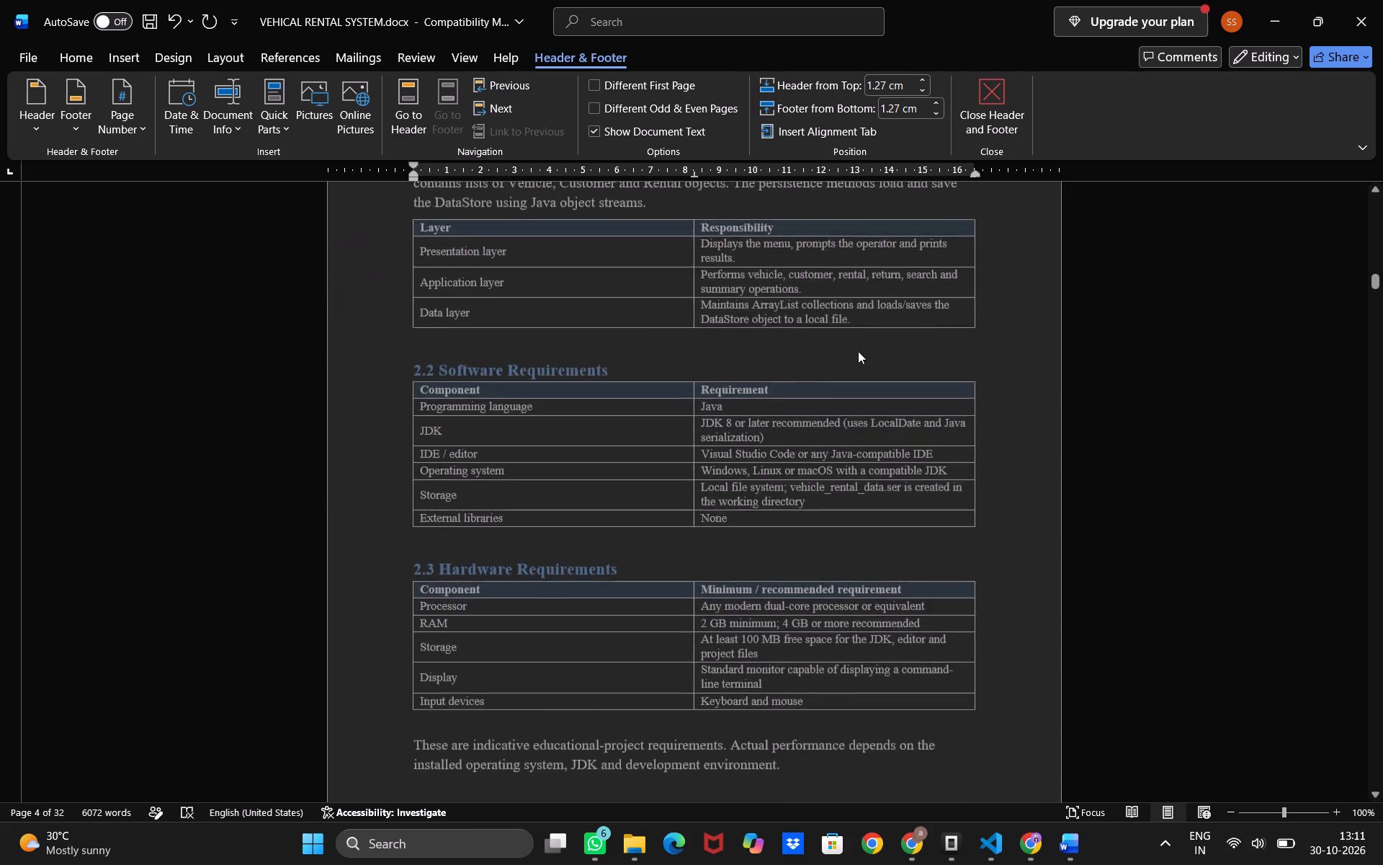
pyautogui.scroll(-8, 858, 351)
pyautogui.click(1111, 516)
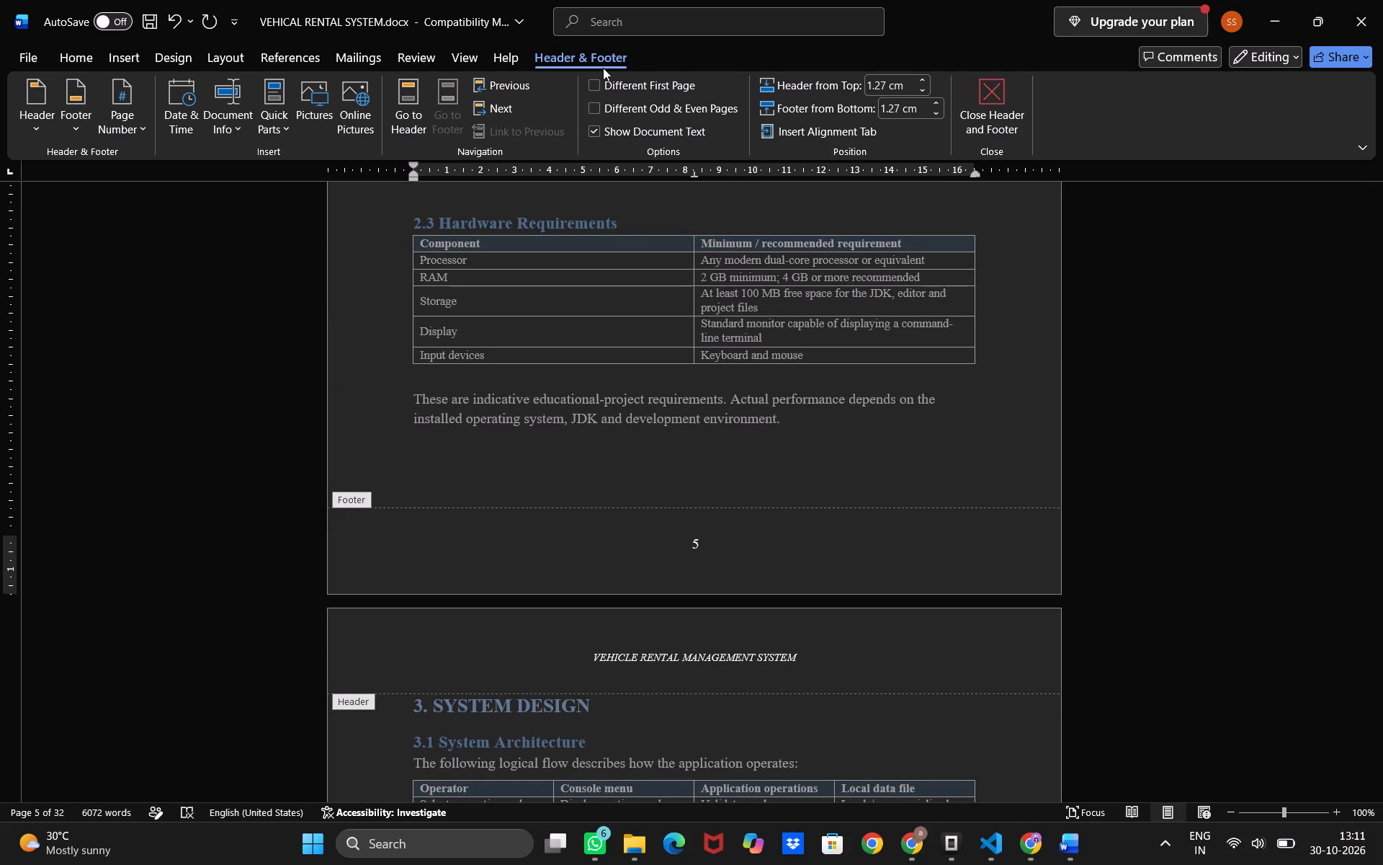
pyautogui.click(1029, 440)
pyautogui.click(693, 414)
pyautogui.doubleClick(693, 396)
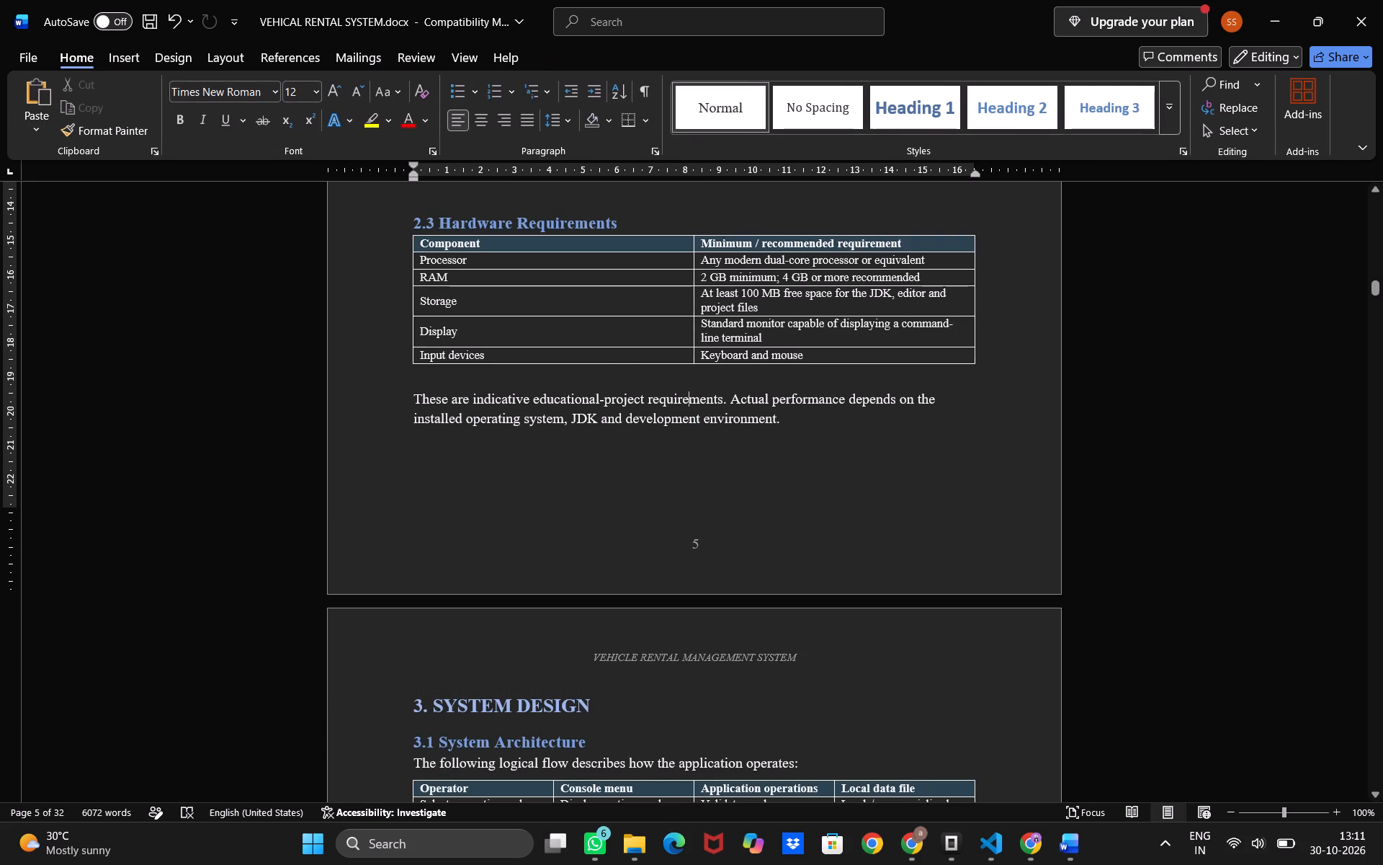
# Check the footers and layout of the pages from 3. SYSTEM DESIGN back to the cover page and ABSTRACT.
pyautogui.scroll(1, 872, 419)
pyautogui.scroll(-10, 872, 419)
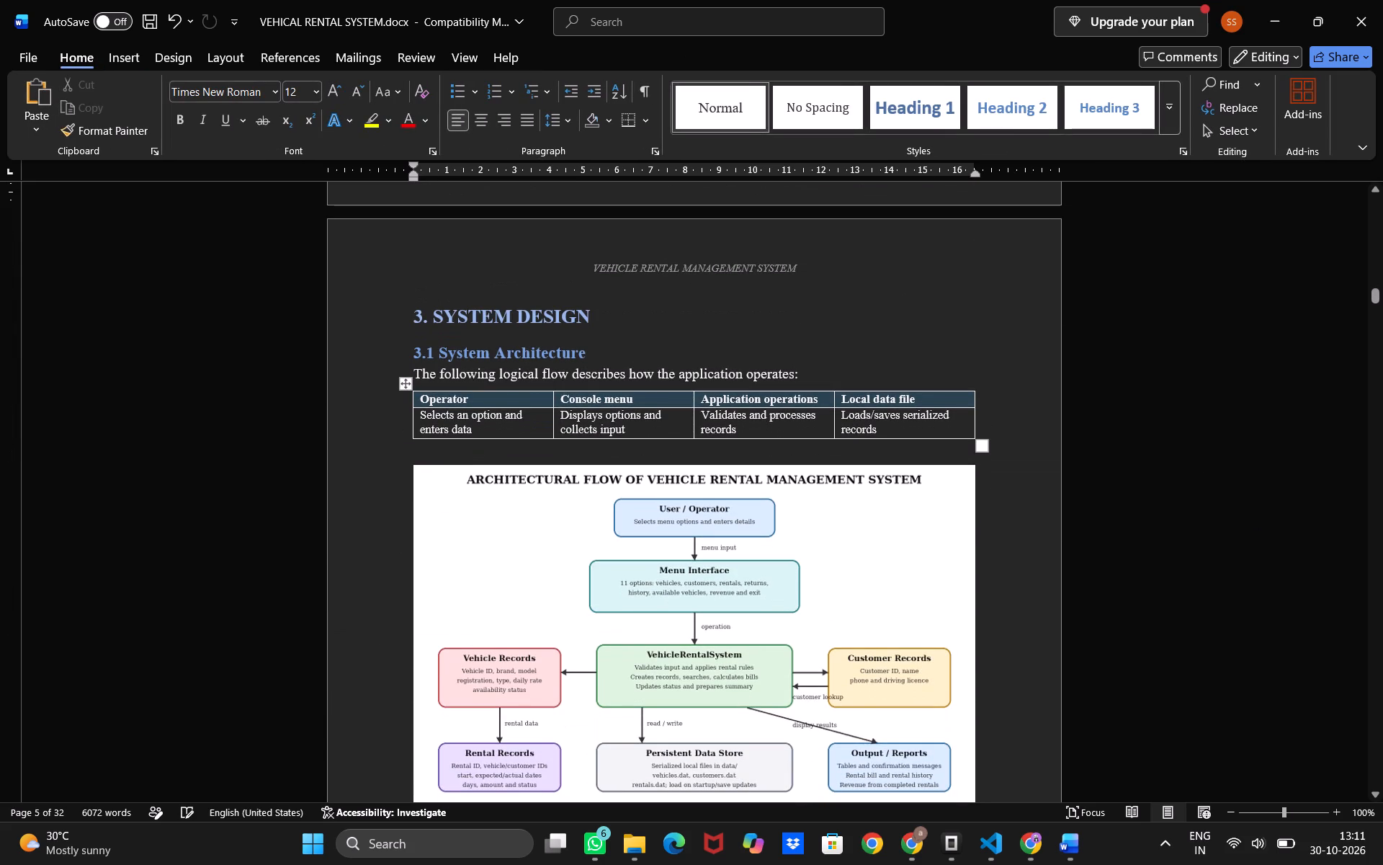
pyautogui.scroll(20, 1122, 371)
pyautogui.scroll(13, 1122, 371)
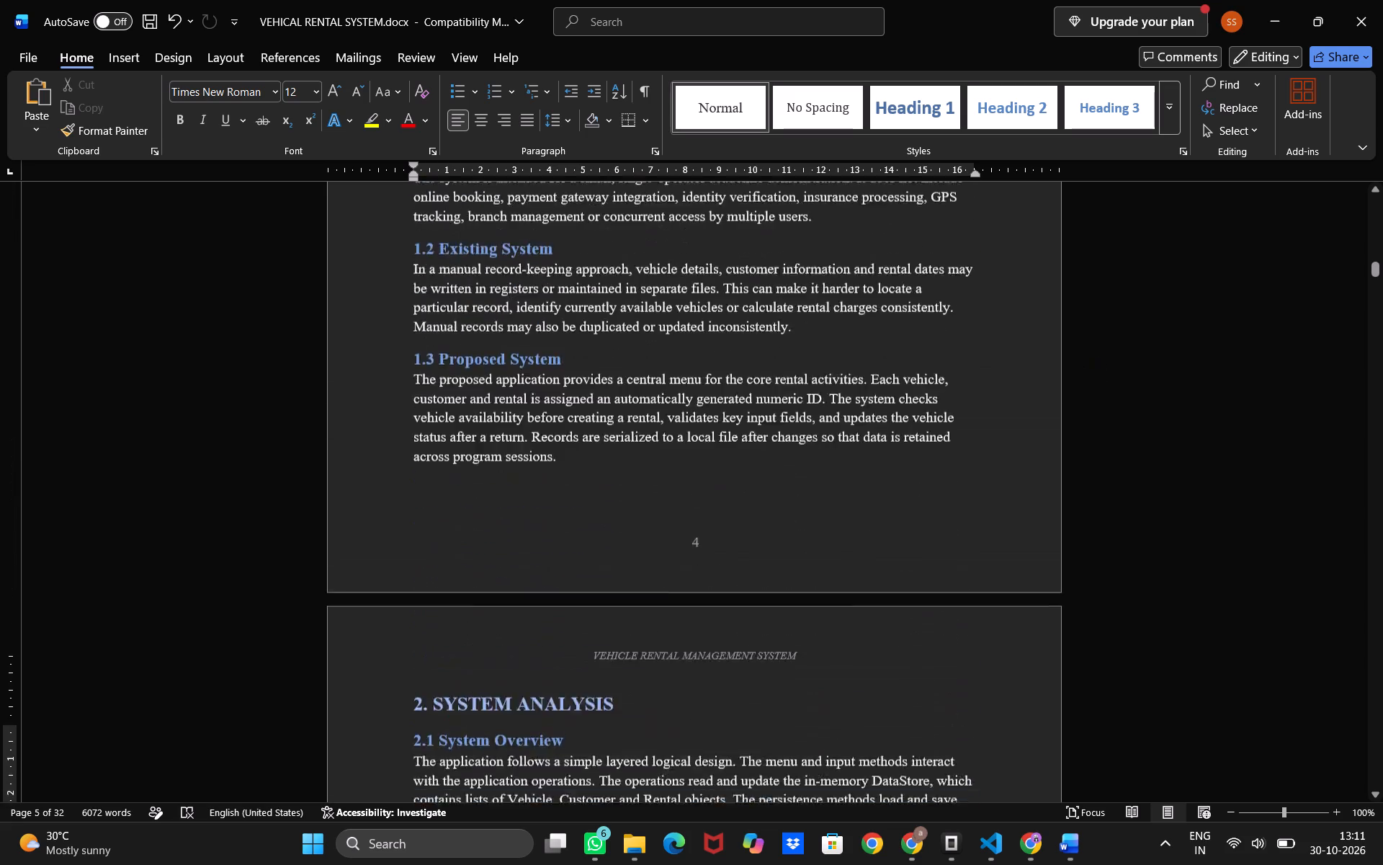
pyautogui.scroll(16, 1072, 359)
pyautogui.scroll(-1, 1037, 363)
pyautogui.scroll(15, 1037, 363)
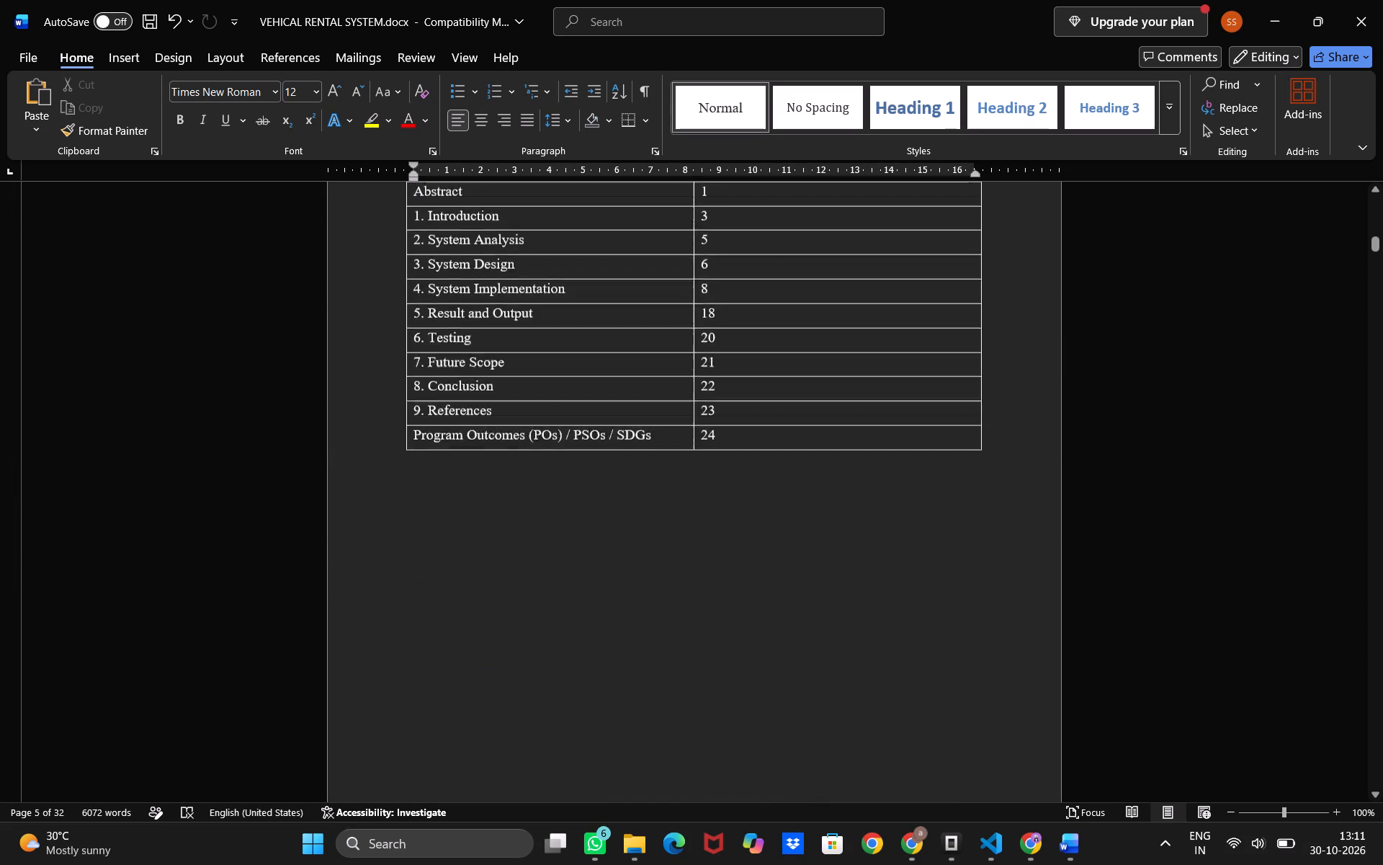
pyautogui.scroll(17, 1028, 360)
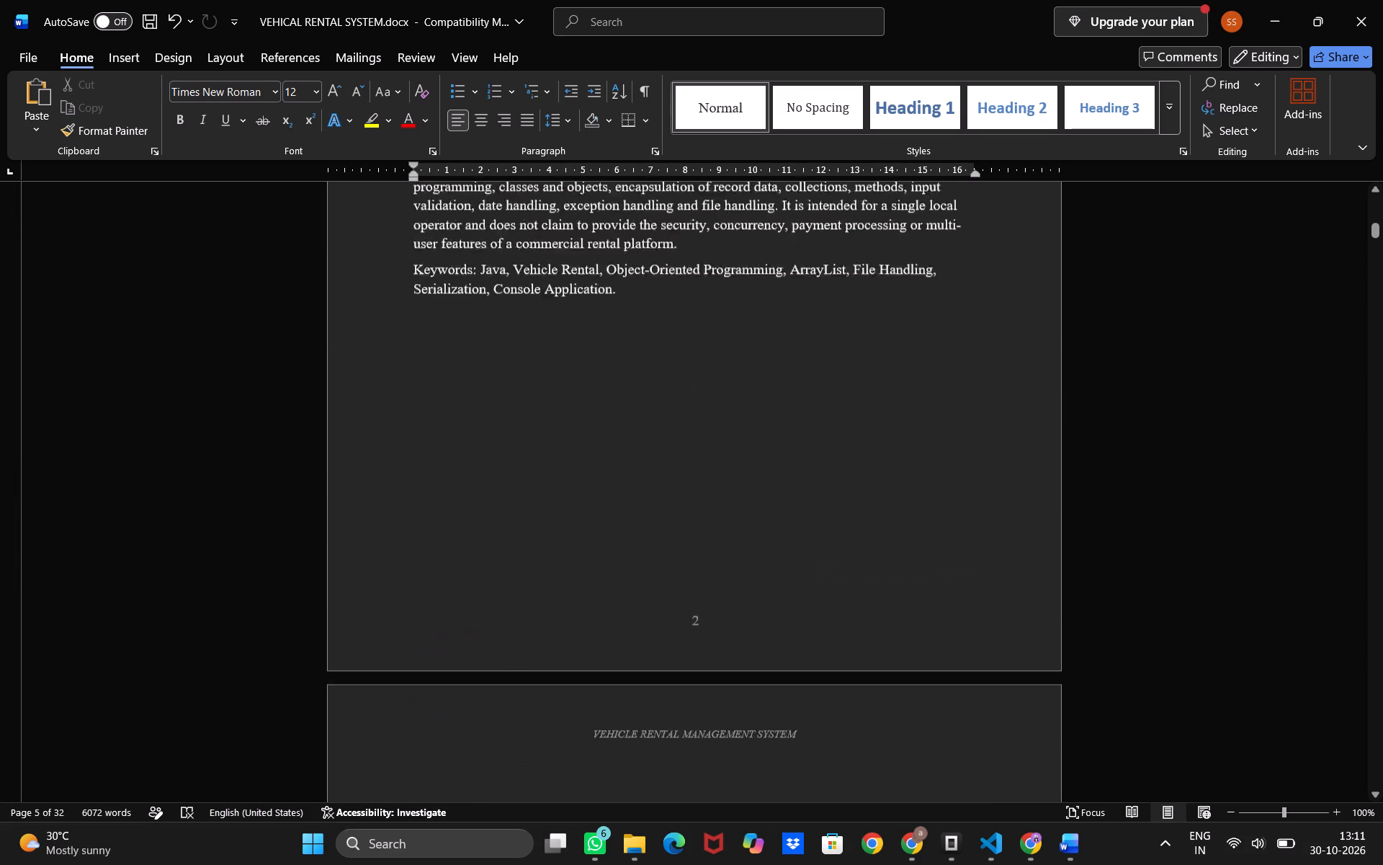
pyautogui.scroll(17, 1008, 352)
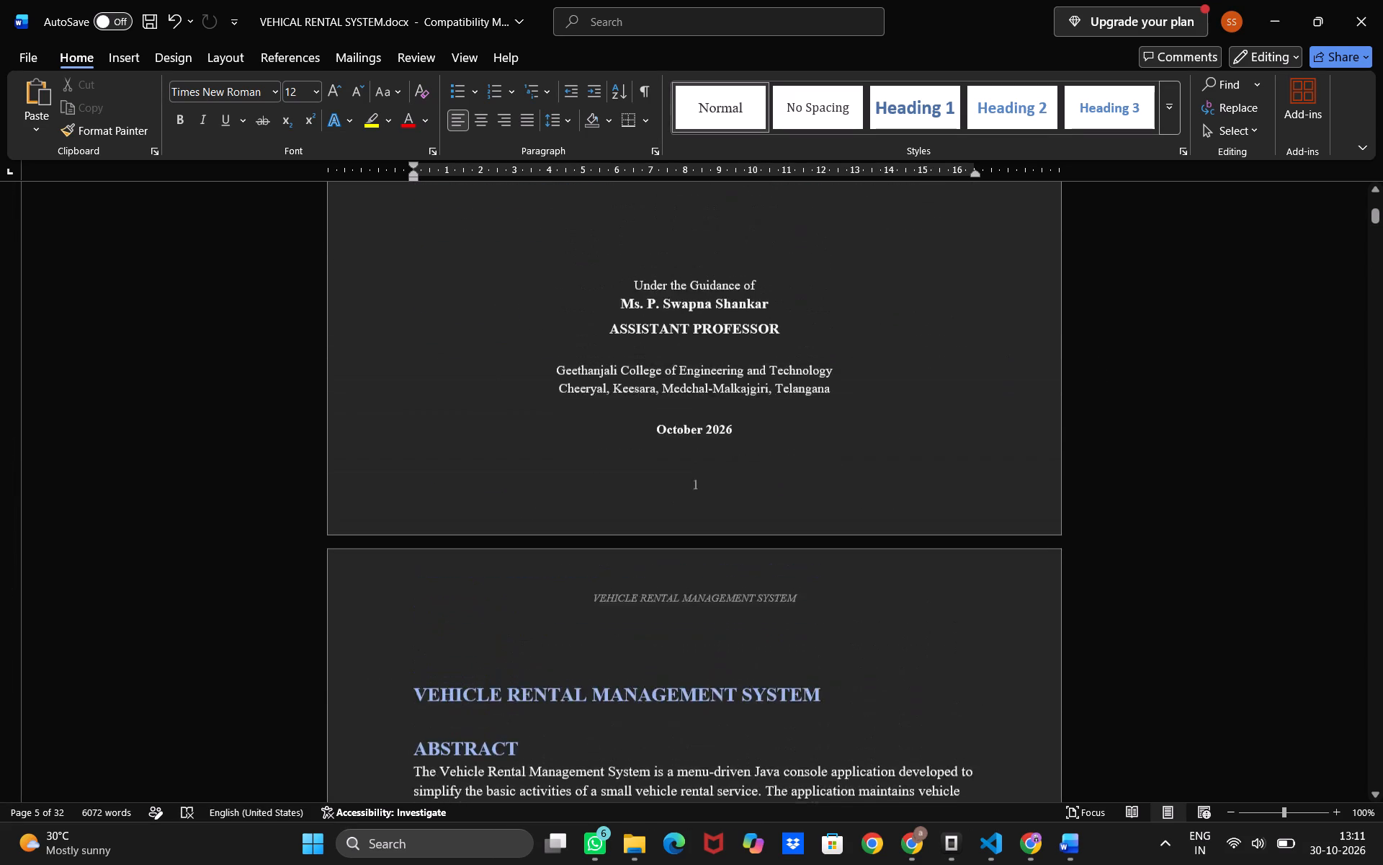
pyautogui.scroll(4, 1008, 352)
pyautogui.scroll(-15, 1008, 352)
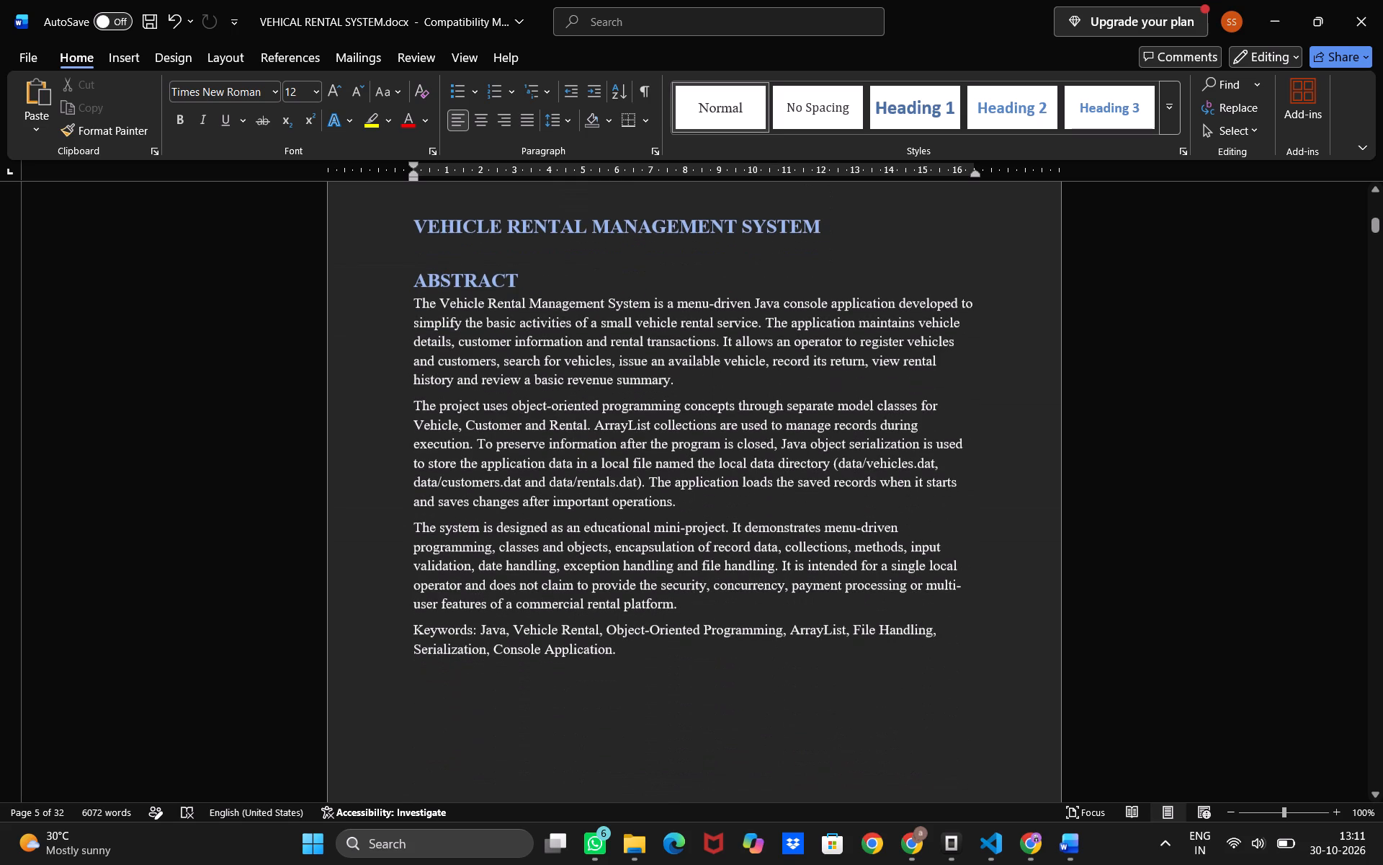
# Cut the entire abstract section, from the VEHICLE RENTAL MANAGEMENT SYSTEM title through the Keywords paragraph, from its page before CONTENTS.
pyautogui.scroll(-6, 554, 688)
pyautogui.moveTo(713, 613); pyautogui.dragTo(684, 552)
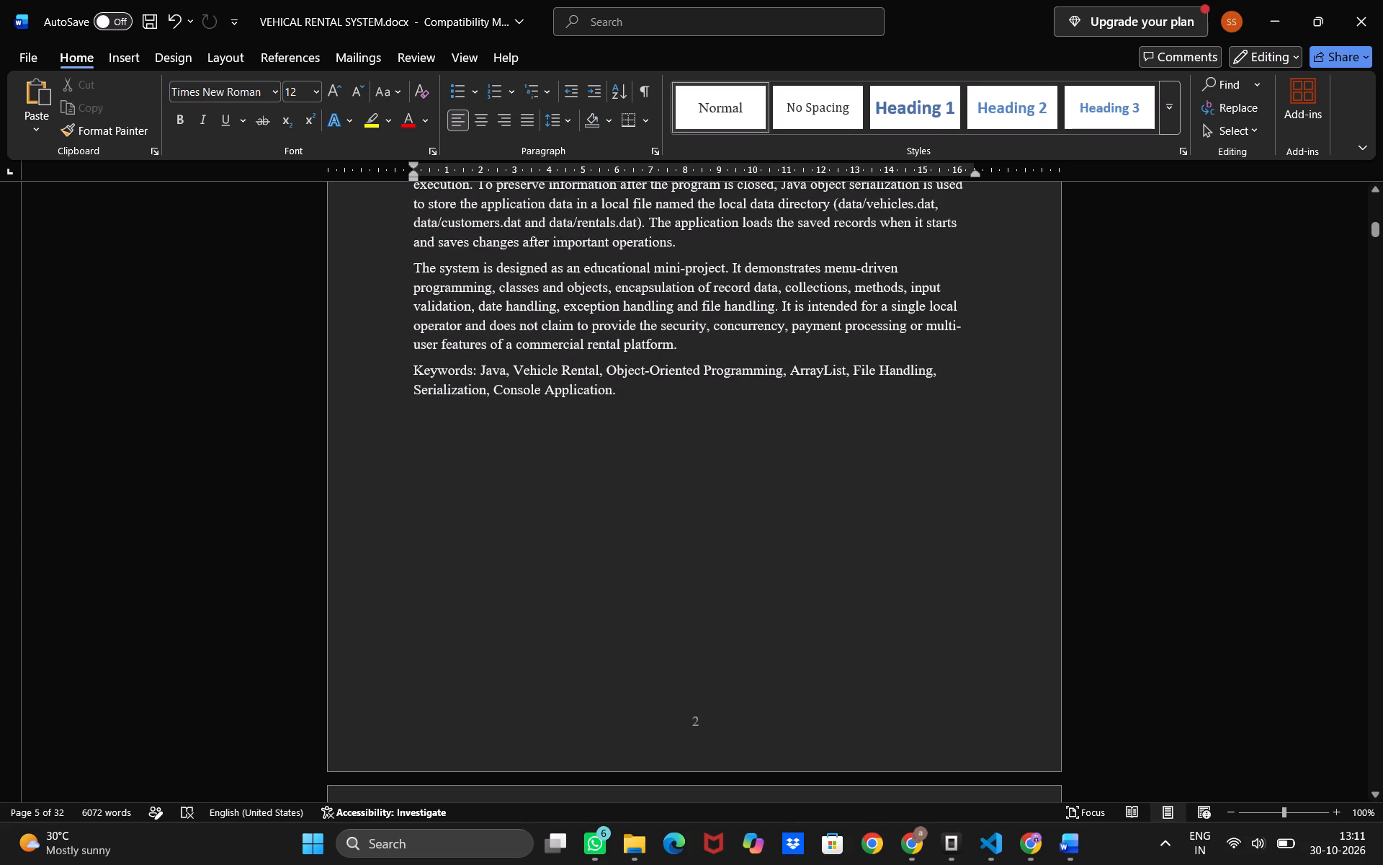
pyautogui.moveTo(684, 552); pyautogui.dragTo(439, 177)
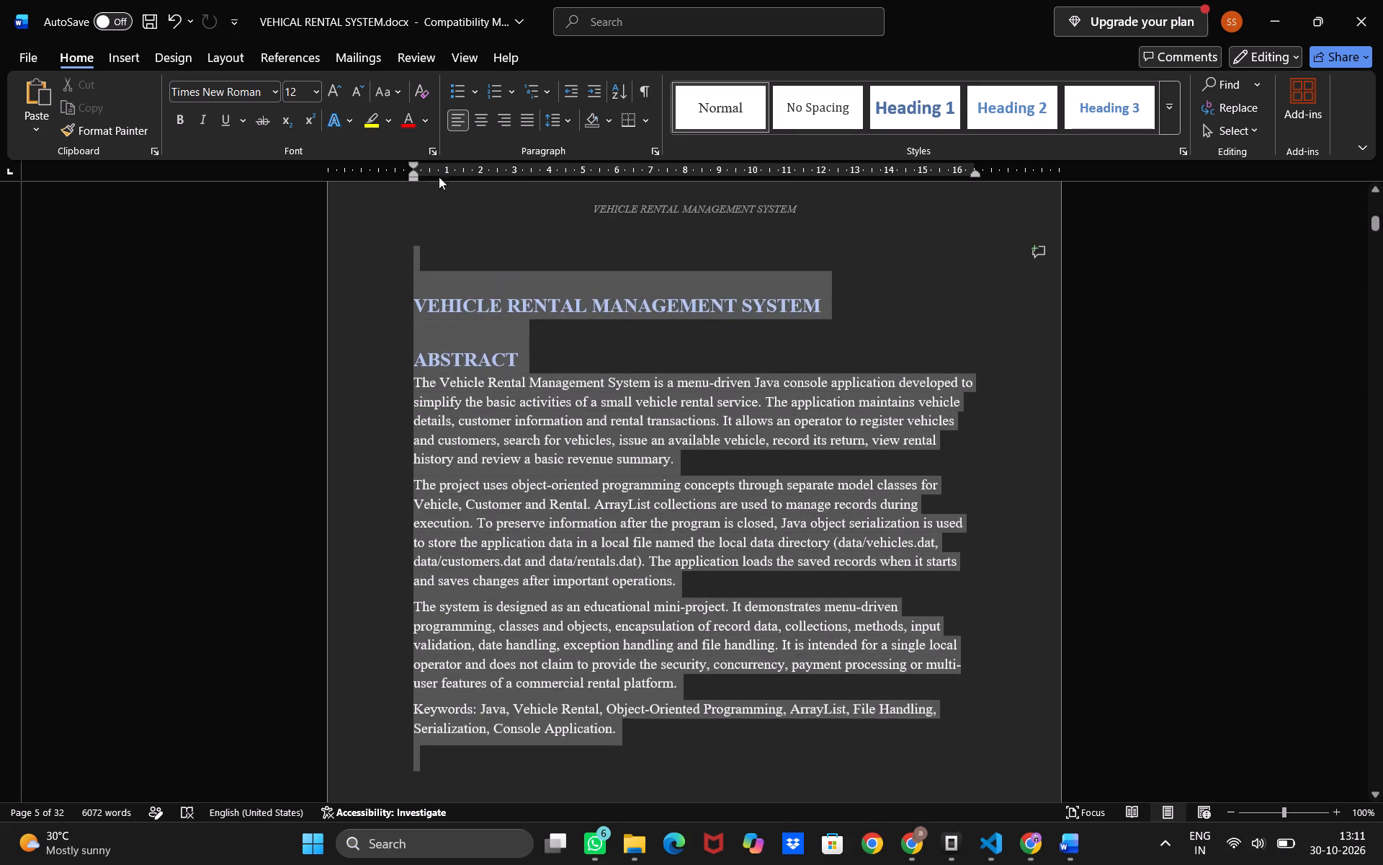
pyautogui.moveTo(439, 177); pyautogui.dragTo(395, 327)
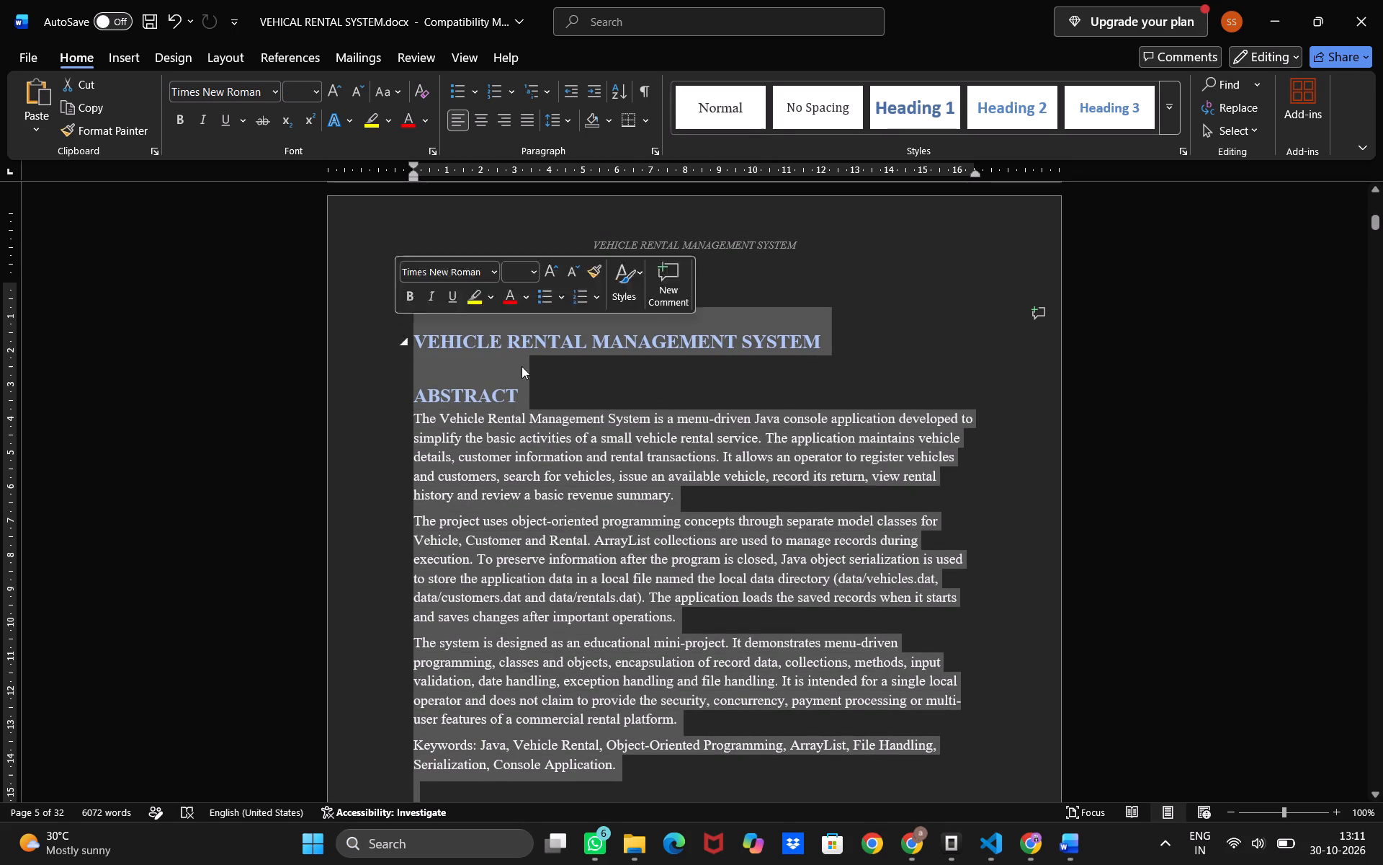
pyautogui.hotkey('ctrl', 'c')
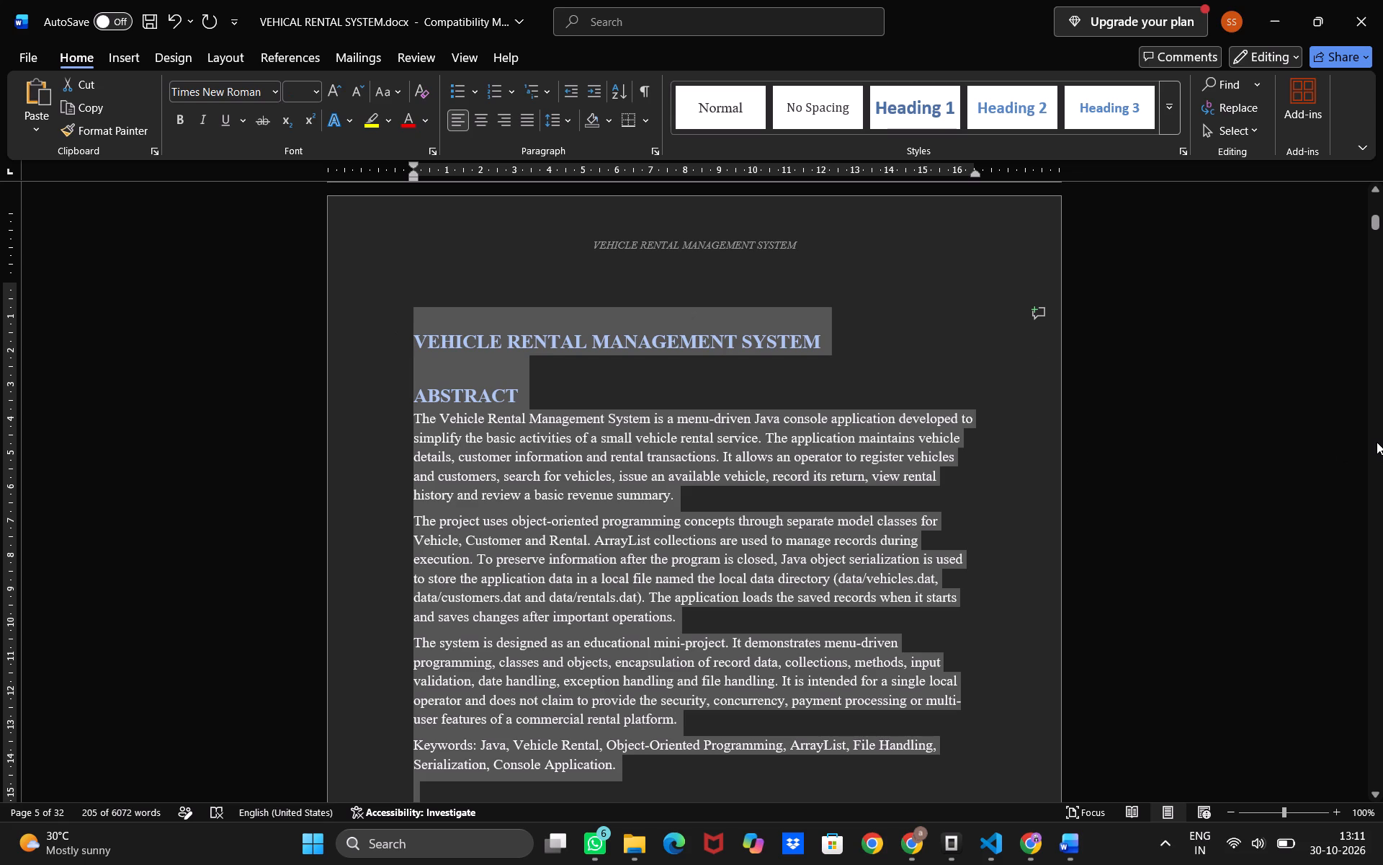
pyautogui.press('BackSpace')
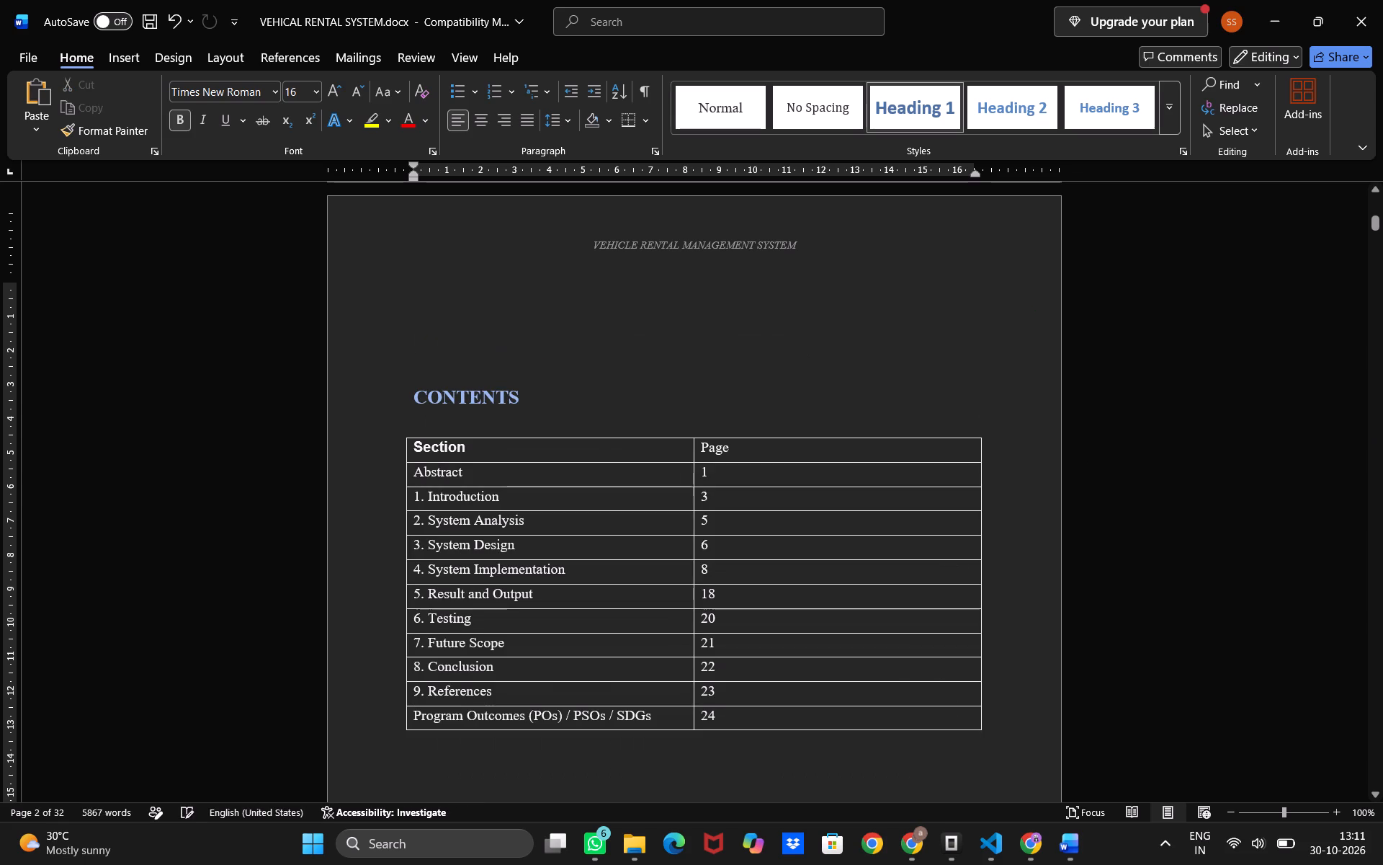
# Add two line breaks below the contents table and paste the abstract section at the top of page 3, before 1. INTRODUCTION.
pyautogui.scroll(3, 510, 514)
pyautogui.scroll(-7, 488, 469)
pyautogui.scroll(-5, 679, 481)
pyautogui.click(864, 470)
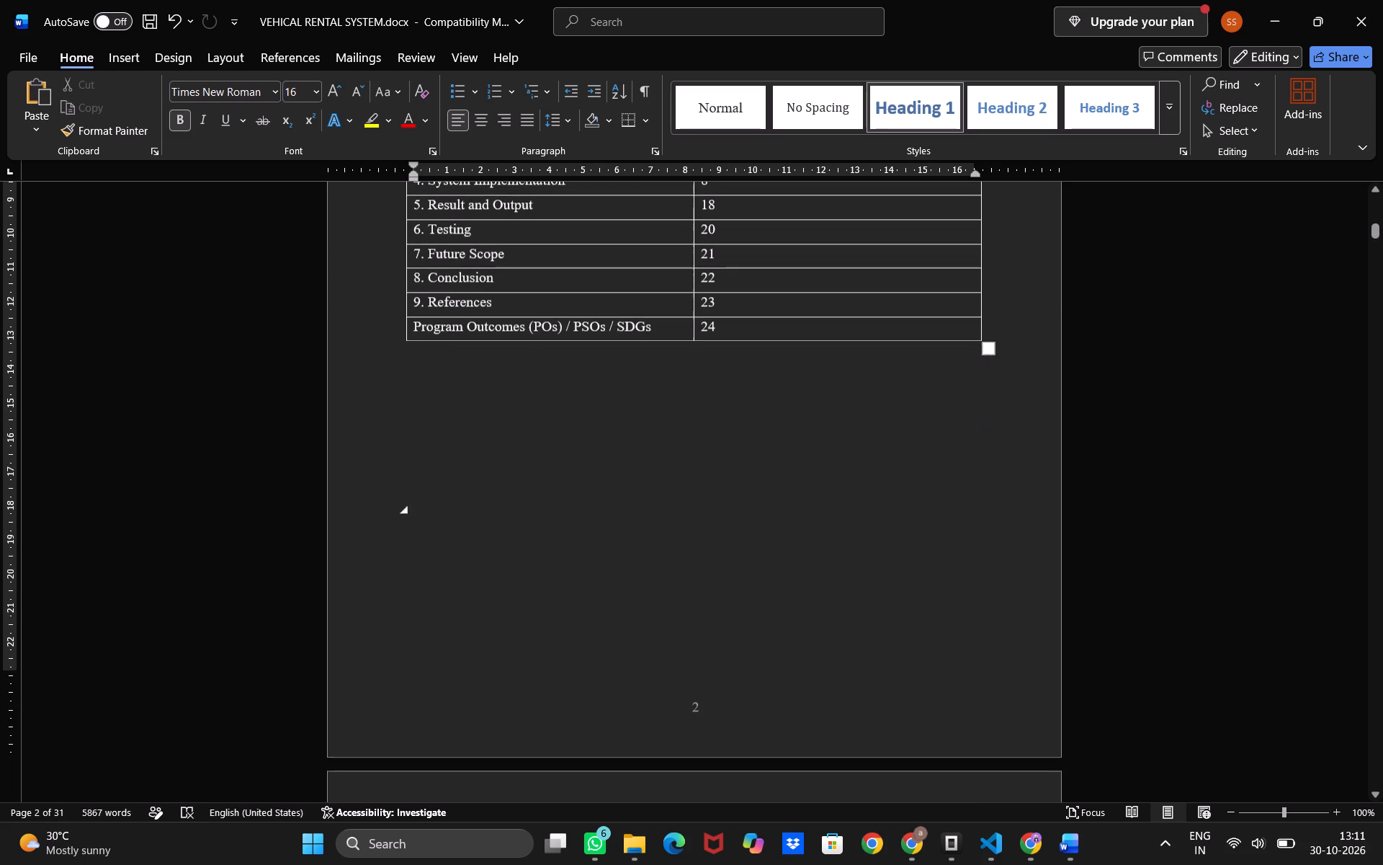
pyautogui.click(795, 629)
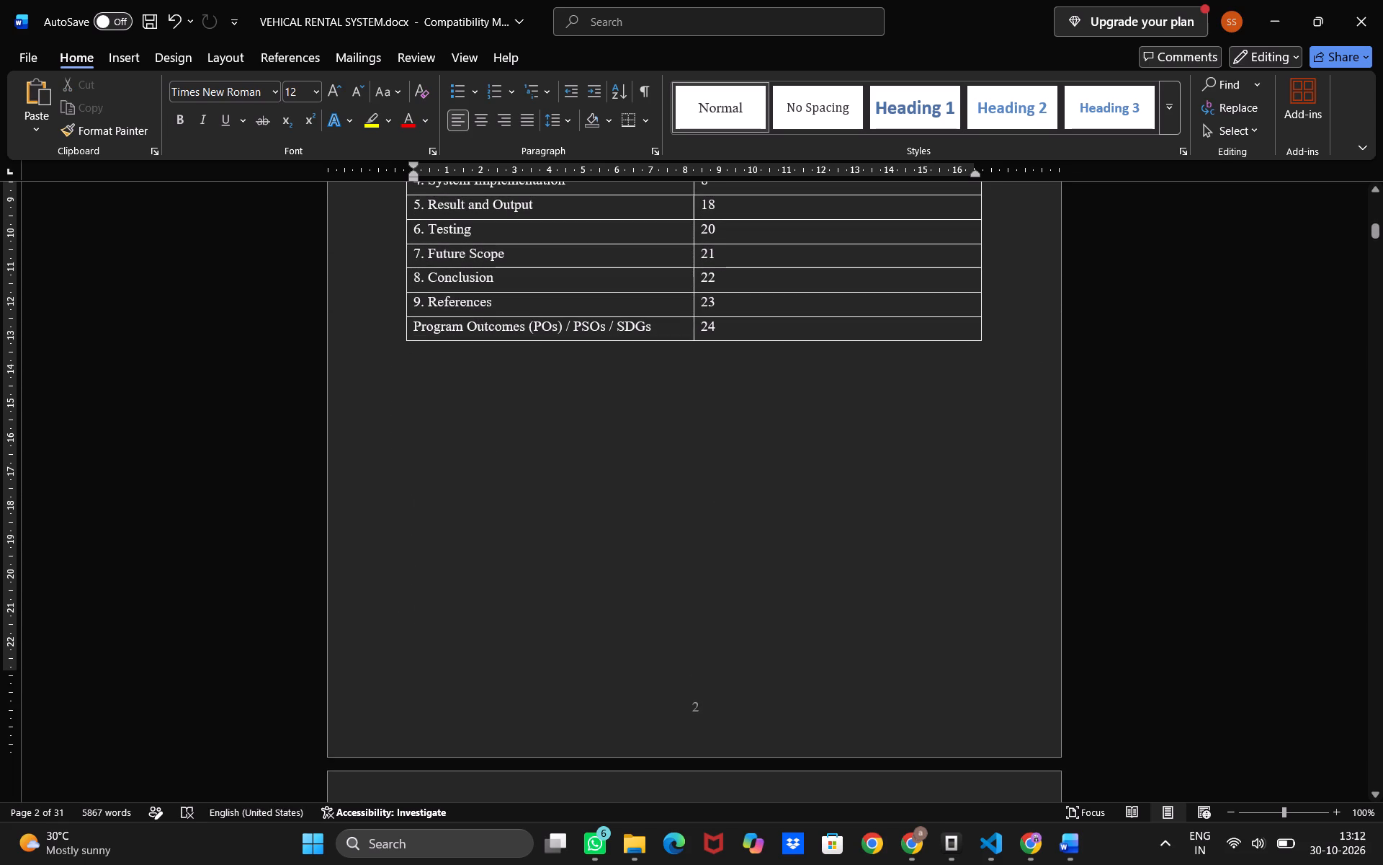
pyautogui.press('Return')
pyautogui.press('Return')
pyautogui.scroll(-6, 780, 611)
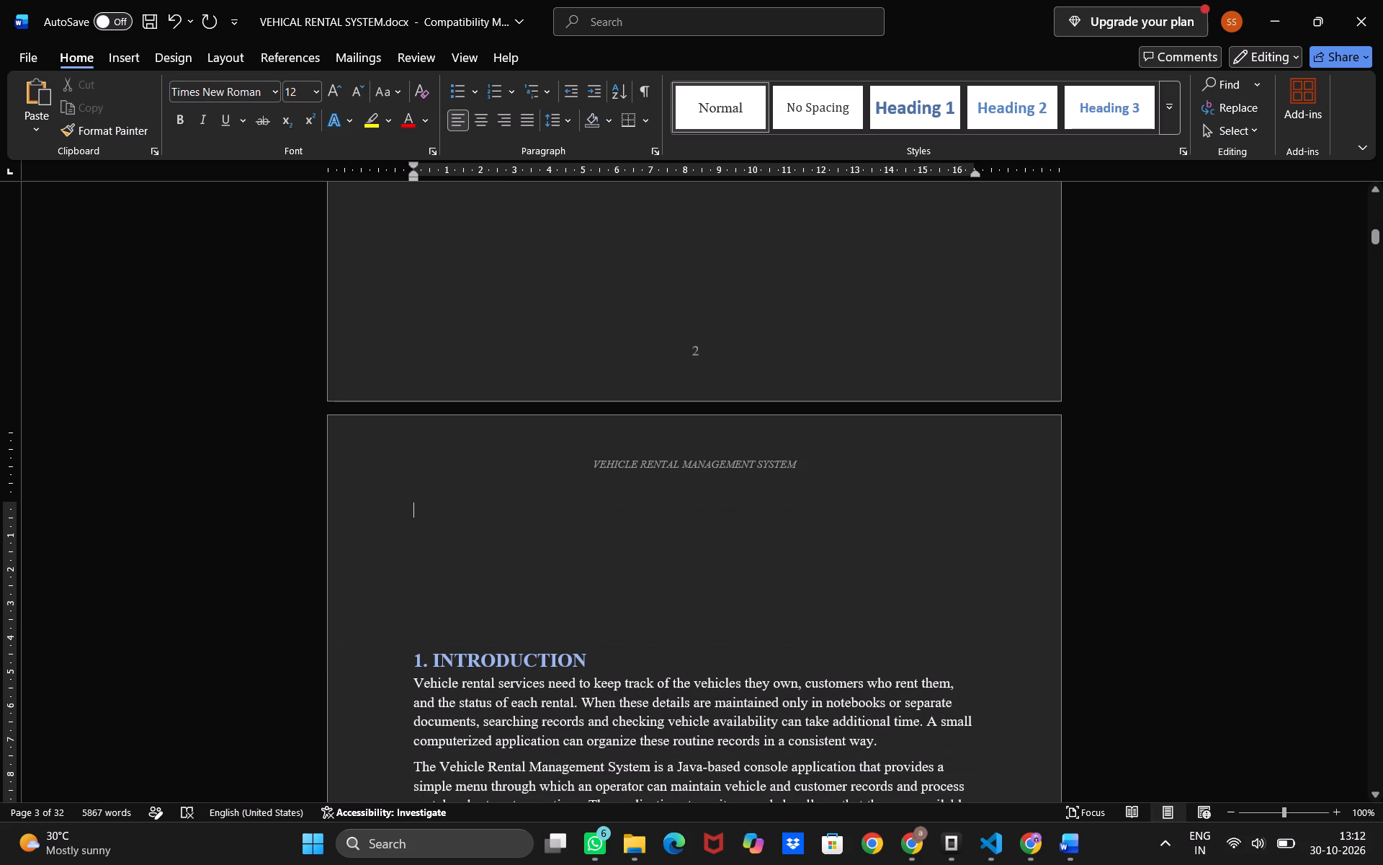
pyautogui.hotkey('ctrl', 'v')
pyautogui.scroll(-4, 775, 607)
pyautogui.scroll(6, 775, 607)
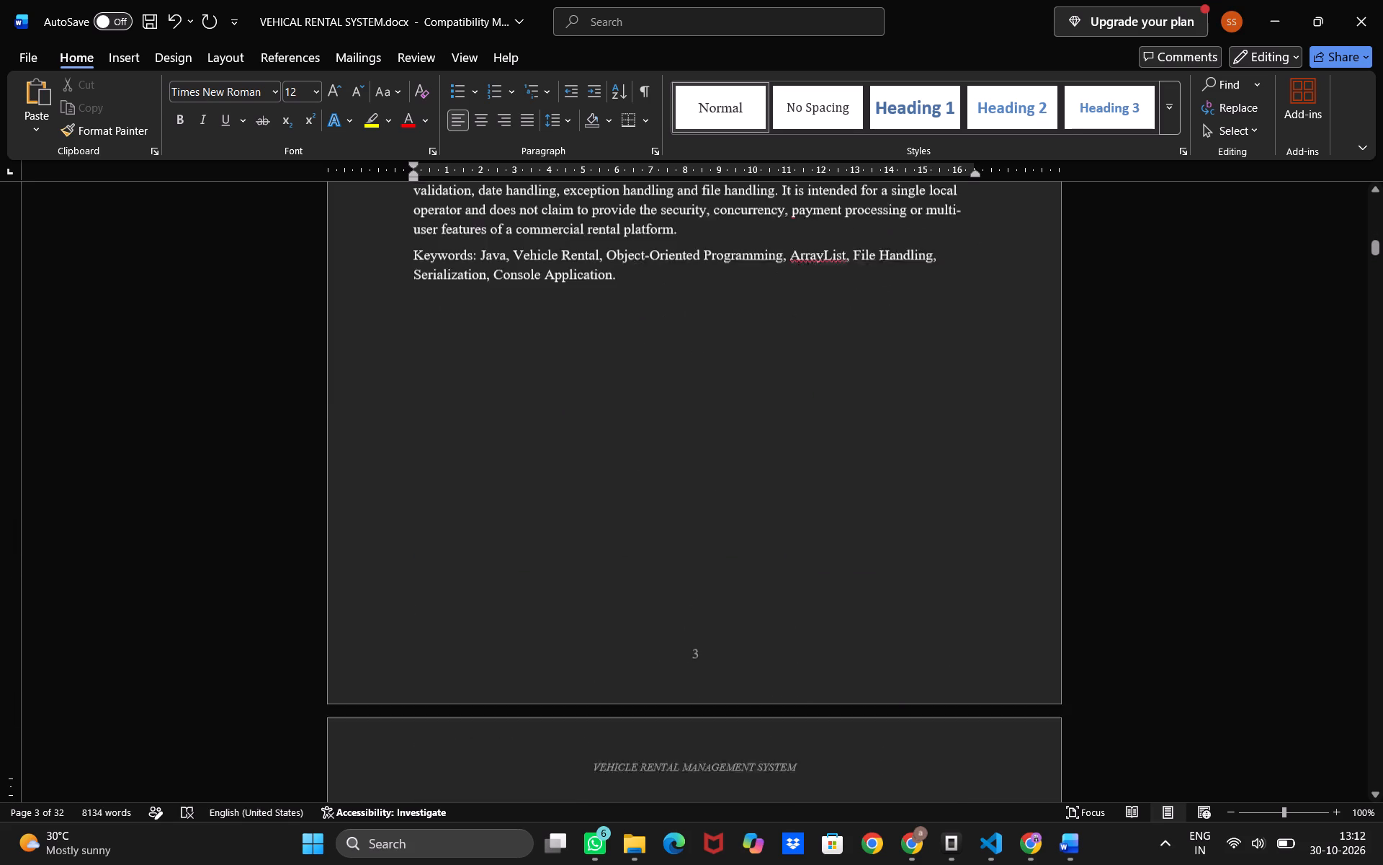
pyautogui.scroll(16, 773, 605)
pyautogui.scroll(5, 771, 602)
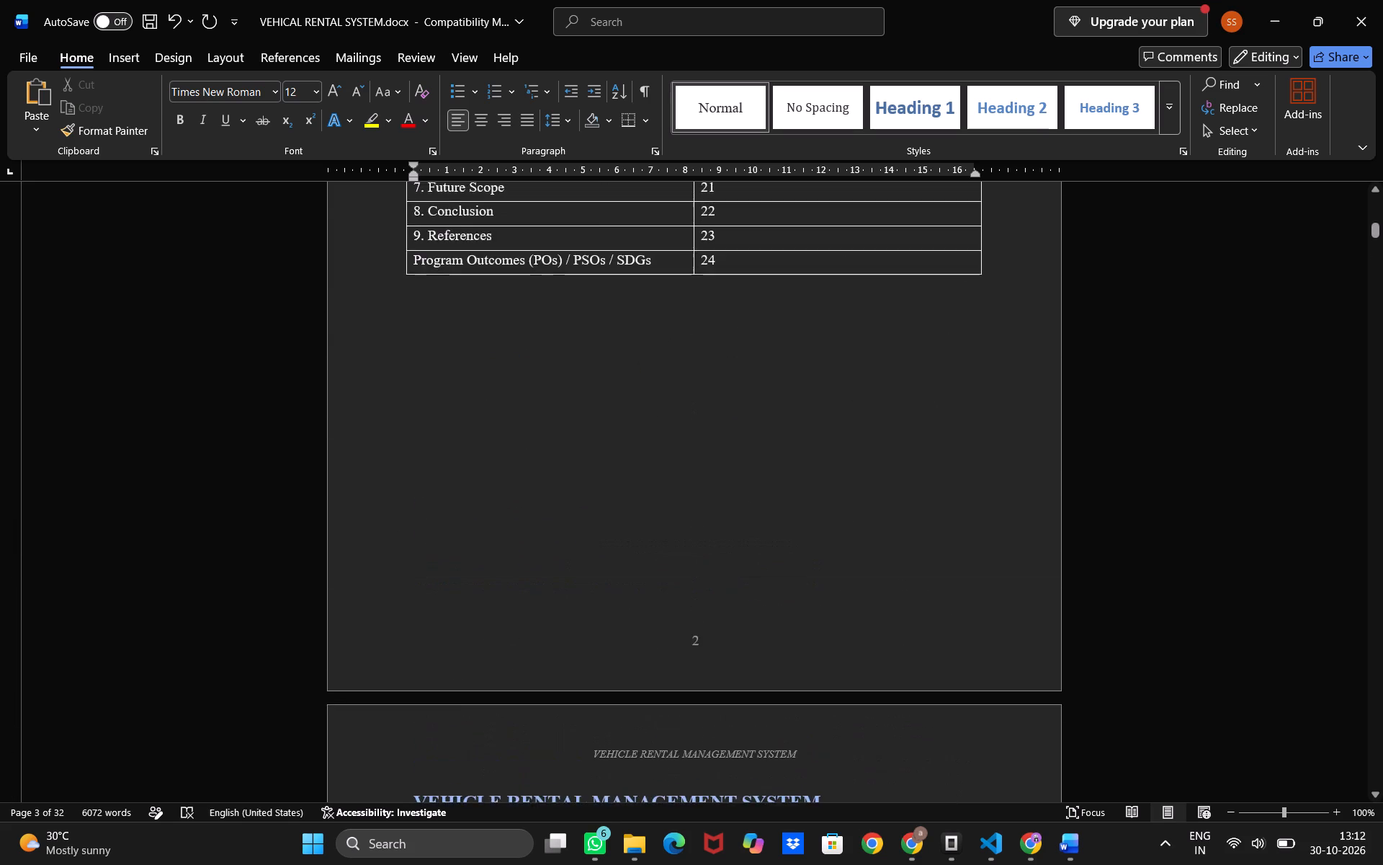
# Delete the surplus blank lines between the pasted abstract's Keywords paragraph and the 1. INTRODUCTION heading.
pyautogui.scroll(-1, 771, 602)
pyautogui.scroll(-20, 771, 602)
pyautogui.scroll(-8, 771, 602)
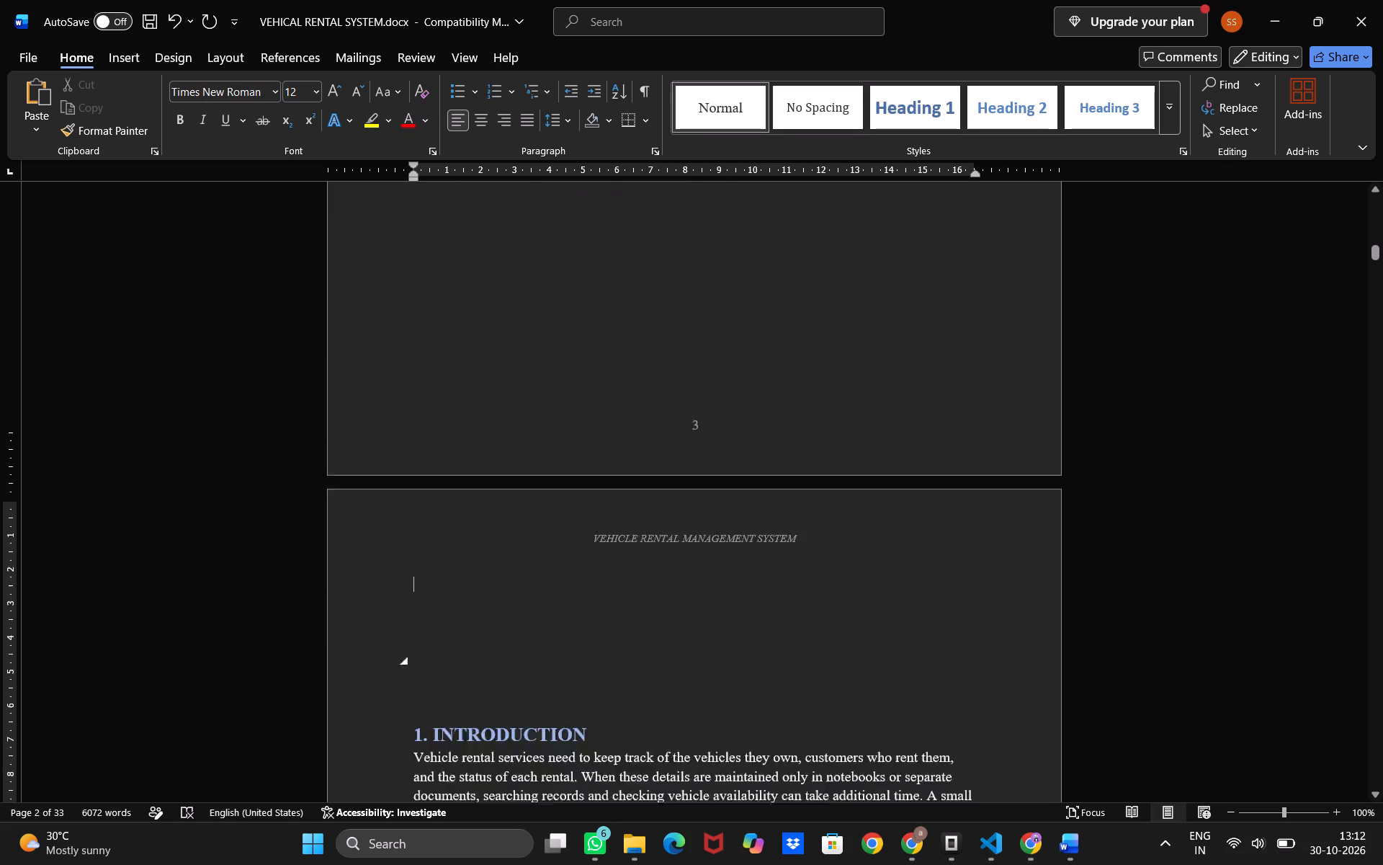
pyautogui.scroll(-2, 776, 597)
pyautogui.press('BackSpace')
pyautogui.scroll(2, 613, 664)
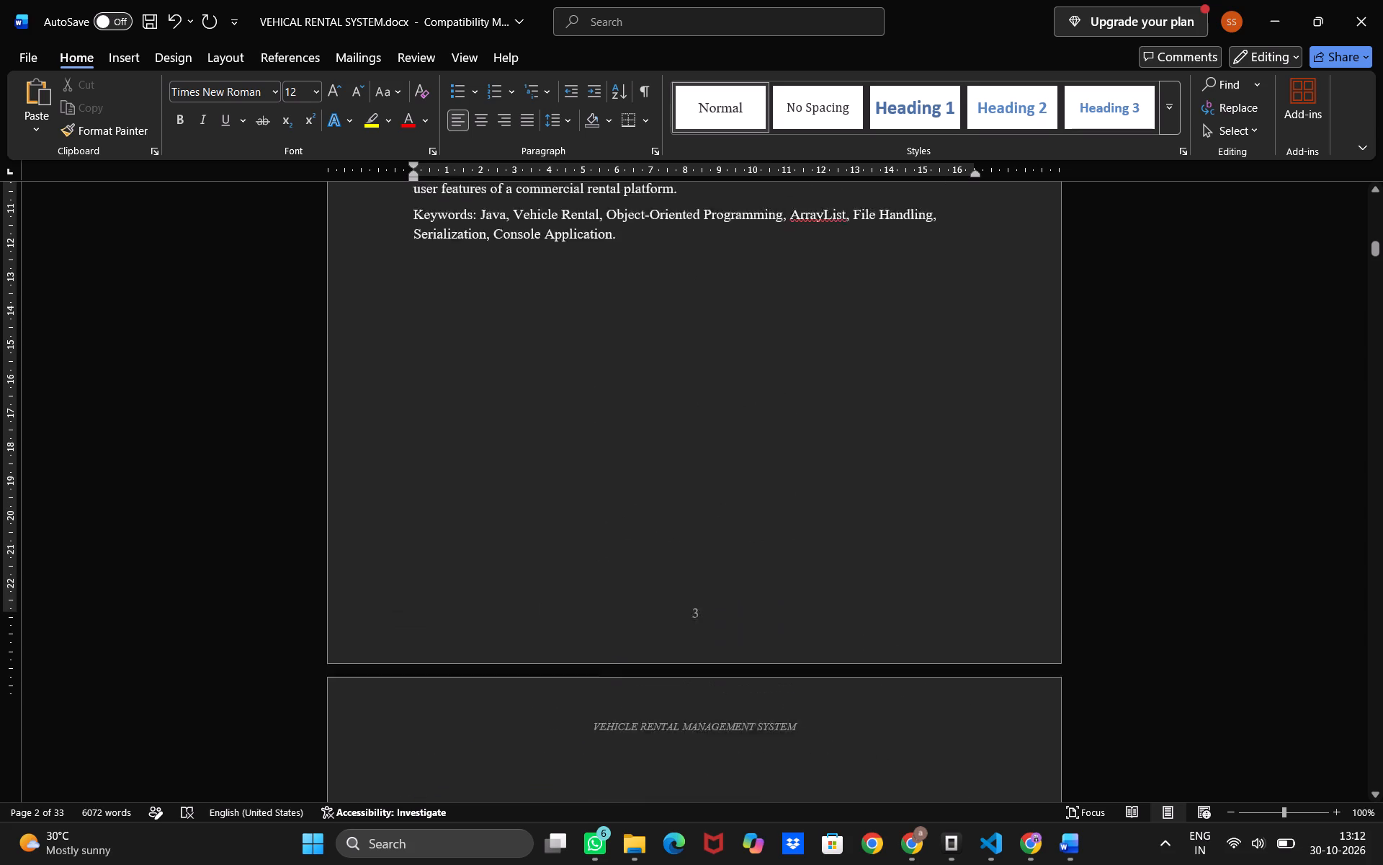
pyautogui.scroll(1, 613, 664)
pyautogui.scroll(-10, 604, 683)
pyautogui.click(523, 530)
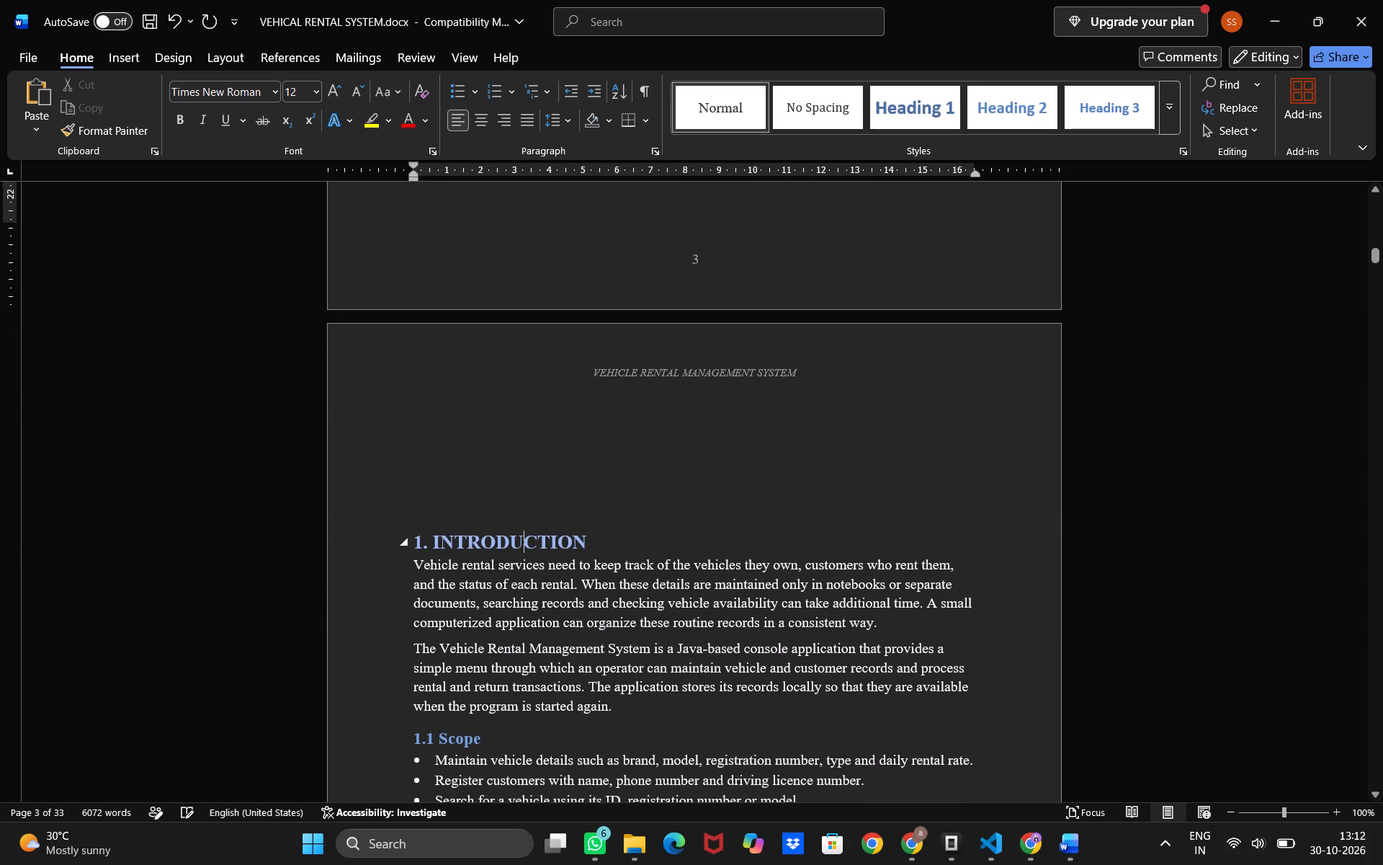
pyautogui.click(521, 487)
pyautogui.press('BackSpace')
pyautogui.press('BackSpace')
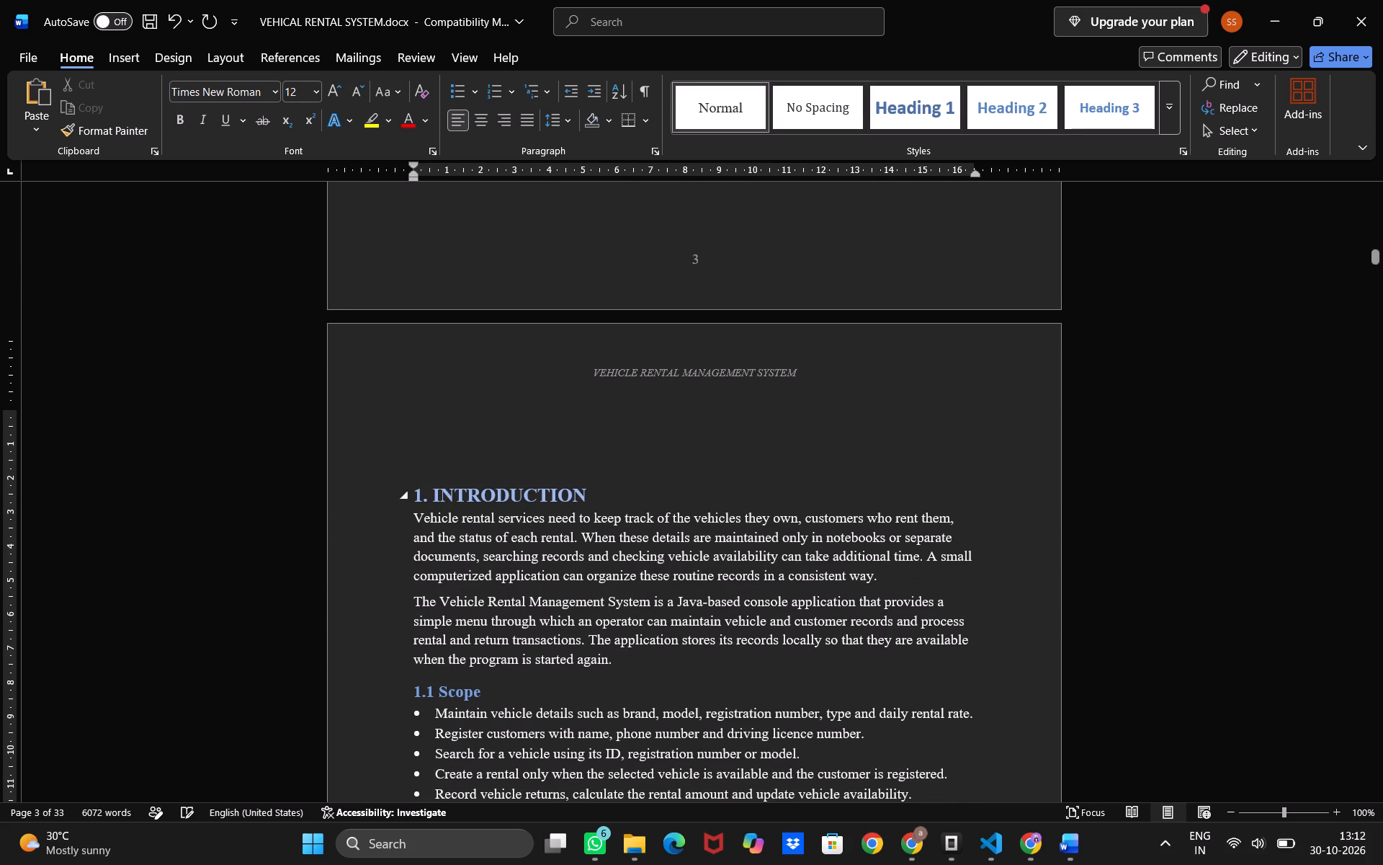
pyautogui.press('BackSpace')
pyautogui.scroll(4, 532, 505)
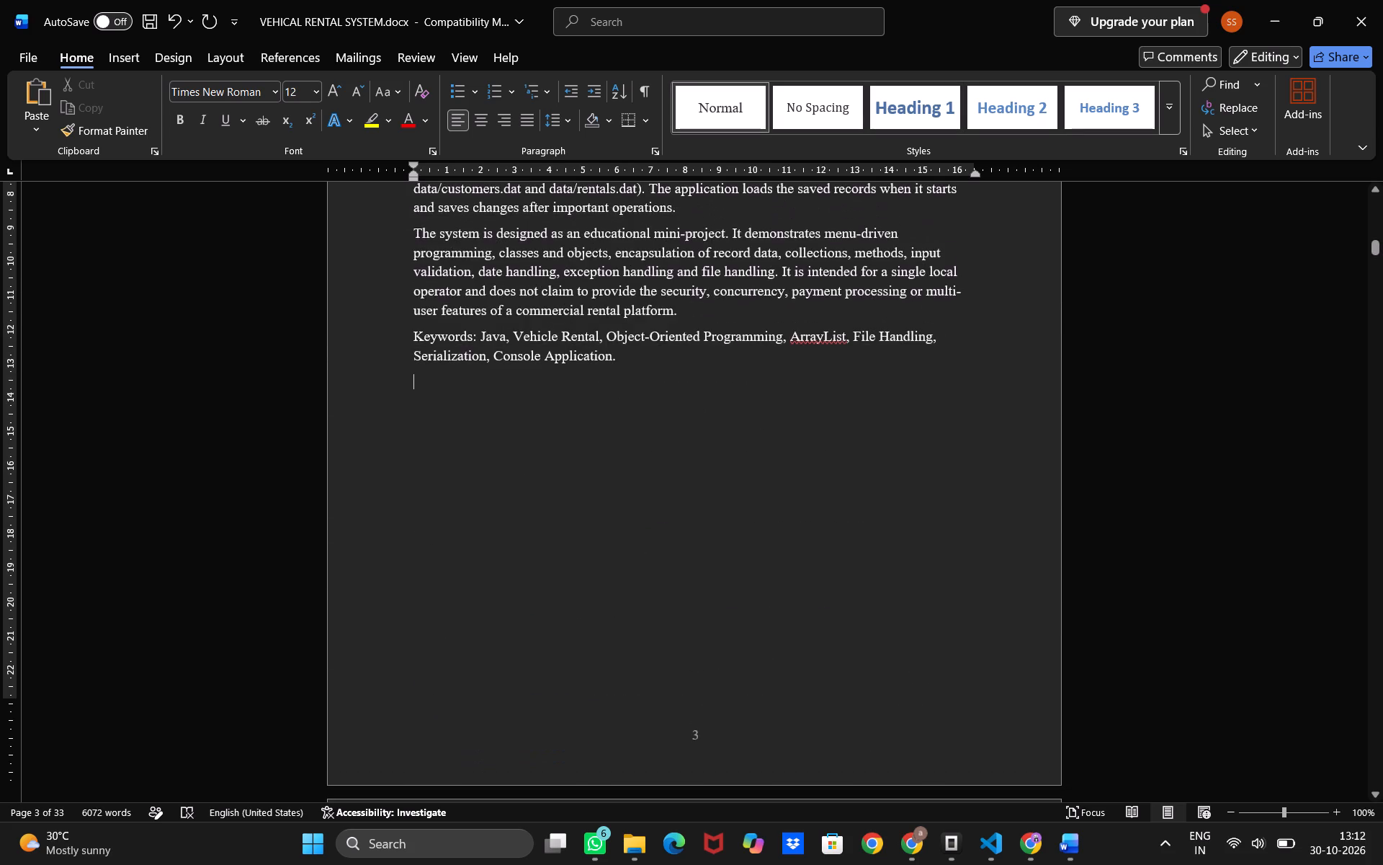
pyautogui.scroll(7, 532, 505)
pyautogui.scroll(4, 565, 366)
pyautogui.scroll(1, 604, 314)
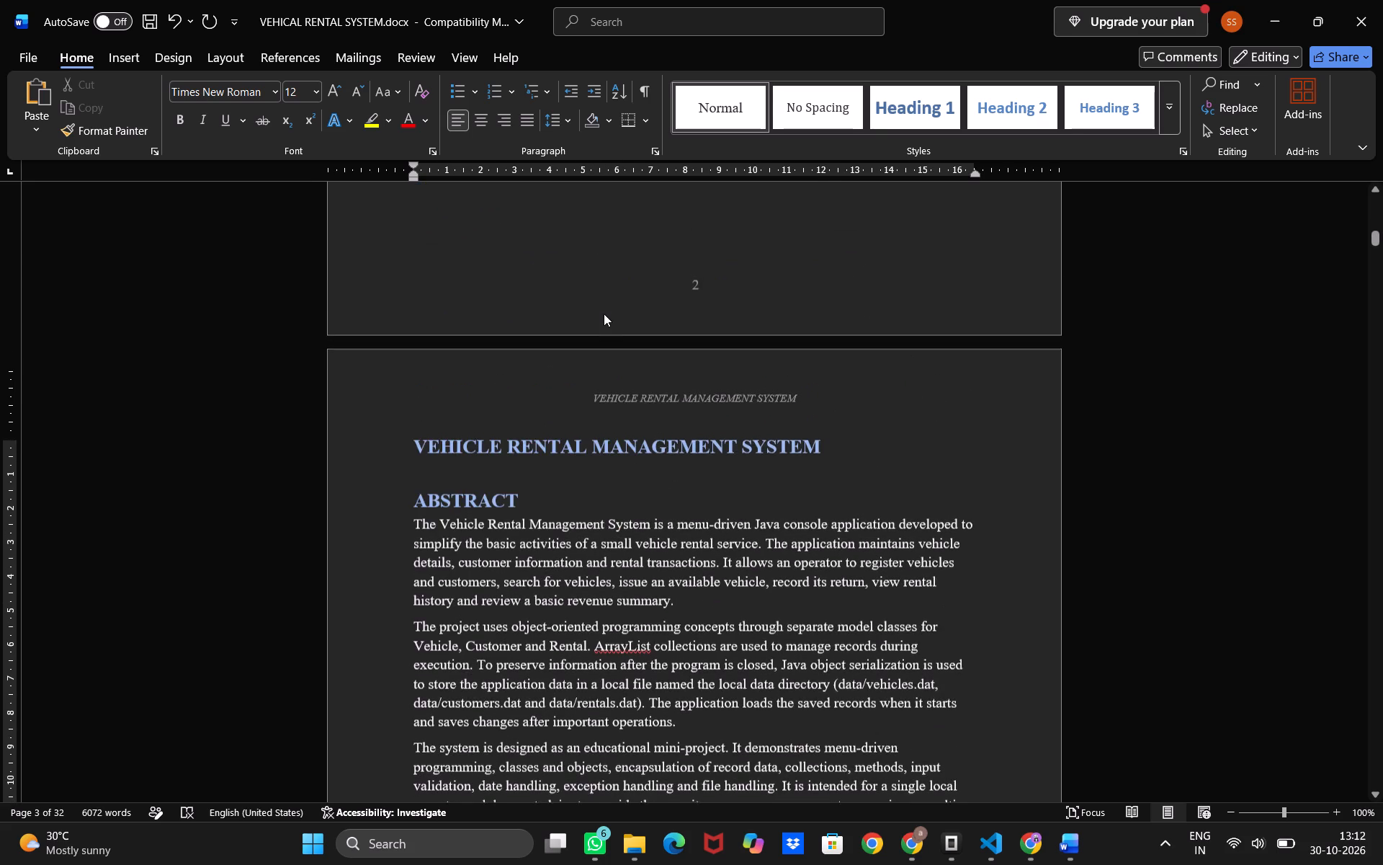
# Check the CONTENTS table's section order and page numbers on the page before the moved abstract.
pyautogui.scroll(17, 606, 300)
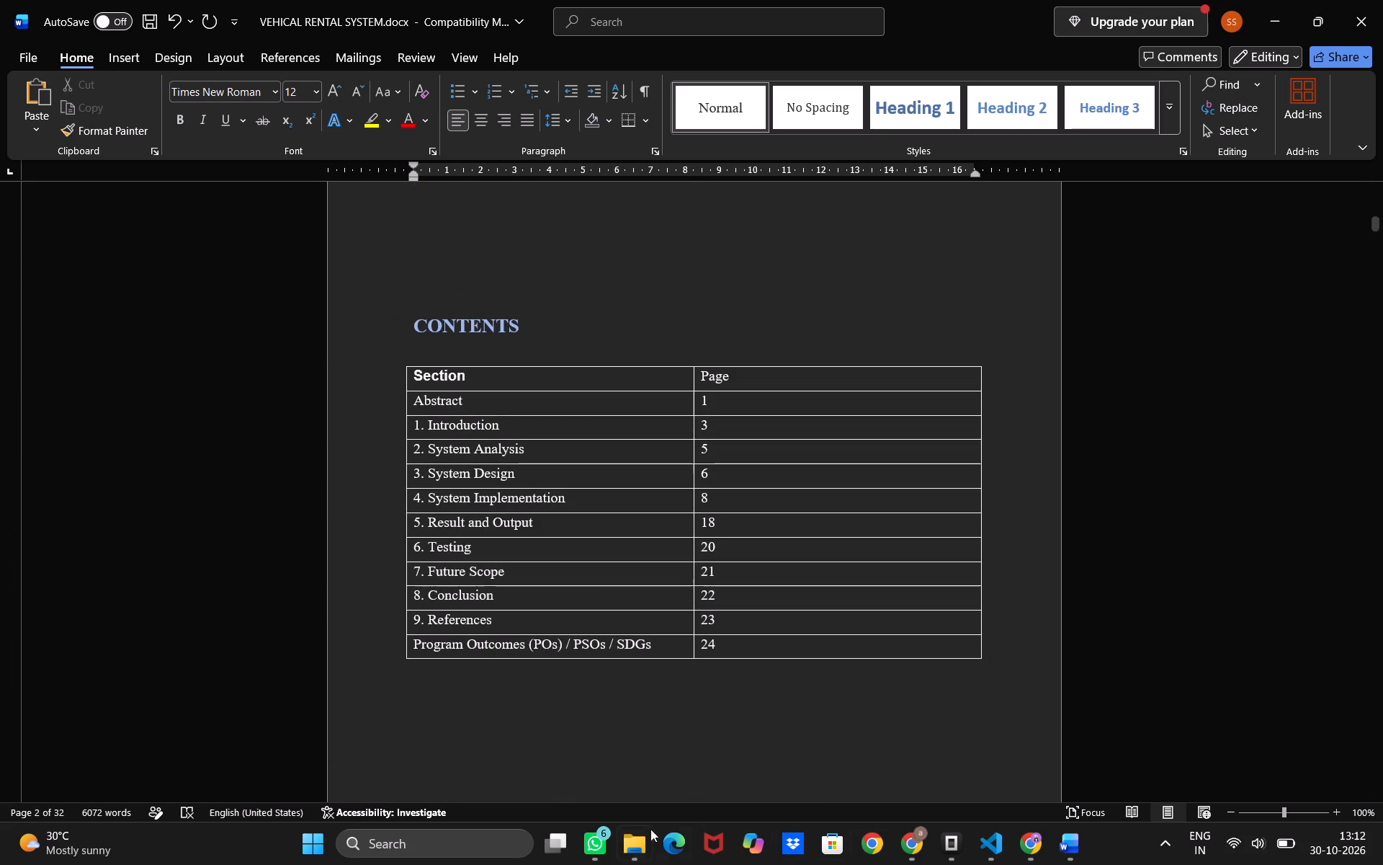
# Switch to File Explorer to view the files in the Downloads folder.
pyautogui.click(614, 843)
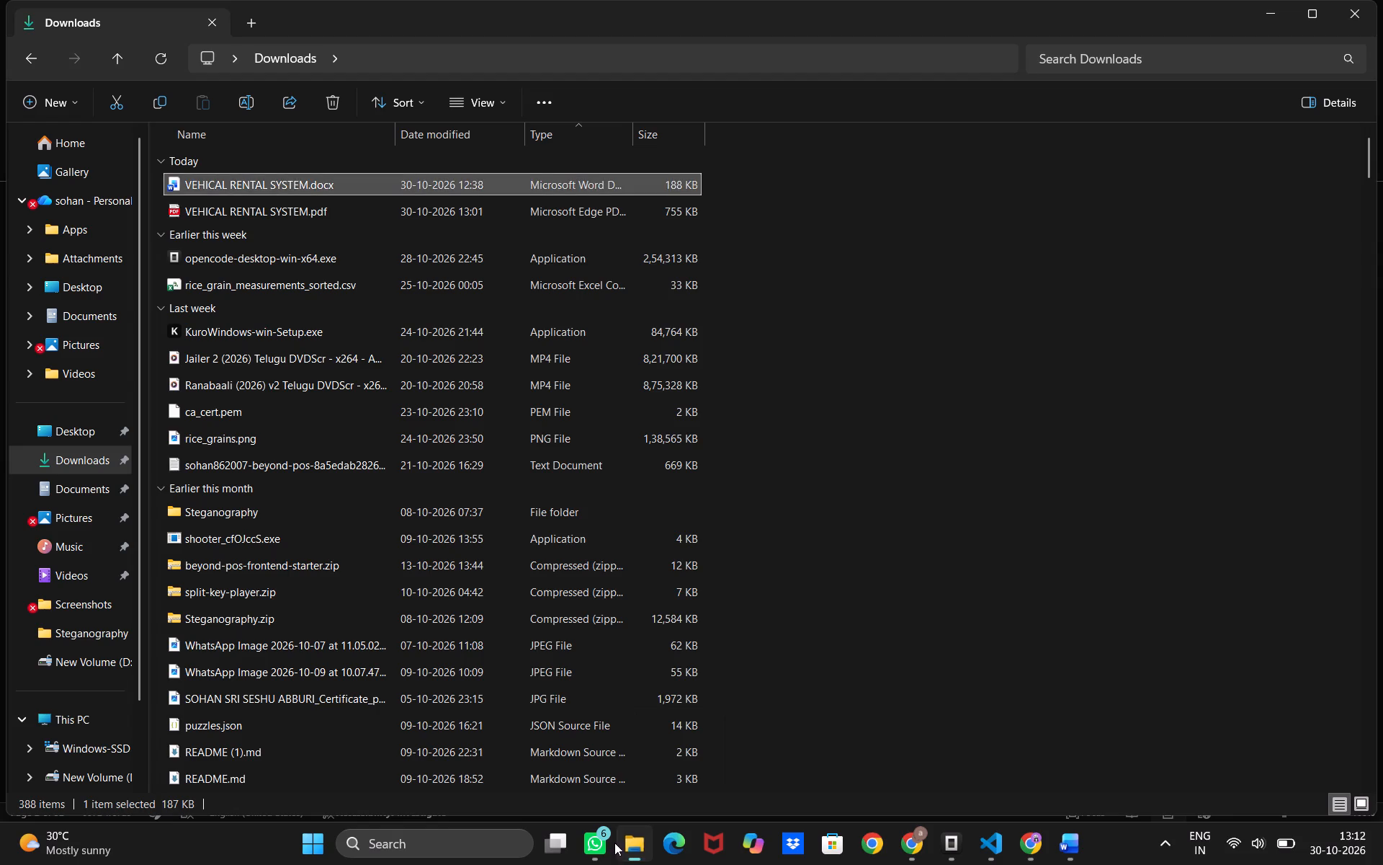
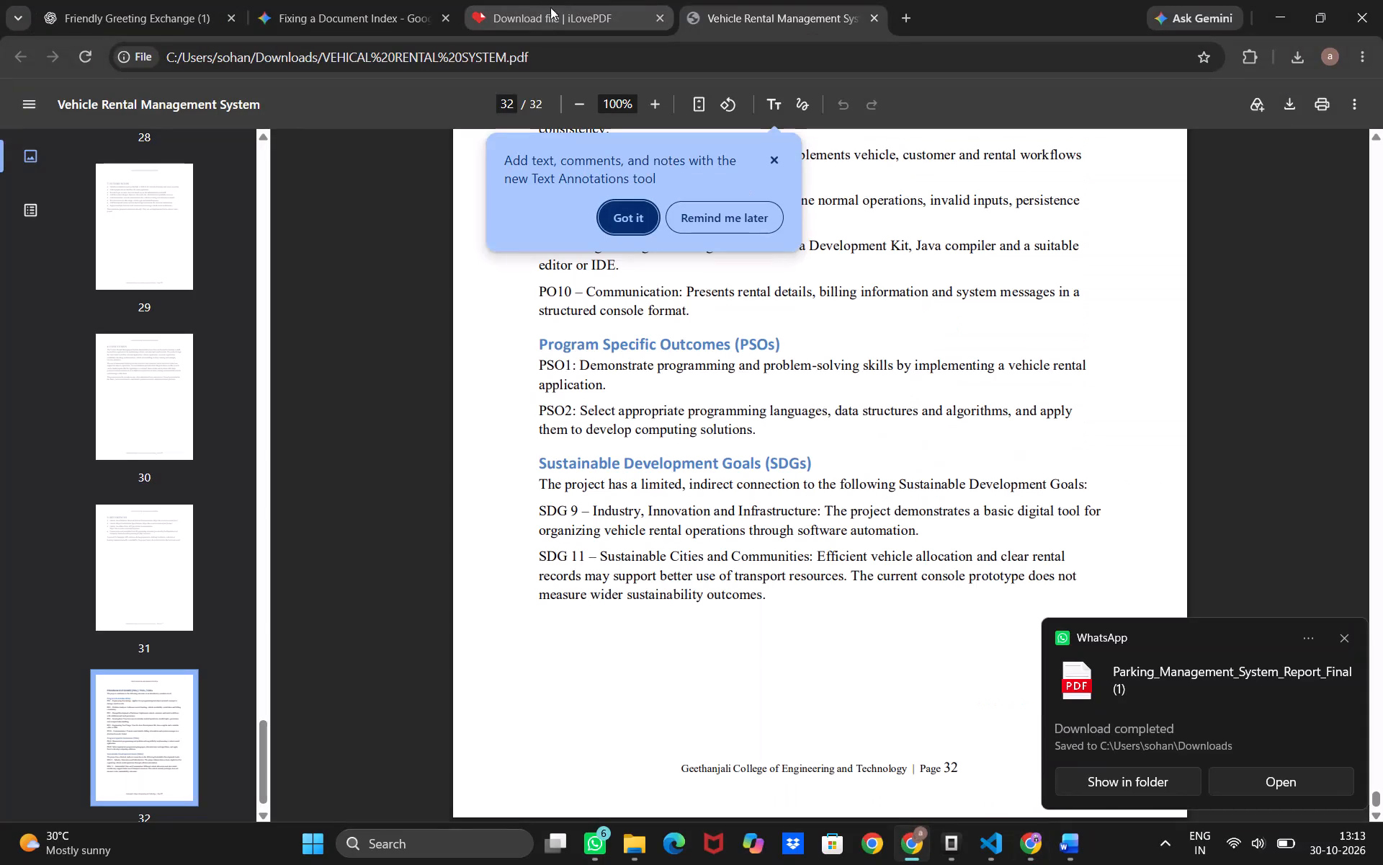
# In Chrome, convert Parking_Management_System_Report_Final (1).pdf from Downloads to a Word document with iLovePDF's PDF to Word converter.
pyautogui.click(588, 0)
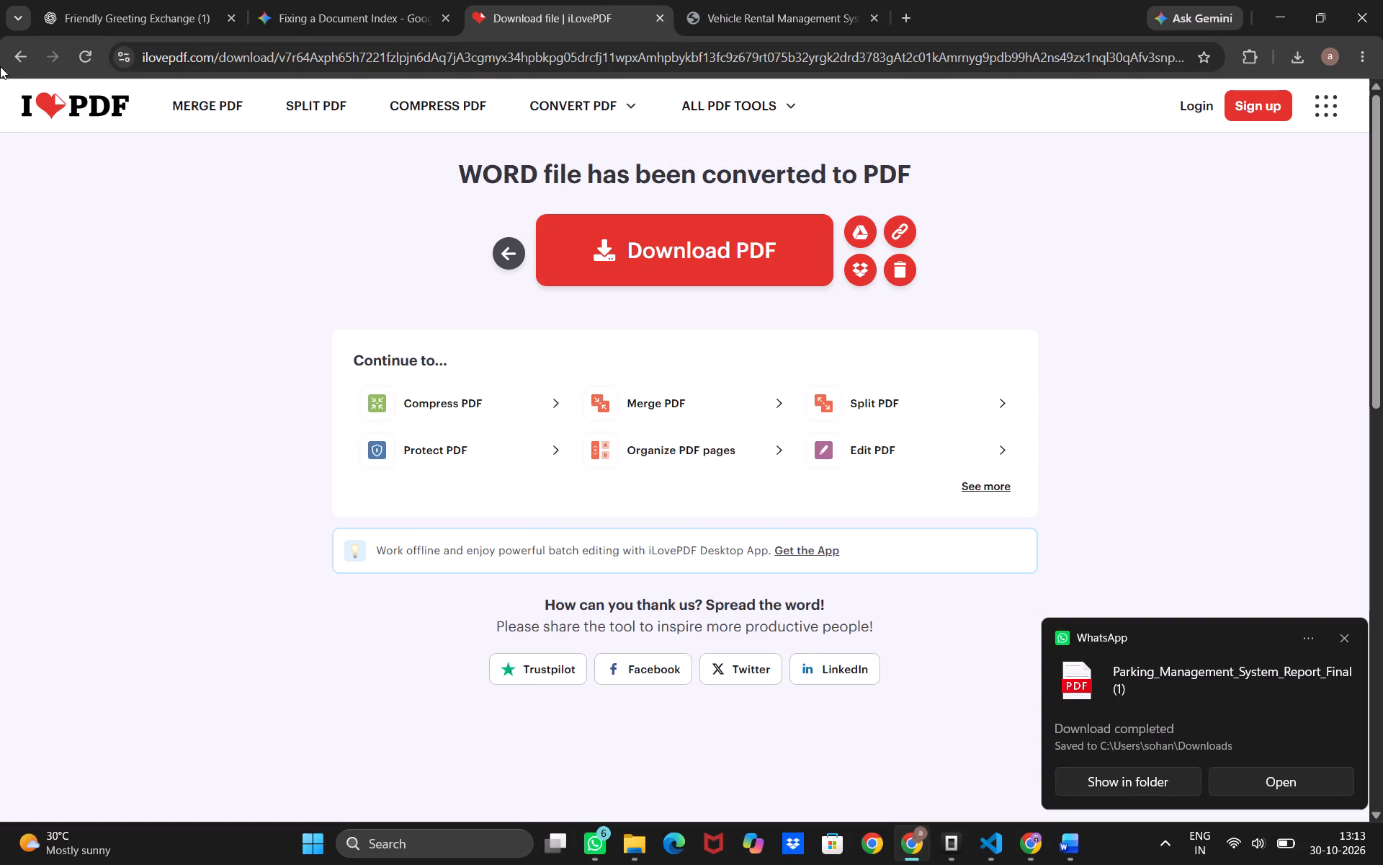
pyautogui.click(31, 51)
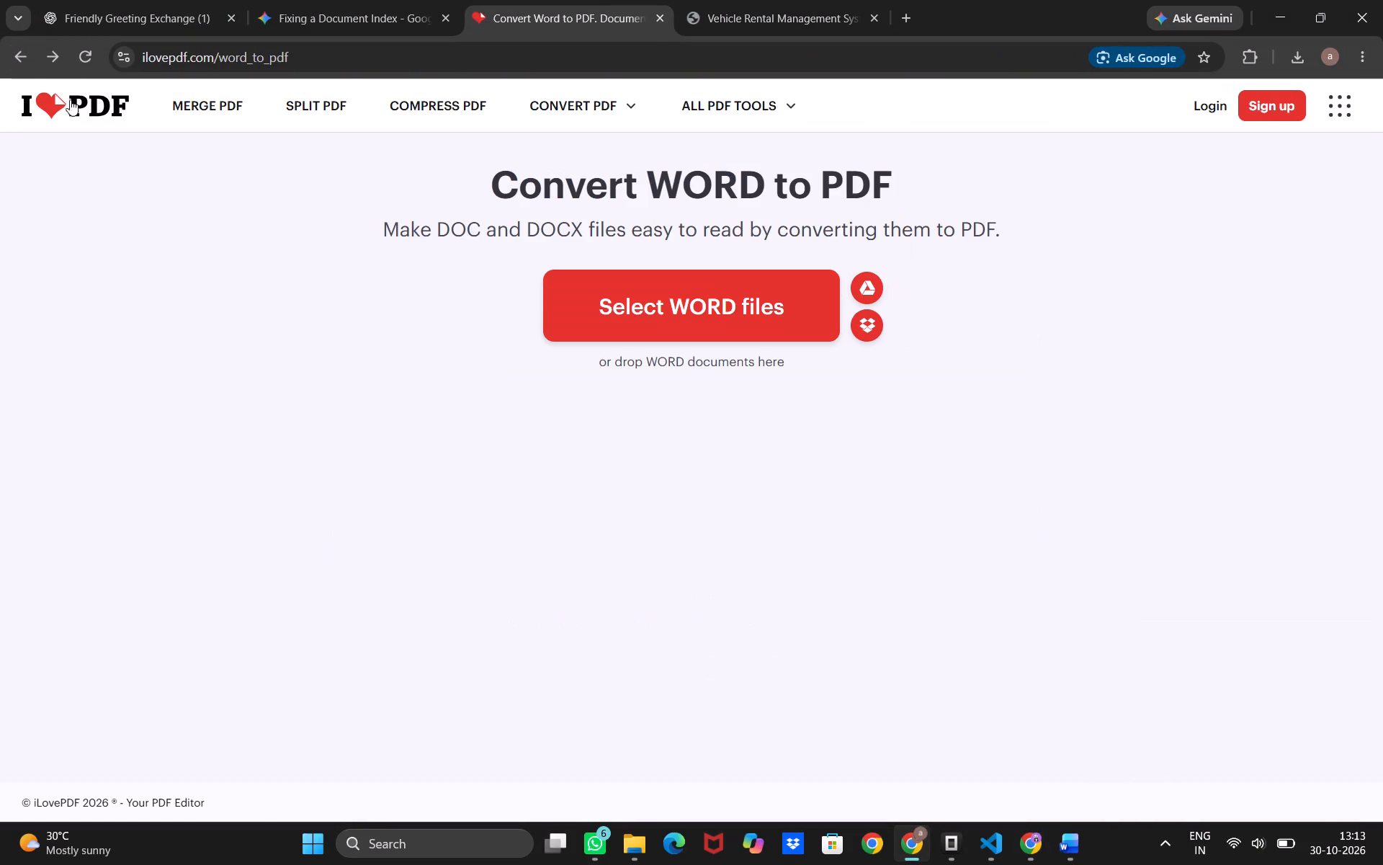
pyautogui.click(16, 57)
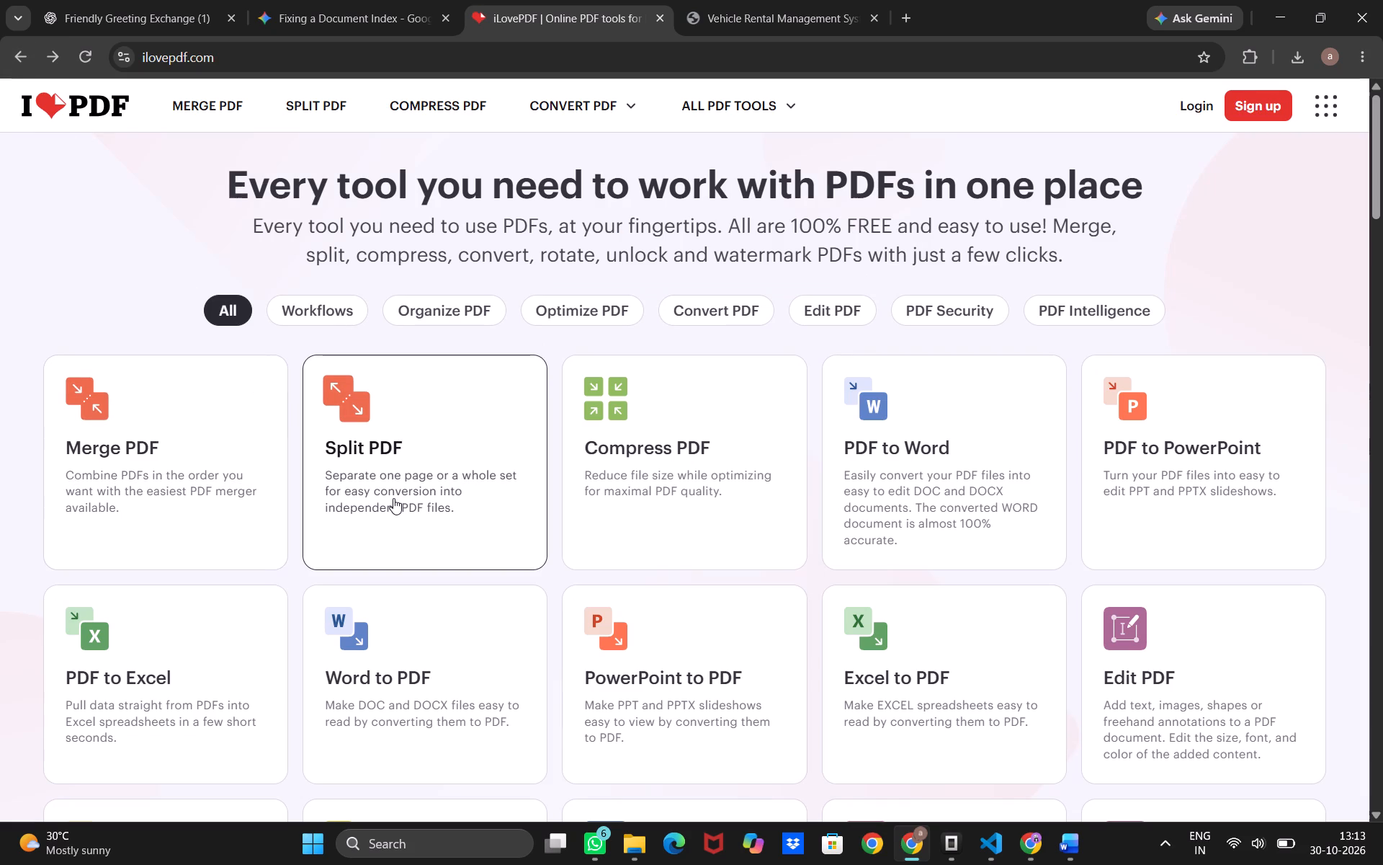
pyautogui.scroll(-2, 393, 499)
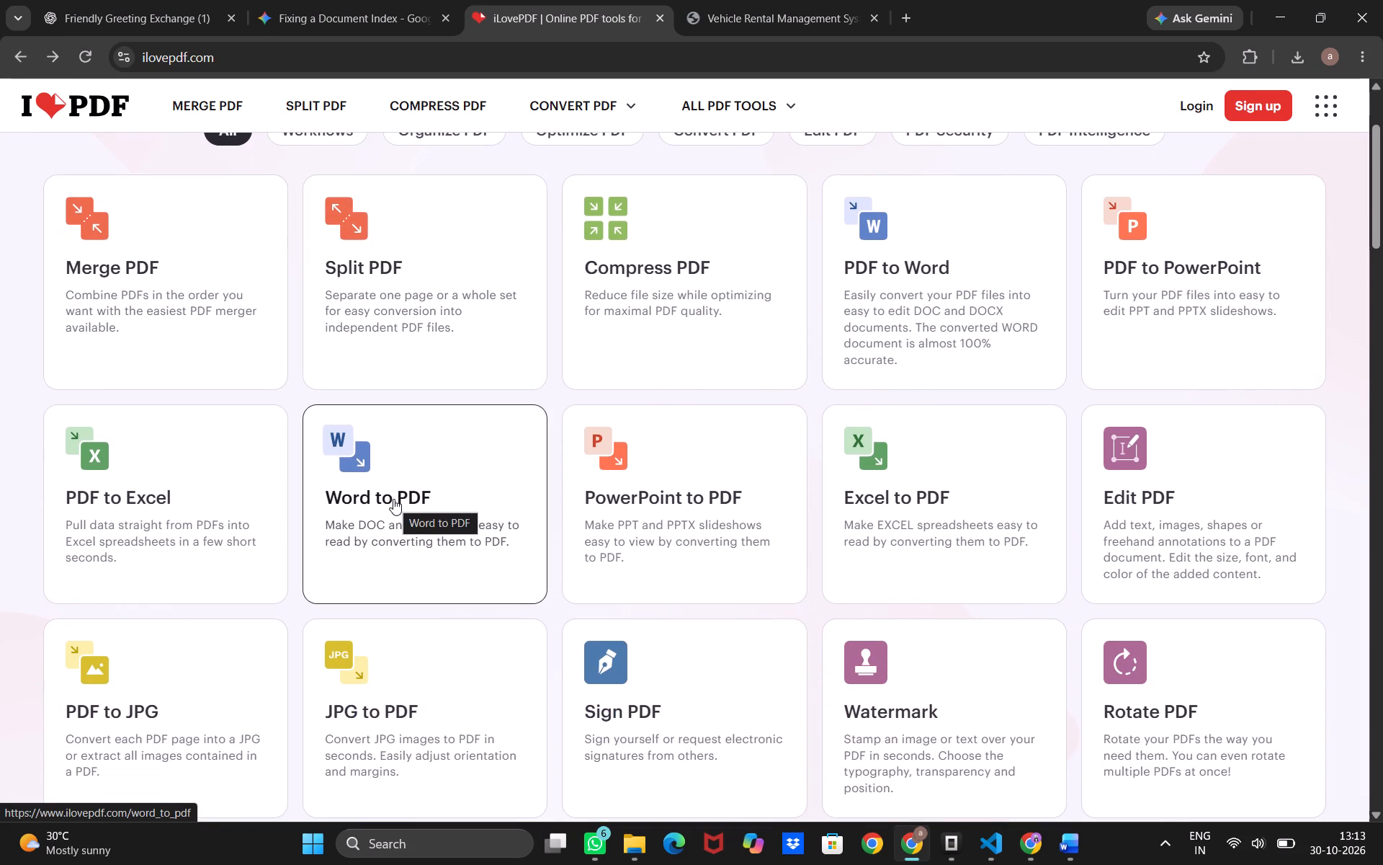
pyautogui.click(898, 203)
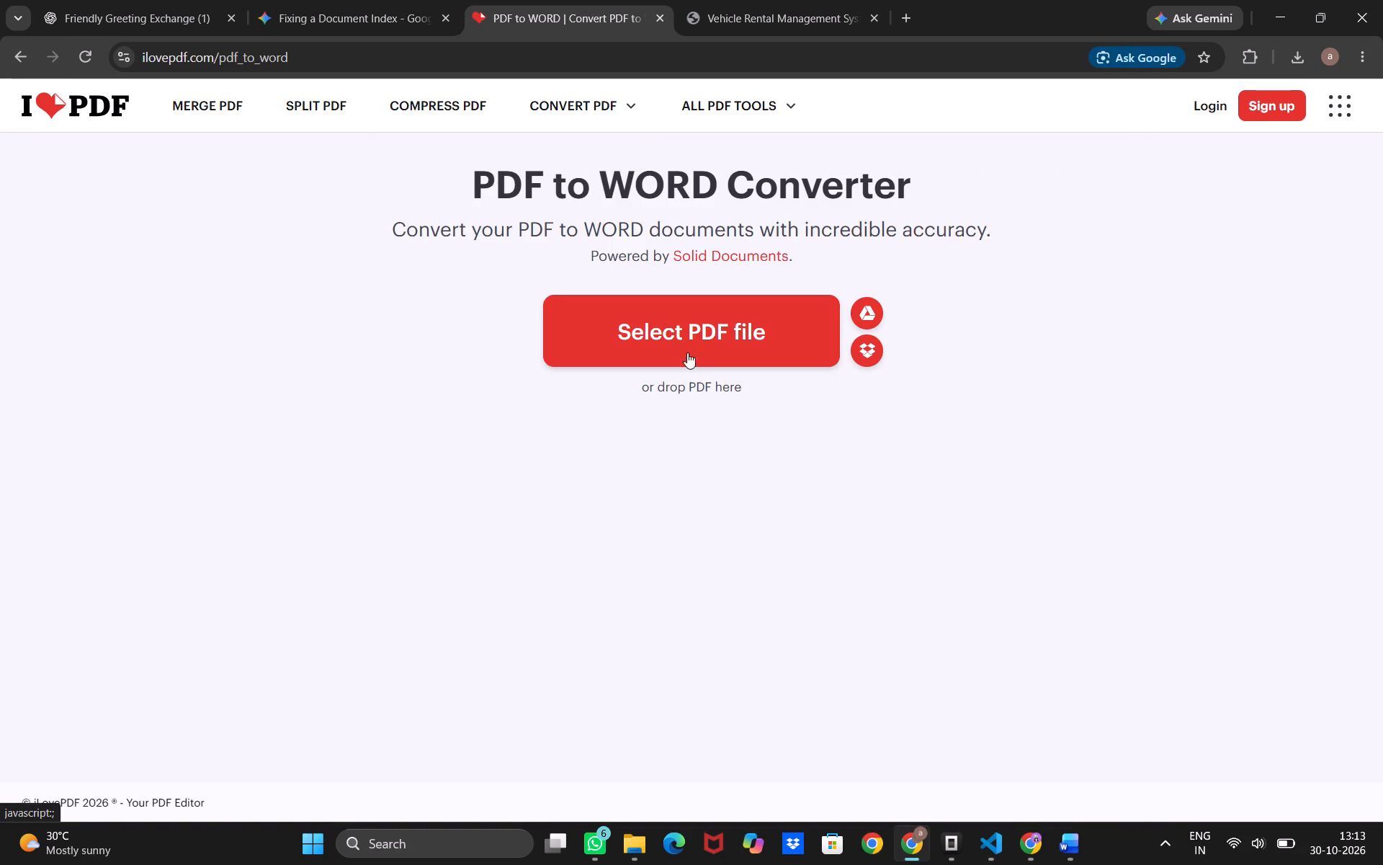
pyautogui.click(701, 329)
pyautogui.click(230, 154)
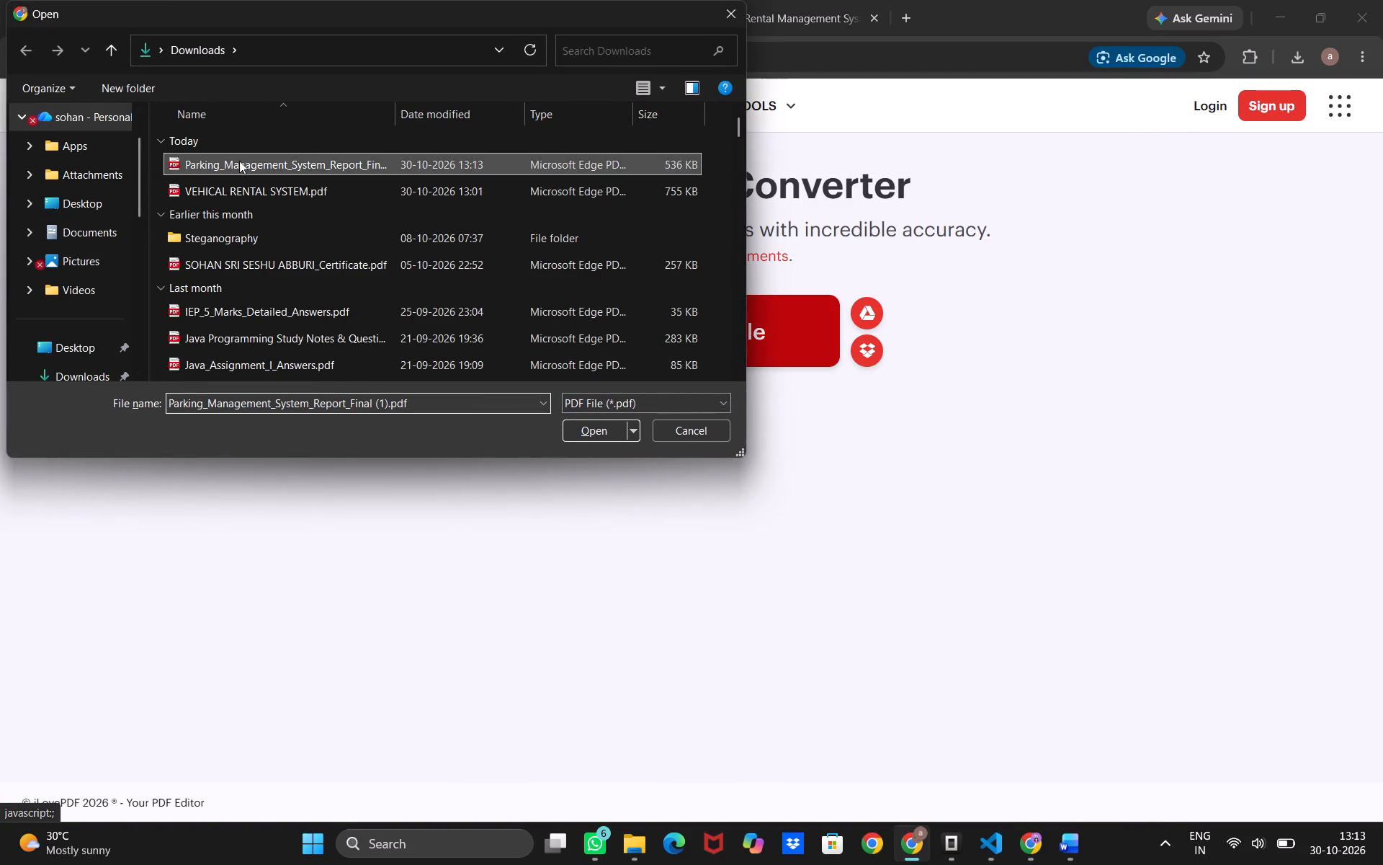
pyautogui.click(596, 433)
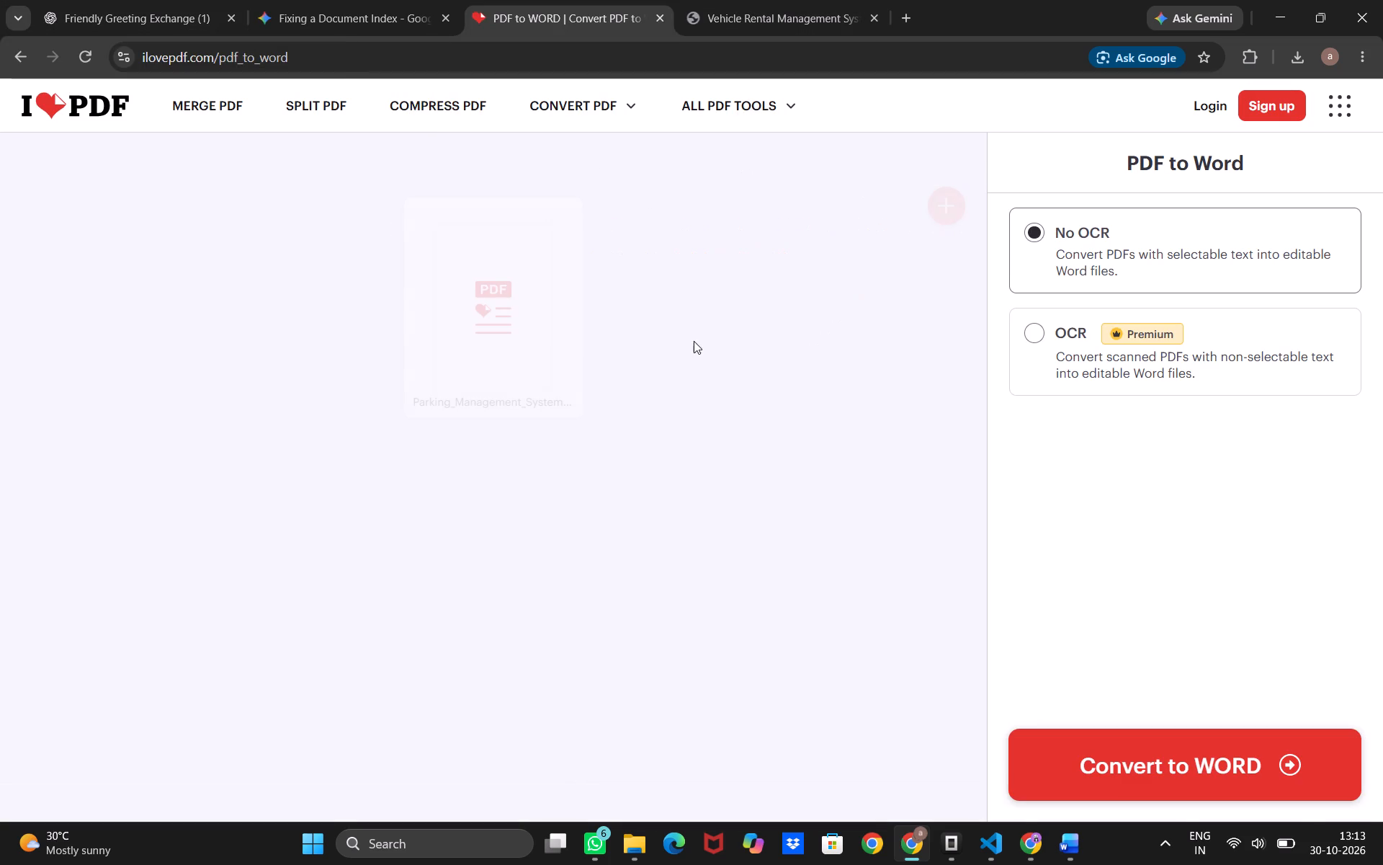
pyautogui.click(1266, 769)
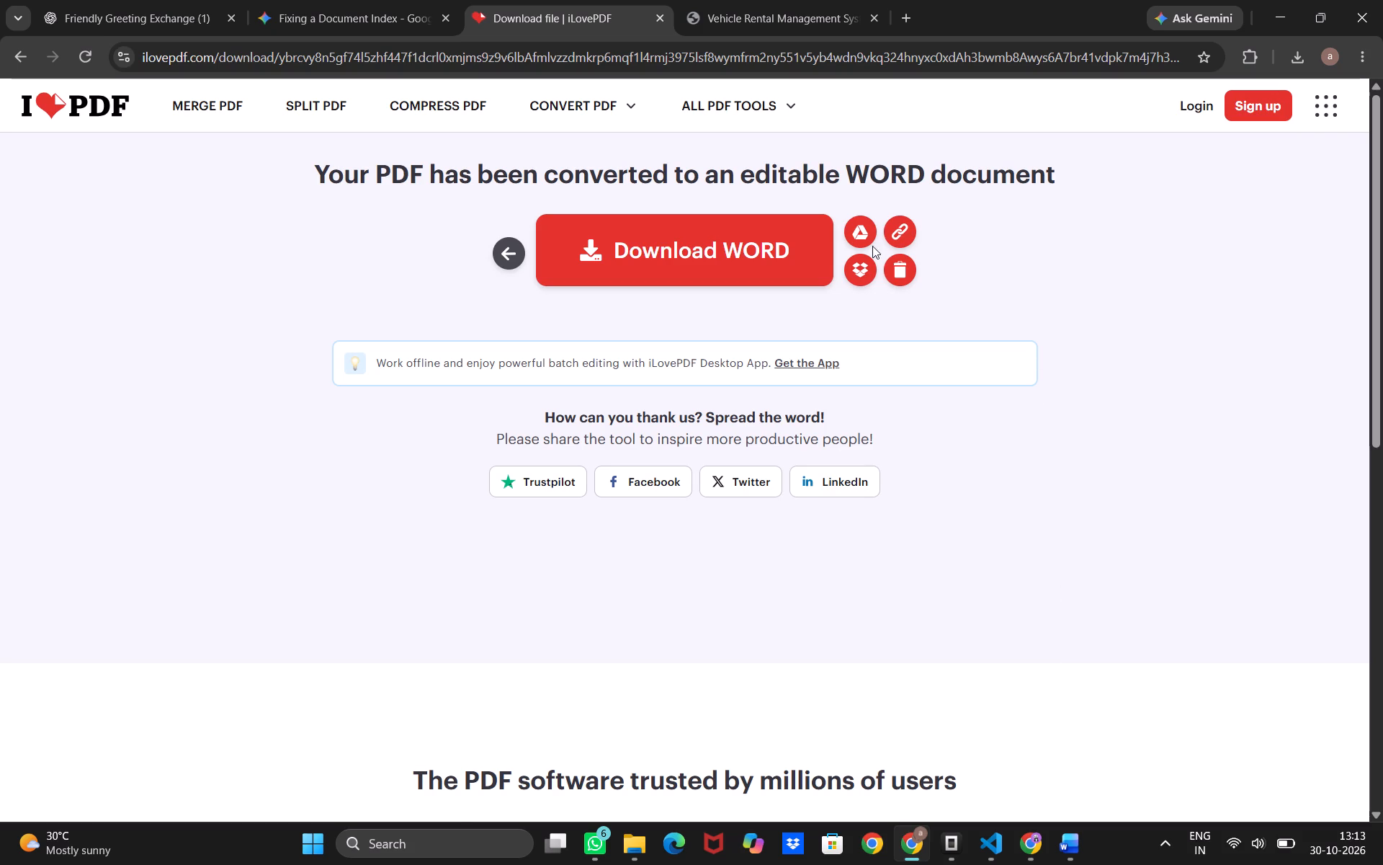
# Download the converted Word document, open Parking_Management_System_Report_Final (1).docx from the Downloads folder, and enable editing.
pyautogui.click(758, 255)
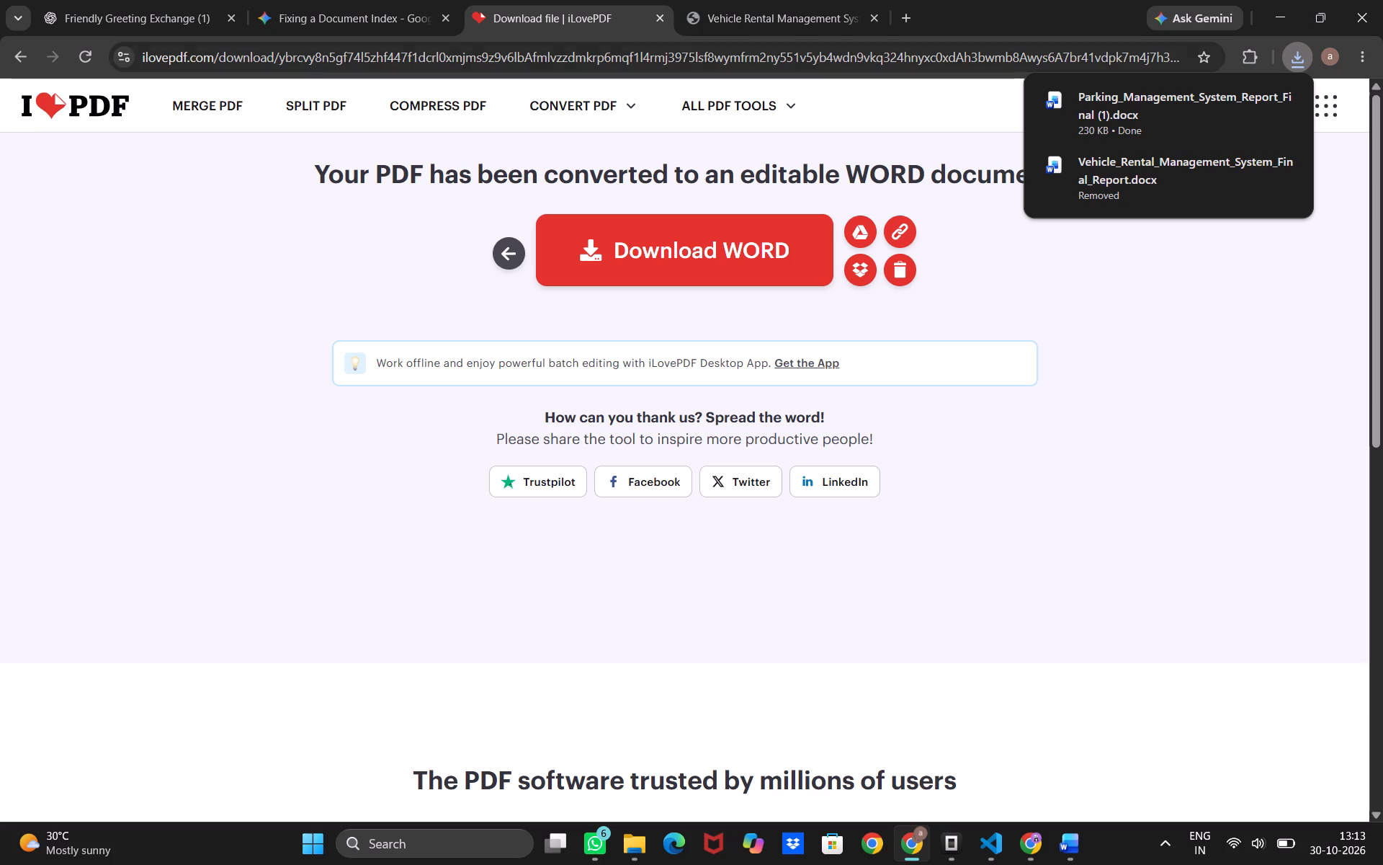
pyautogui.click(626, 840)
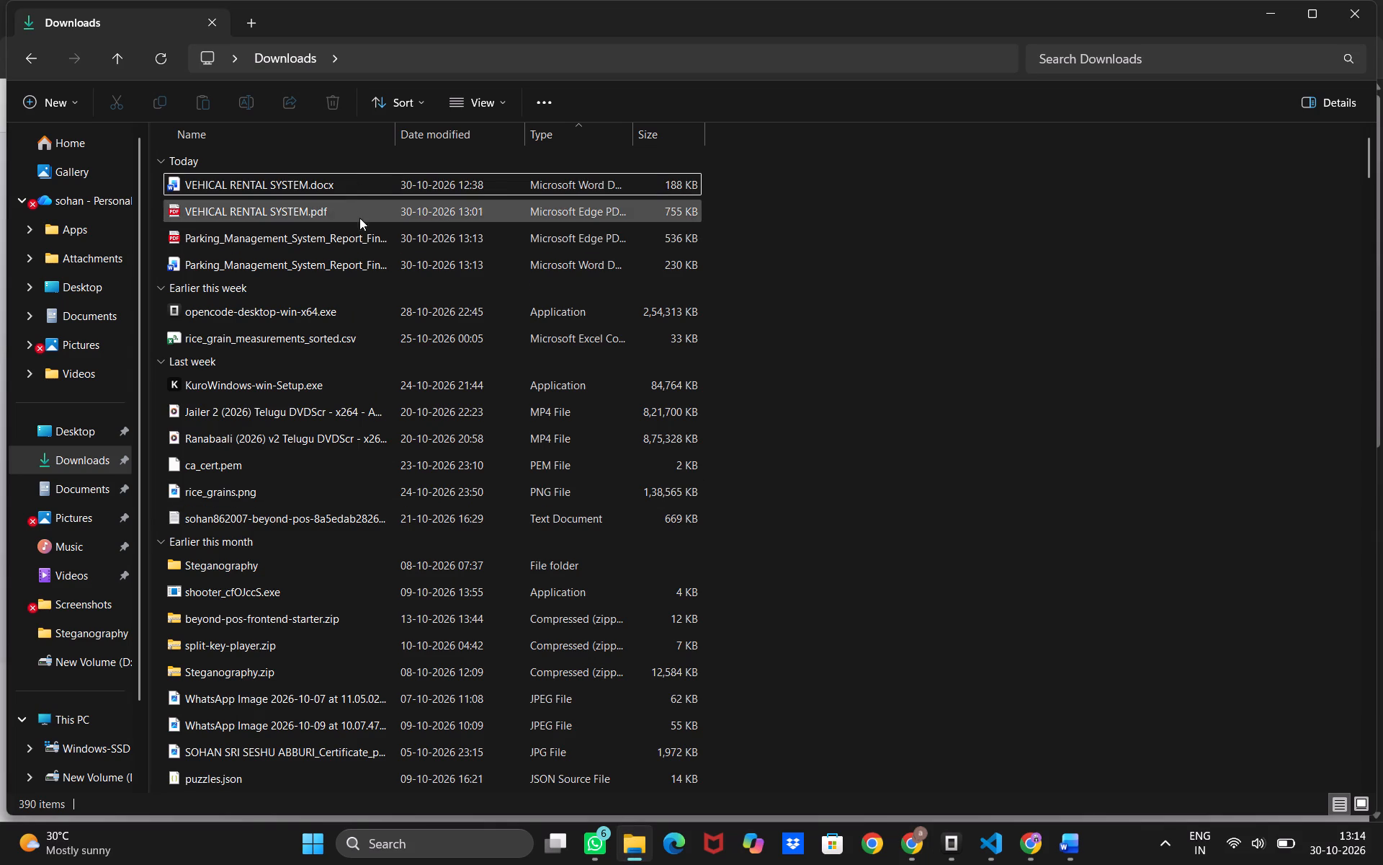
pyautogui.click(395, 266)
pyautogui.doubleClick(395, 266)
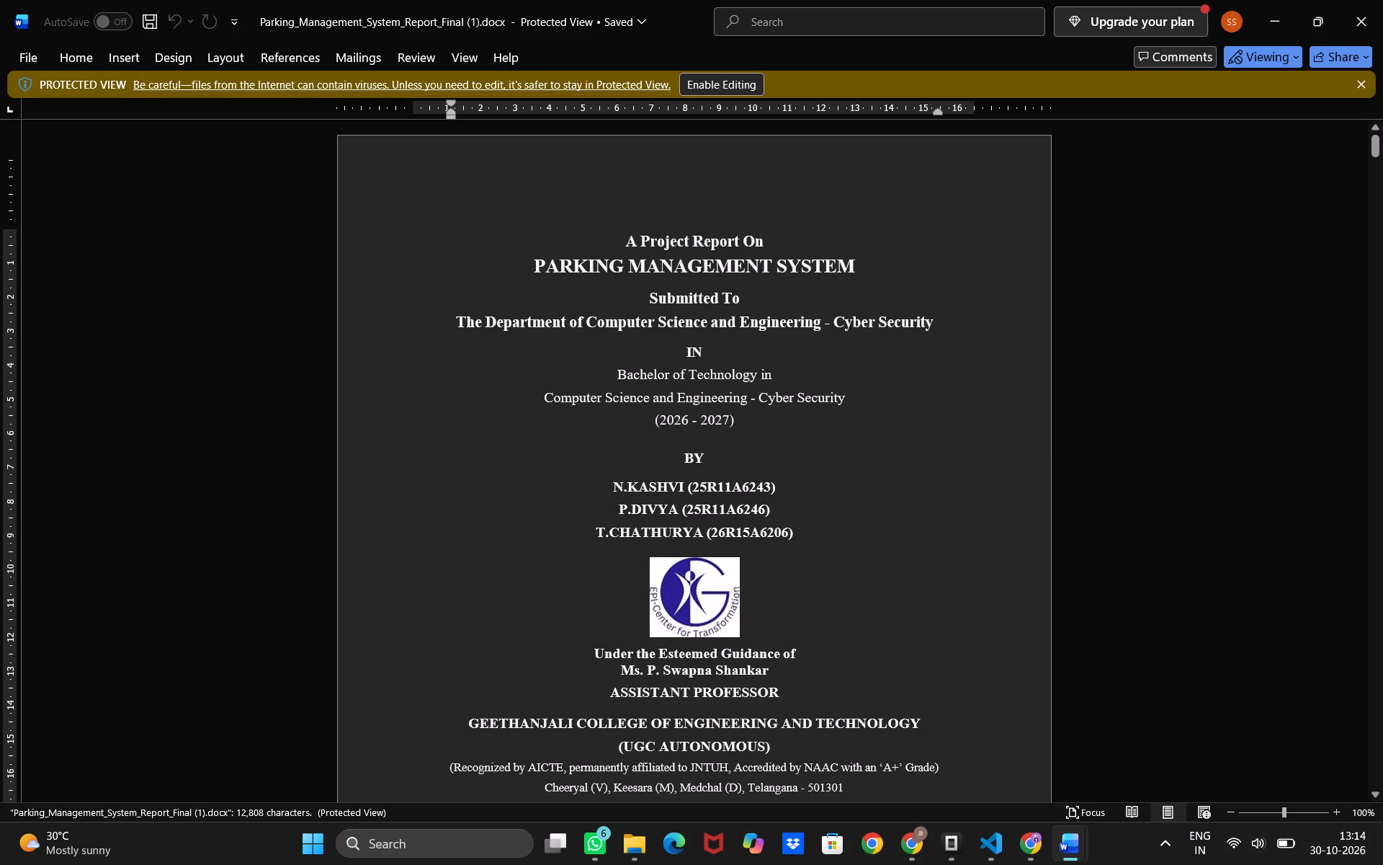
pyautogui.click(734, 89)
# Copy the INDEX heading and its full S.No, Table of Contents and Page Number table from the parking report.
pyautogui.scroll(-6, 797, 221)
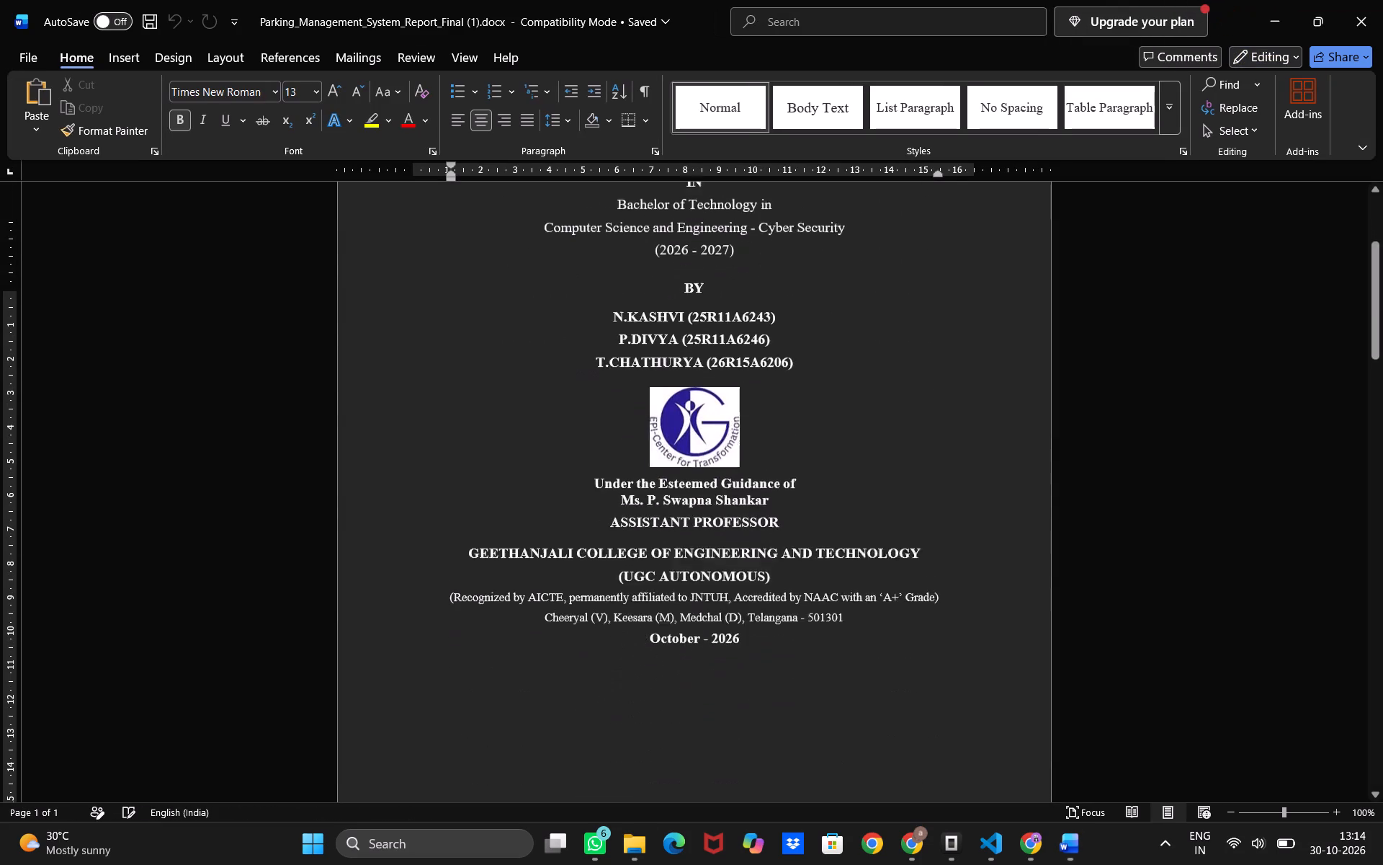
pyautogui.scroll(4, 801, 244)
pyautogui.scroll(-1, 801, 247)
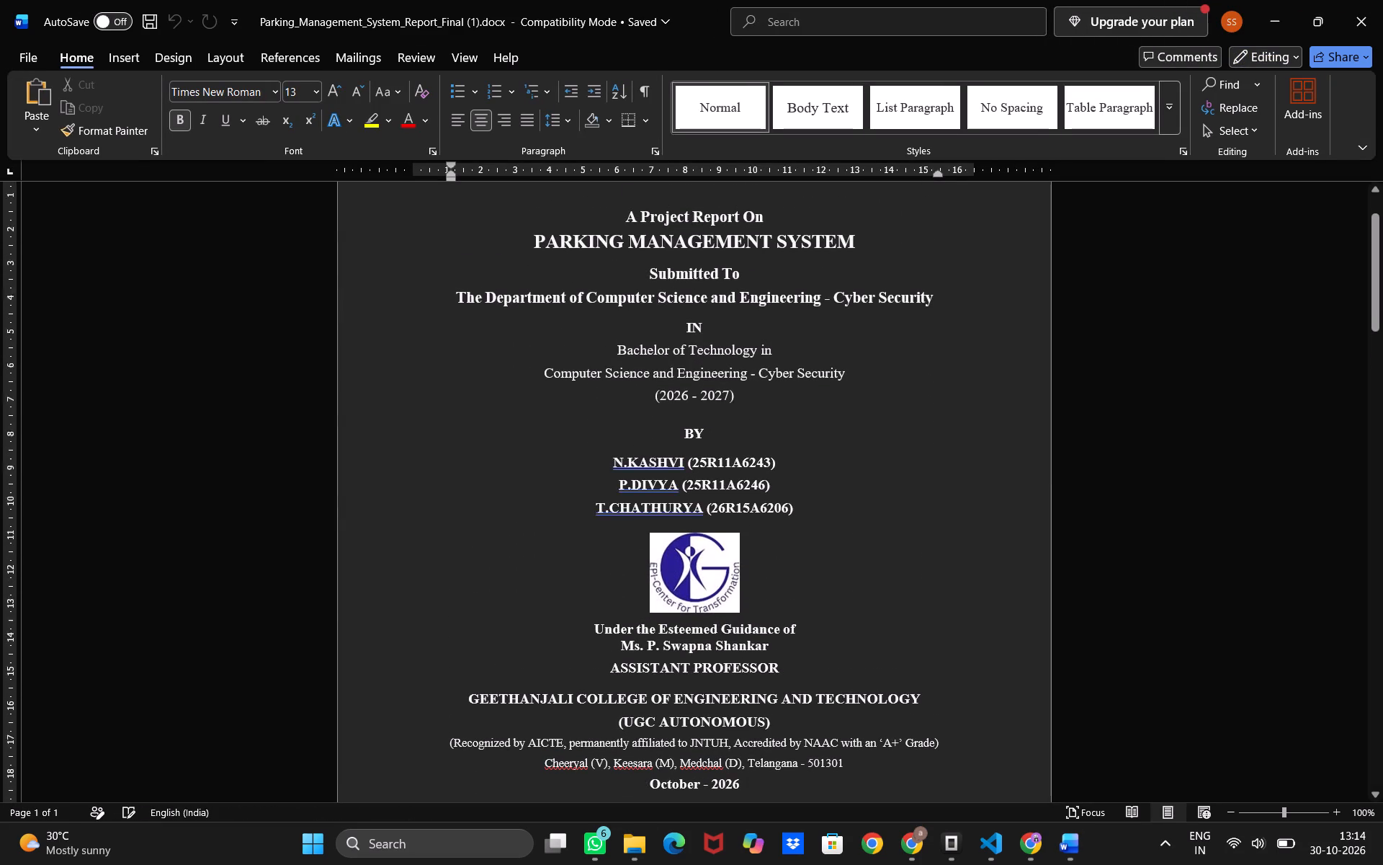
pyautogui.scroll(-19, 801, 247)
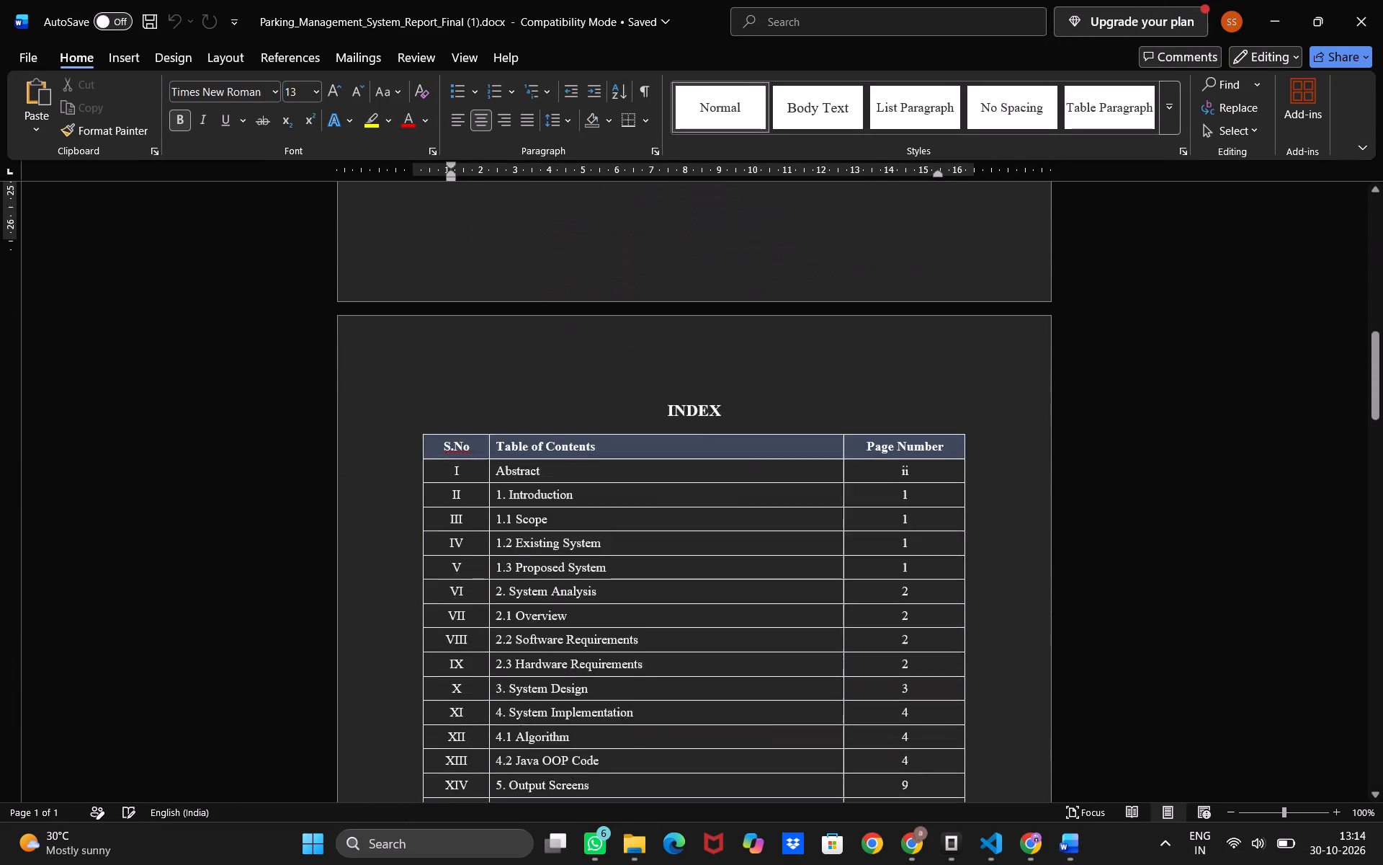
pyautogui.scroll(-4, 803, 257)
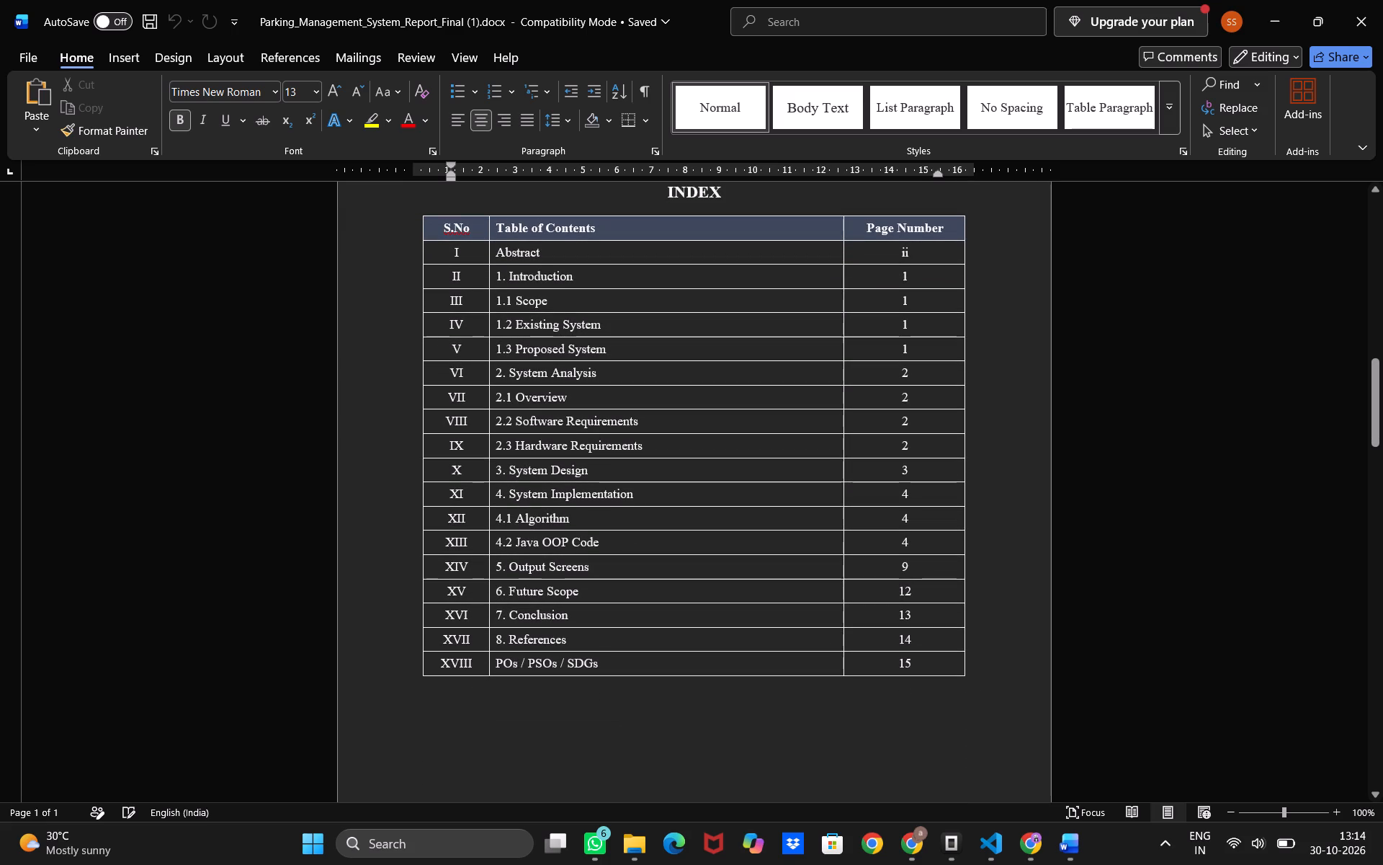
pyautogui.moveTo(980, 697); pyautogui.dragTo(568, 256)
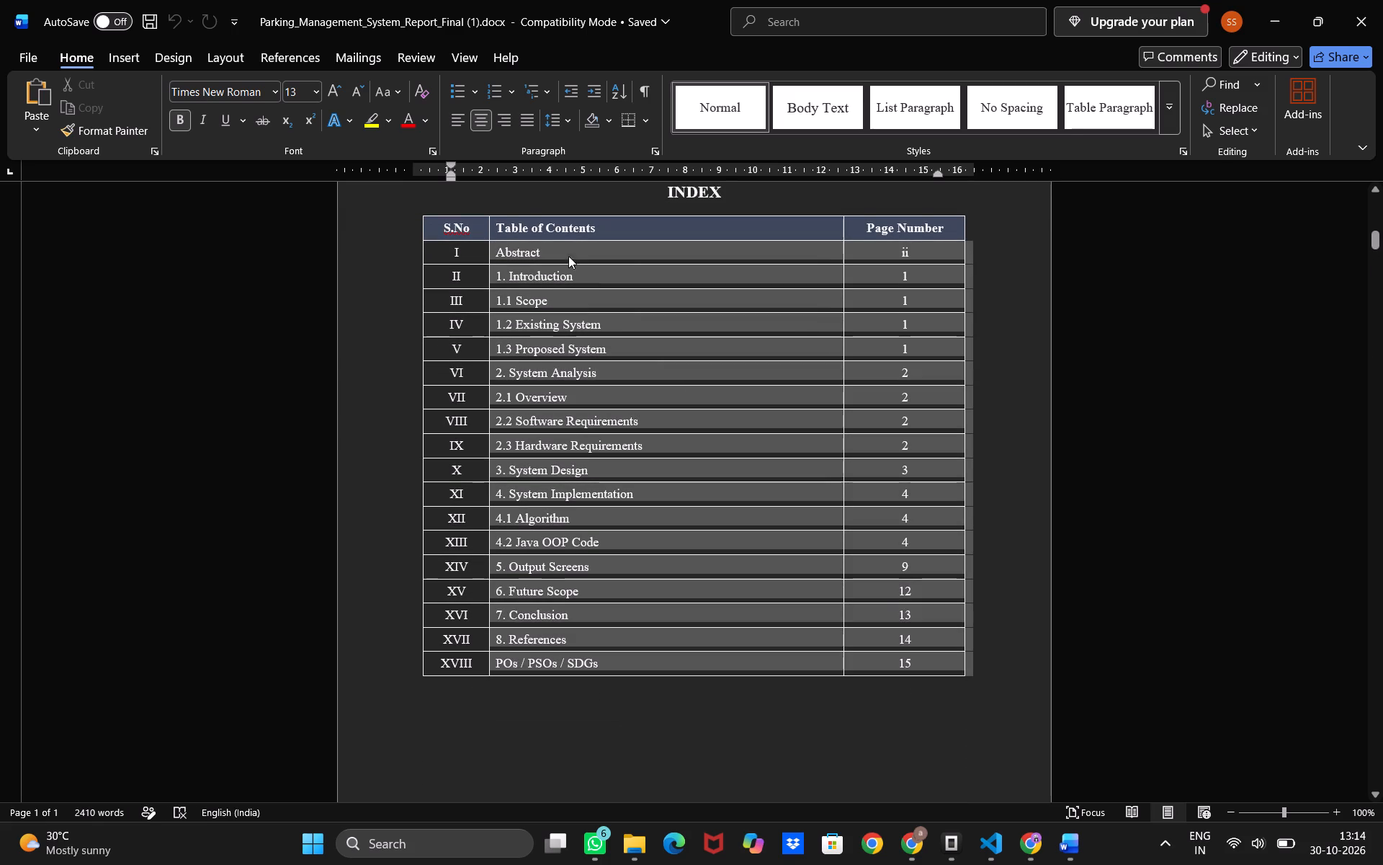
pyautogui.moveTo(568, 256); pyautogui.dragTo(520, 188)
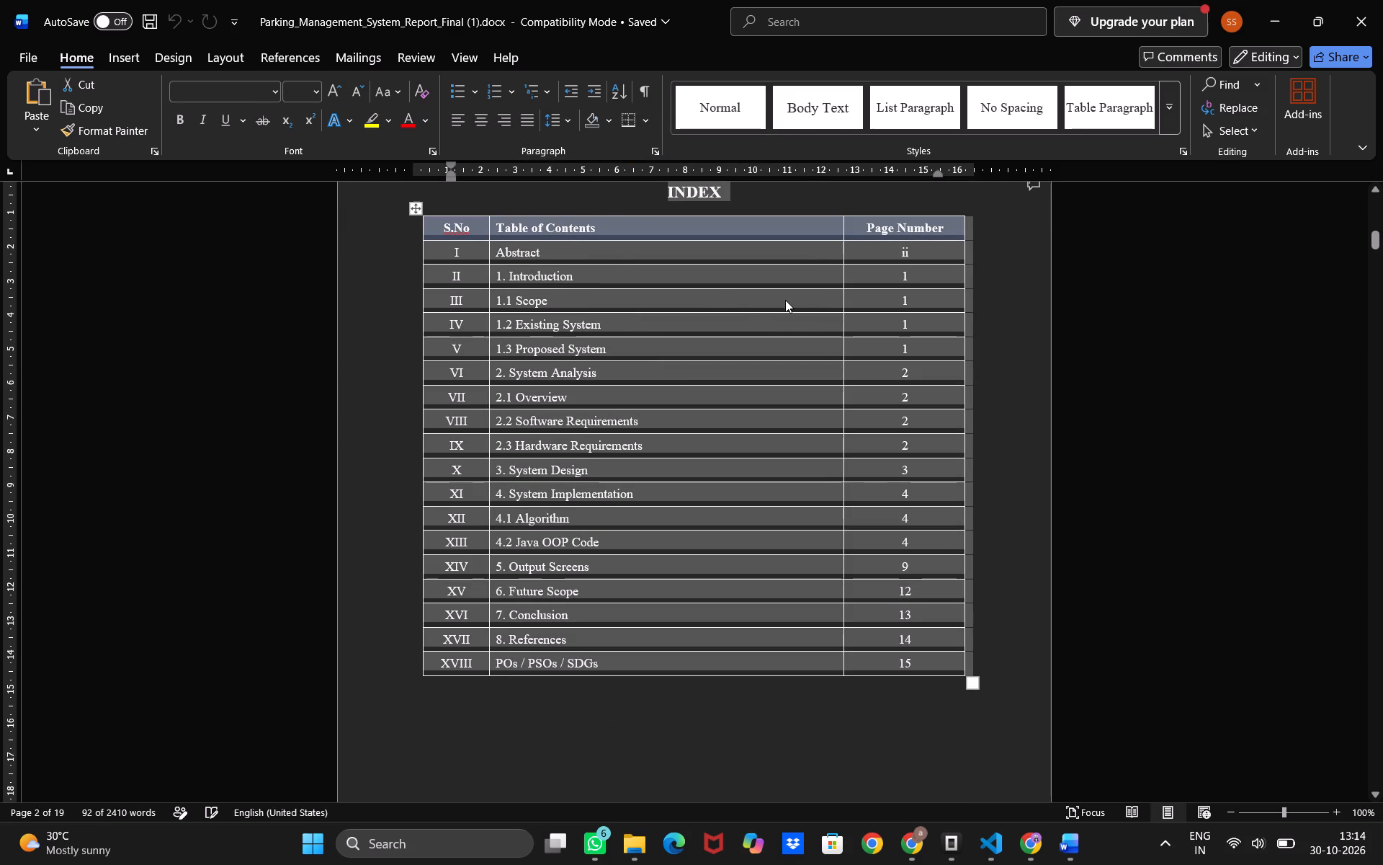
pyautogui.hotkey('ctrl', 'c')
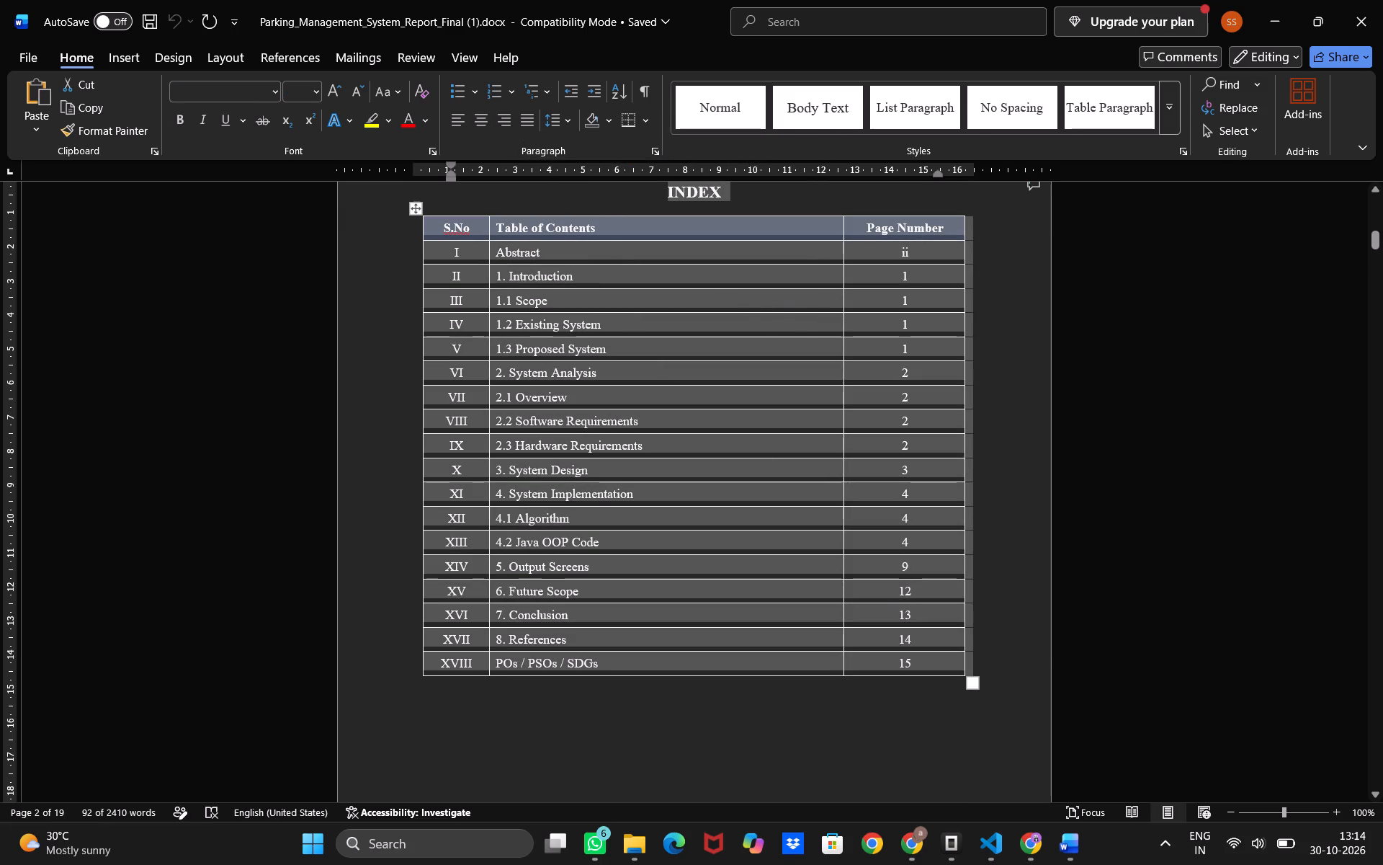
# Switch to VEHICAL RENTAL SYSTEM.docx and delete the contents table along with its CONTENTS heading on page 2.
pyautogui.hotkey('alt', 'Tab')
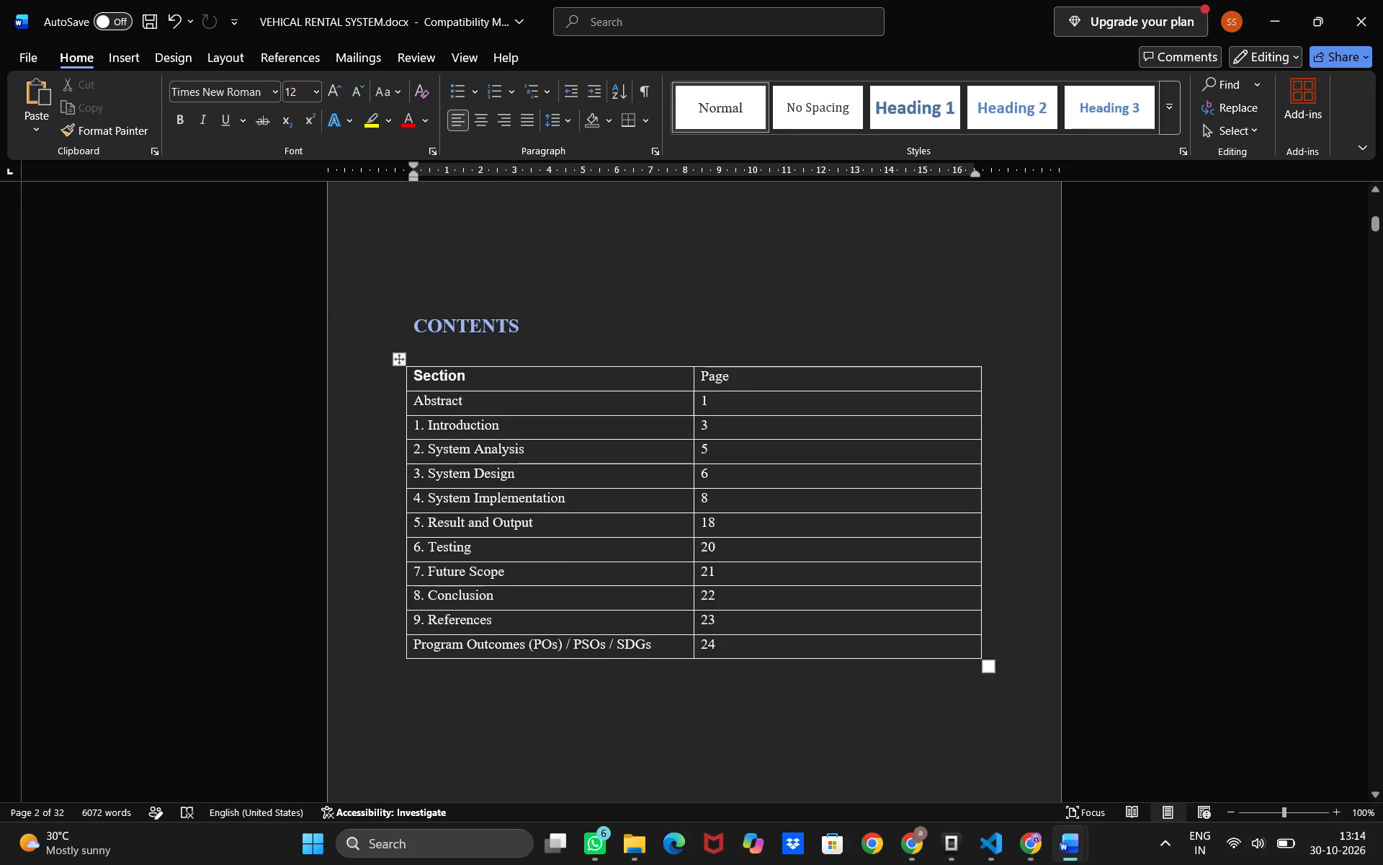
pyautogui.click(990, 667)
pyautogui.press('BackSpace')
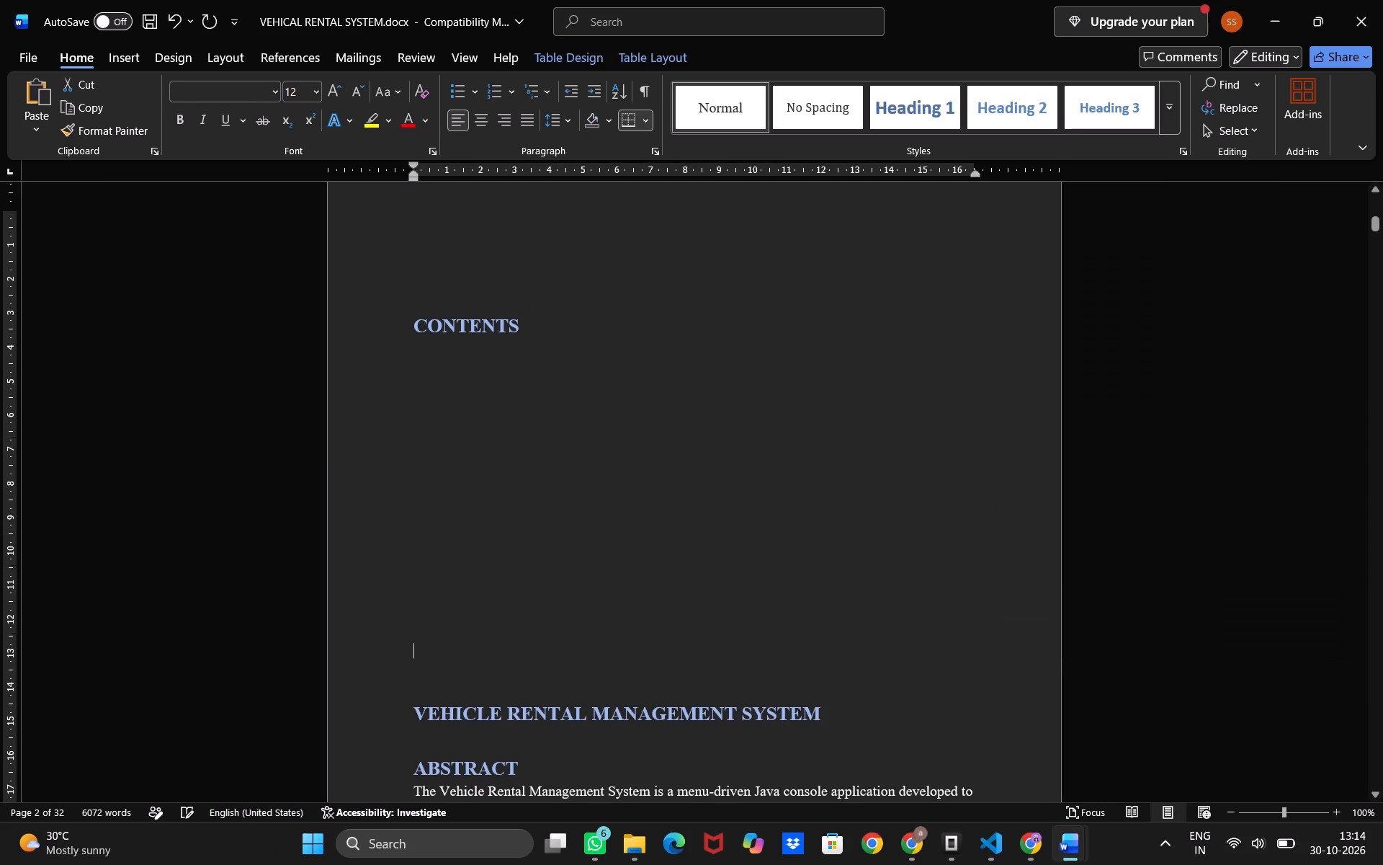
pyautogui.press('BackSpace')
pyautogui.press('BackSpace')
pyautogui.press('BackSpace')
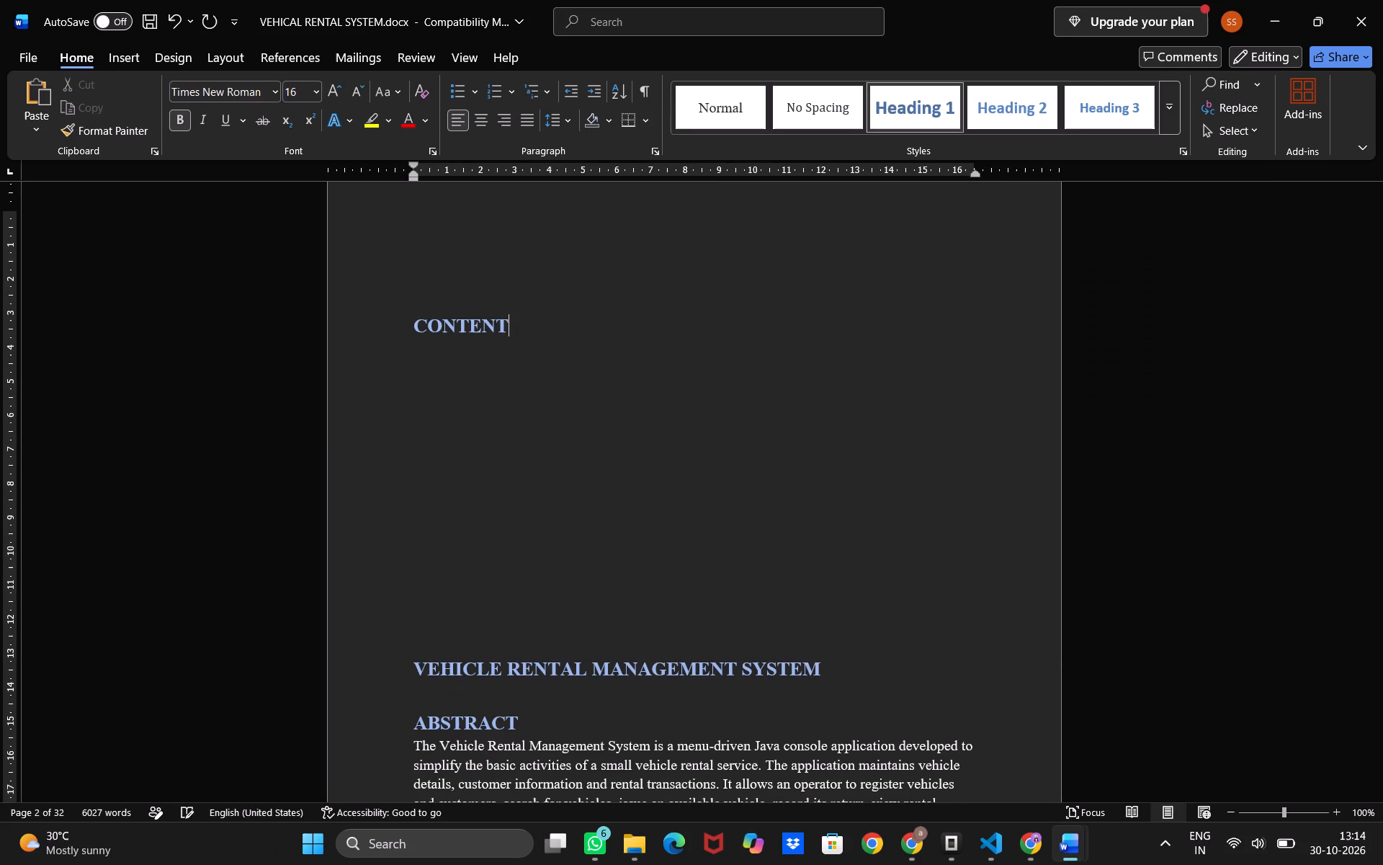
pyautogui.press('BackSpace')
pyautogui.press('BackSpace')
pyautogui.press('BackSpace')
pyautogui.press('BackSpace')
pyautogui.press('BackSpace')
pyautogui.press('BackSpace')
pyautogui.press('BackSpace')
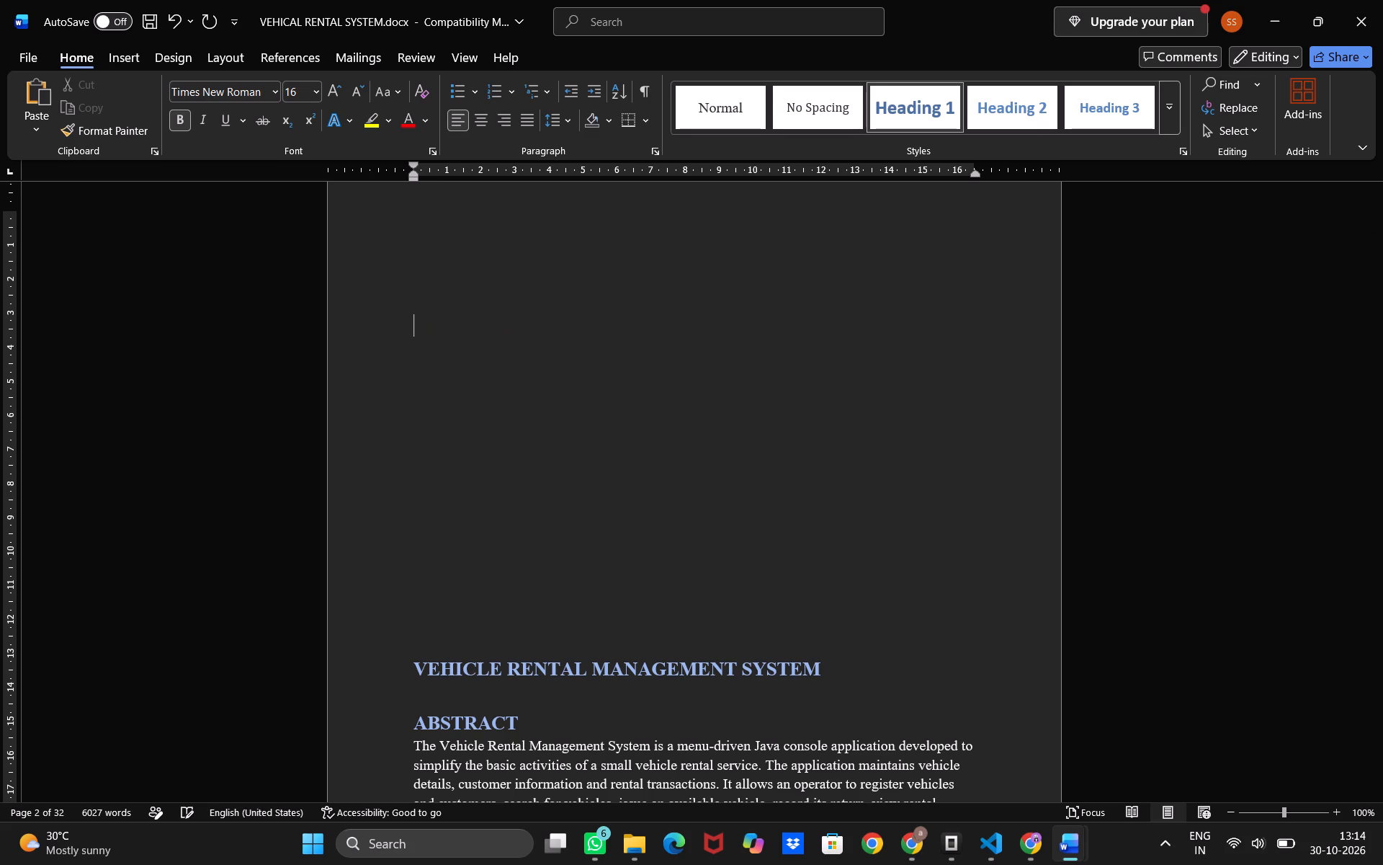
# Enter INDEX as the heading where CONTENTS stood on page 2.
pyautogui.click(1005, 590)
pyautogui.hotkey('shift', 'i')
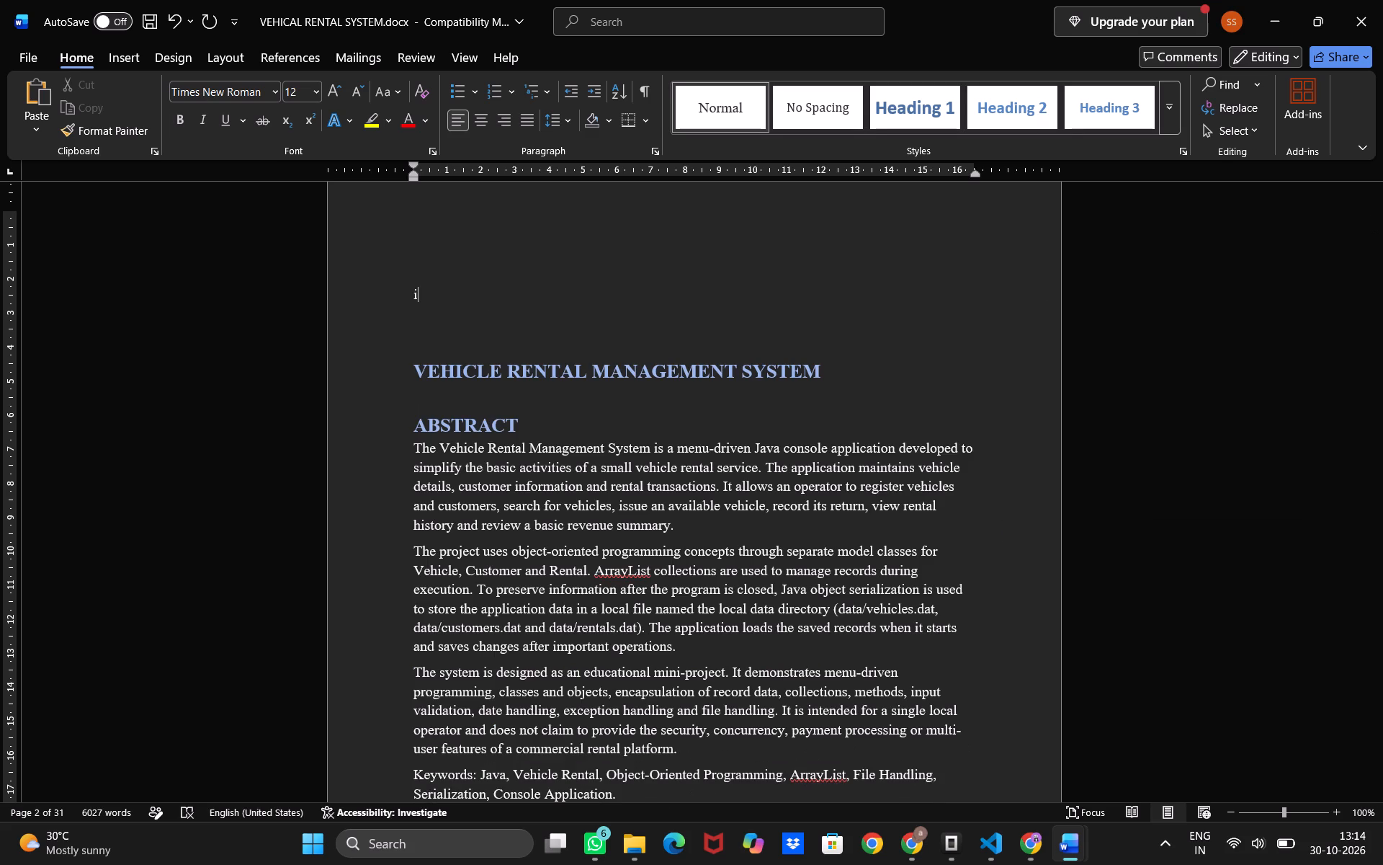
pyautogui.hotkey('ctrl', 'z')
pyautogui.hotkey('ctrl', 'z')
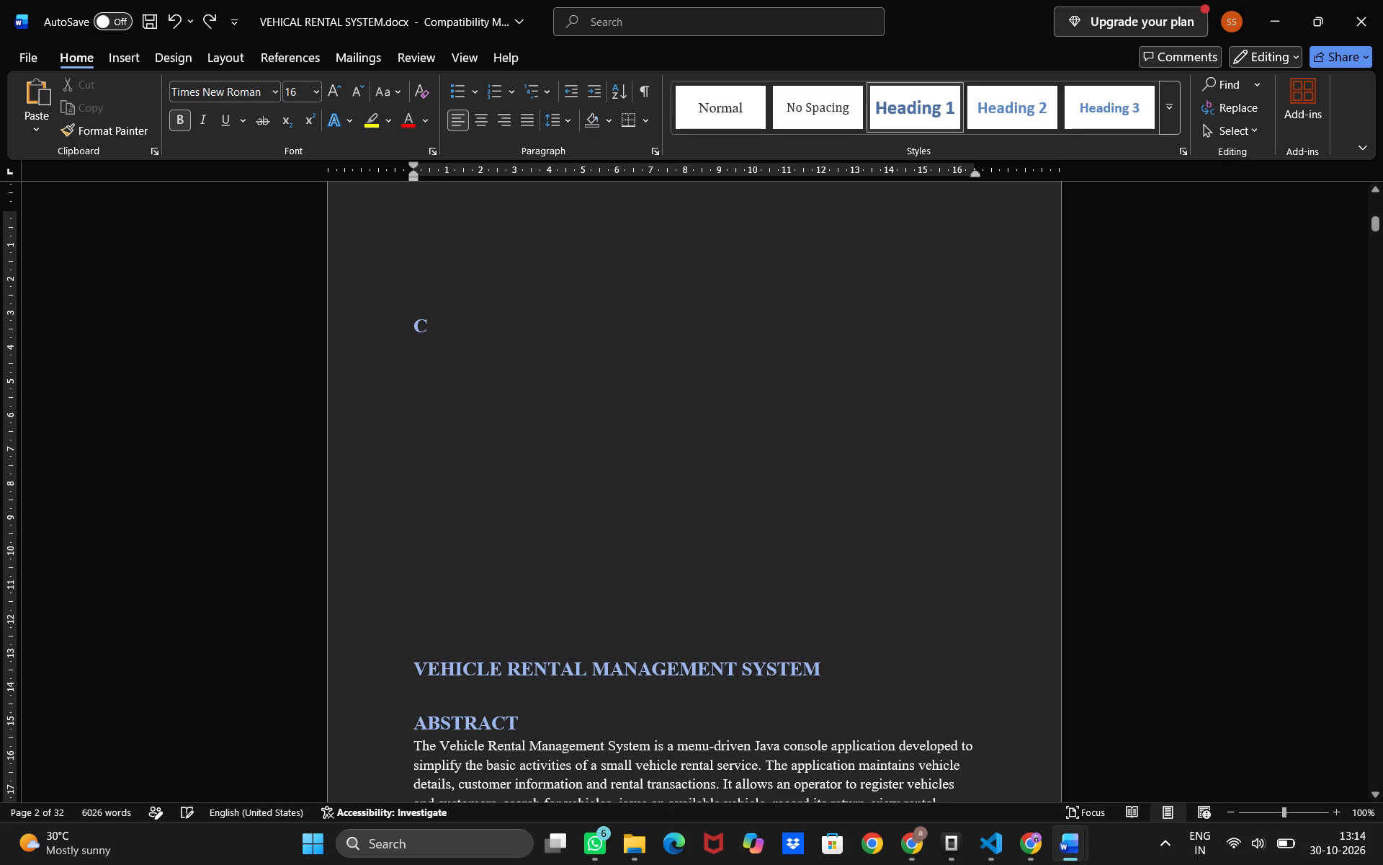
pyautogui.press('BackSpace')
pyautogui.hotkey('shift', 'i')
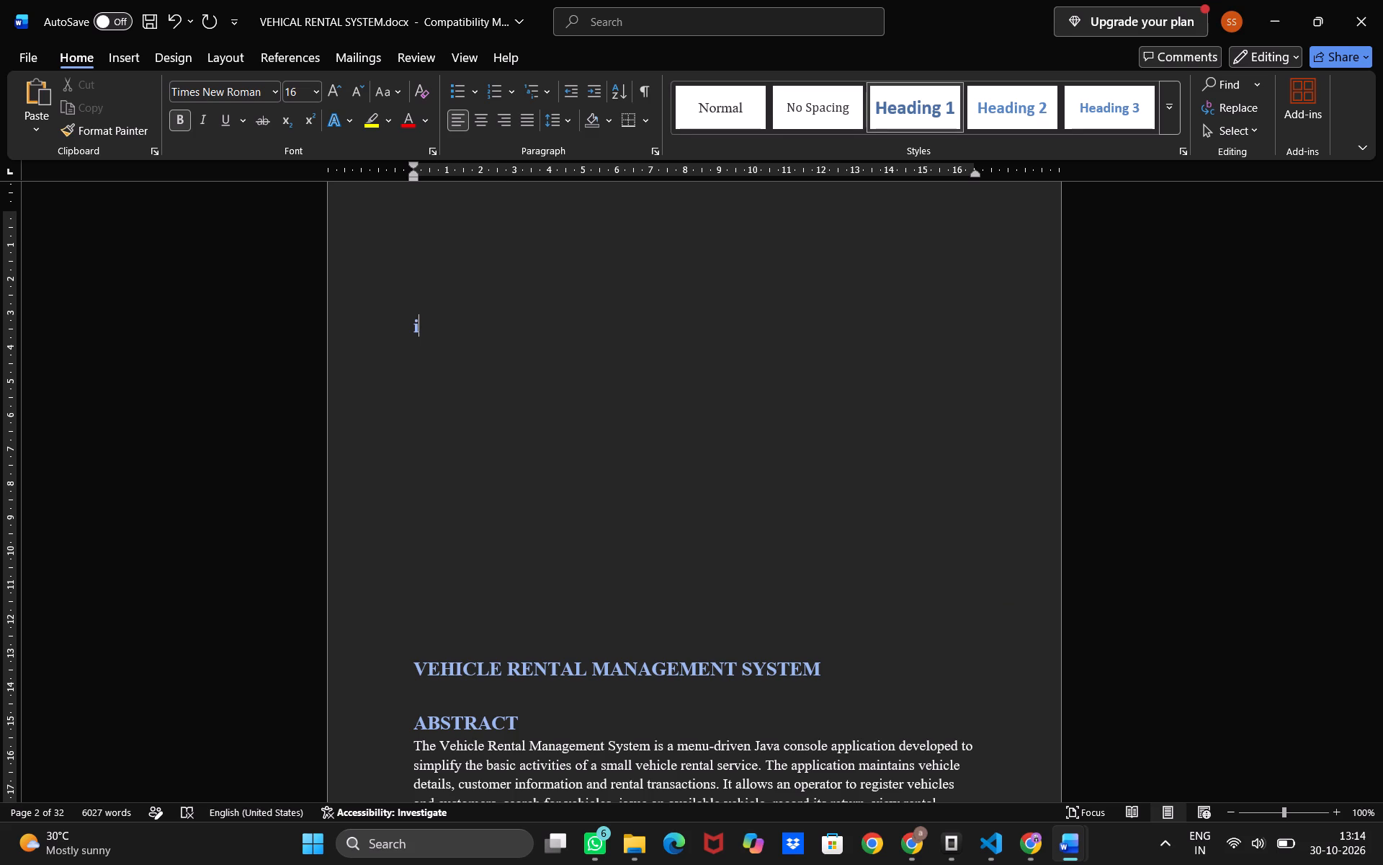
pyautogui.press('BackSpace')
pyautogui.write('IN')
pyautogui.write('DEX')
# Add two line breaks below the heading and paste the copied index heading and table there.
pyautogui.press('Return')
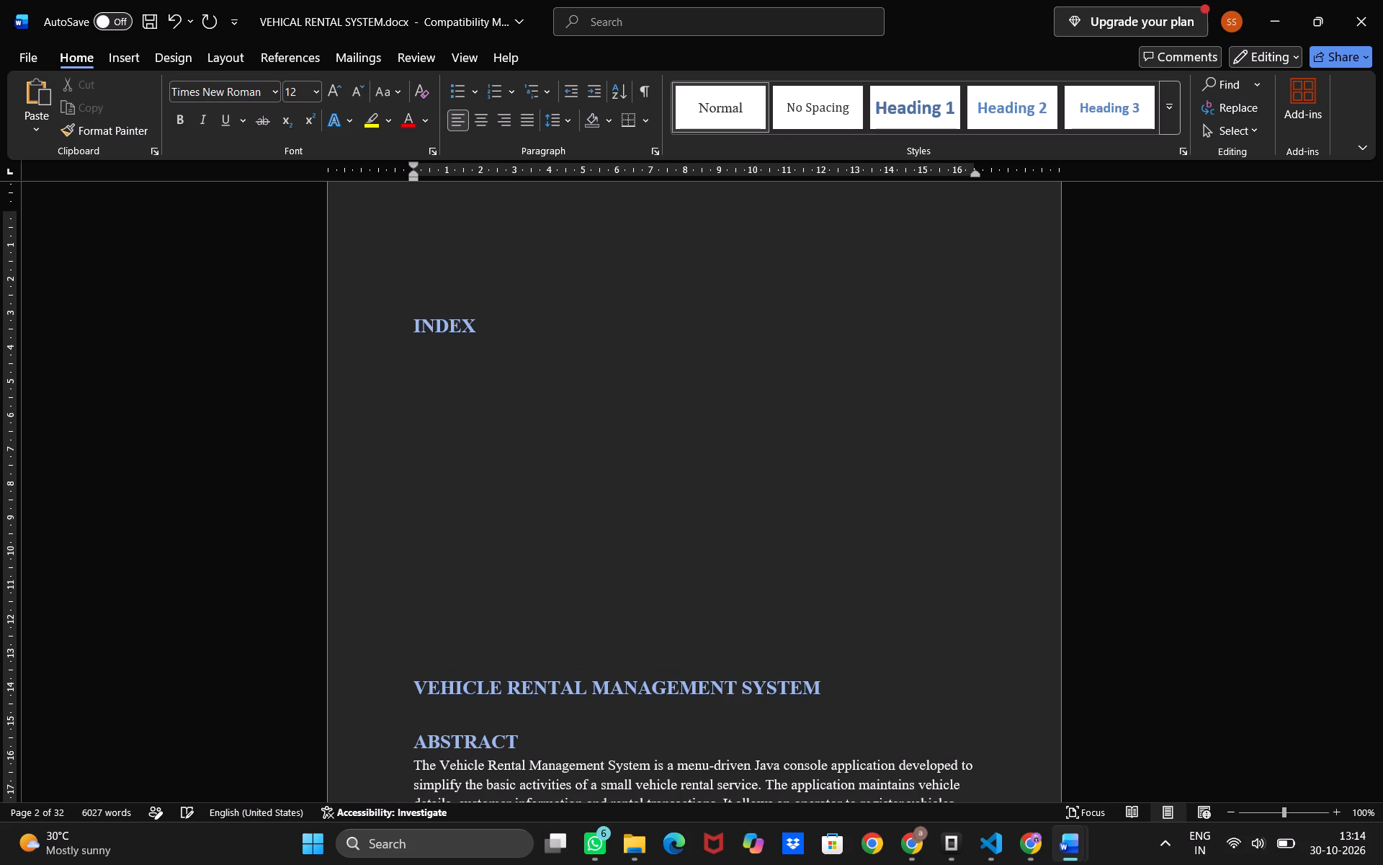
pyautogui.press('Return')
pyautogui.hotkey('ctrl', 'v')
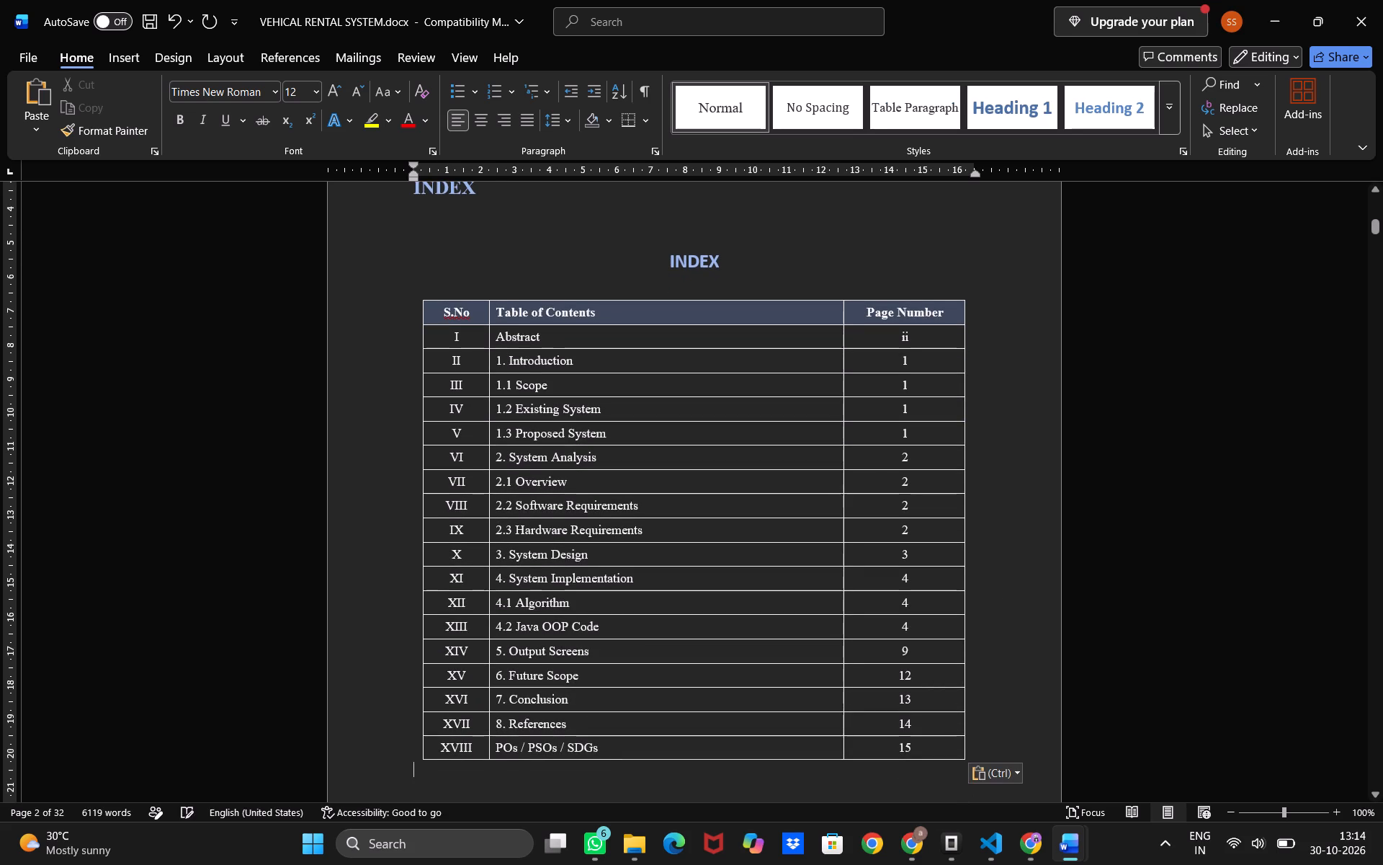
# Delete the duplicate left-aligned INDEX heading above the pasted, centred one.
pyautogui.scroll(3, 837, 175)
pyautogui.click(614, 187)
pyautogui.press('BackSpace')
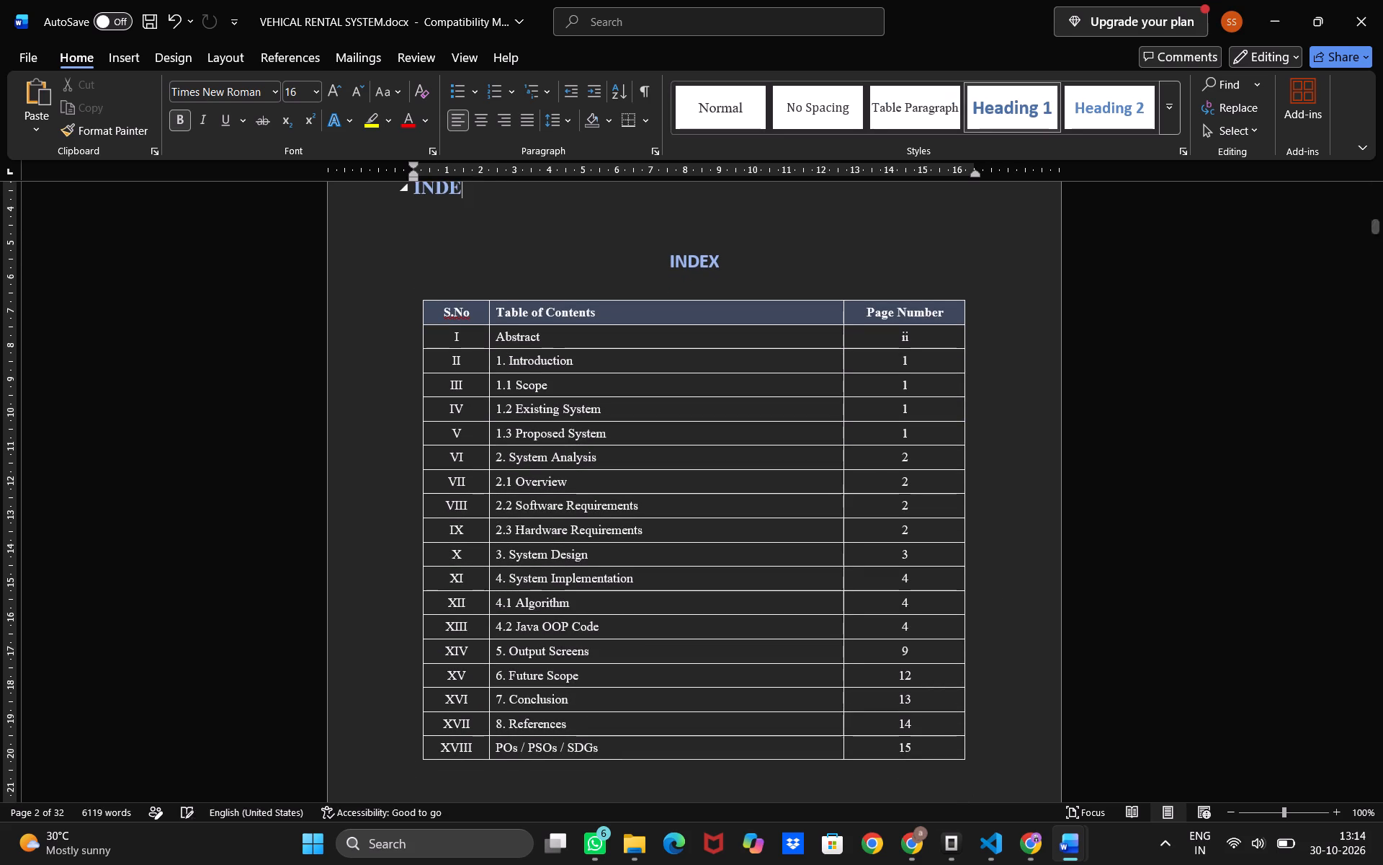
pyautogui.press('BackSpace')
pyautogui.press('BackSpace')
pyautogui.press('BackSpace')
pyautogui.press('BackSpace')
pyautogui.press('BackSpace')
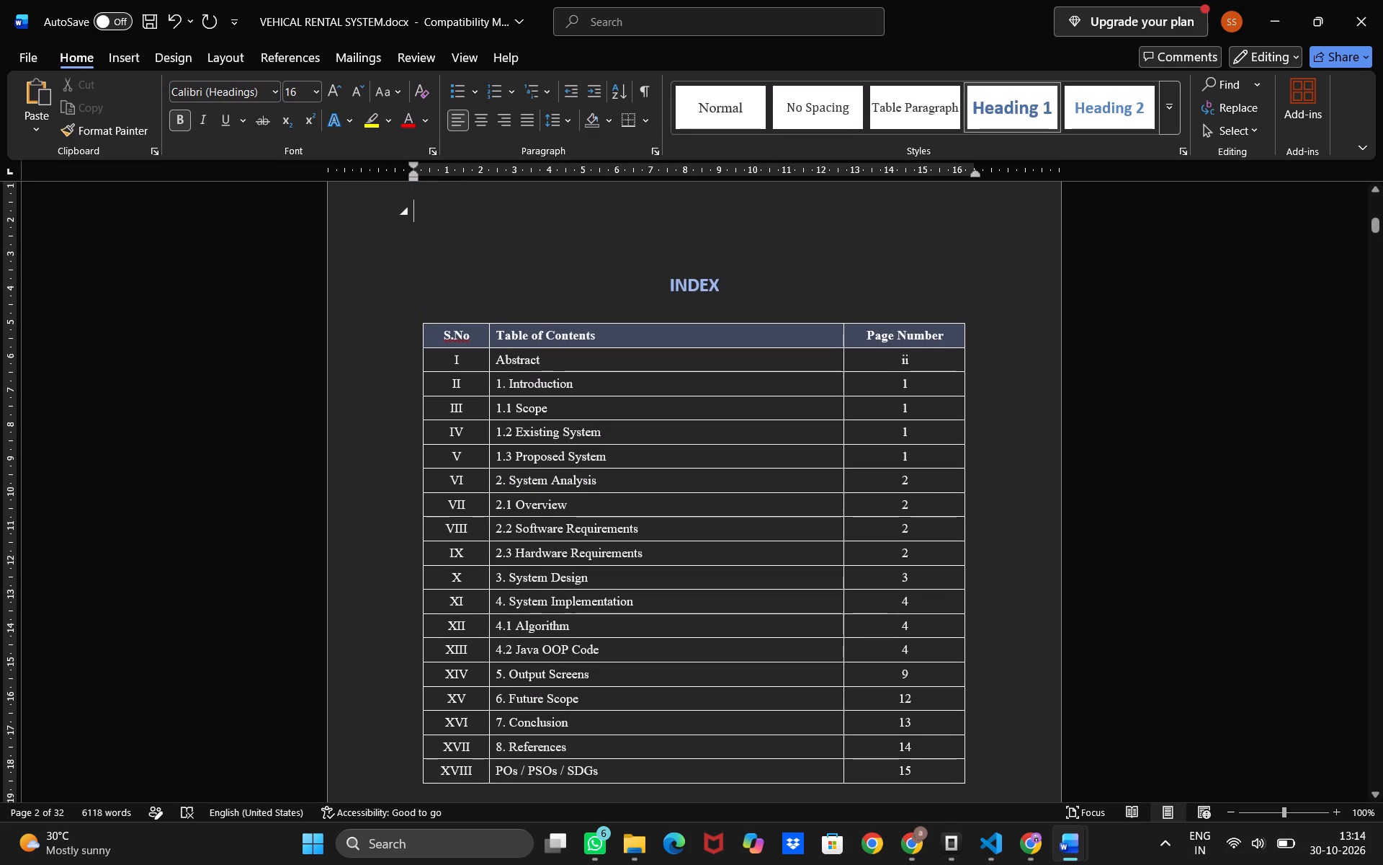
# Delete the blank lines above the VEHICLE RENTAL MANAGEMENT SYSTEM title on page 3 so the abstract starts at the page top.
pyautogui.scroll(9, 973, 293)
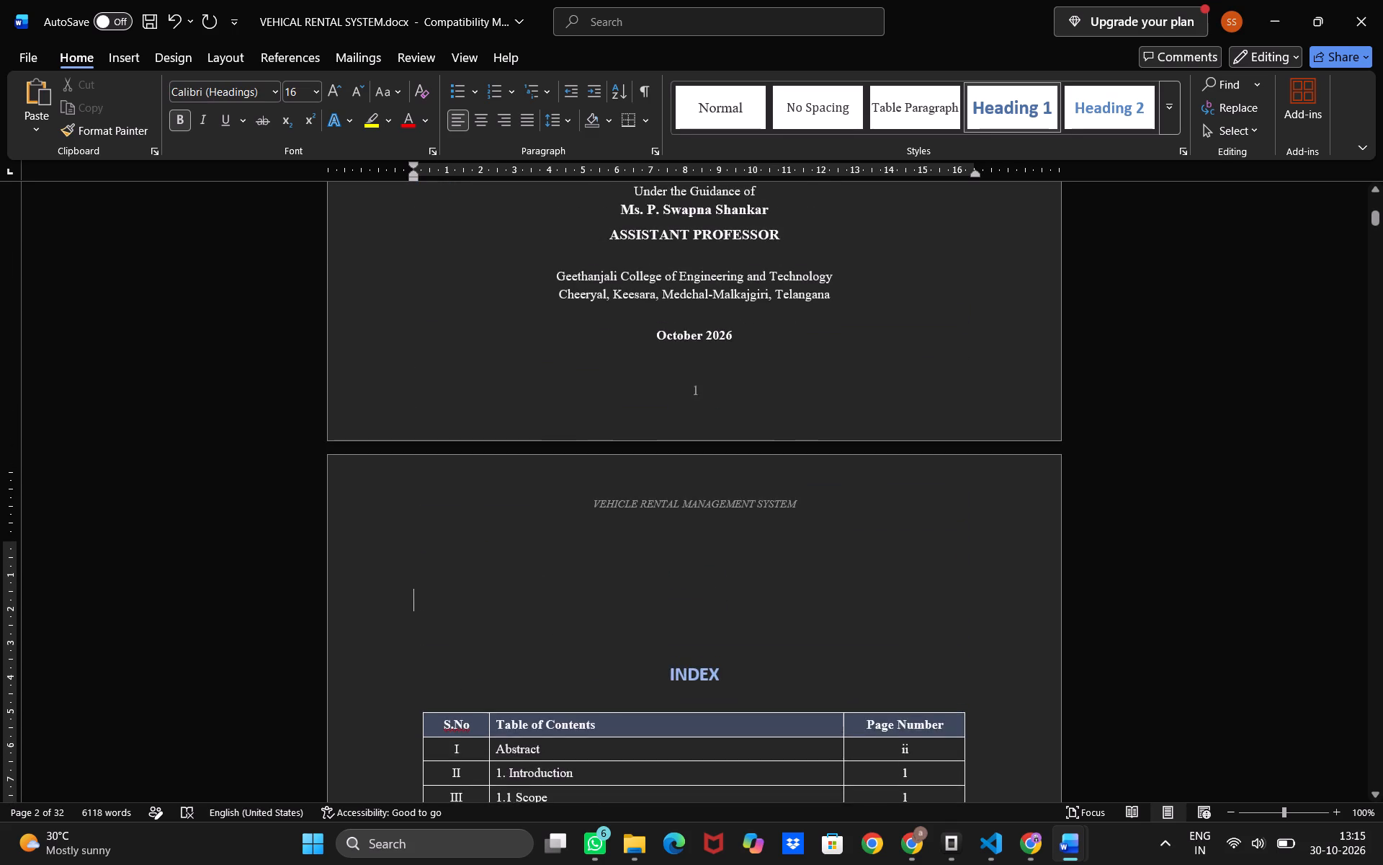
pyautogui.scroll(-20, 973, 293)
pyautogui.scroll(-6, 973, 293)
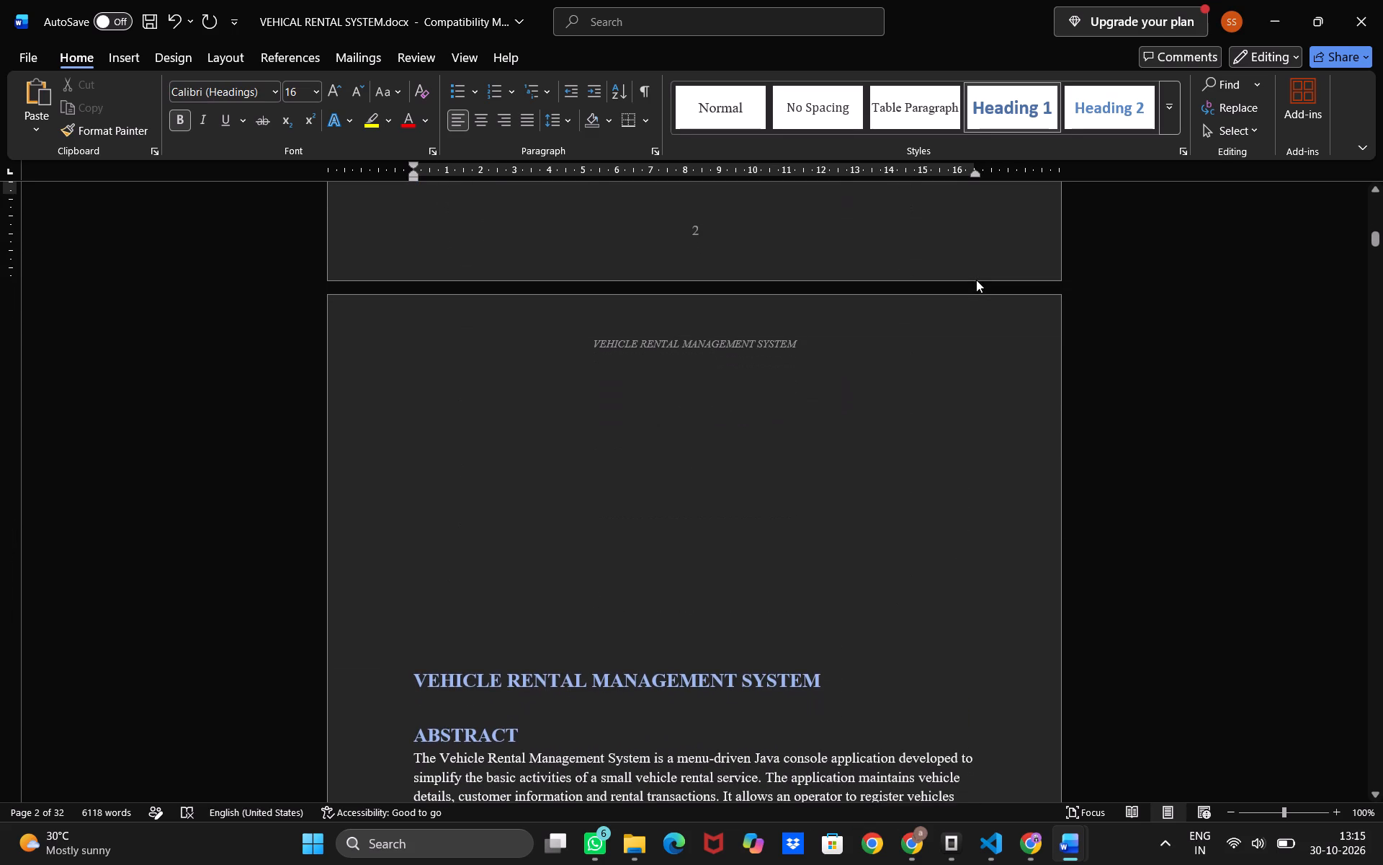
pyautogui.click(733, 638)
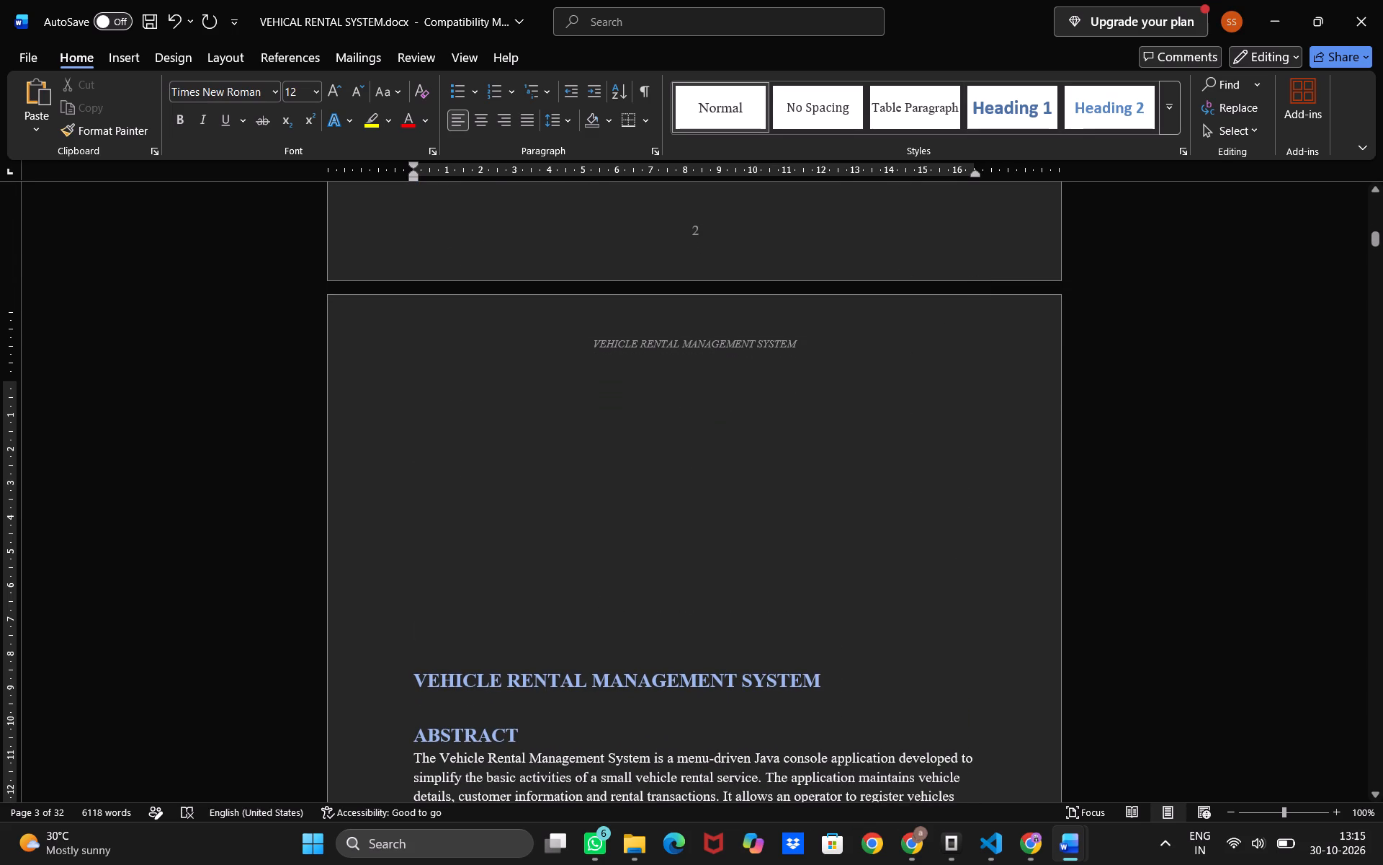
pyautogui.press('BackSpace')
pyautogui.press('BackSpace')
pyautogui.press('BackSpace')
pyautogui.press('BackSpace')
pyautogui.press('BackSpace')
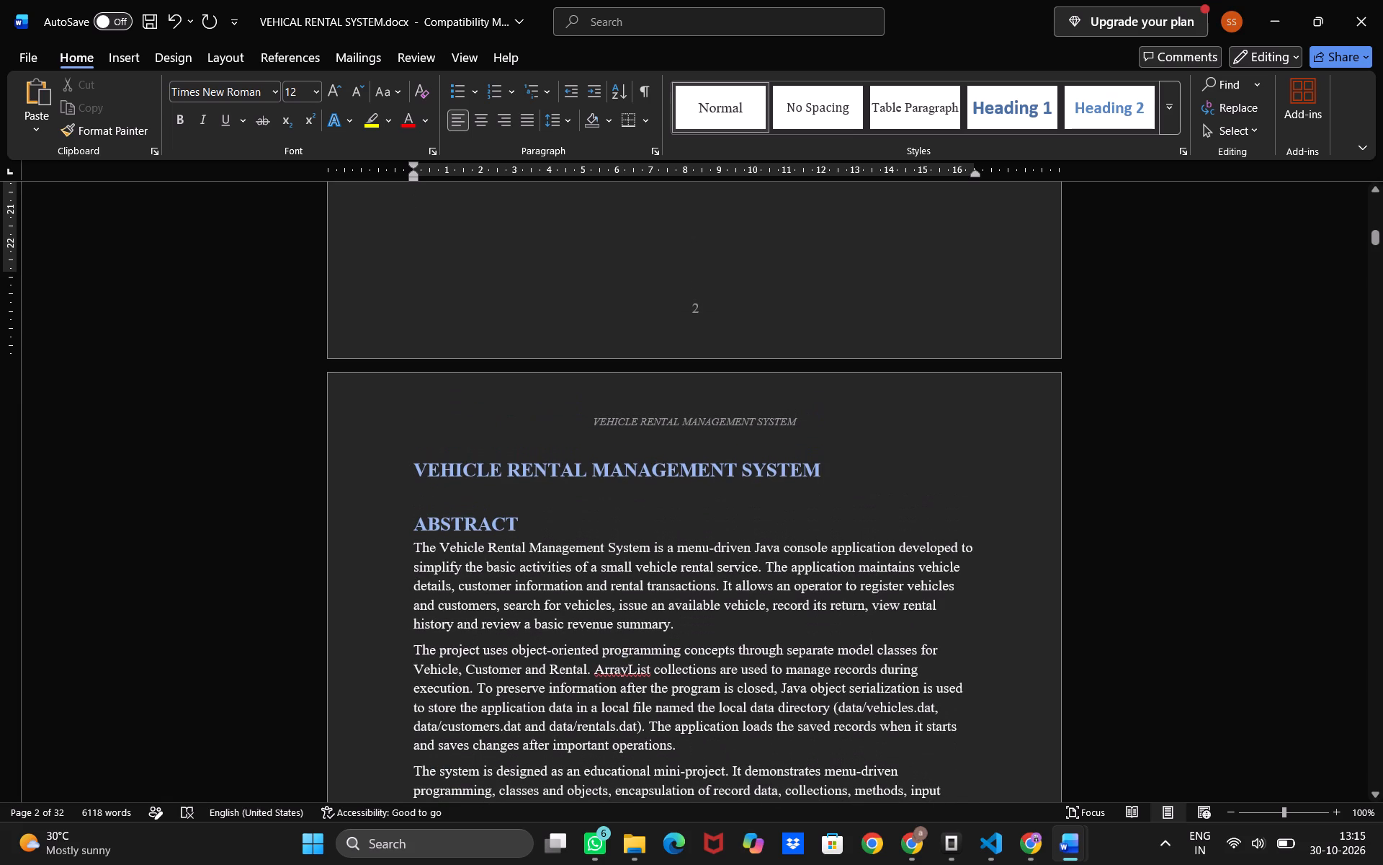
# Delete the empty heading line above the centred INDEX heading on page 2.
pyautogui.scroll(3, 720, 609)
pyautogui.scroll(5, 669, 475)
pyautogui.scroll(-7, 668, 466)
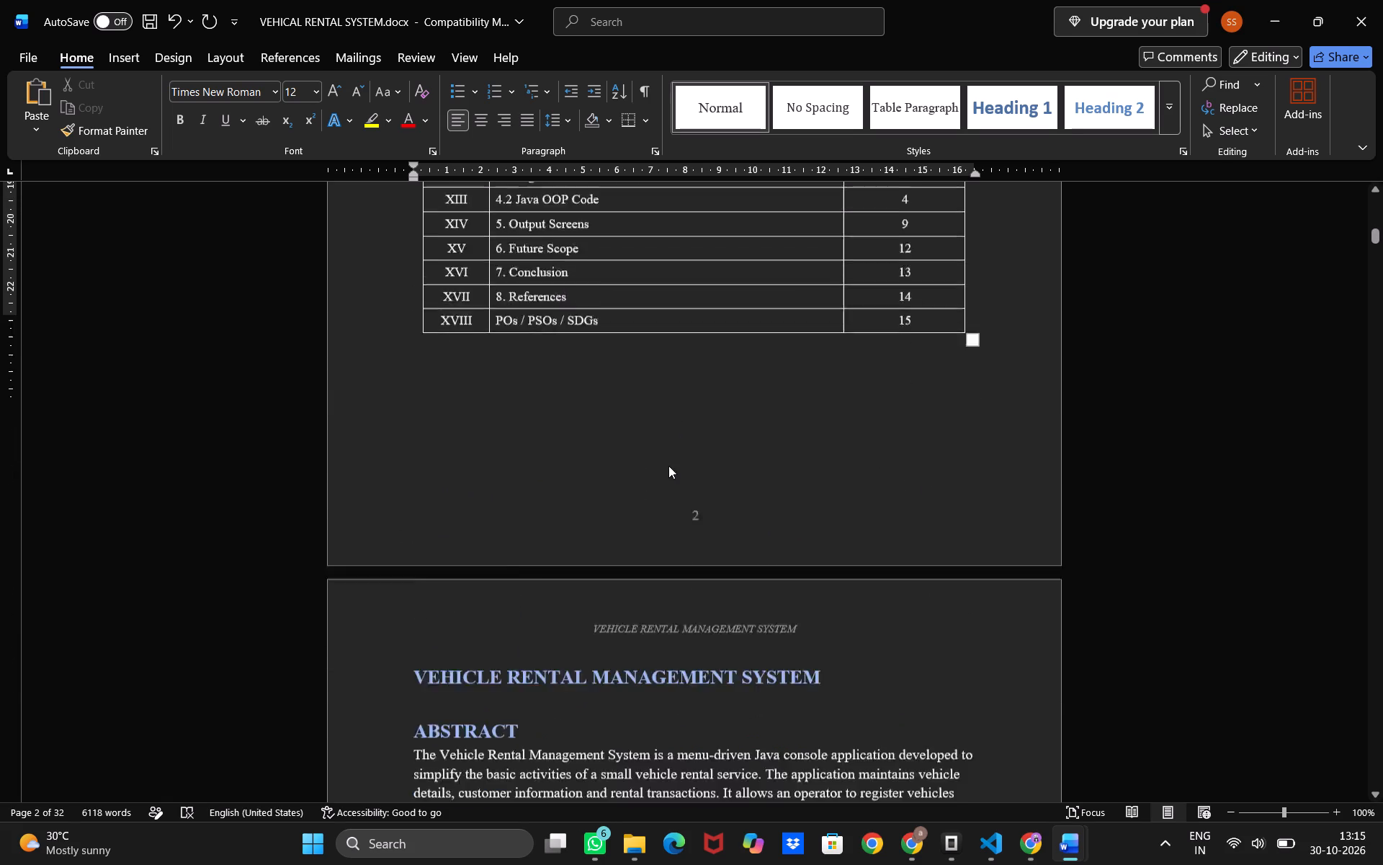
pyautogui.scroll(20, 668, 465)
pyautogui.scroll(2, 666, 457)
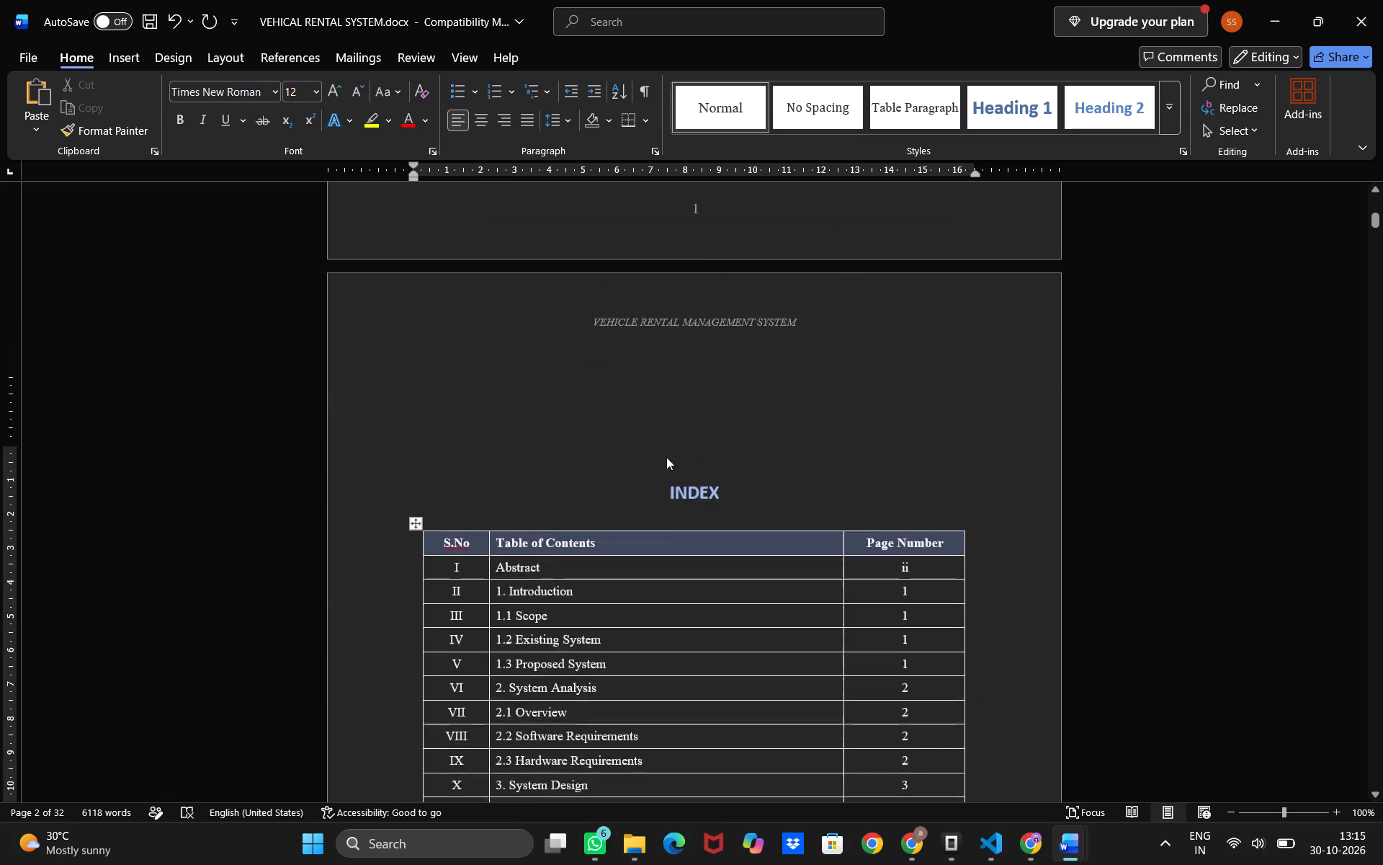
pyautogui.scroll(3, 666, 457)
pyautogui.click(712, 675)
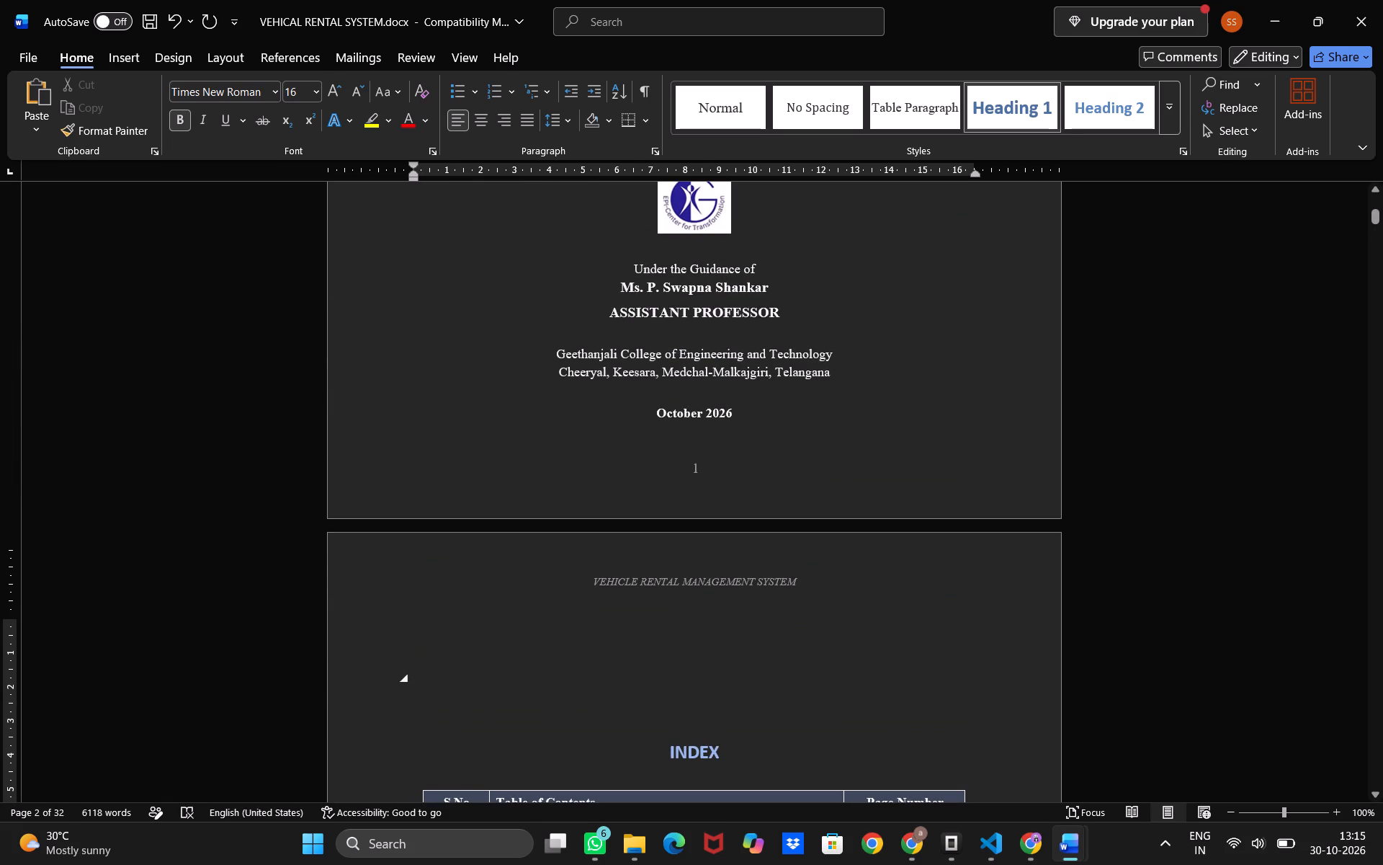
pyautogui.press('BackSpace')
pyautogui.press('BackSpace')
pyautogui.press('BackSpace')
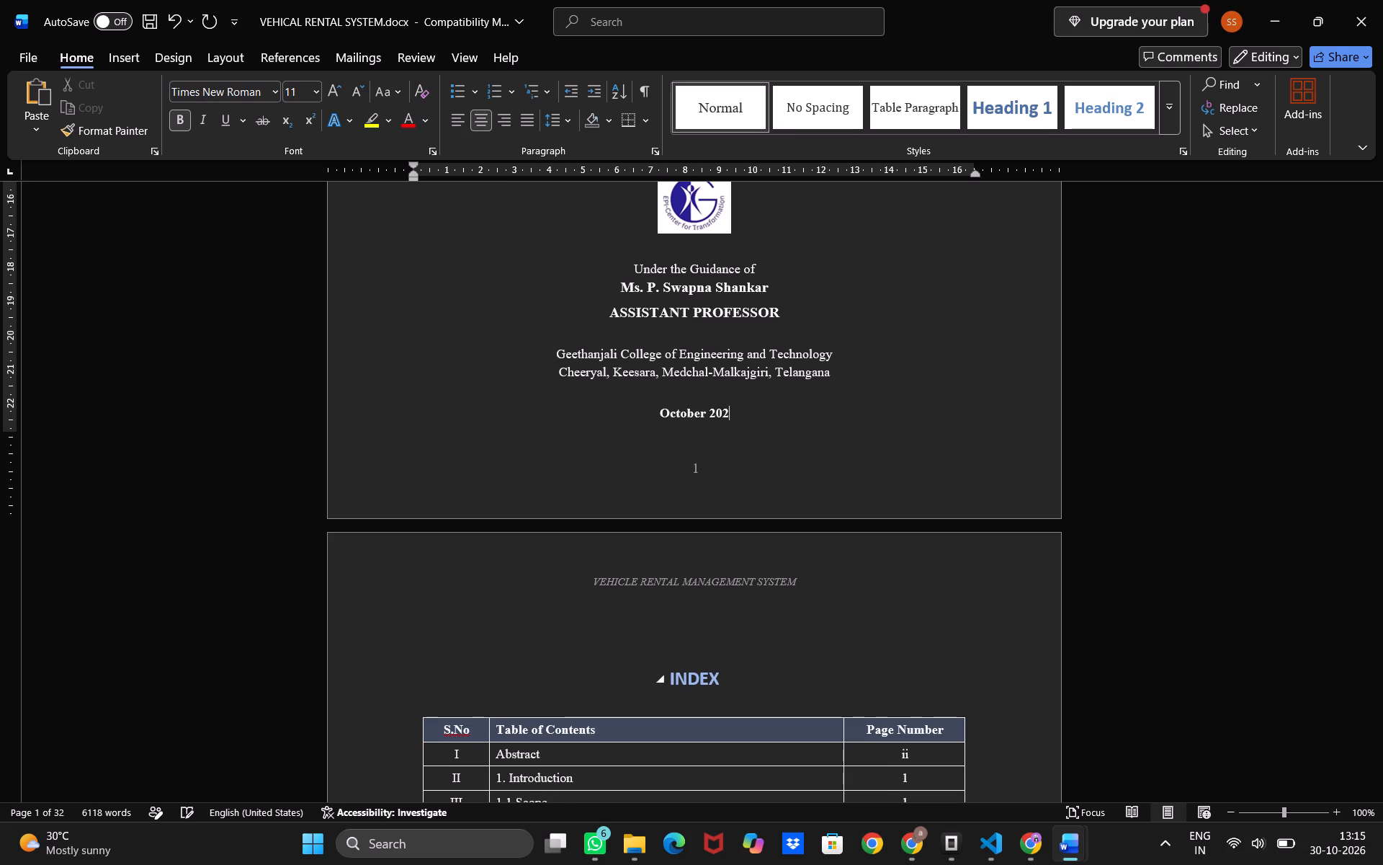
# Compare the cover page of the vehicle rental report with the cover page of the Parking Management System report.
pyautogui.scroll(3, 913, 416)
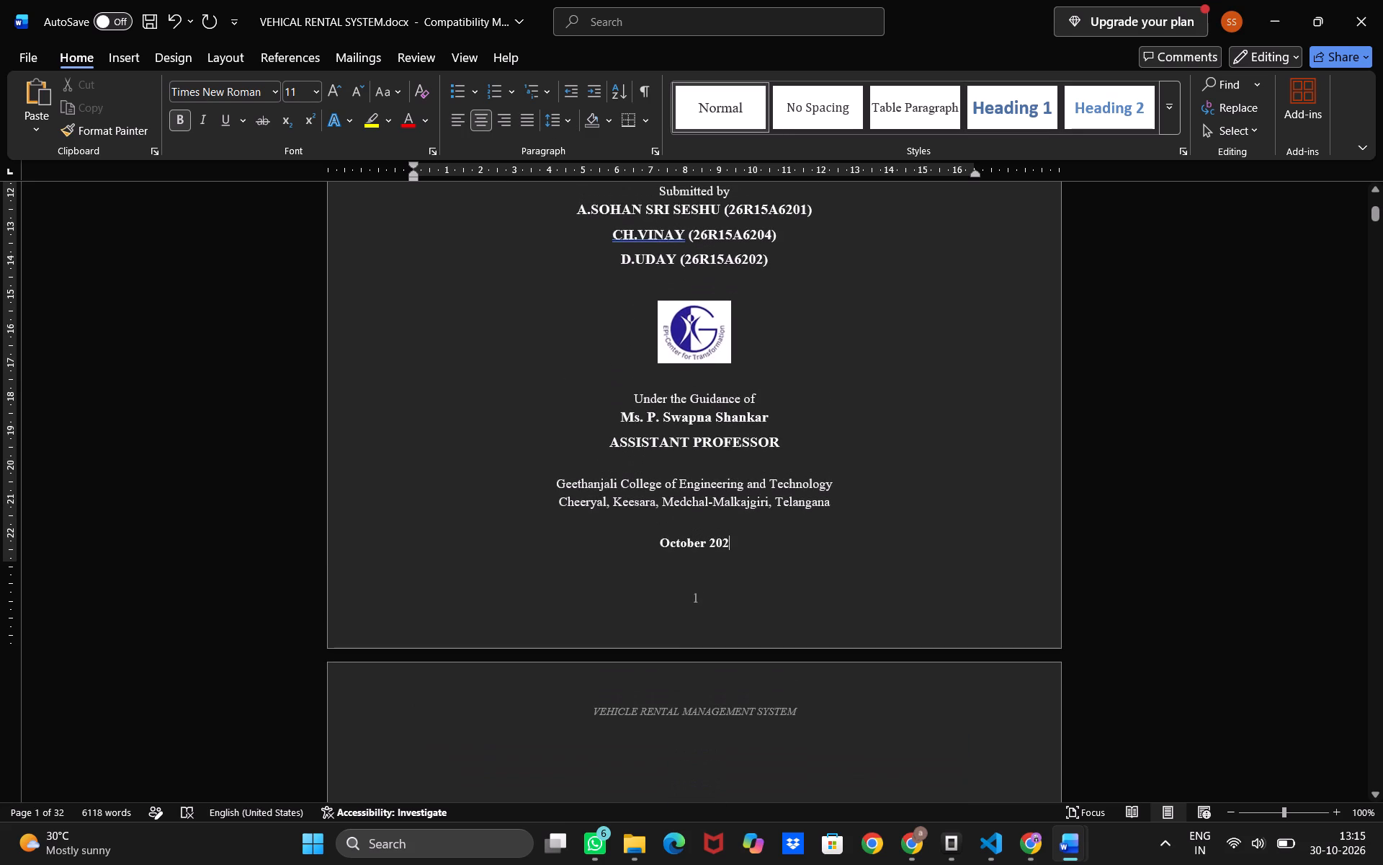
pyautogui.scroll(8, 920, 399)
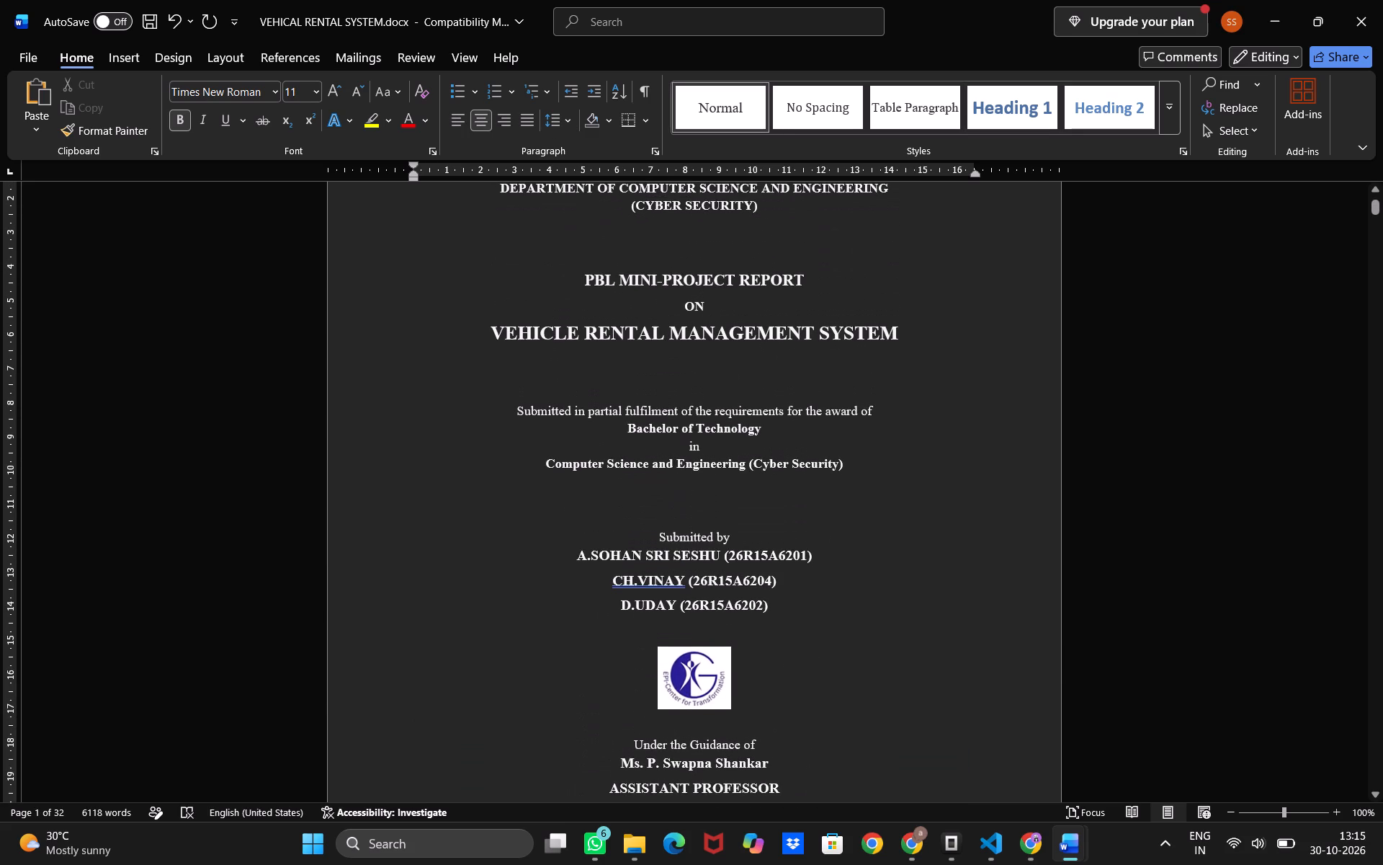
pyautogui.scroll(1, 923, 391)
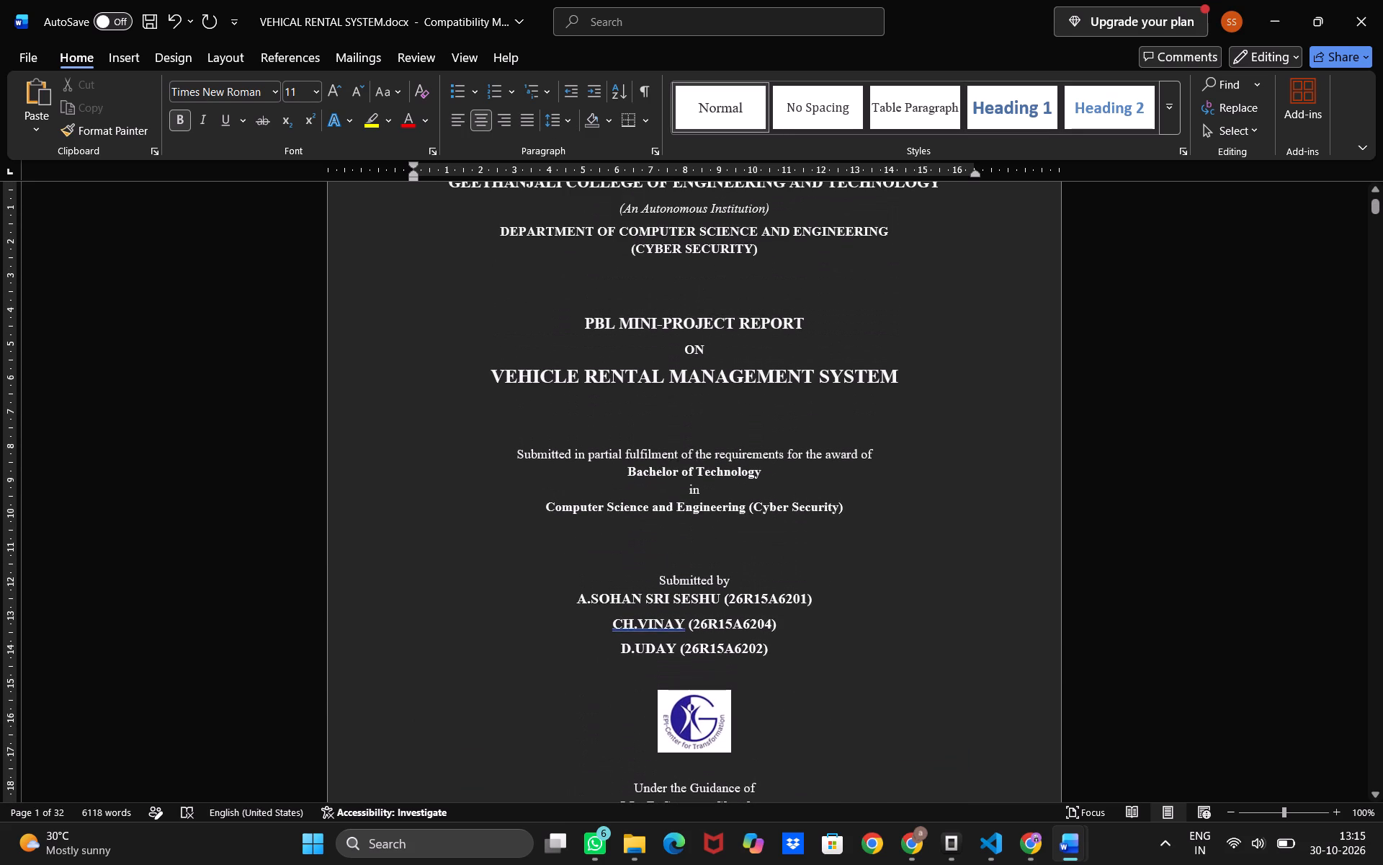
pyautogui.scroll(2, 923, 391)
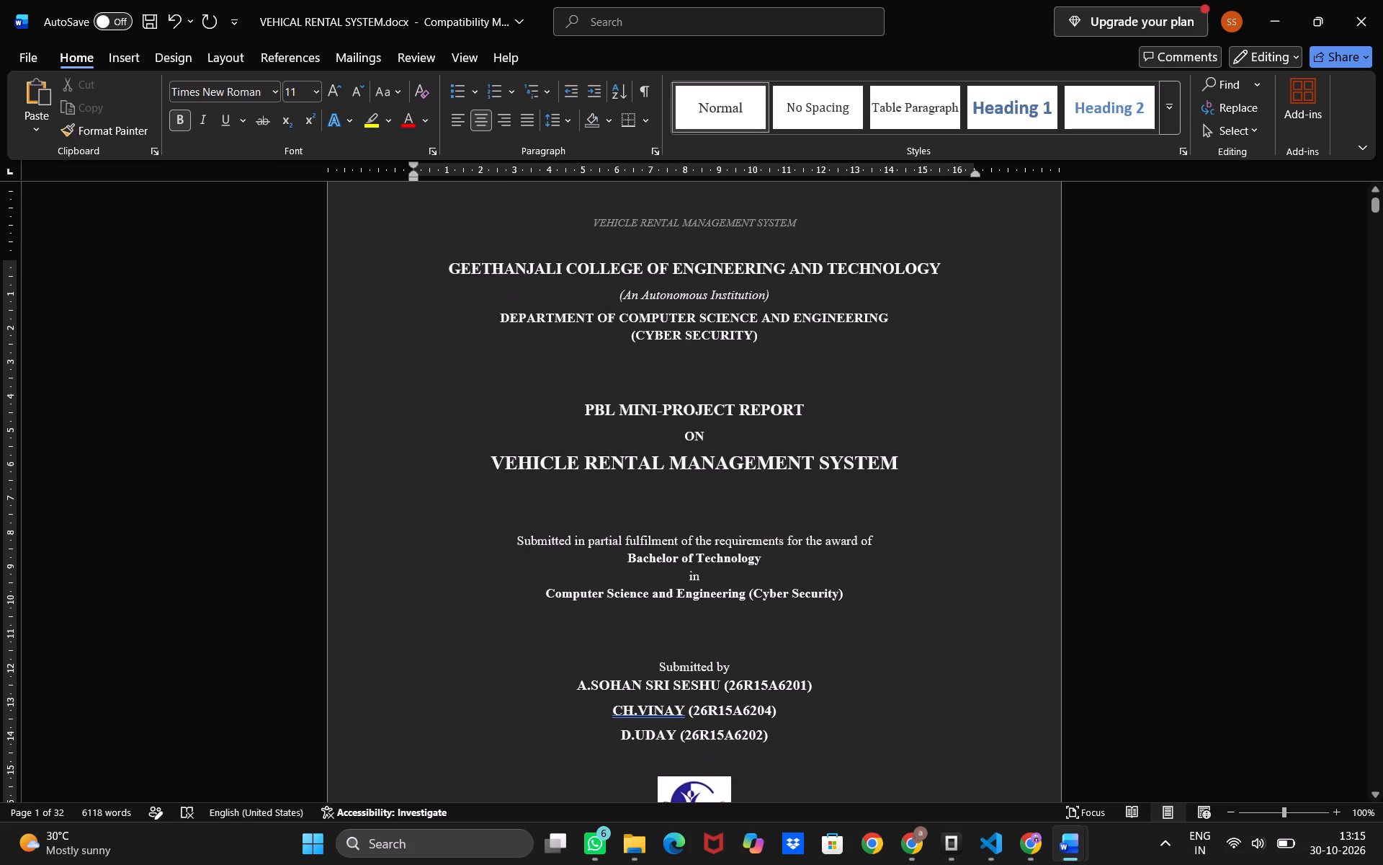
pyautogui.hotkey('alt', 'Tab')
pyautogui.scroll(15, 843, 370)
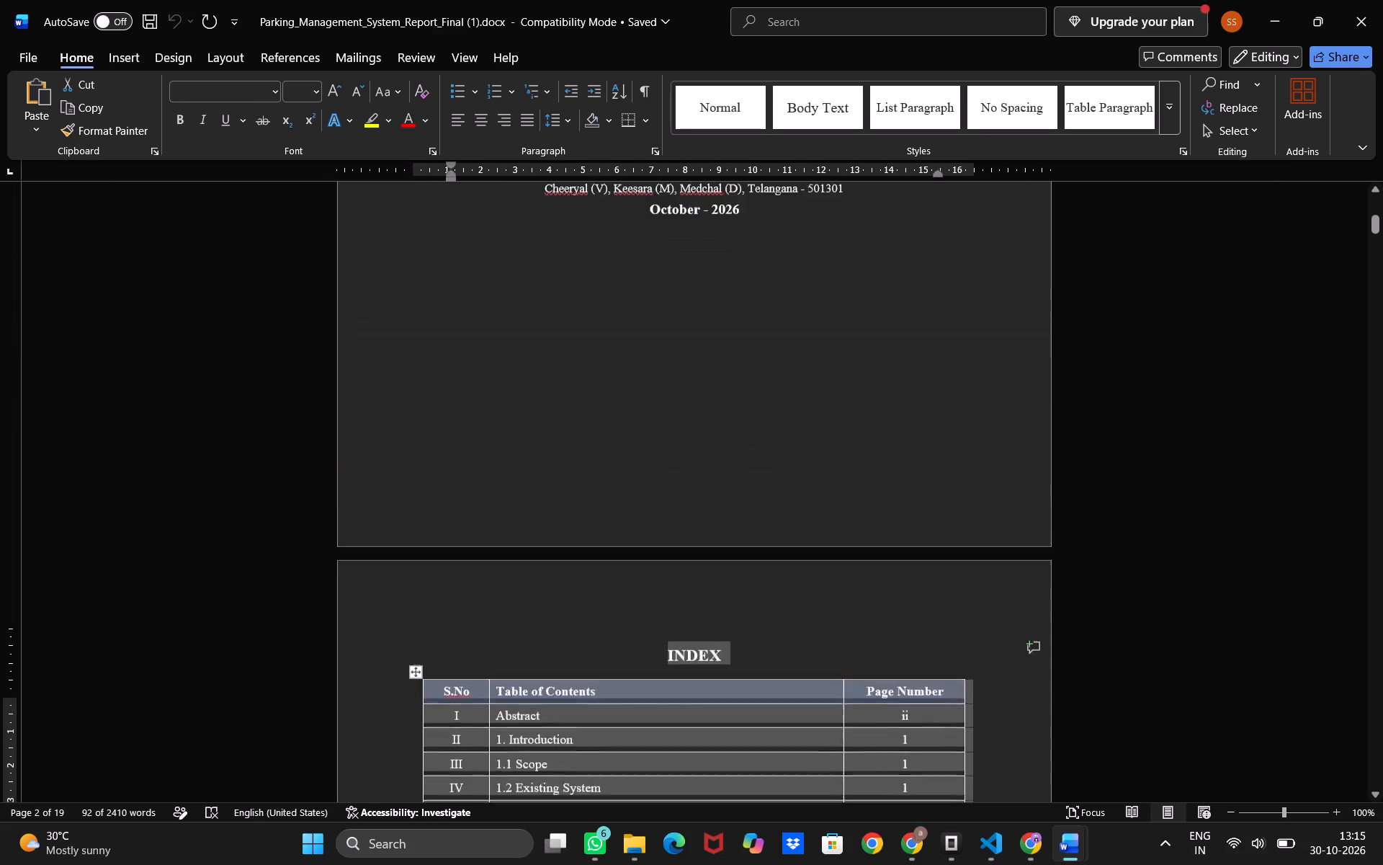
pyautogui.scroll(11, 841, 327)
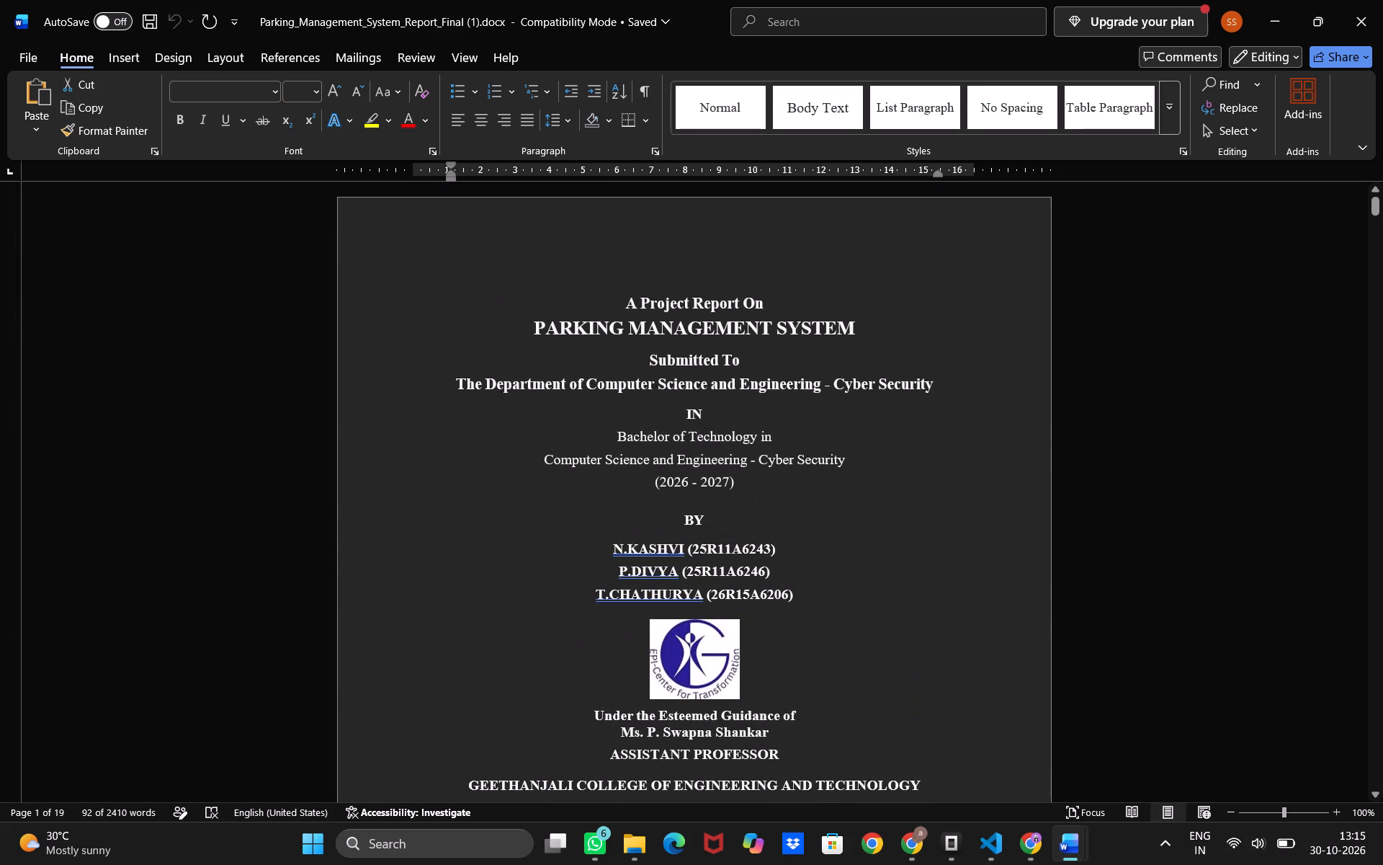
pyautogui.scroll(1, 841, 314)
pyautogui.hotkey('alt', 'Tab')
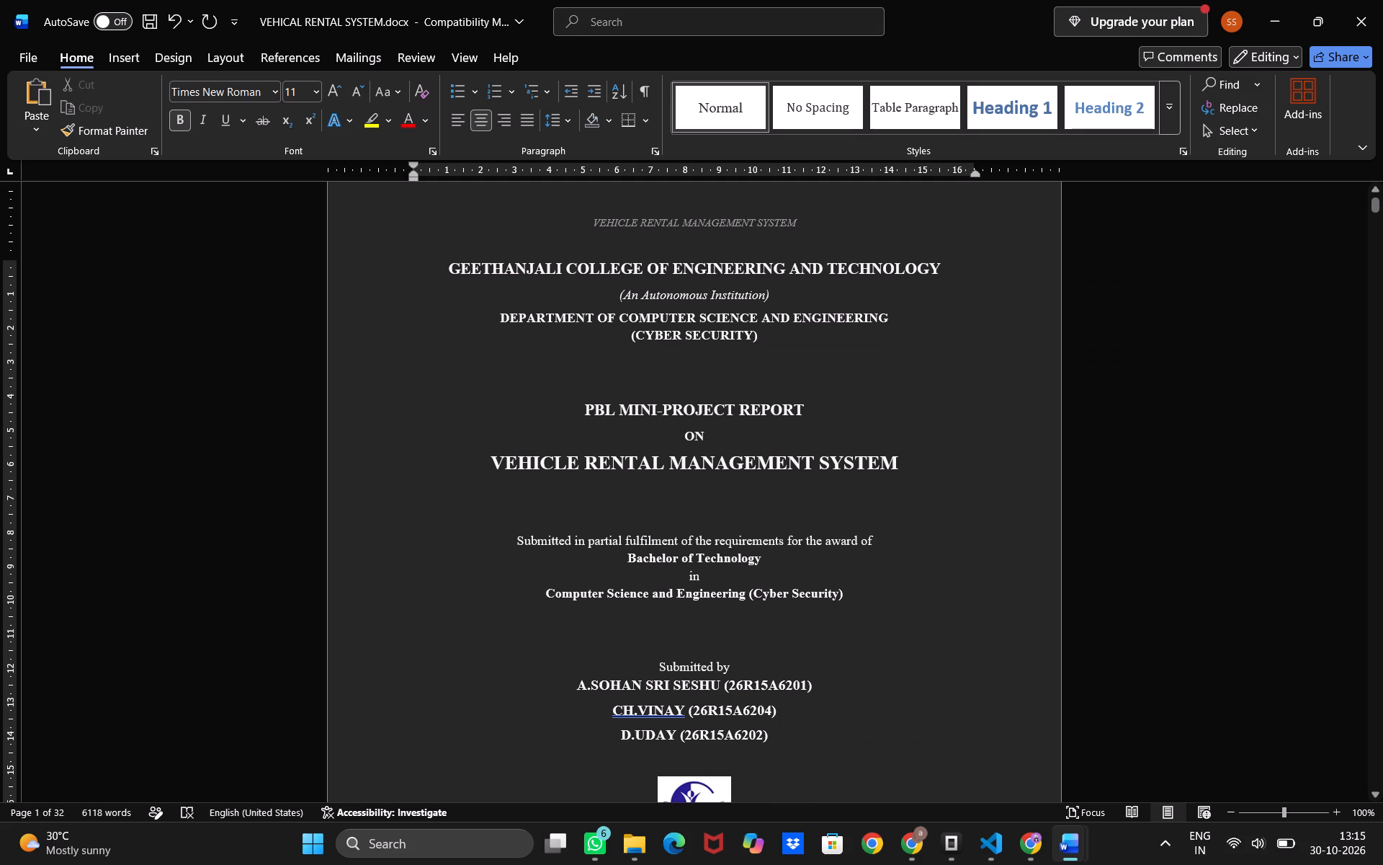
pyautogui.hotkey('alt', 'Tab')
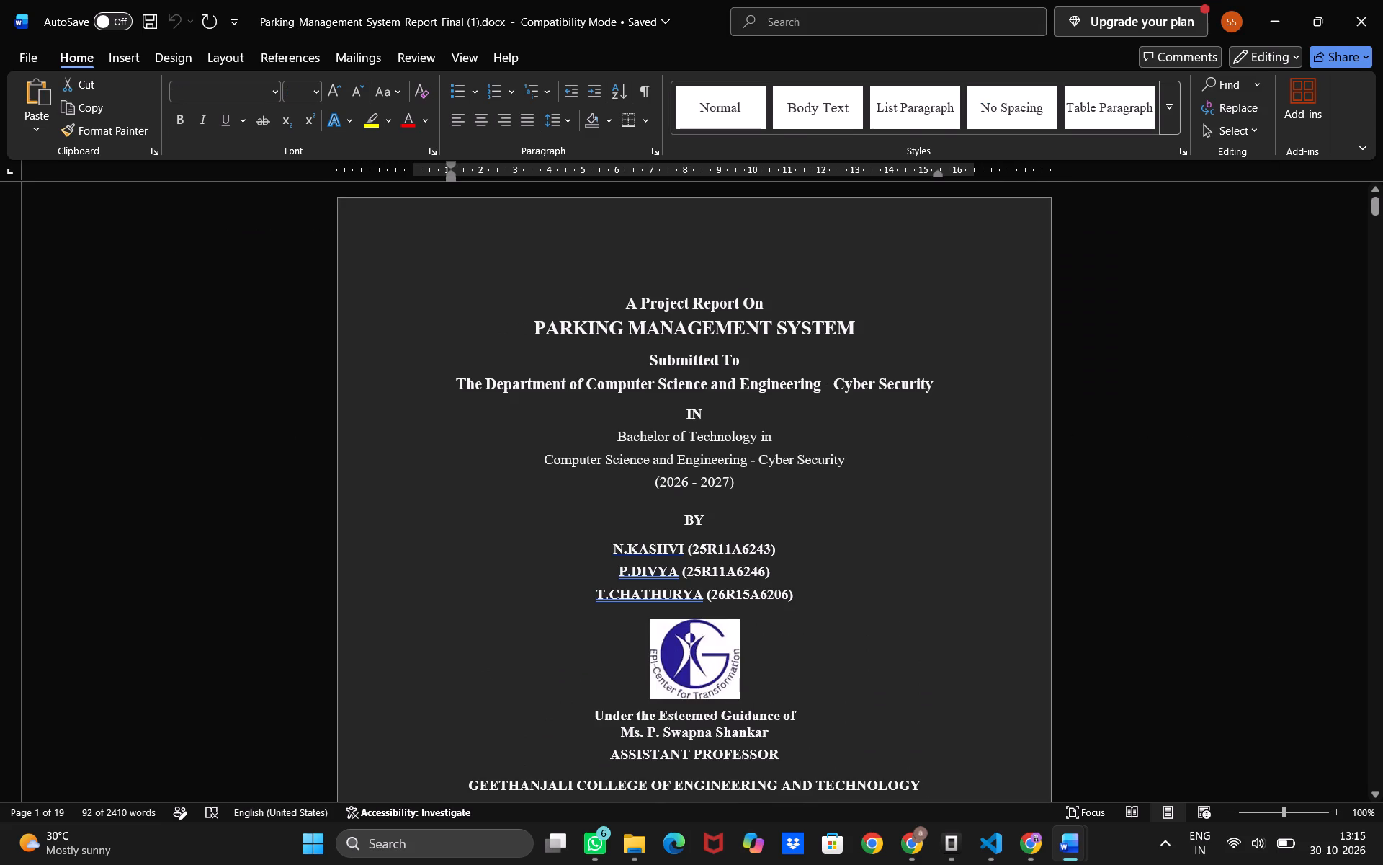
pyautogui.hotkey('alt', 'Tab')
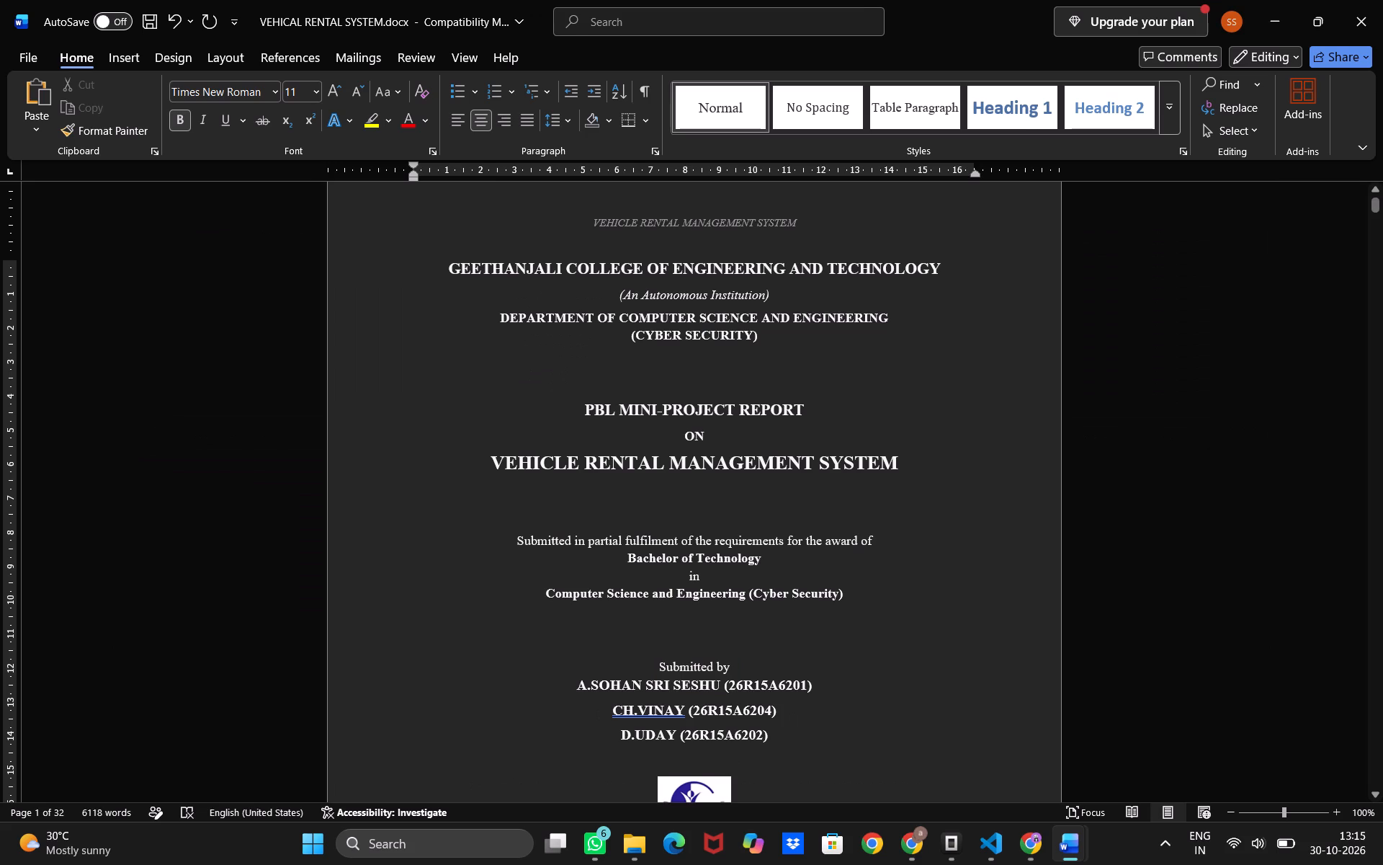
pyautogui.scroll(-1, 809, 320)
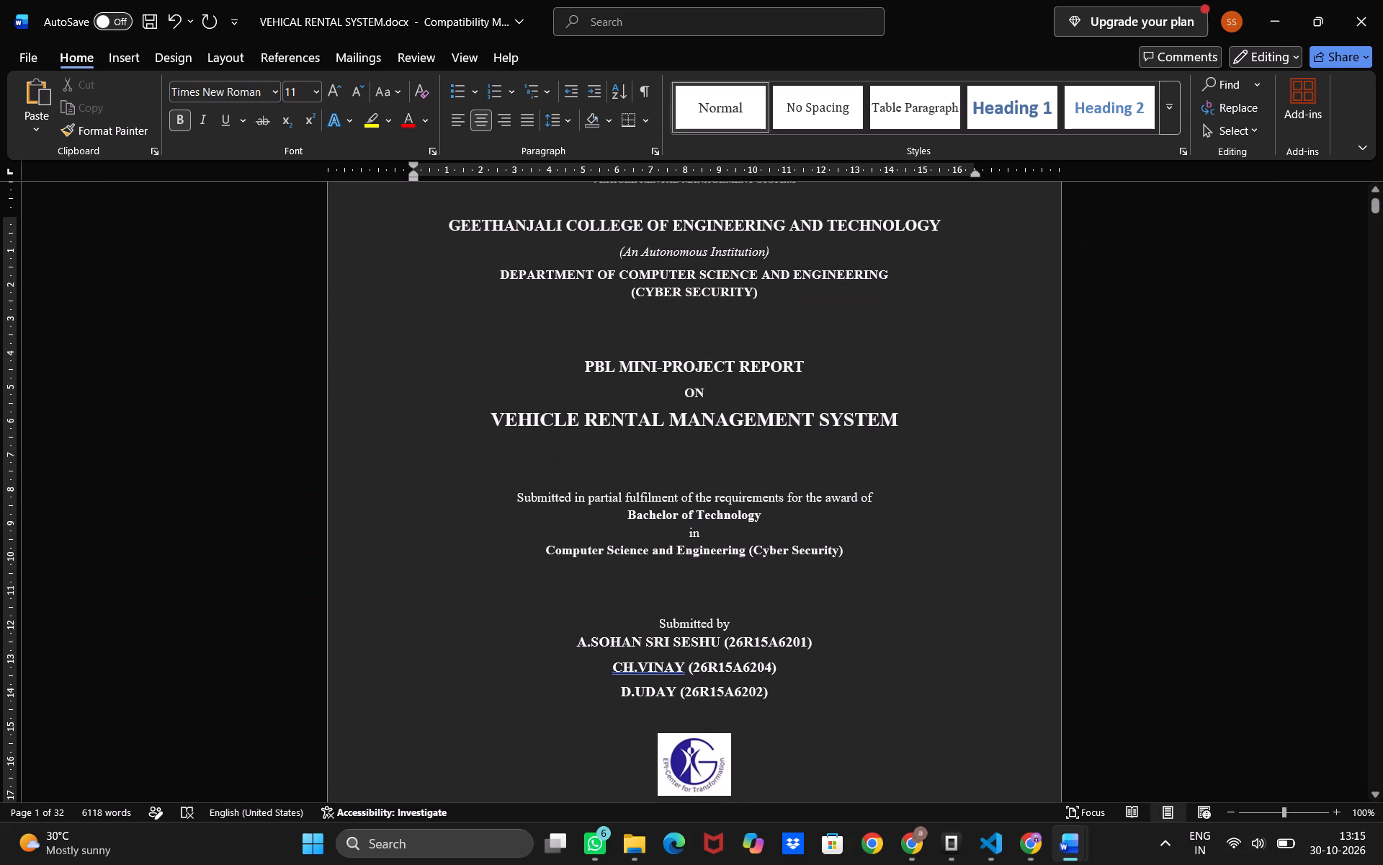
pyautogui.scroll(-2, 809, 320)
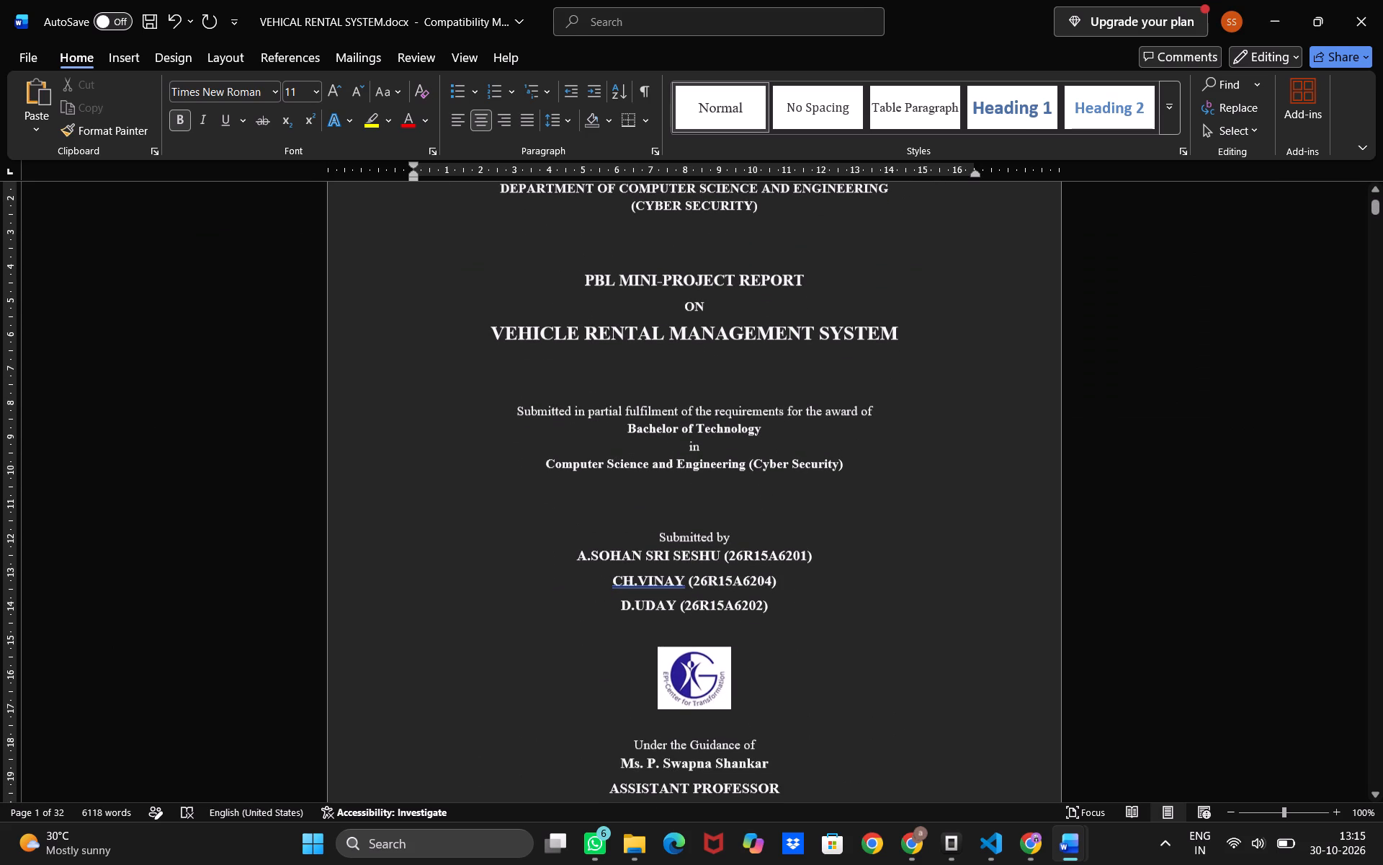
pyautogui.hotkey('alt', 'Tab')
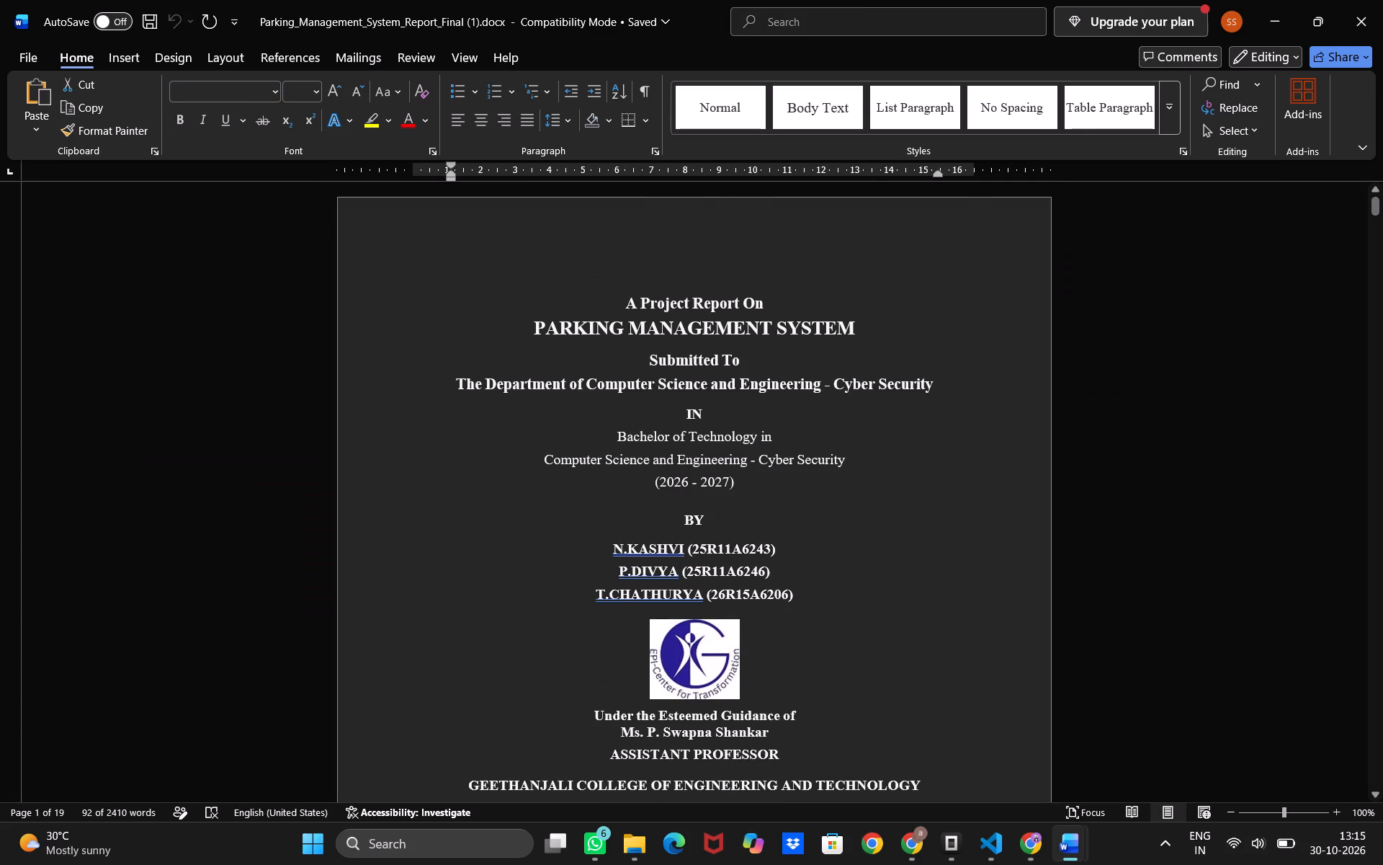
pyautogui.hotkey('alt', 'Tab')
pyautogui.hotkey('alt', 'Tab')
pyautogui.scroll(-4, 809, 320)
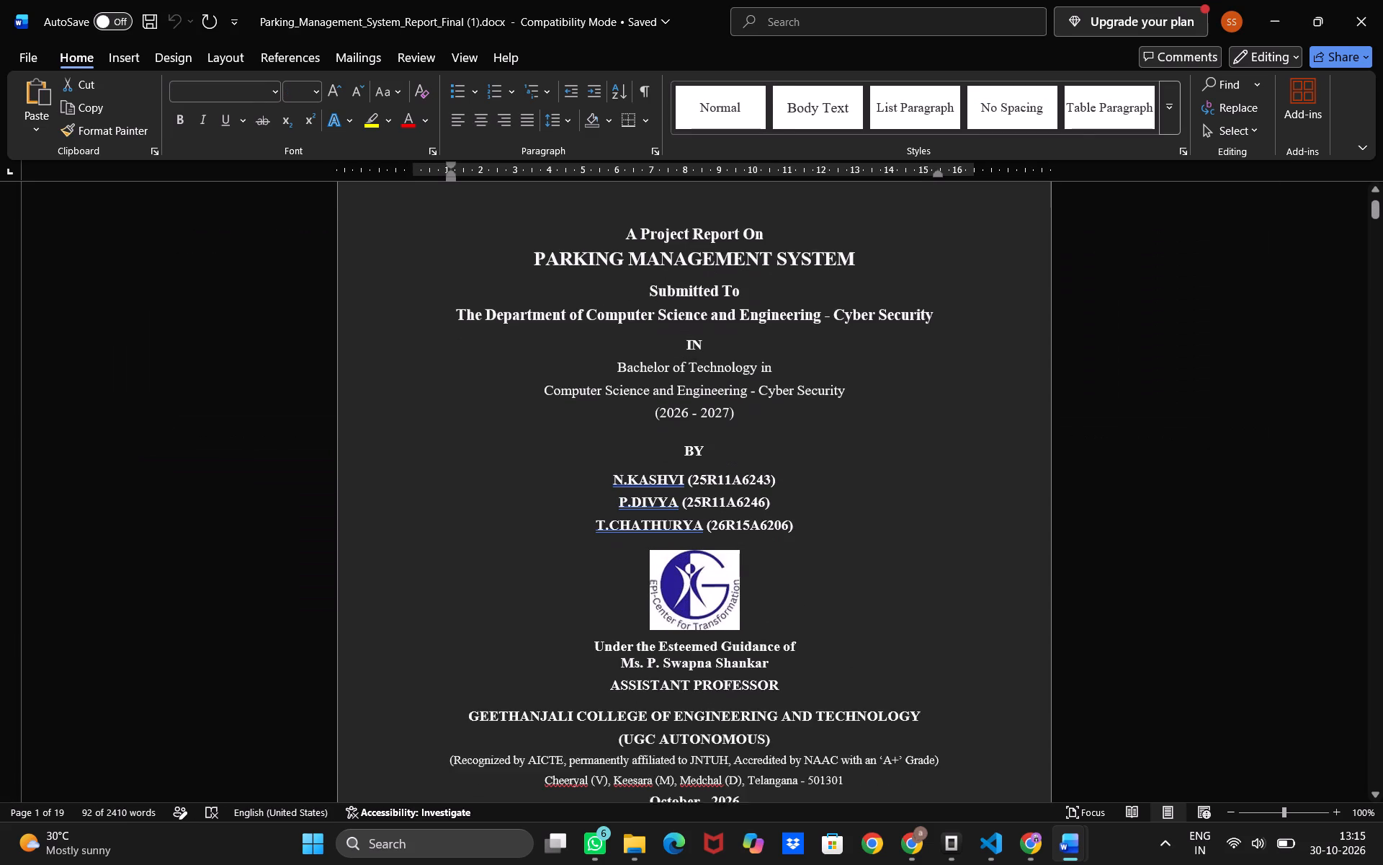
pyautogui.scroll(-5, 809, 320)
pyautogui.scroll(11, 809, 320)
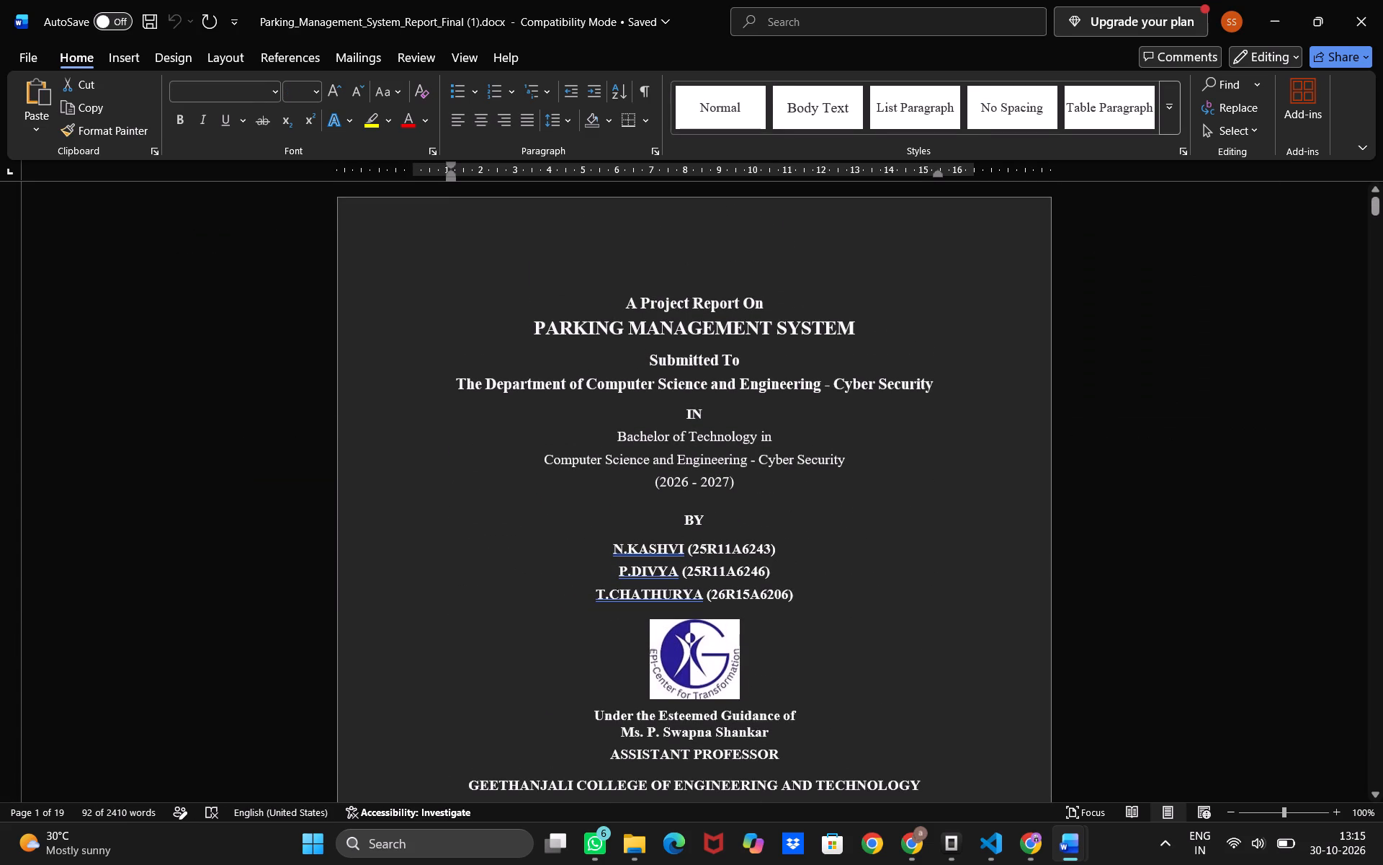
pyautogui.hotkey('alt', 'Tab')
pyautogui.scroll(4, 802, 342)
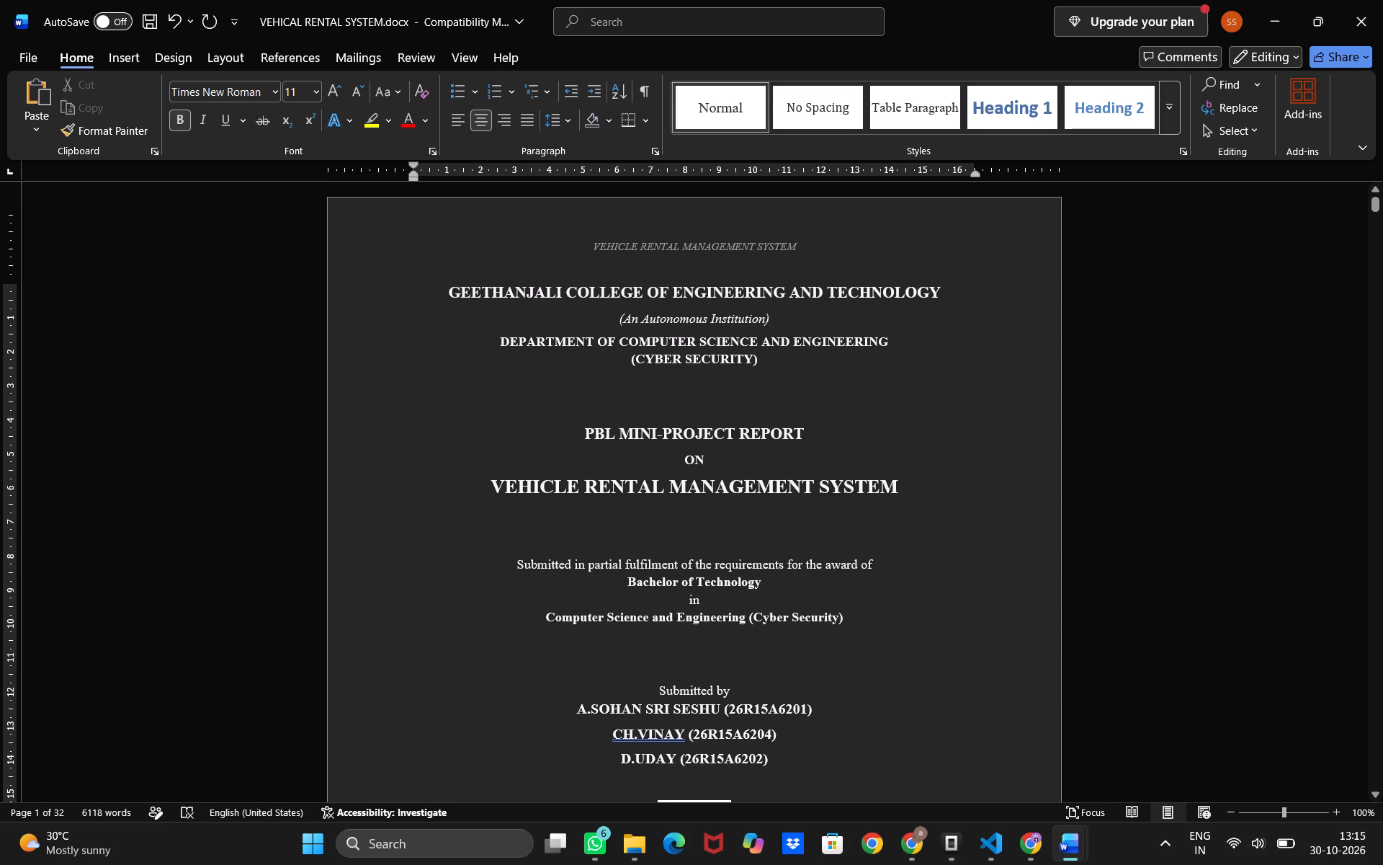
pyautogui.hotkey('alt', 'Tab')
pyautogui.hotkey('alt', 'Tab')
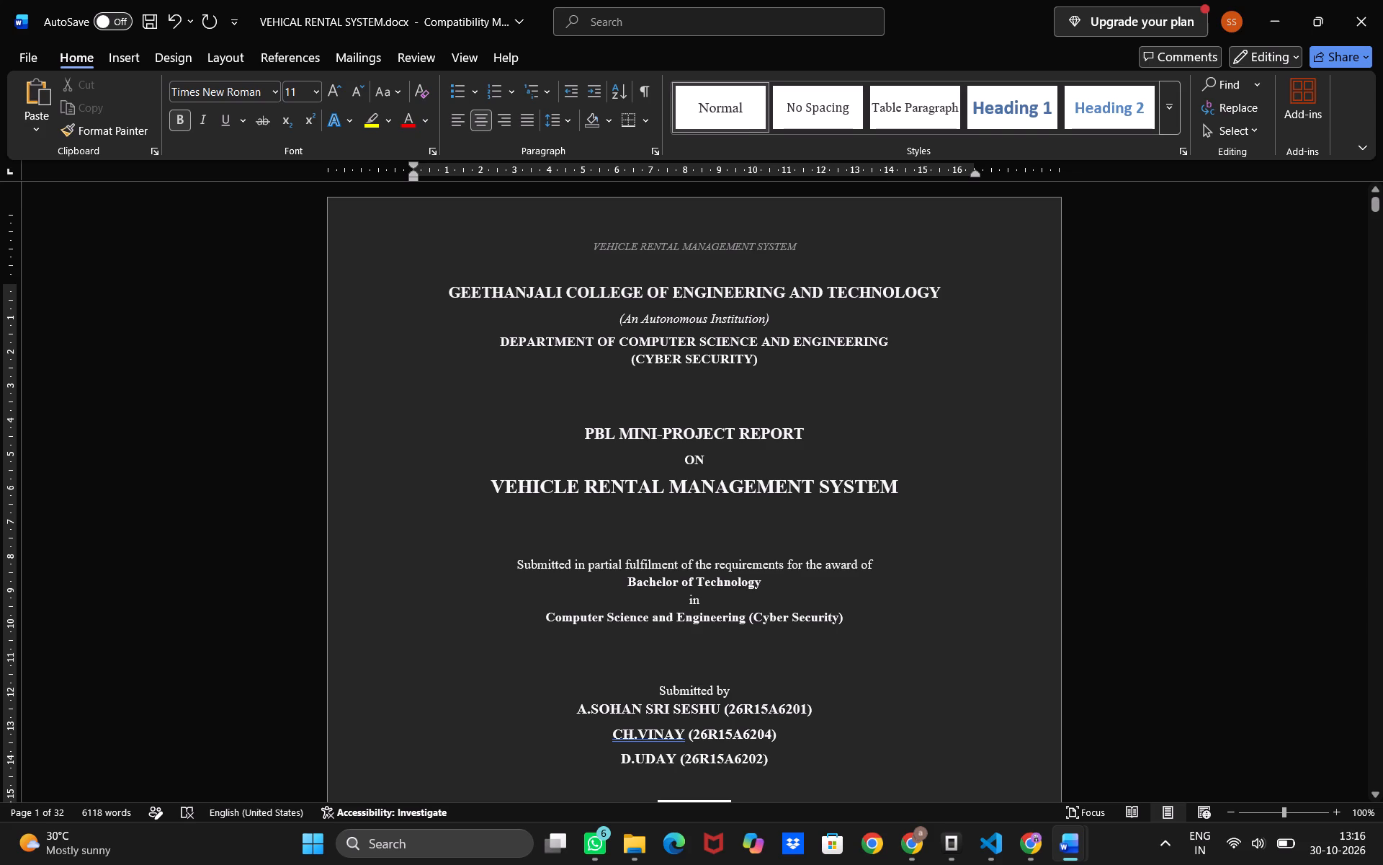
# Replace "PBL MINI-" with "A" on the vehicle rental cover so the line reads A PROJECT REPORT.
pyautogui.click(666, 433)
pyautogui.press('Left')
pyautogui.press('BackSpace')
pyautogui.press('BackSpace')
pyautogui.press('BackSpace')
pyautogui.press('BackSpace')
pyautogui.press('BackSpace')
pyautogui.press('BackSpace')
pyautogui.press('BackSpace')
pyautogui.press('BackSpace')
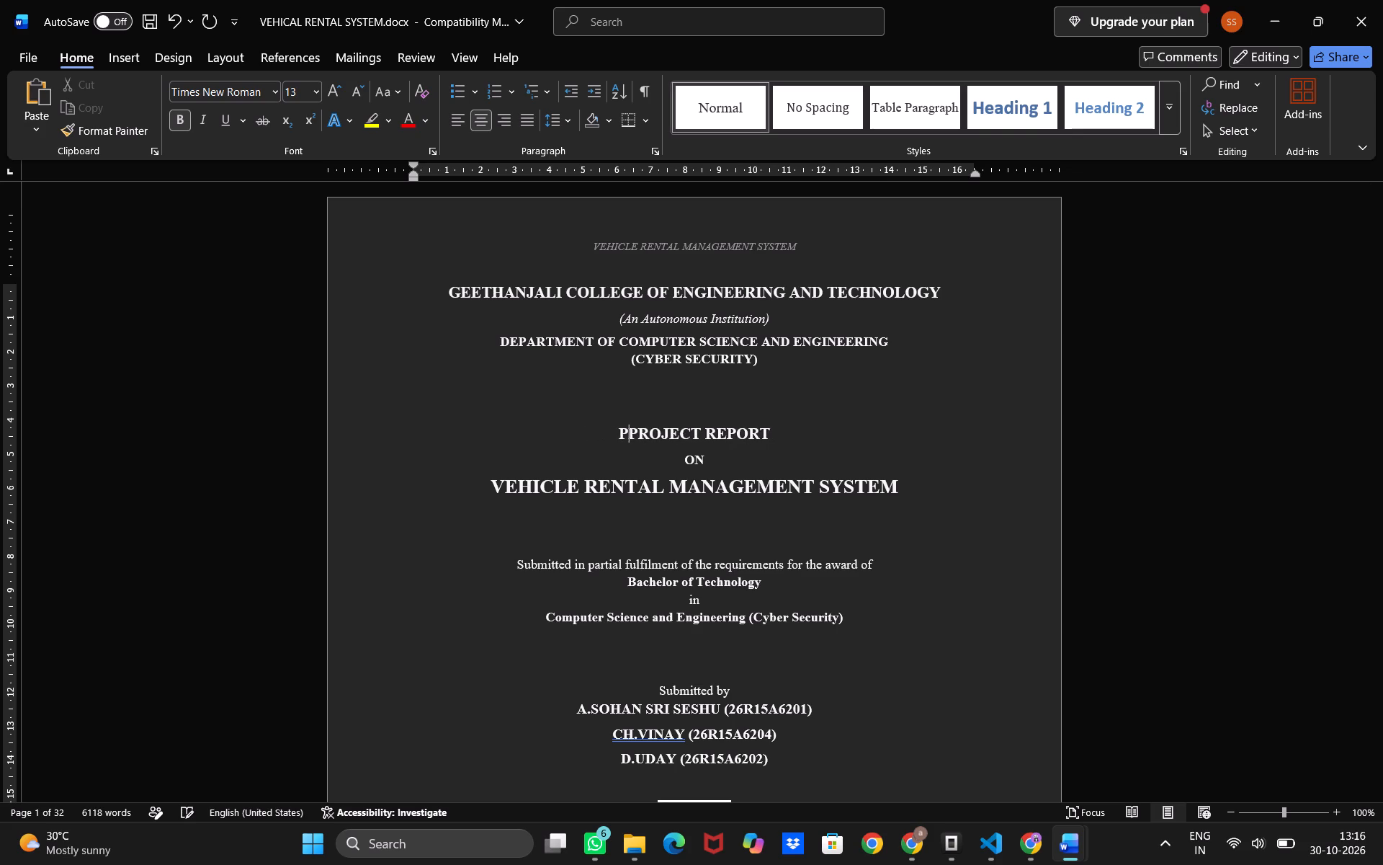
pyautogui.press('BackSpace')
pyautogui.write('A')
pyautogui.press('space')
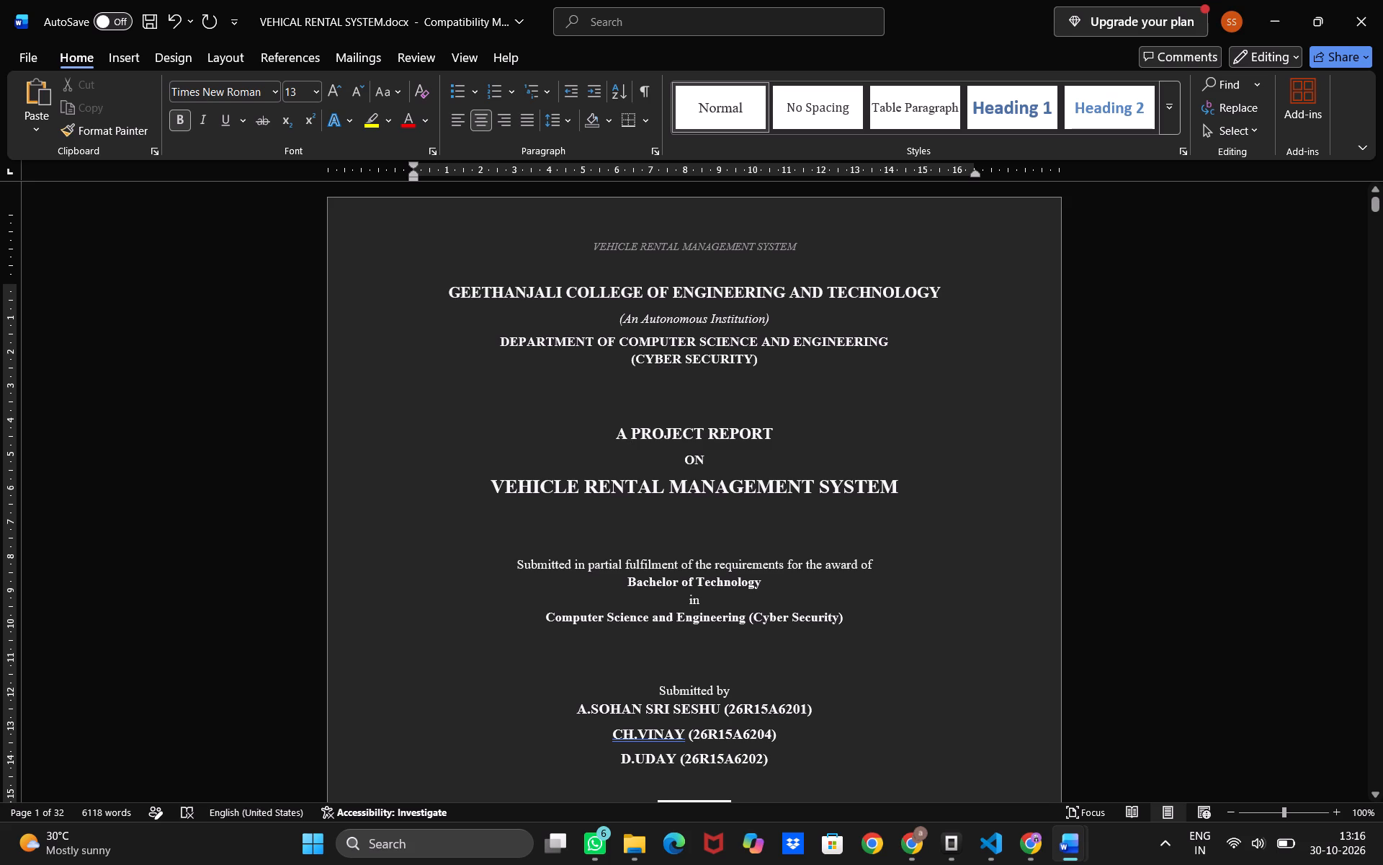
# Compare the remaining cover details, from the title down to the date, between the parking and vehicle rental reports.
pyautogui.hotkey('alt', 'Tab')
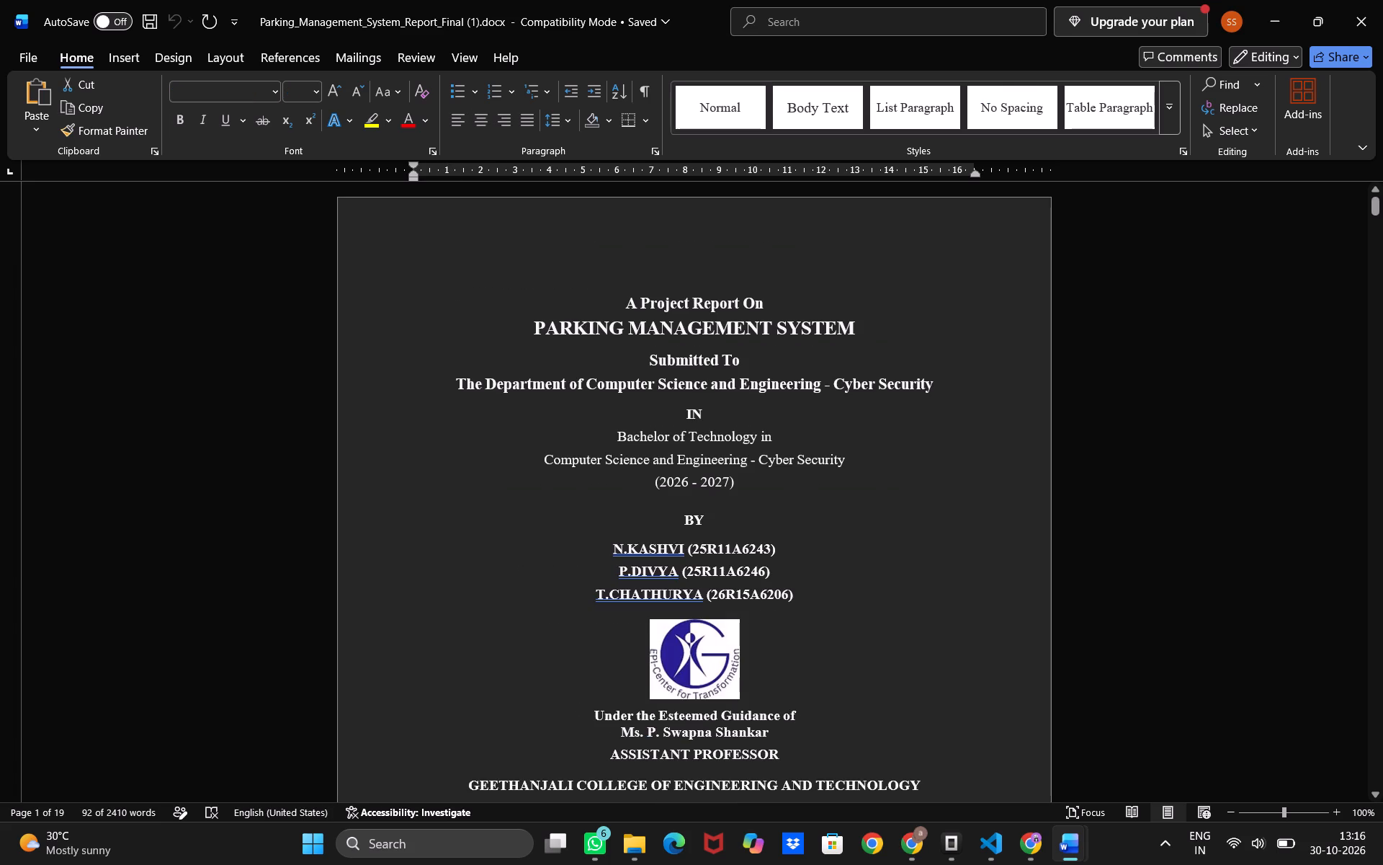
pyautogui.hotkey('alt', 'Tab')
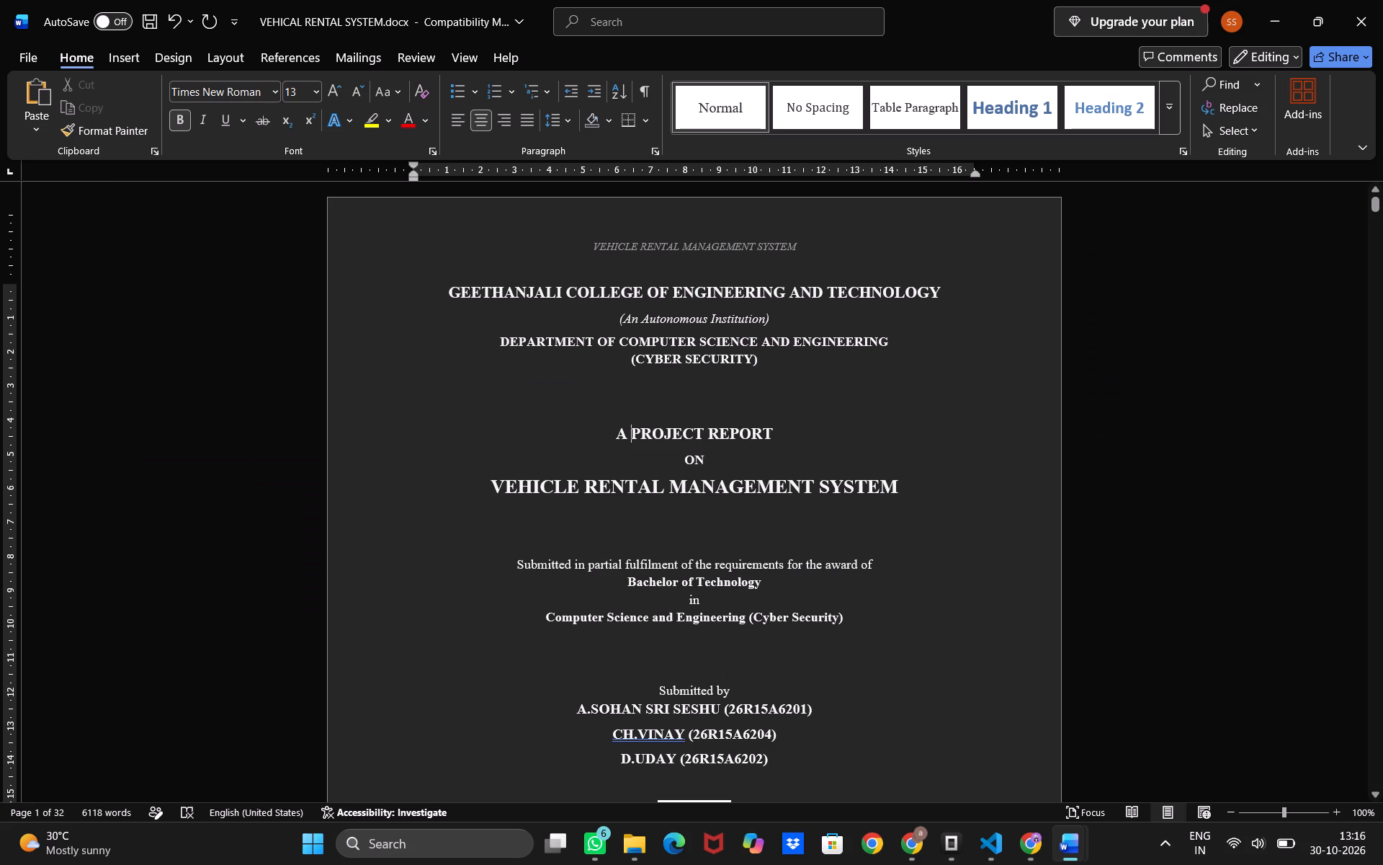
pyautogui.scroll(-1, 758, 510)
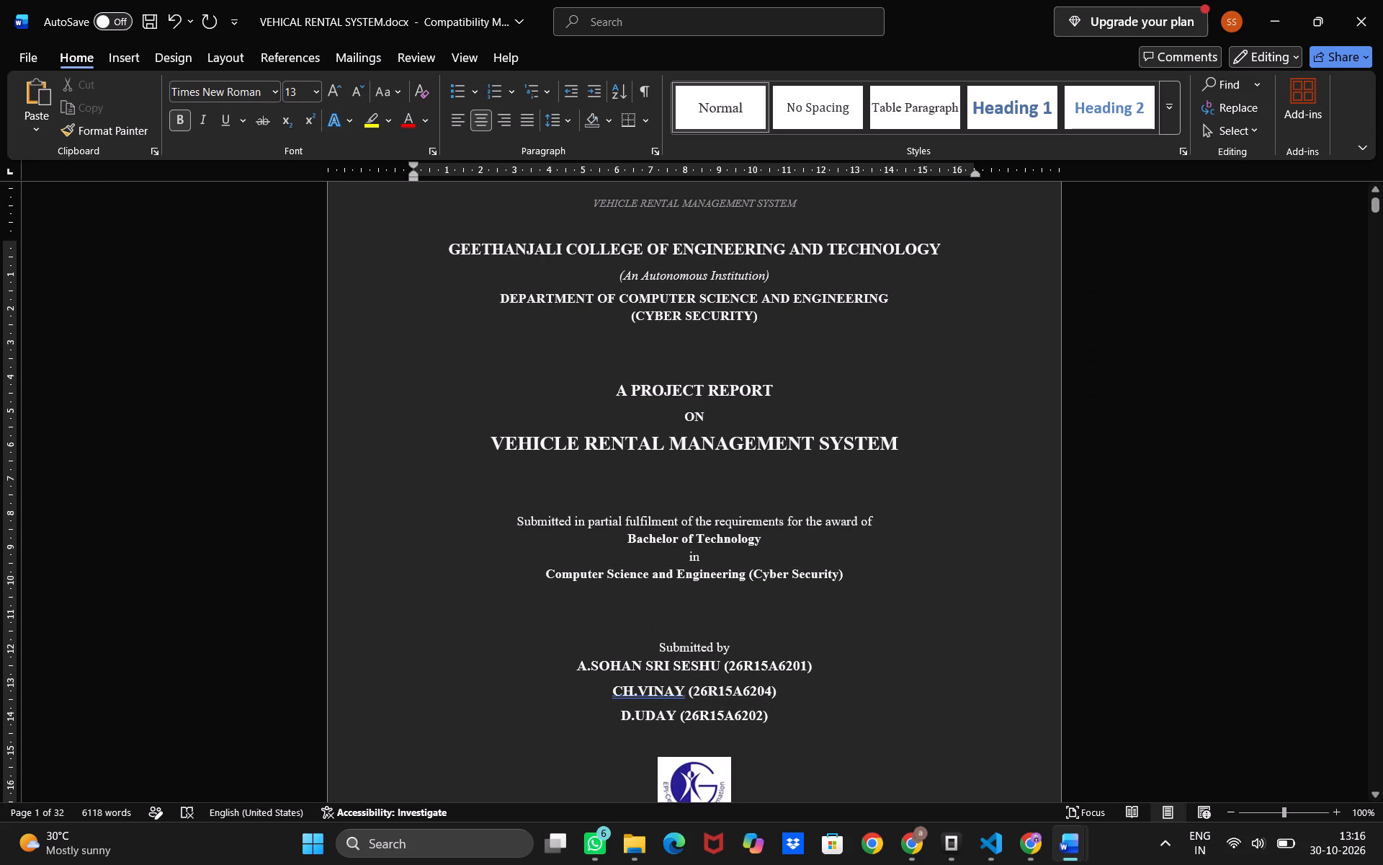
pyautogui.hotkey('alt', 'Tab')
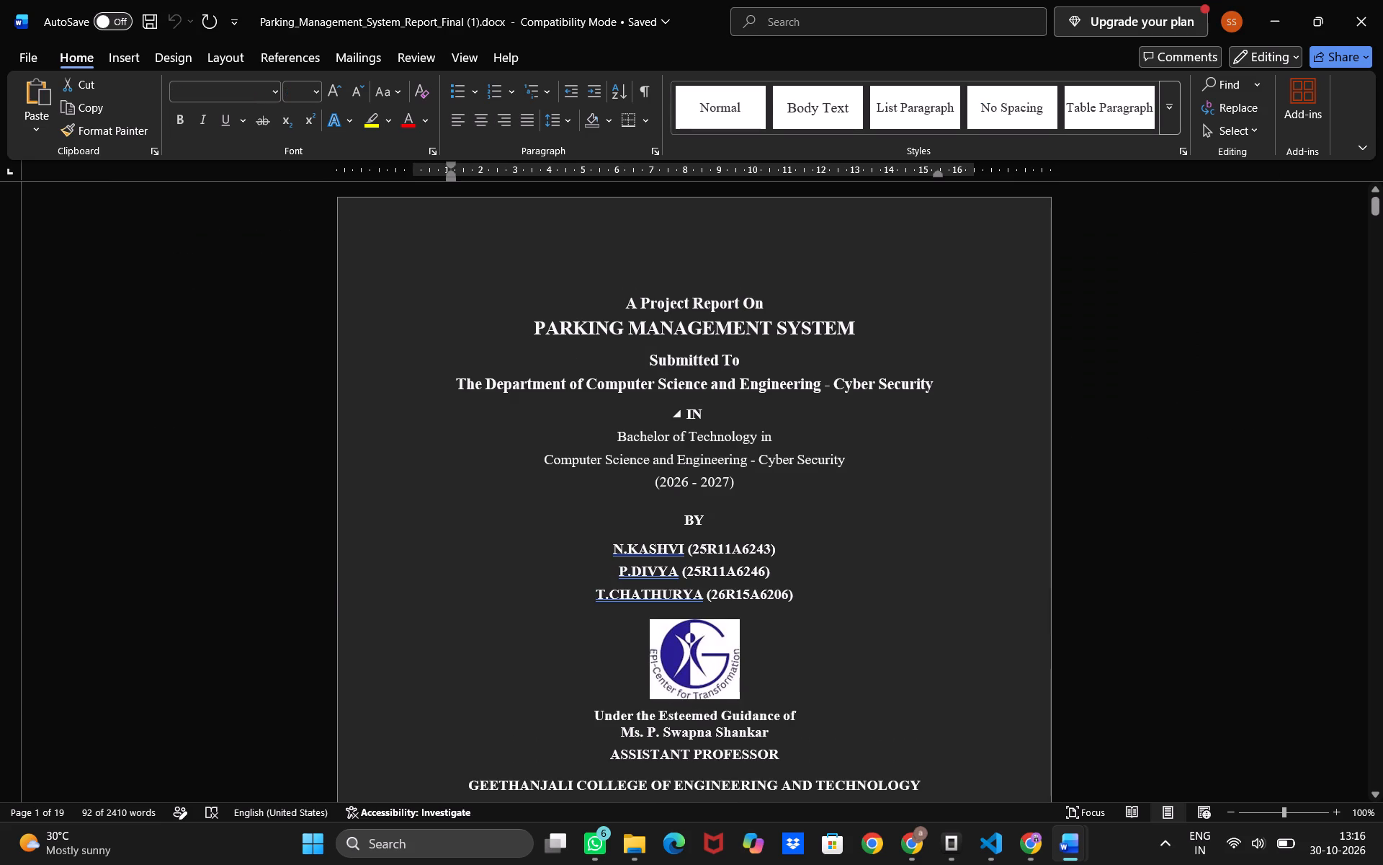
pyautogui.scroll(-3, 784, 466)
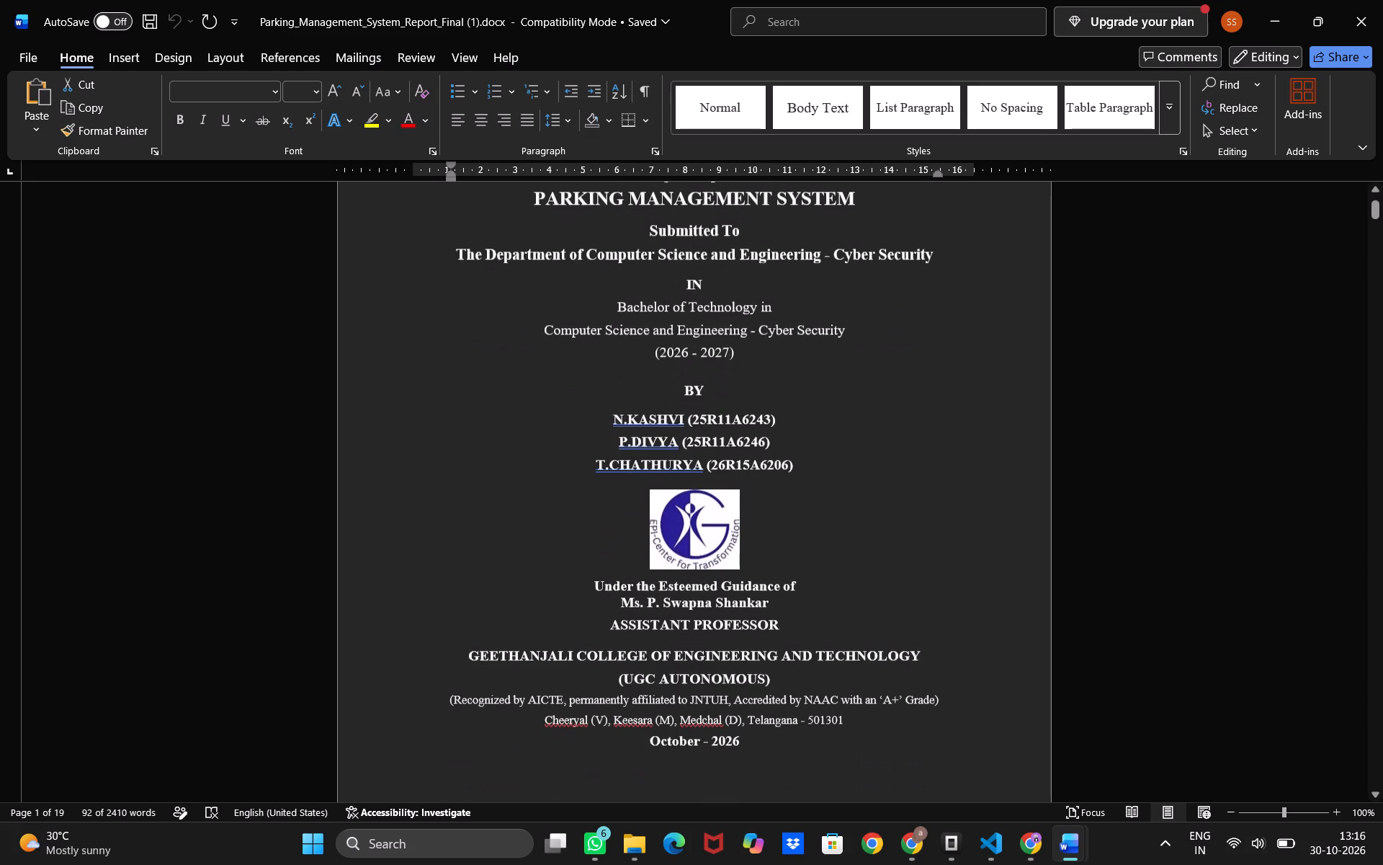
pyautogui.hotkey('alt', 'Tab')
pyautogui.scroll(-5, 795, 477)
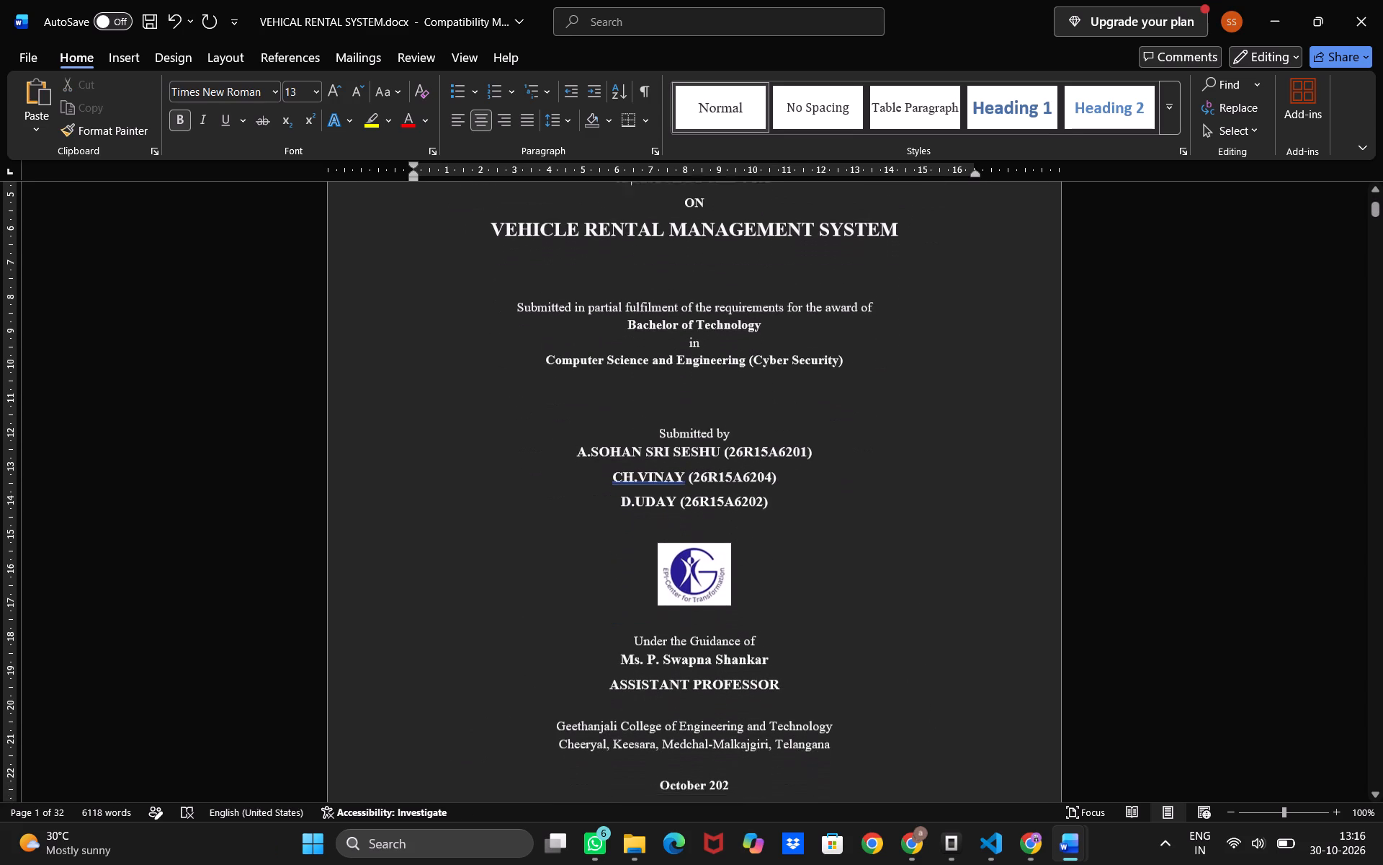
pyautogui.scroll(-3, 795, 477)
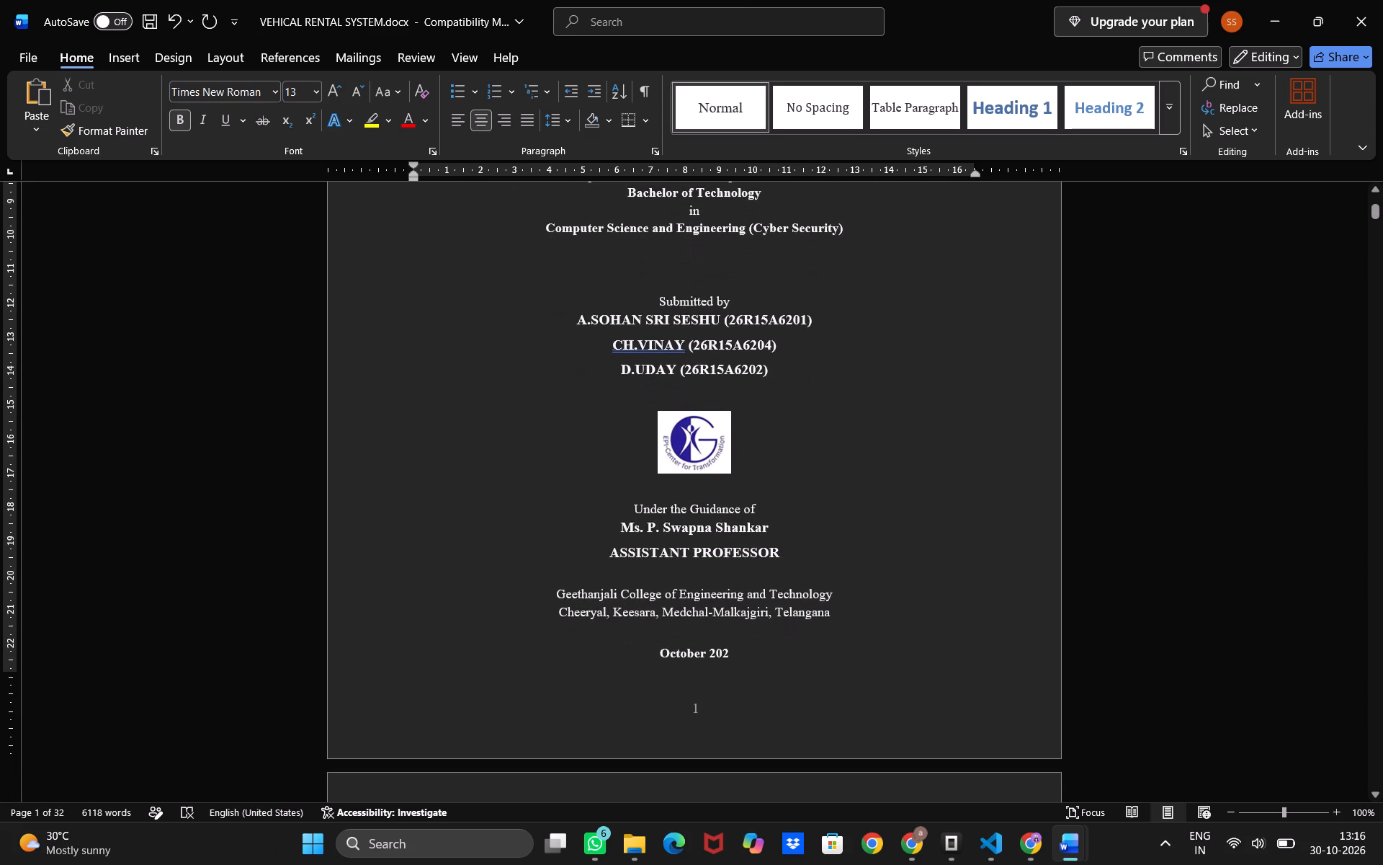
# Insert a blank line after the October date in the vehicle rental report, between the cover text and the INDEX heading.
pyautogui.click(758, 683)
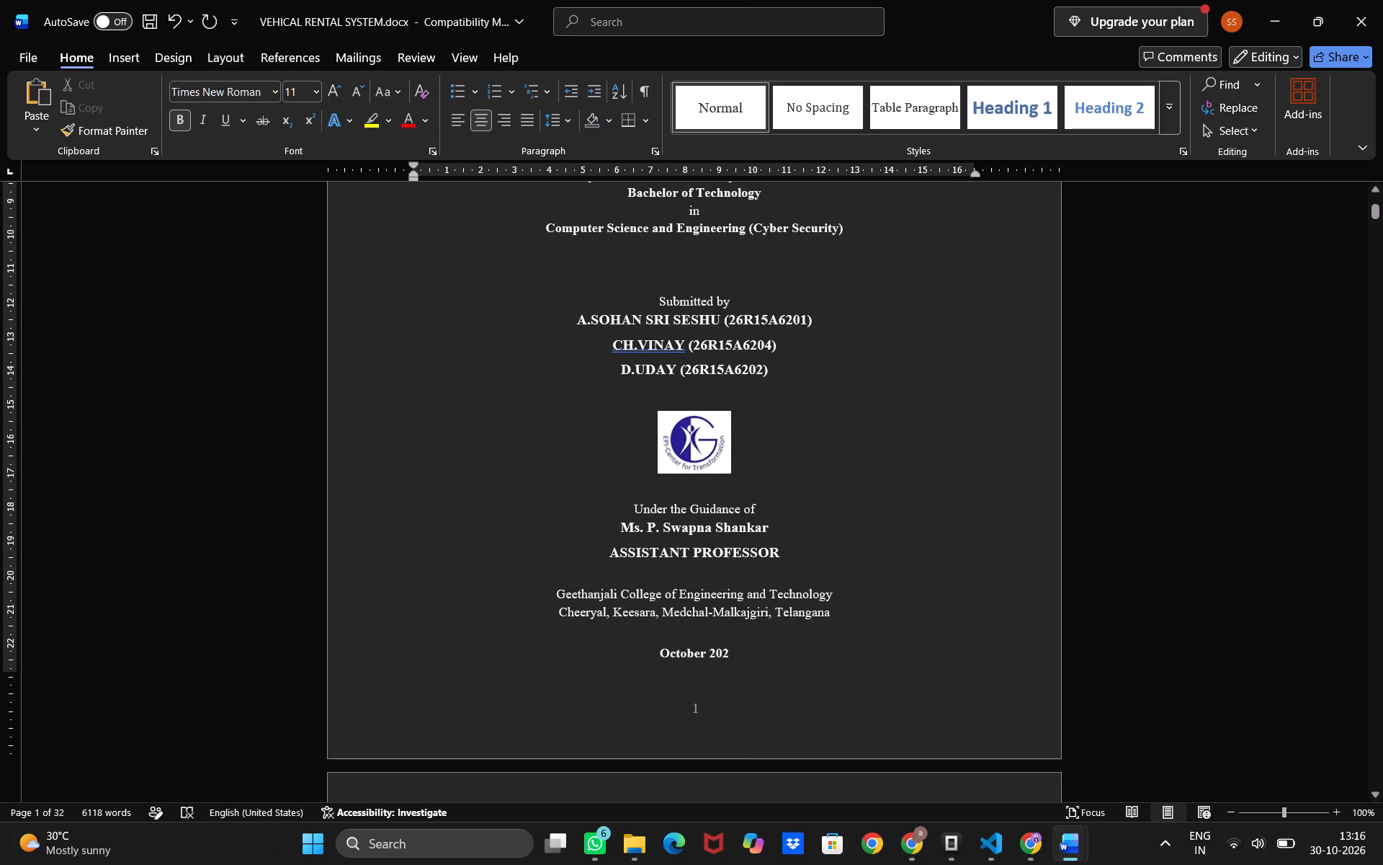
pyautogui.hotkey('ctrl', 'a')
pyautogui.click(856, 594)
pyautogui.scroll(-6, 852, 584)
pyautogui.scroll(2, 851, 584)
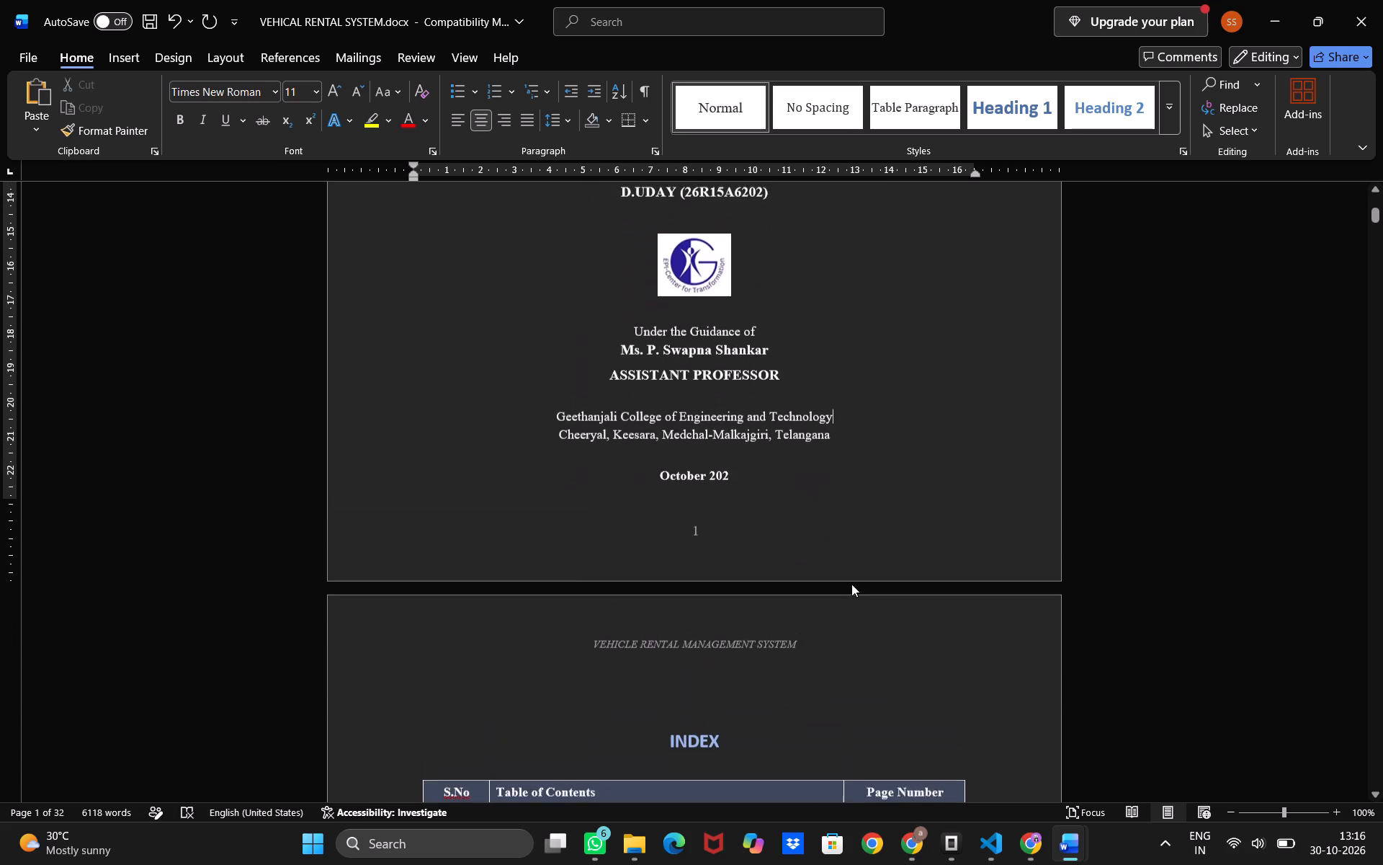
pyautogui.click(837, 556)
pyautogui.click(796, 544)
pyautogui.press('Return')
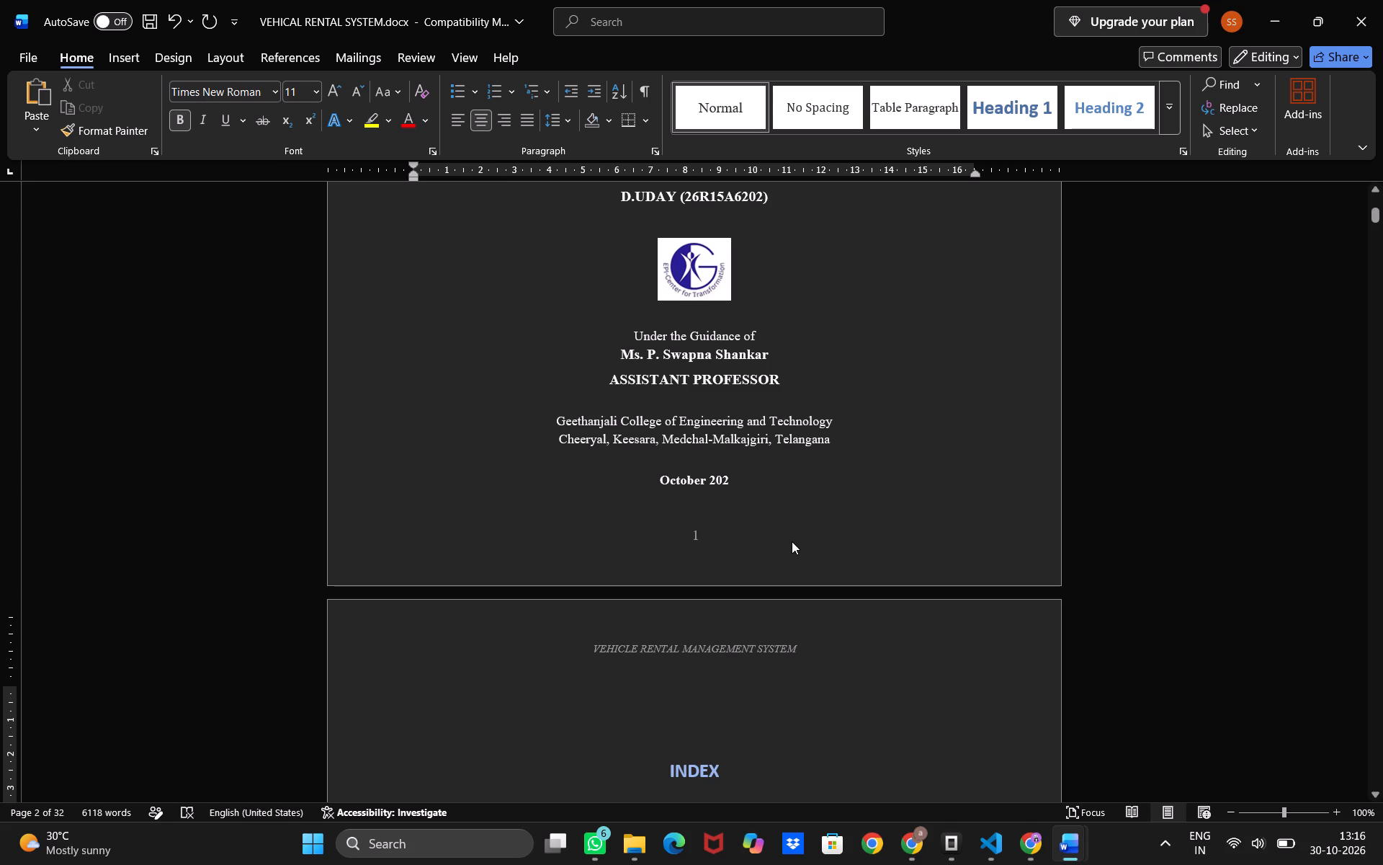
# Copy the whole Parking Management System cover text, through October, into the vehicle rental report on the page before the INDEX.
pyautogui.hotkey('alt', 'Tab')
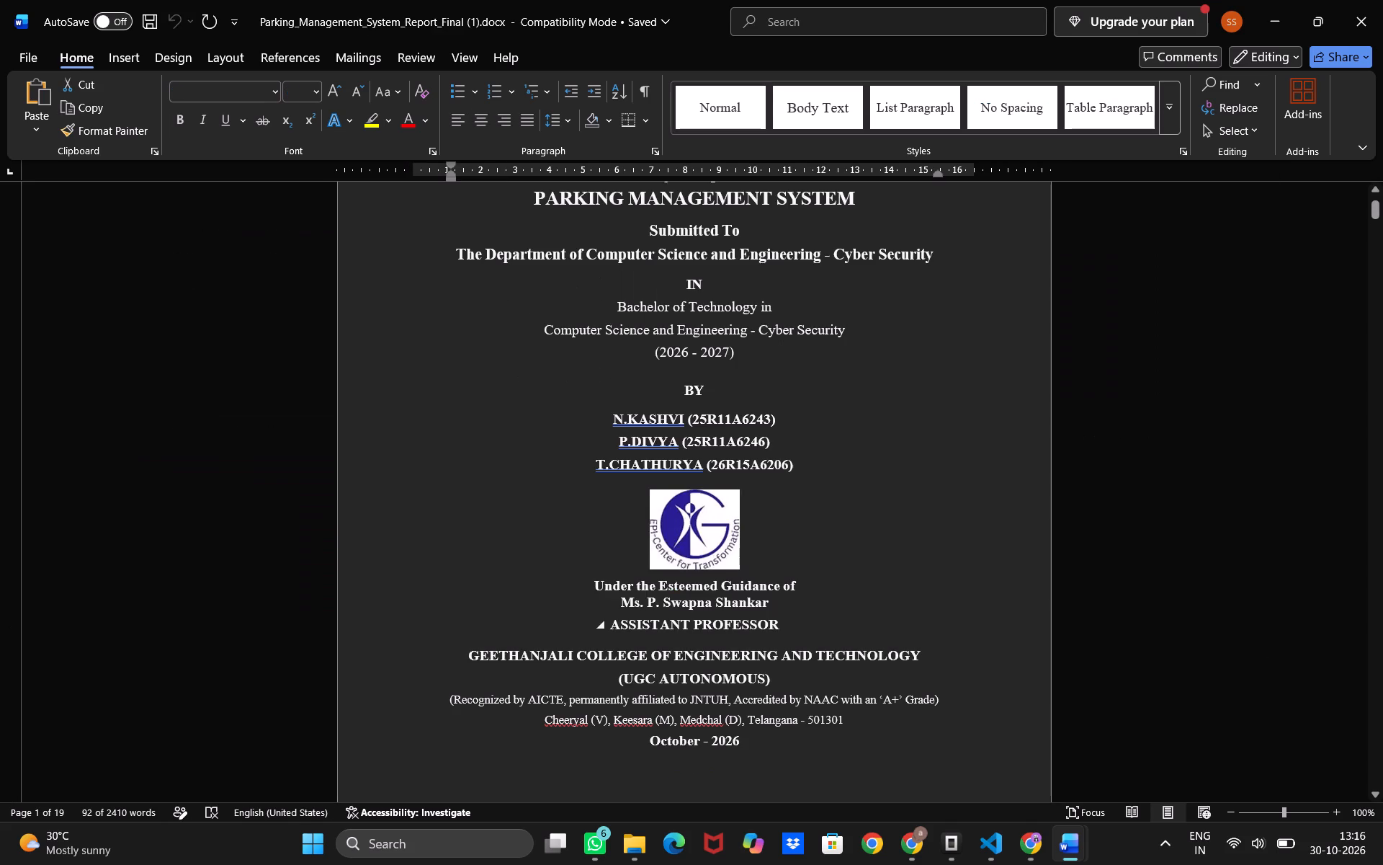
pyautogui.scroll(-4, 797, 672)
pyautogui.scroll(-3, 813, 755)
pyautogui.scroll(-3, 789, 701)
pyautogui.moveTo(726, 536); pyautogui.dragTo(644, 74)
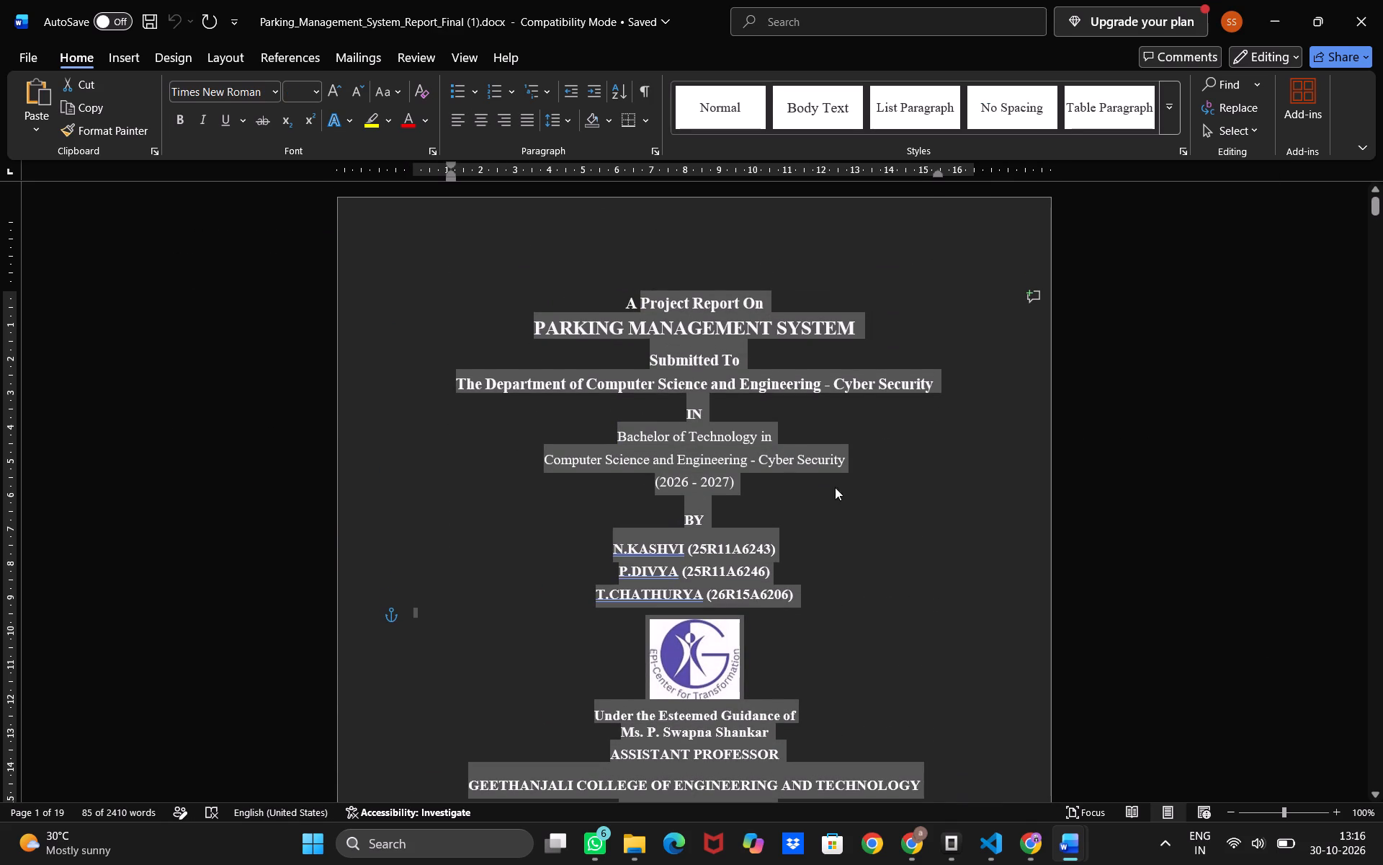
pyautogui.click(913, 651)
pyautogui.scroll(-9, 914, 647)
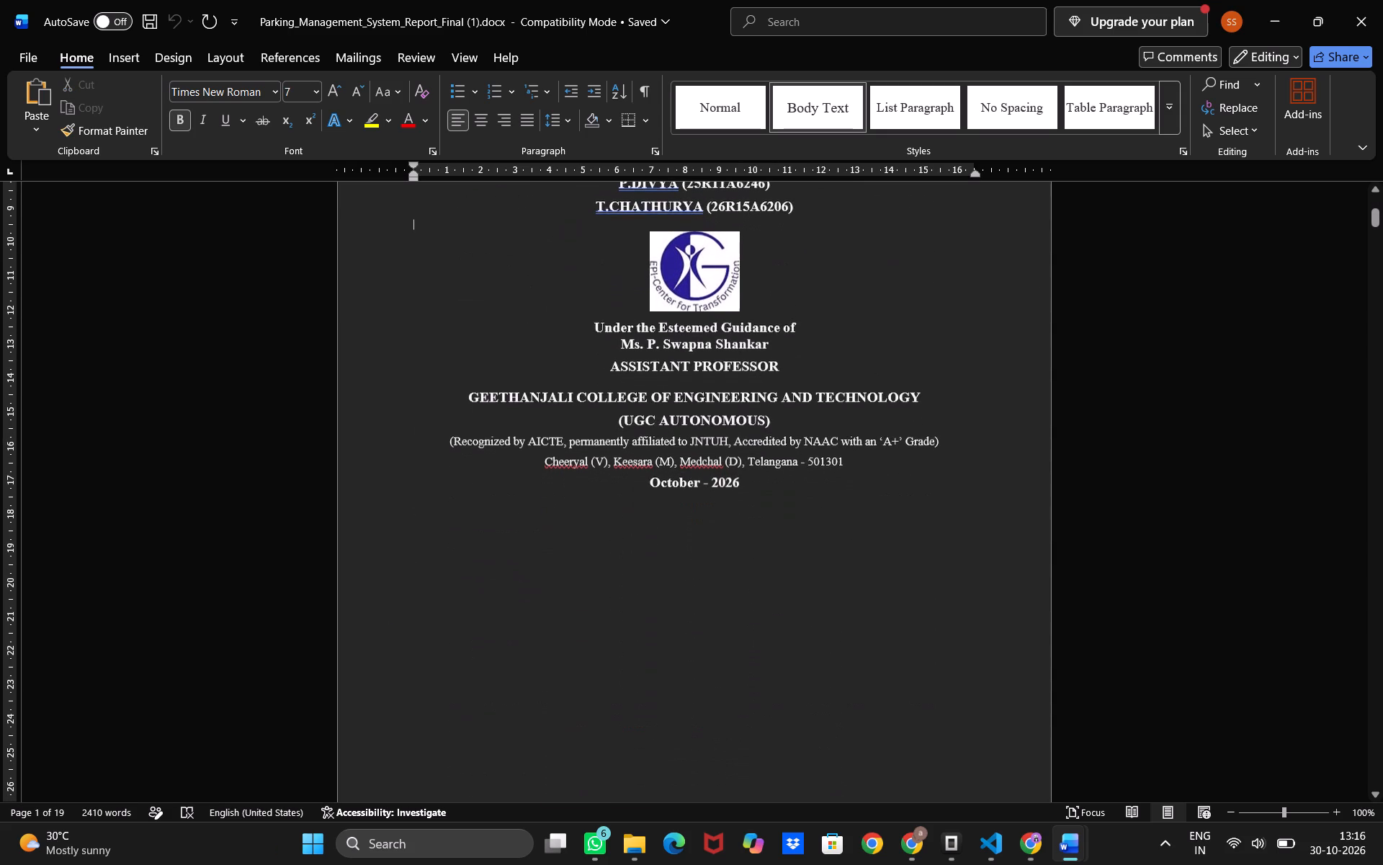
pyautogui.moveTo(694, 696); pyautogui.dragTo(519, 121)
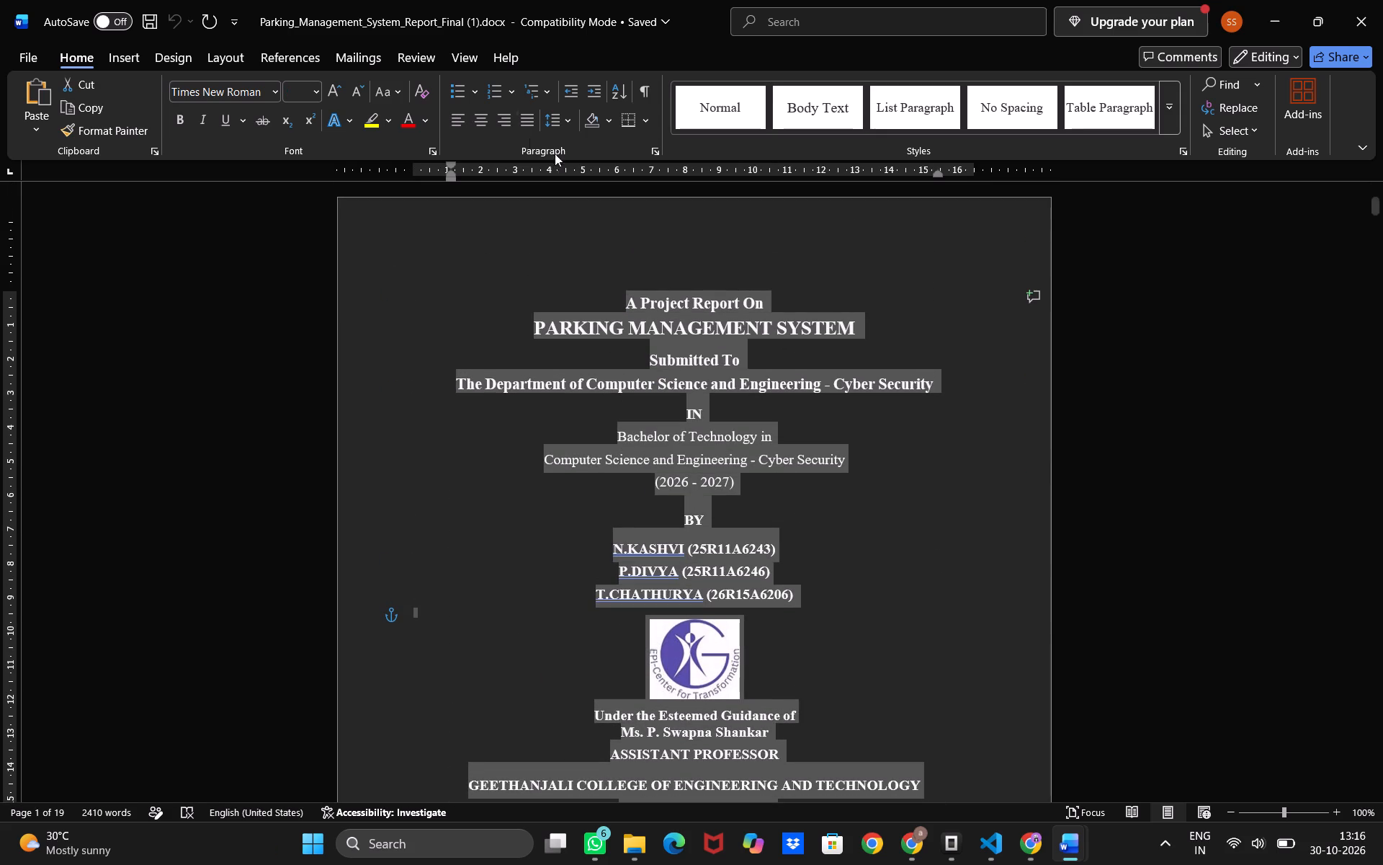
pyautogui.hotkey('ctrl', 'c')
pyautogui.hotkey('alt', 'Tab')
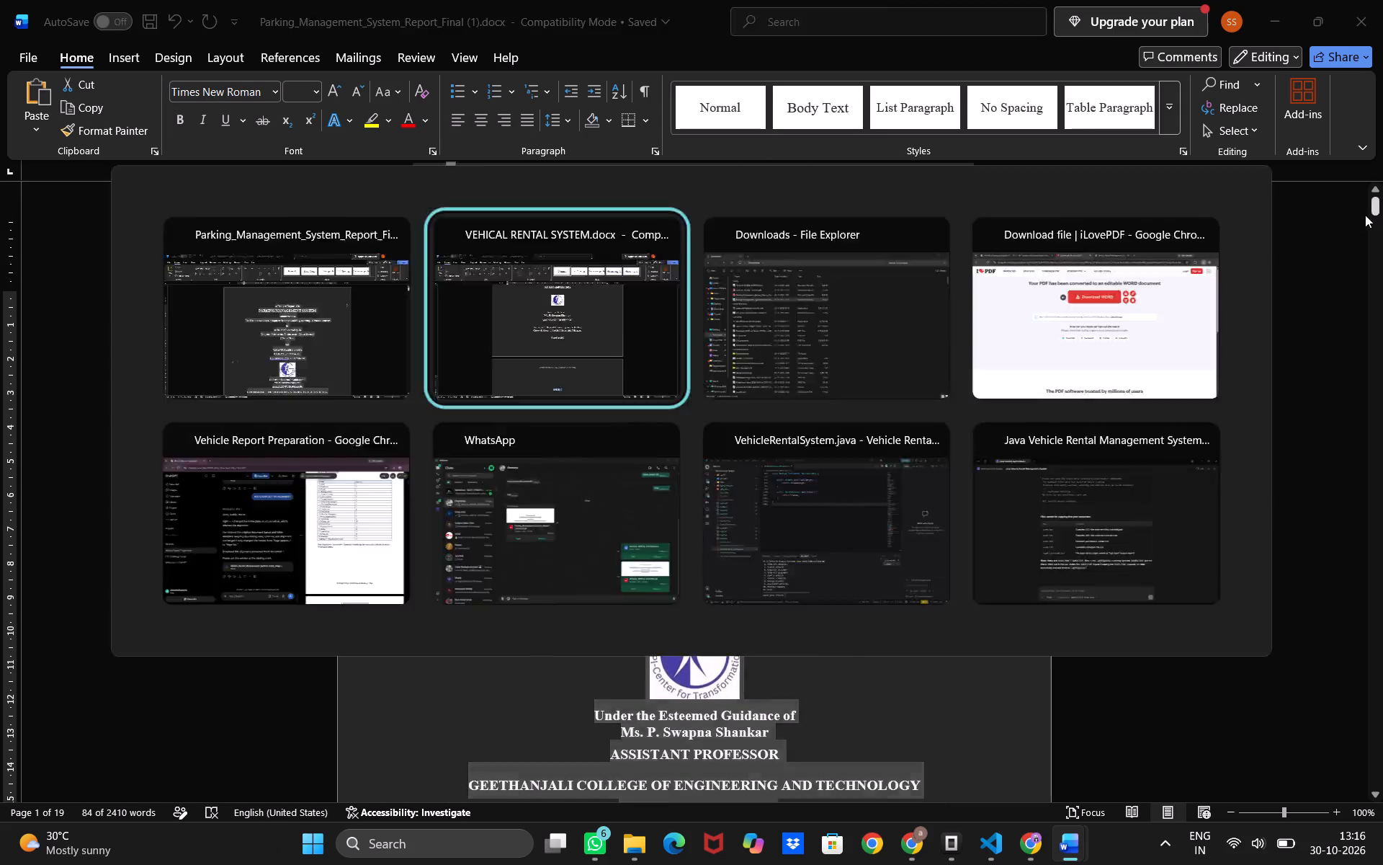
pyautogui.hotkey('ctrl', 'v')
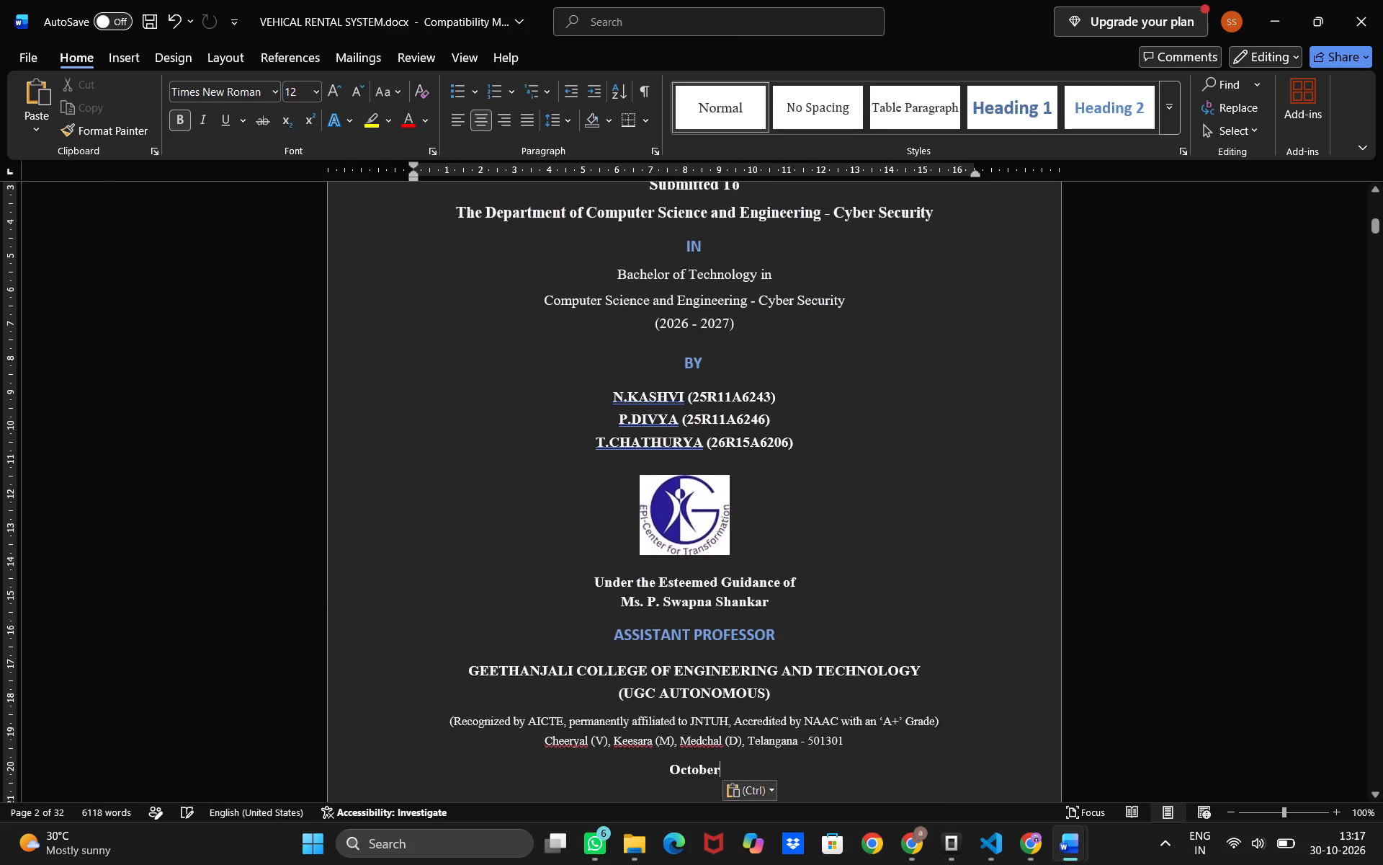
# Review the pasted cover page against the INDEX page after it and the original vehicle rental cover before it.
pyautogui.scroll(-11, 1183, 440)
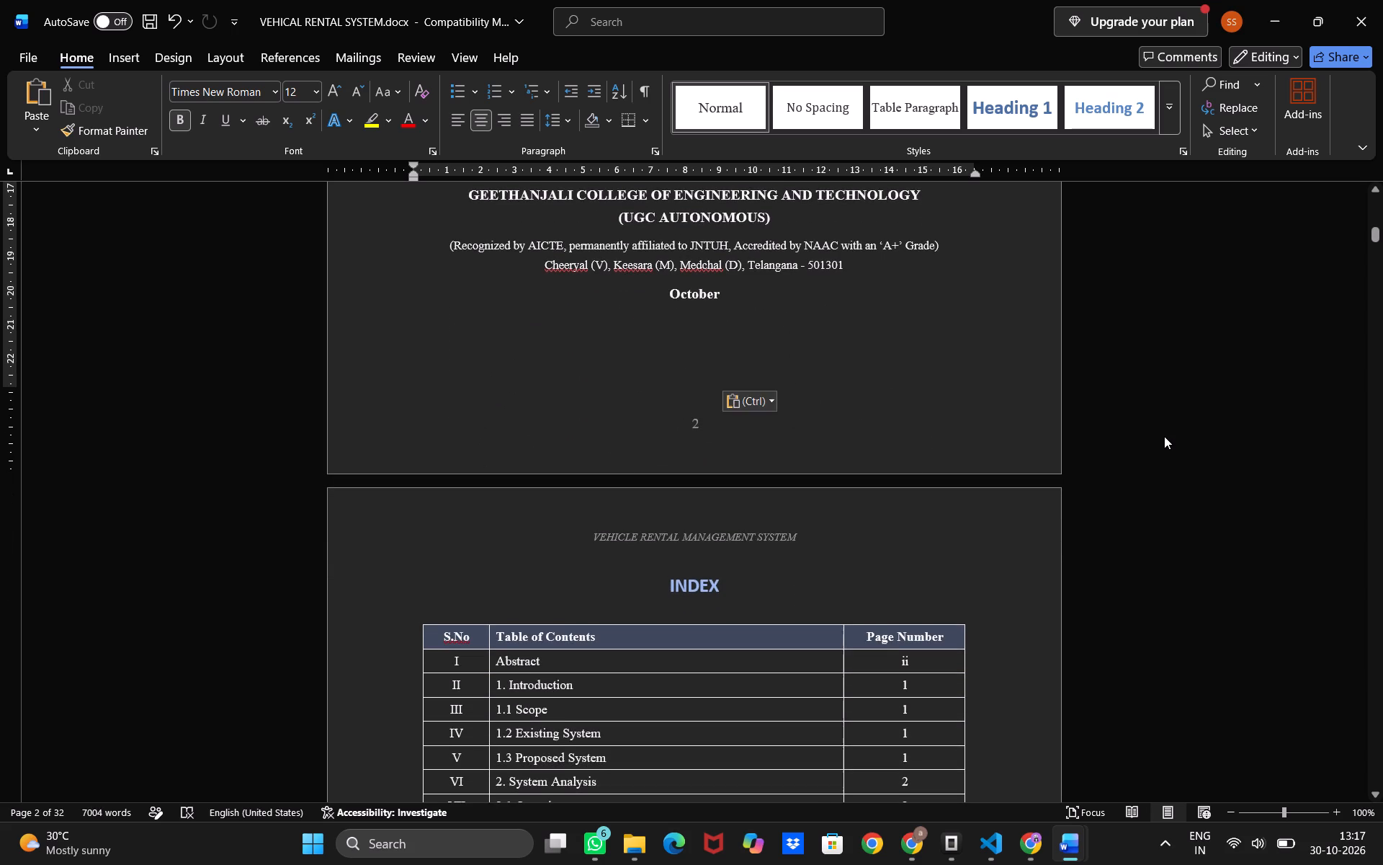
pyautogui.scroll(-1, 1164, 436)
pyautogui.scroll(3, 1164, 436)
pyautogui.scroll(8, 1024, 391)
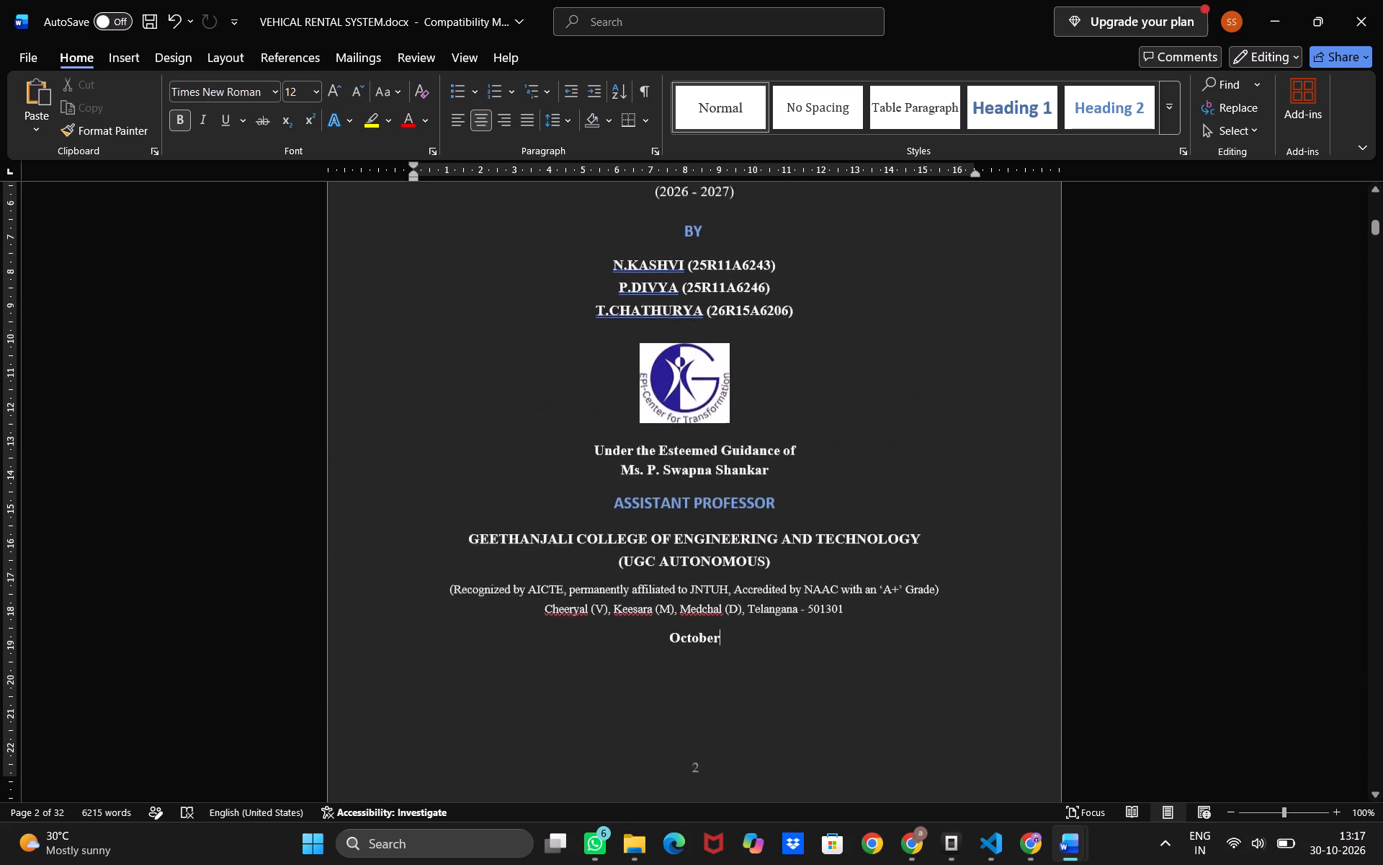
pyautogui.scroll(12, 884, 384)
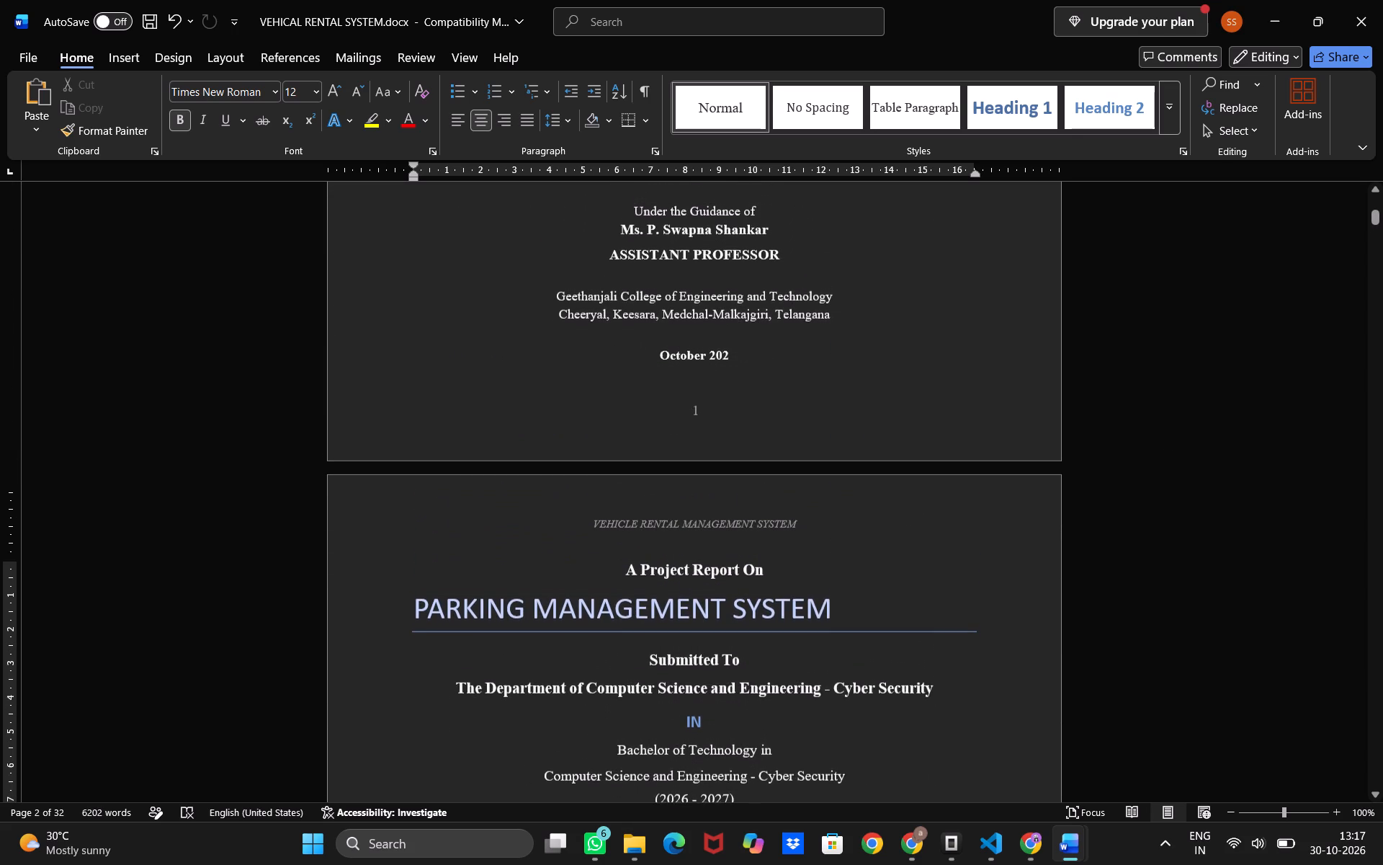
pyautogui.scroll(8, 868, 381)
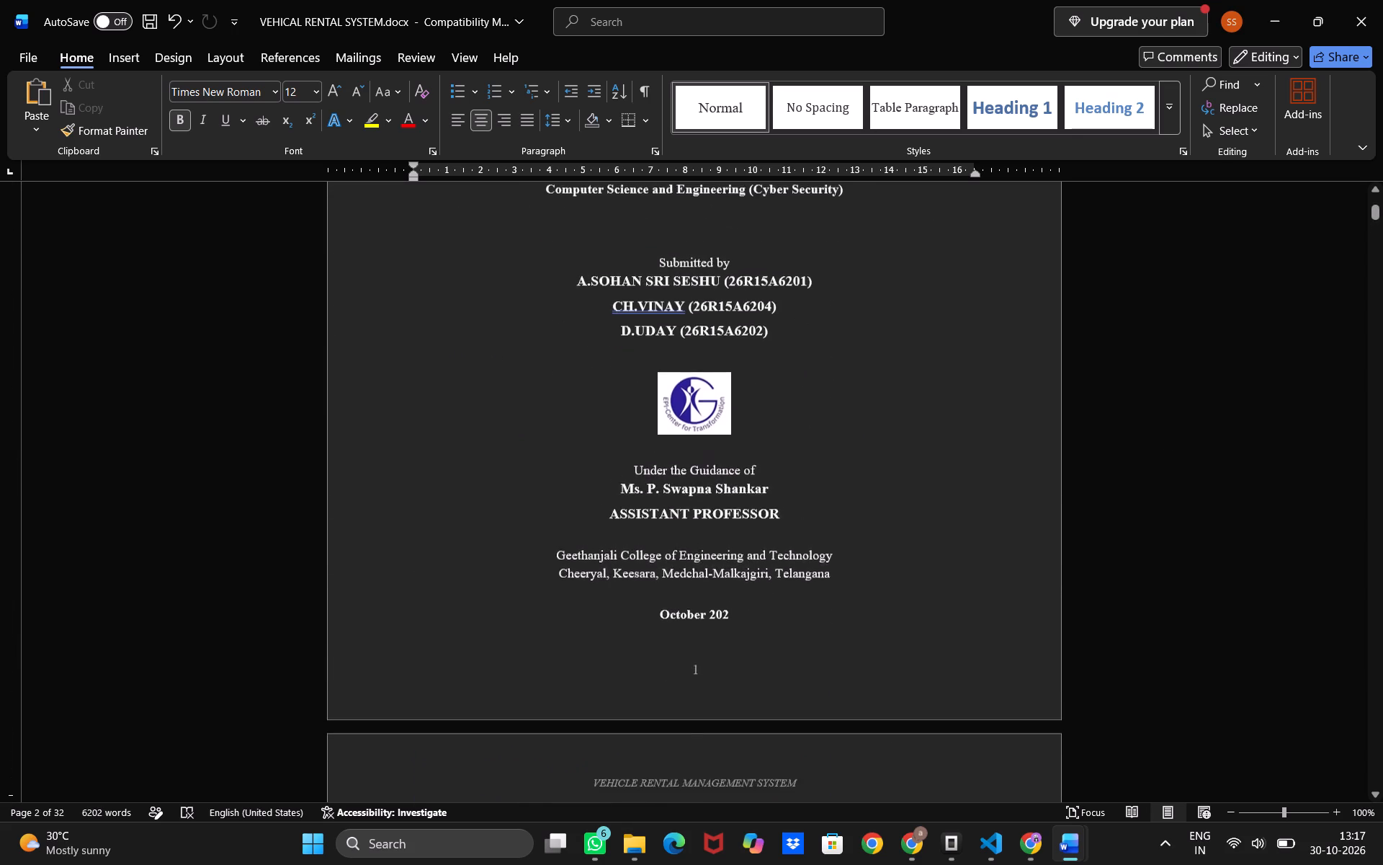
pyautogui.scroll(6, 868, 381)
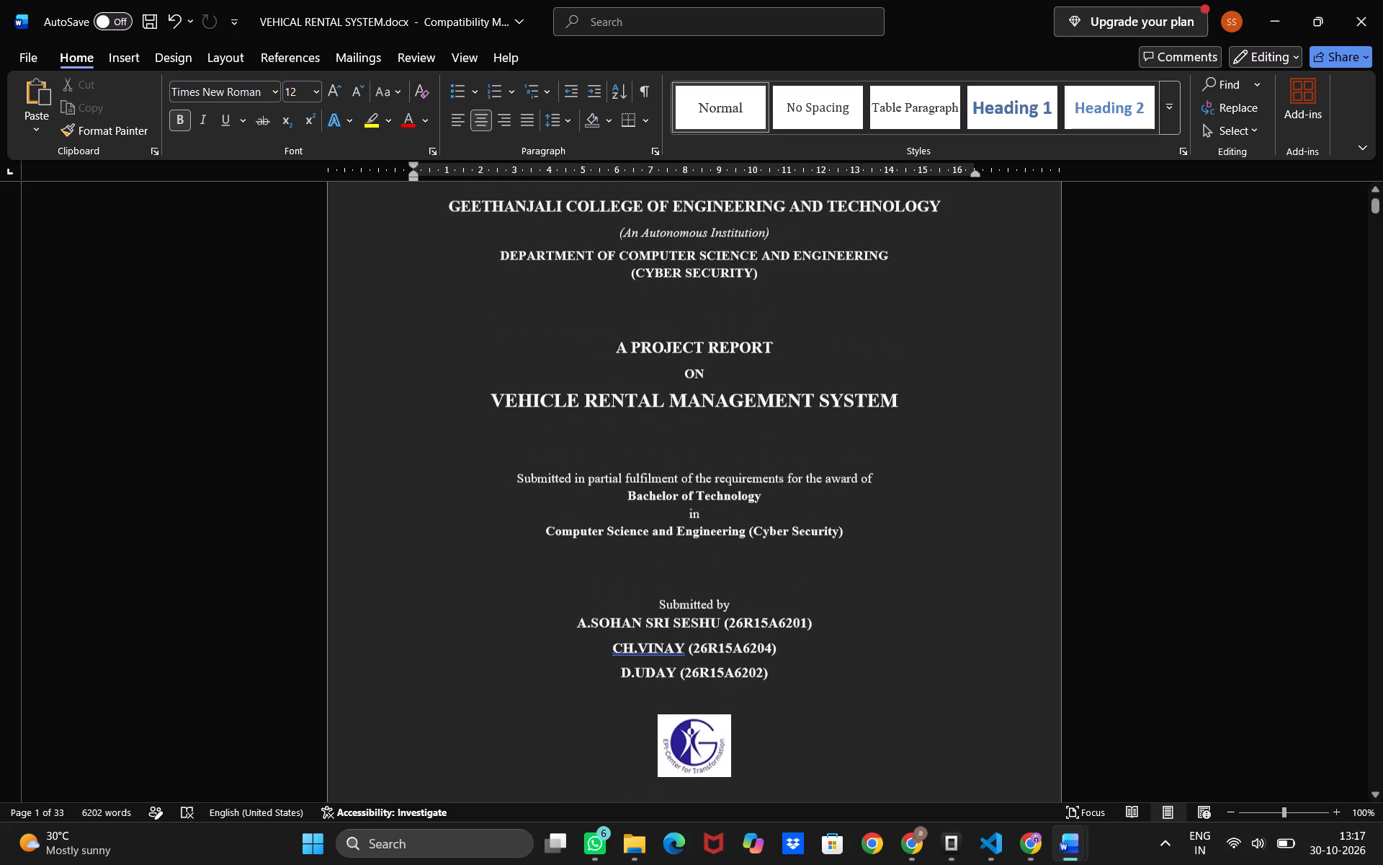
pyautogui.scroll(1, 868, 381)
# Delete the PARKING MANAGEMENT SYSTEM title from the pasted cover page.
pyautogui.scroll(-17, 868, 381)
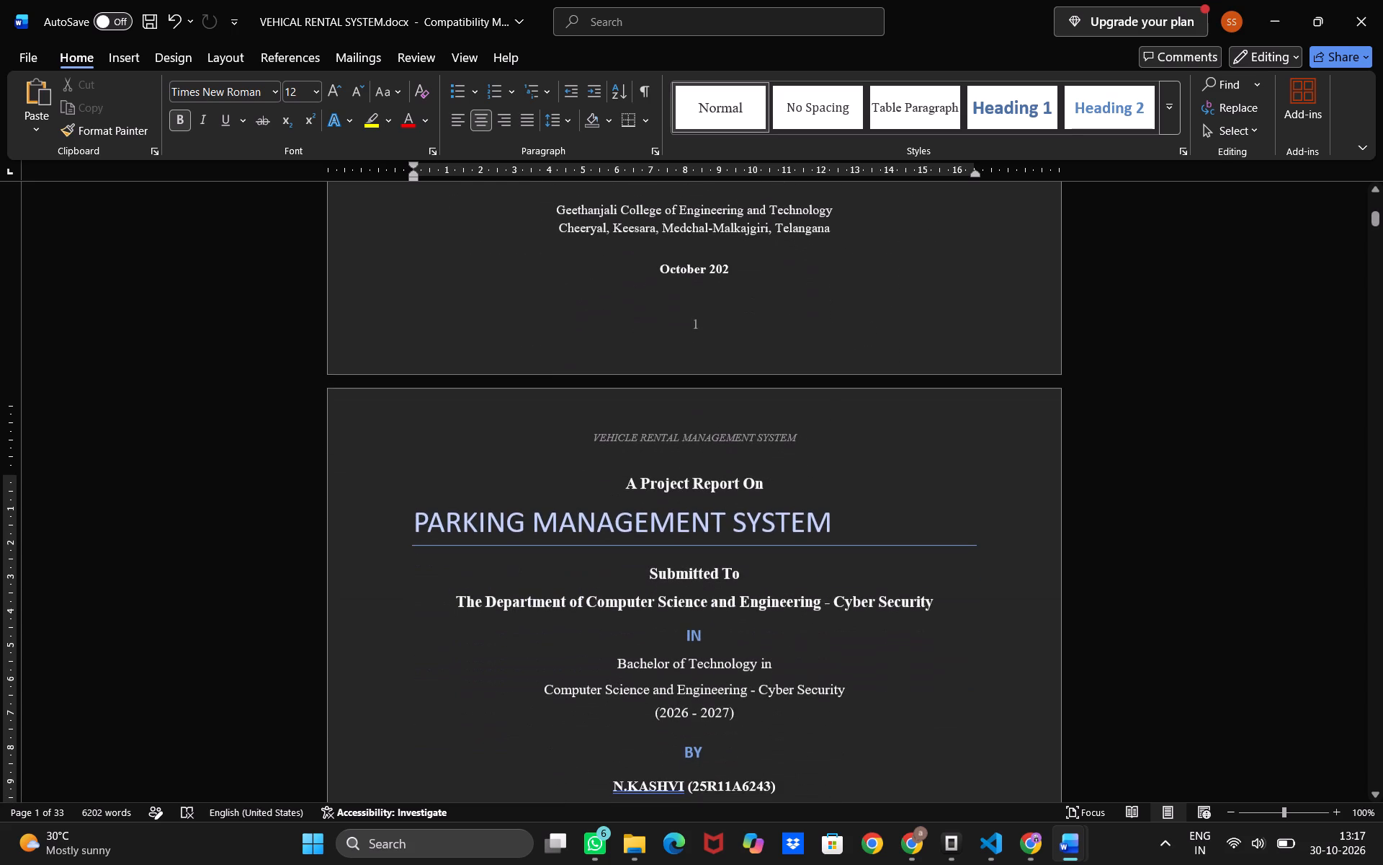
pyautogui.click(416, 522)
pyautogui.moveTo(856, 514); pyautogui.dragTo(470, 546)
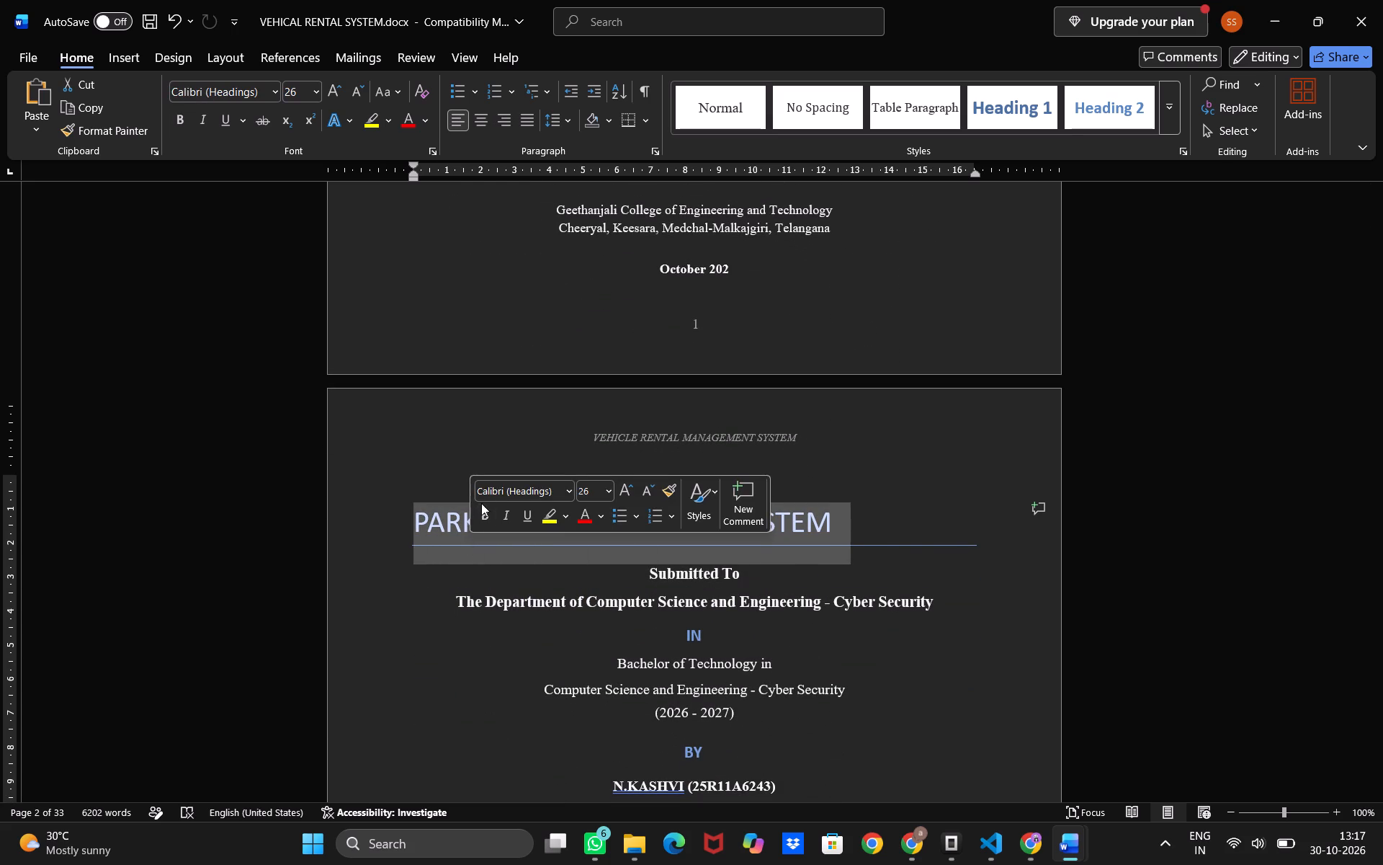
pyautogui.press('BackSpace')
# Copy the VEHICLE RENTAL MANAGEMENT SYSTEM title from the original cover onto a new line below "A Project Report On" on the pasted cover.
pyautogui.scroll(10, 805, 446)
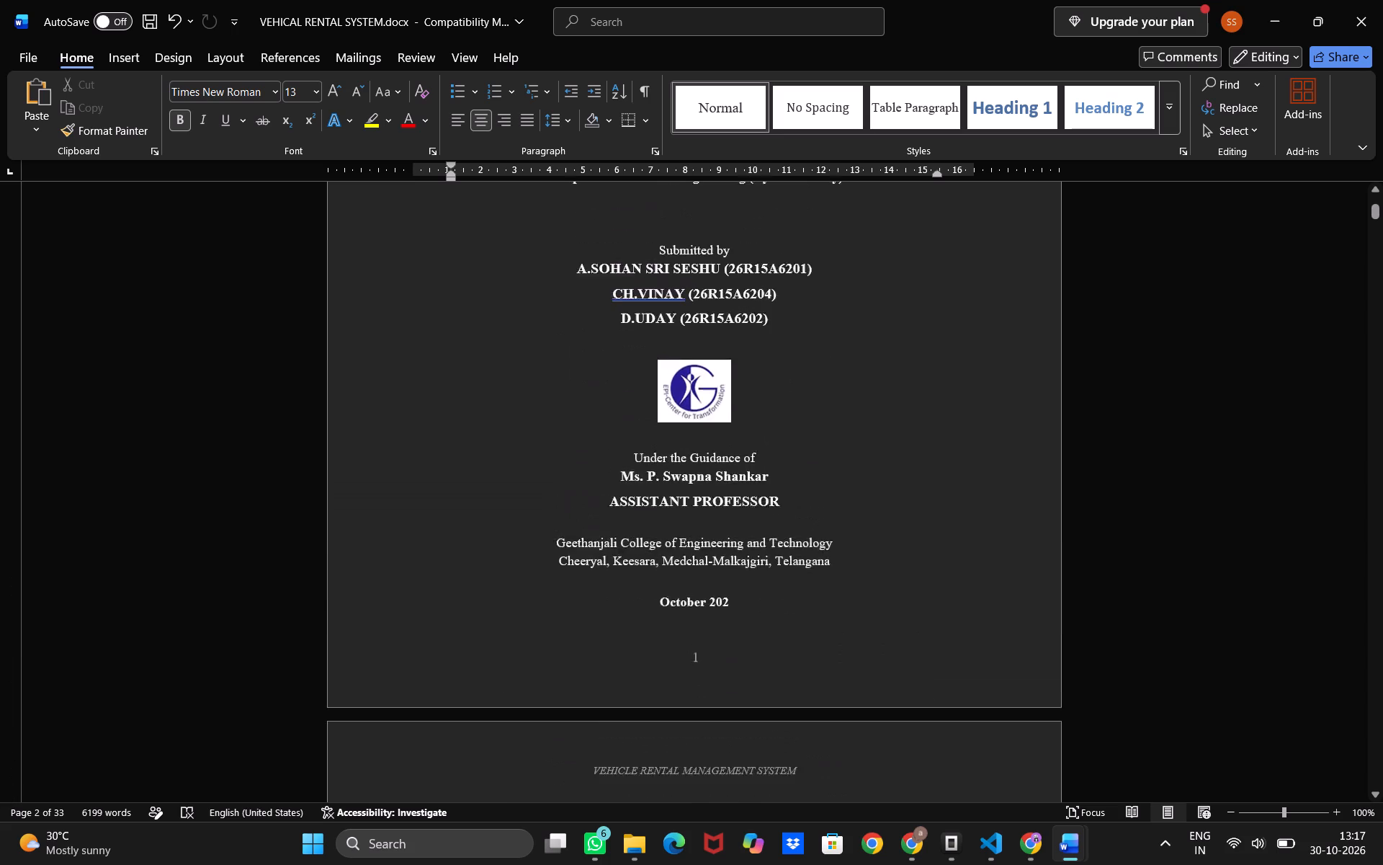
pyautogui.scroll(4, 779, 402)
pyautogui.moveTo(898, 321); pyautogui.dragTo(759, 342)
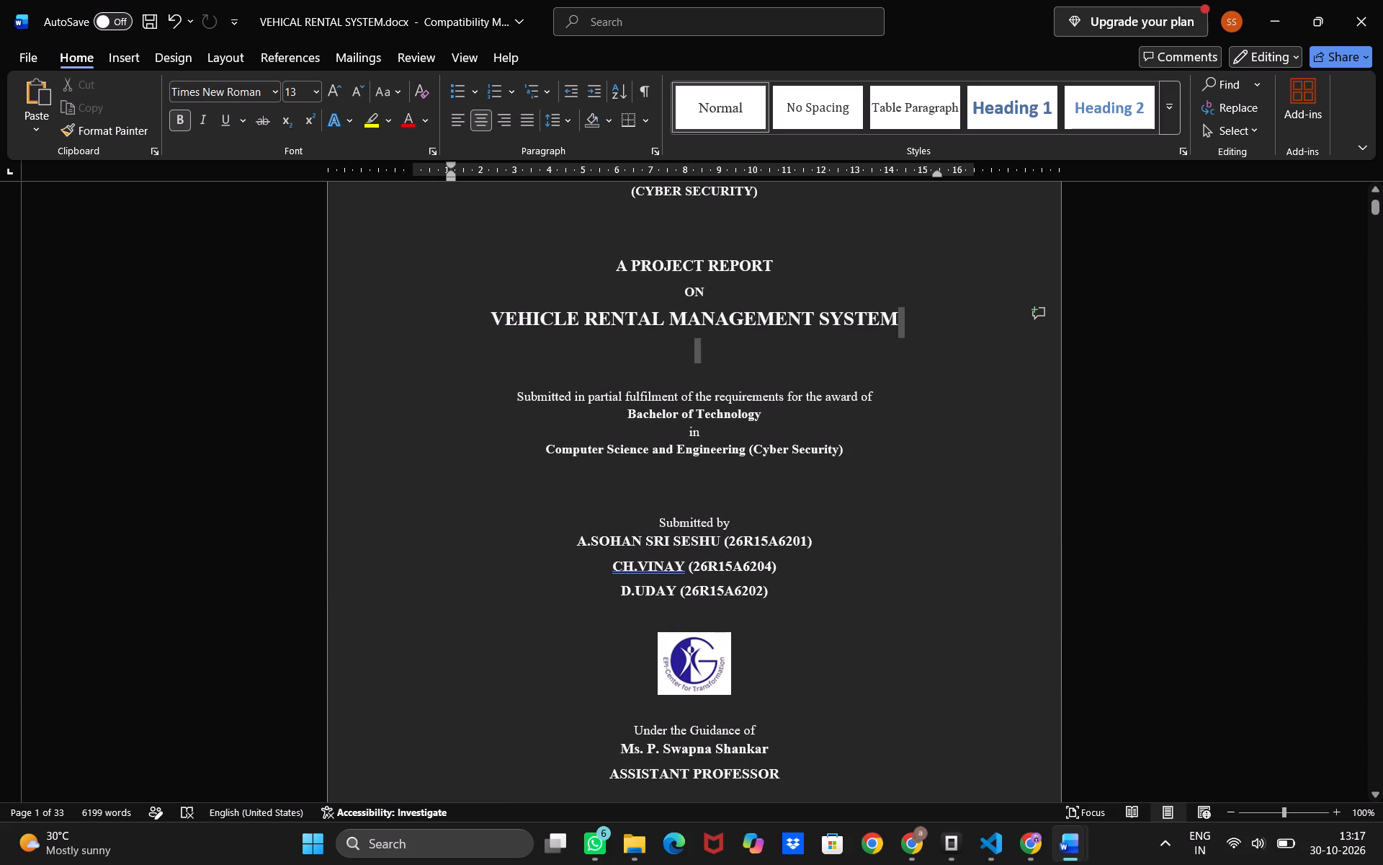
pyautogui.moveTo(759, 342); pyautogui.dragTo(501, 294)
pyautogui.click(514, 329)
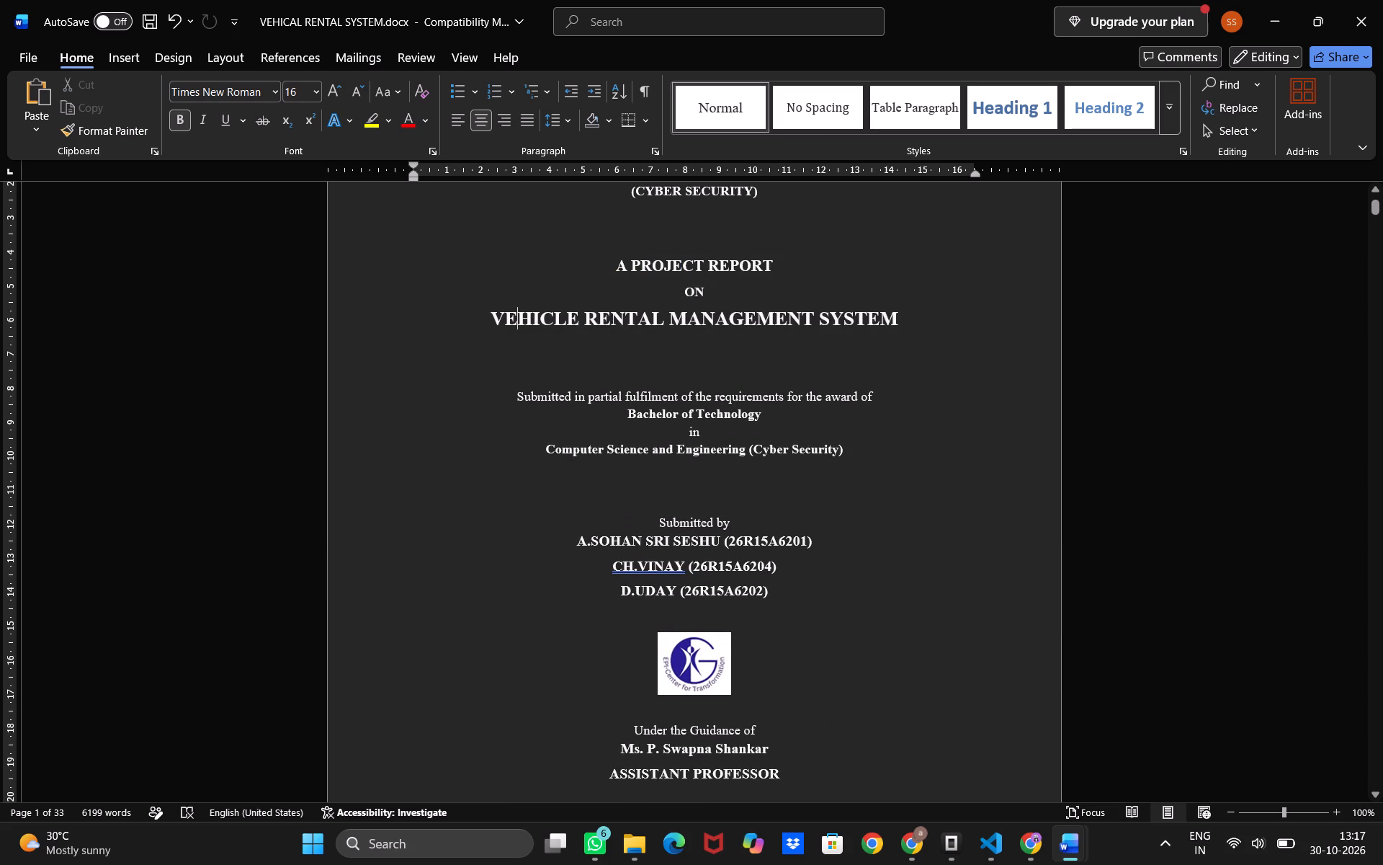
pyautogui.moveTo(900, 322); pyautogui.dragTo(487, 329)
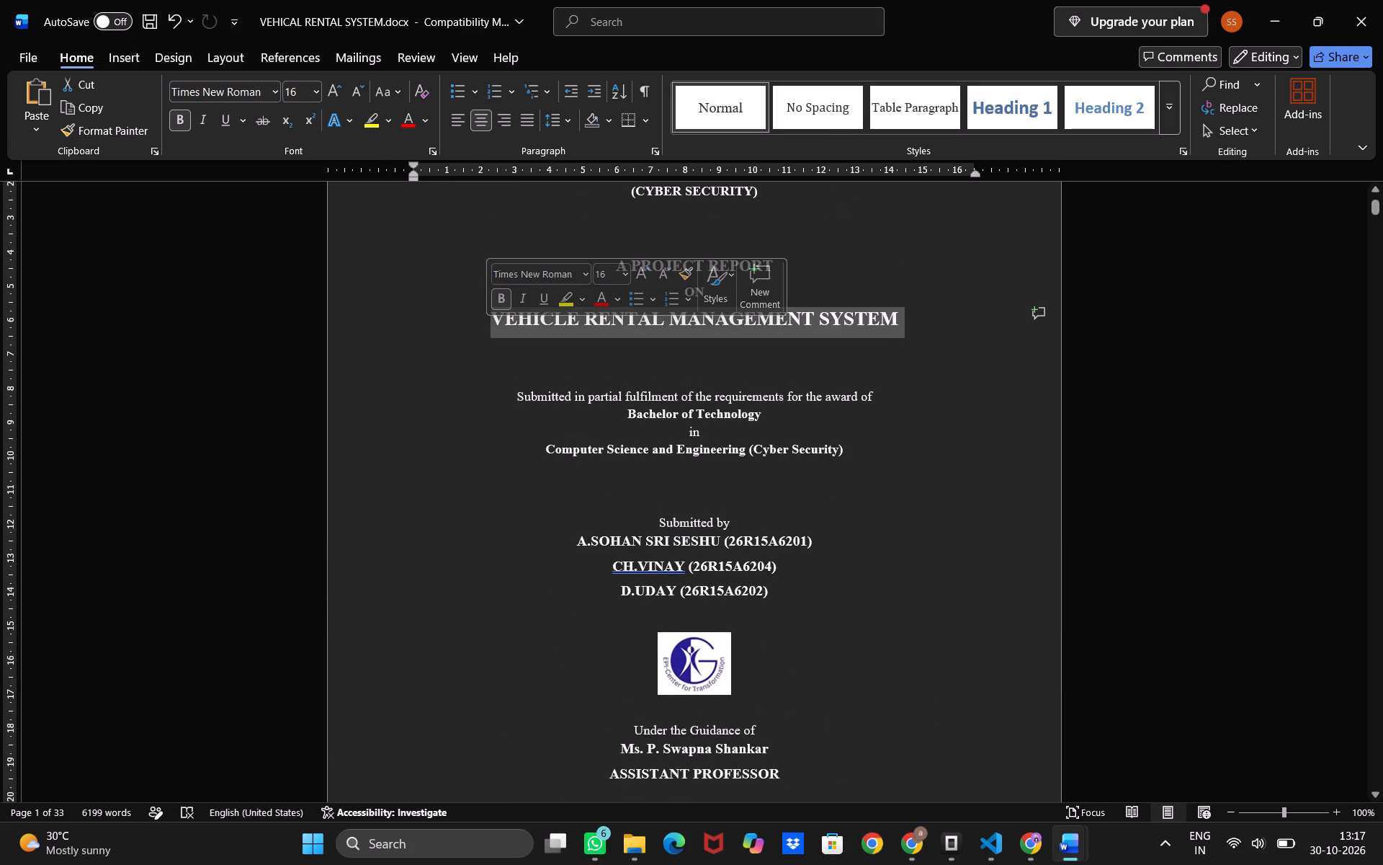
pyautogui.hotkey('ctrl', 'c')
pyautogui.scroll(-10, 641, 377)
pyautogui.scroll(-3, 756, 400)
pyautogui.scroll(-2, 743, 520)
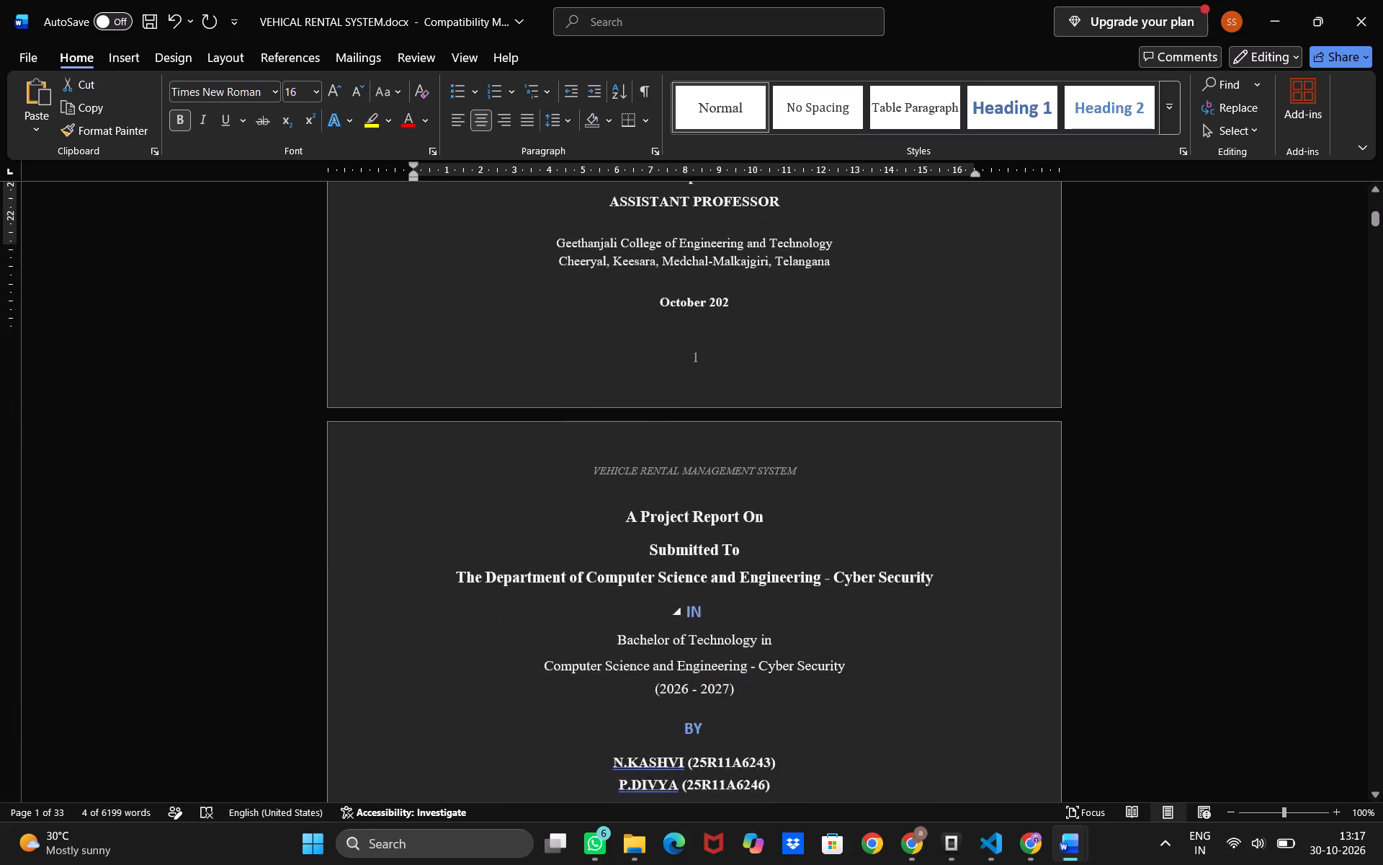
pyautogui.scroll(-2, 743, 525)
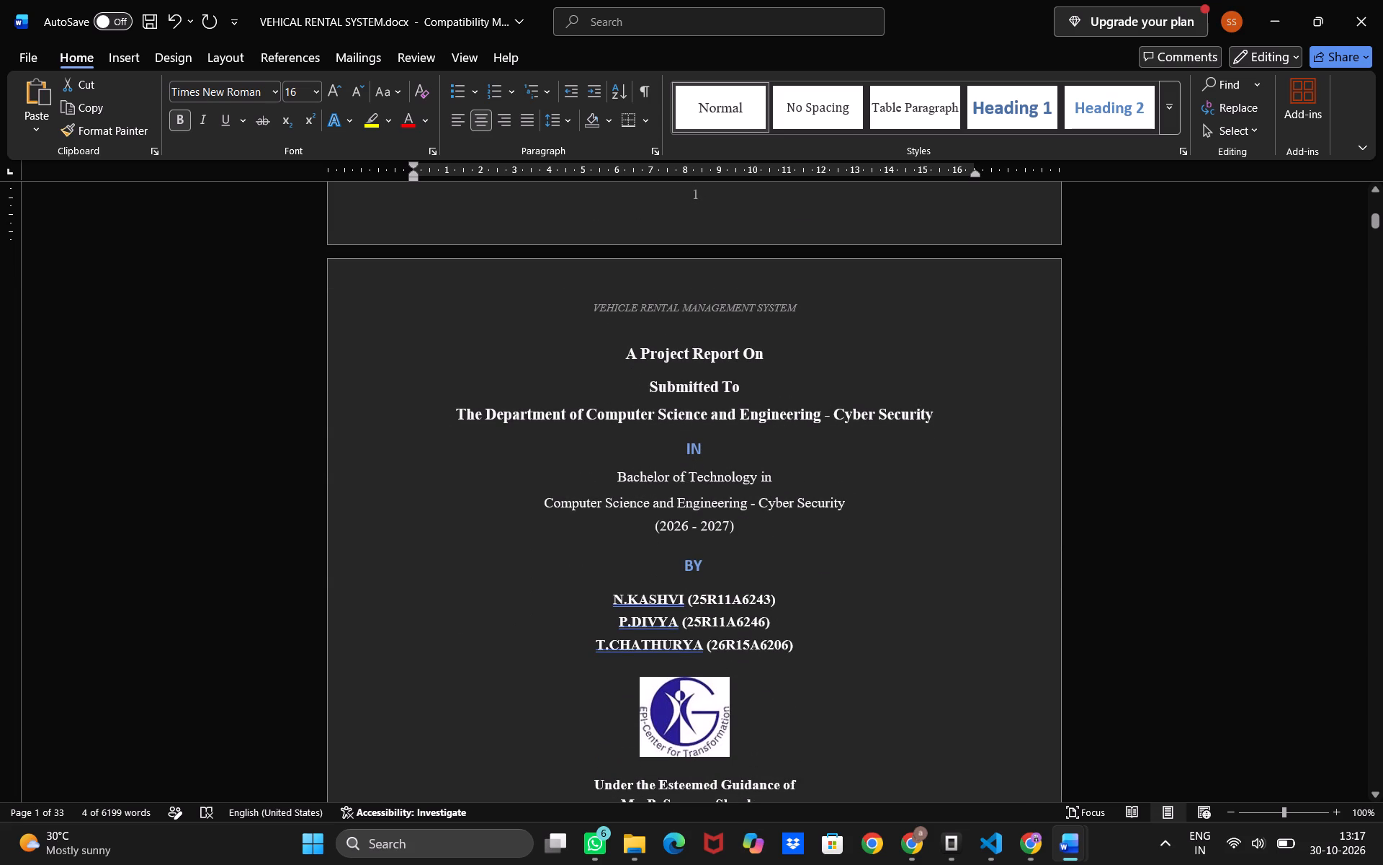
pyautogui.click(648, 392)
pyautogui.click(783, 351)
pyautogui.press('Return')
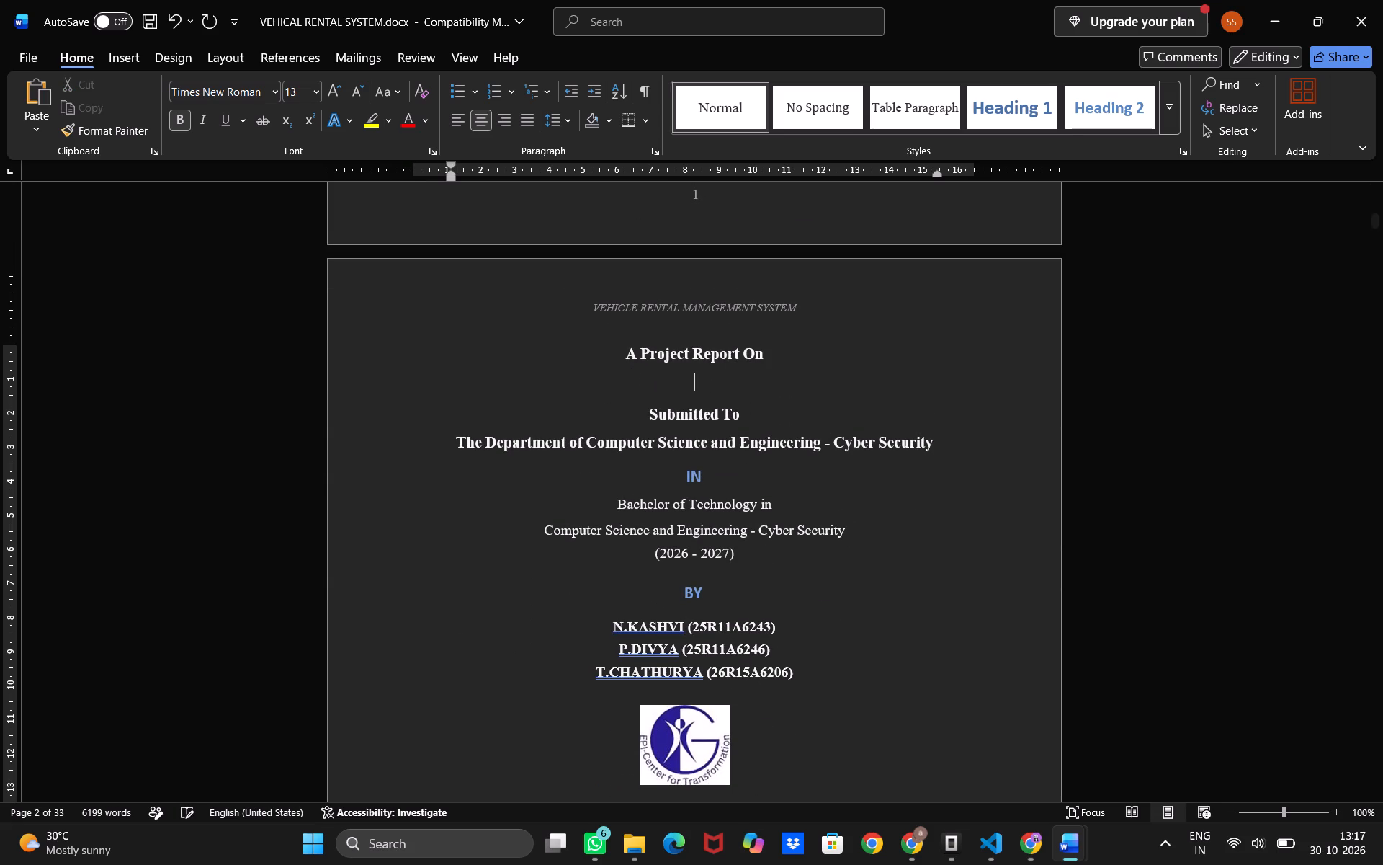
pyautogui.hotkey('ctrl', 'v')
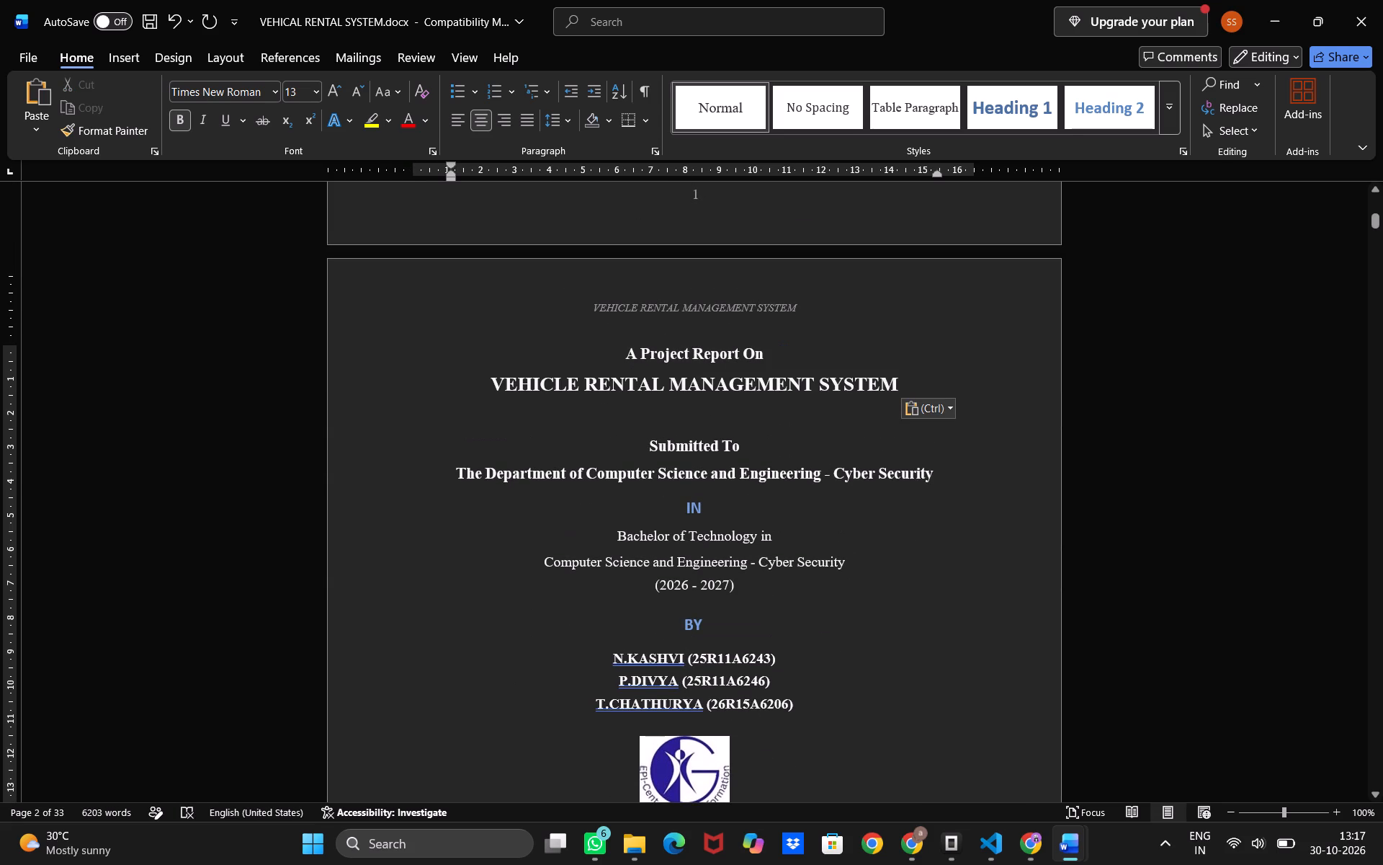
# Compare the original vehicle rental cover with the pasted cover to find details that still need replacing.
pyautogui.scroll(5, 784, 349)
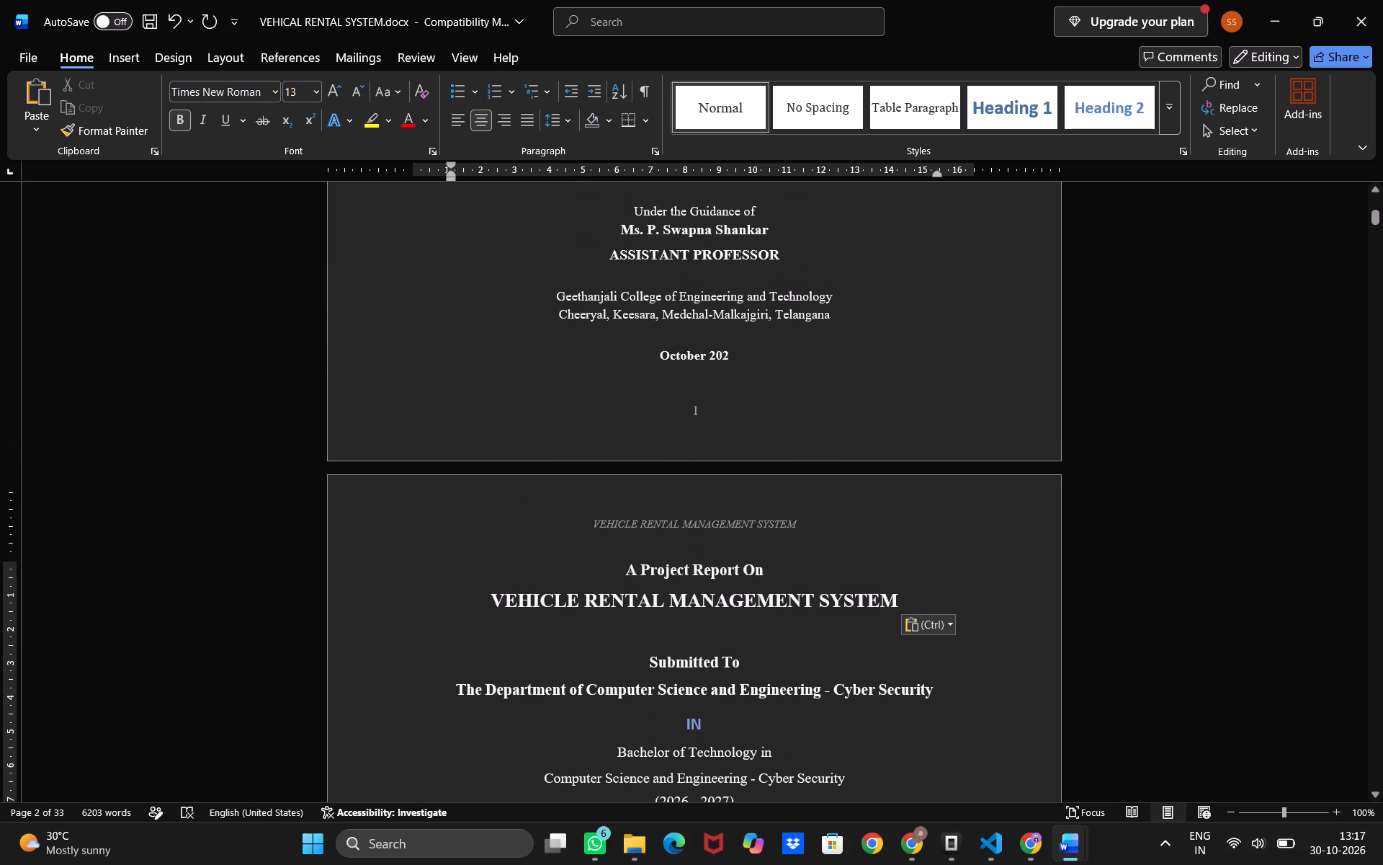
pyautogui.scroll(11, 784, 348)
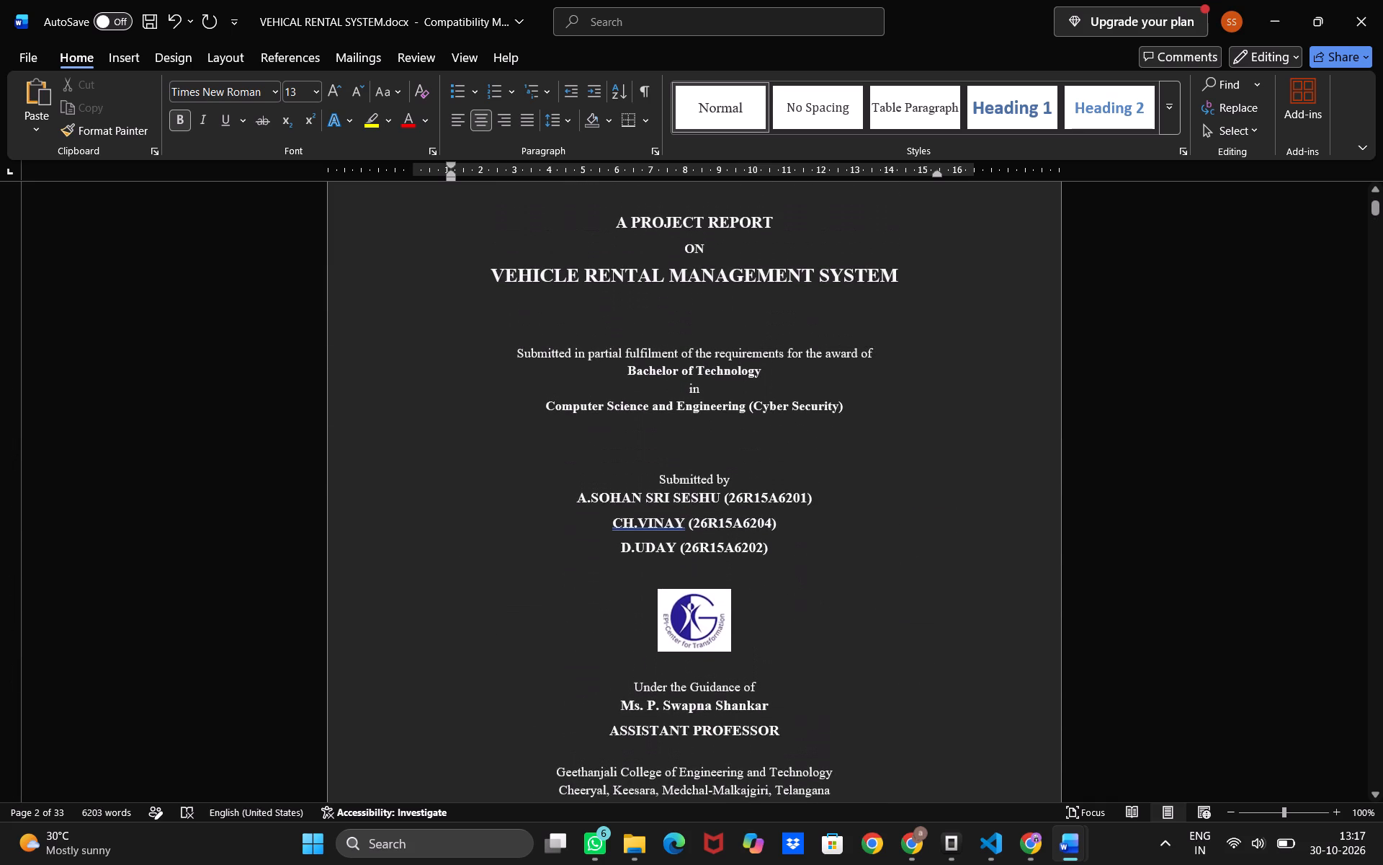
pyautogui.scroll(3, 785, 342)
pyautogui.scroll(-3, 786, 341)
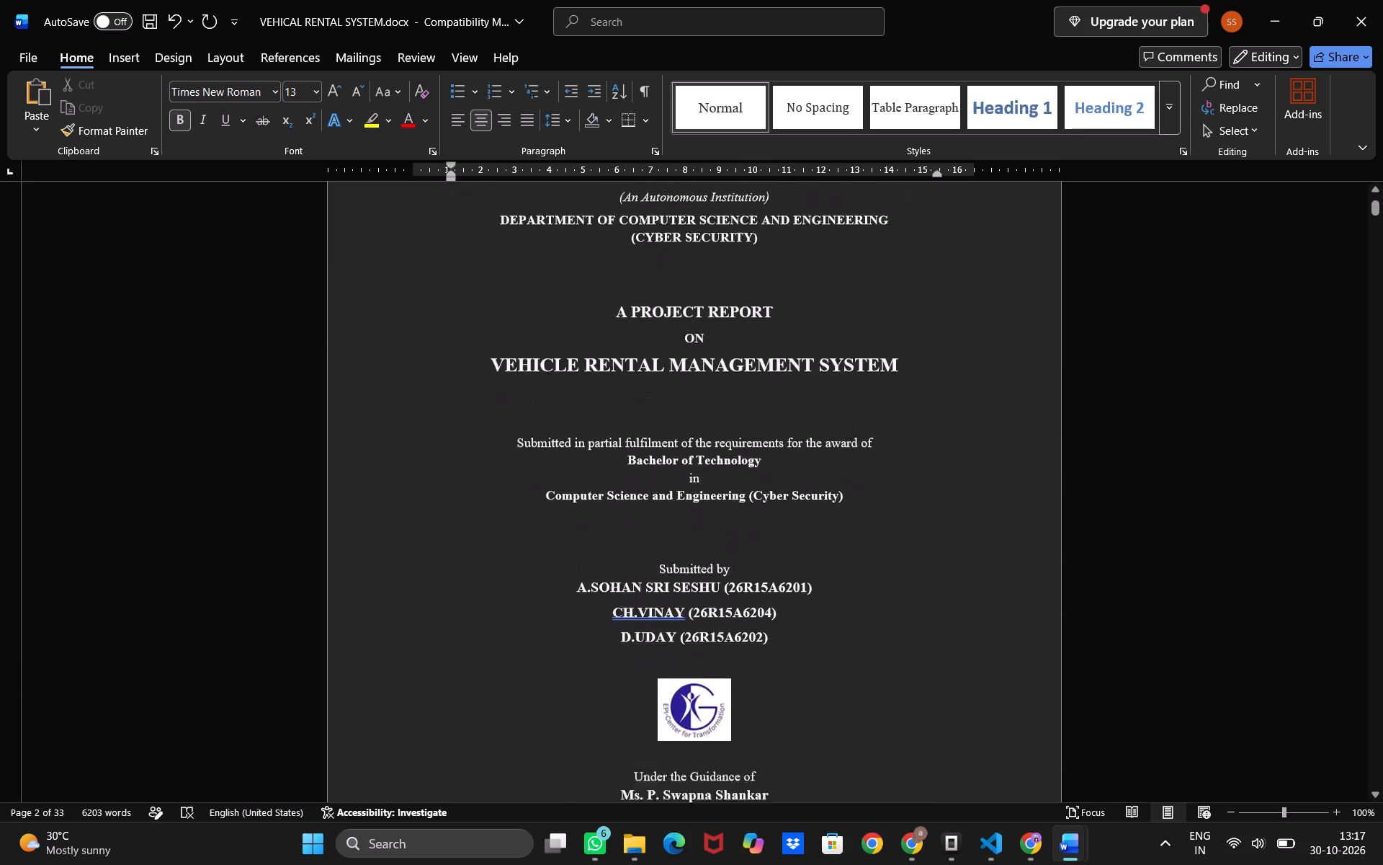
pyautogui.scroll(-14, 786, 341)
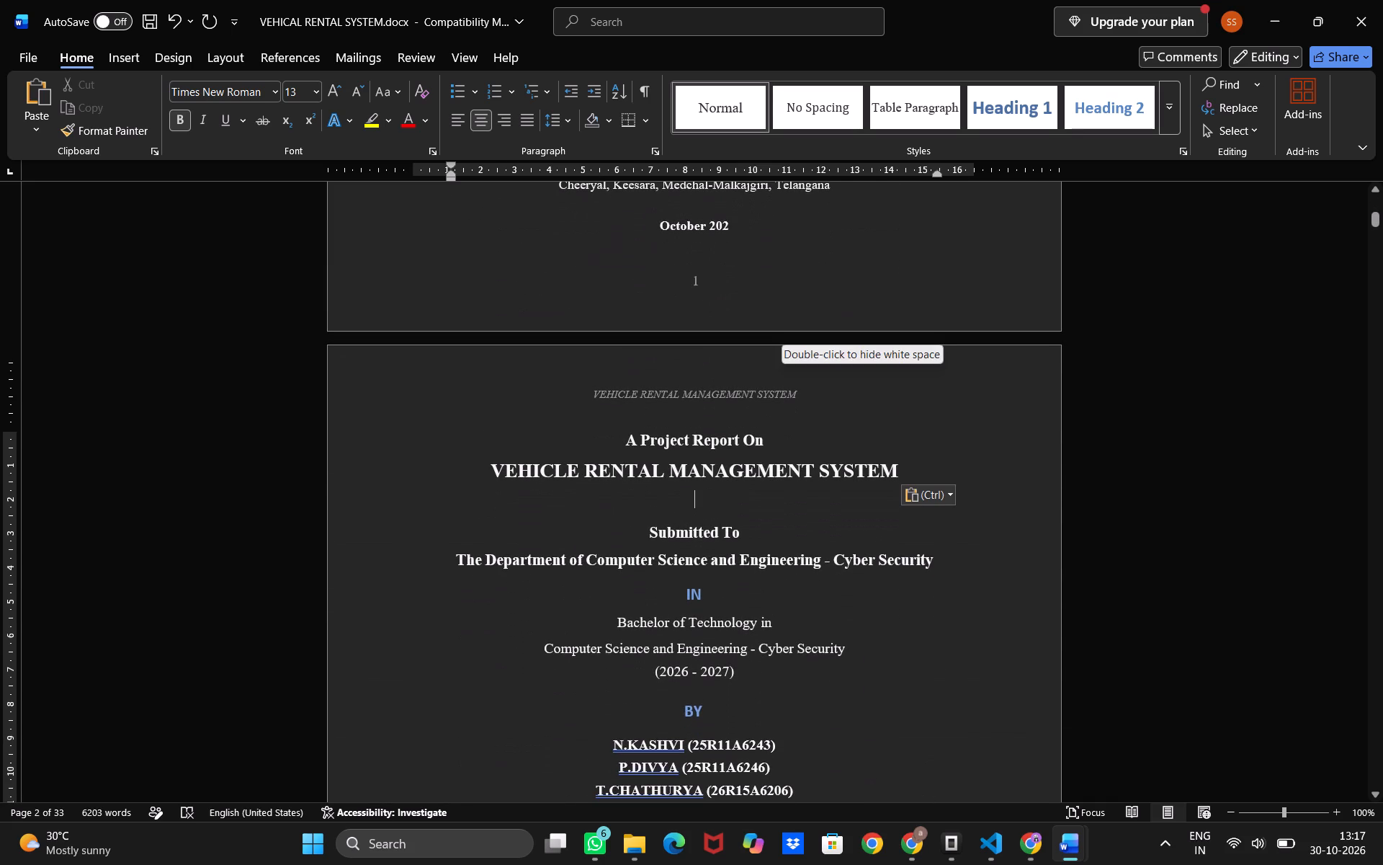
pyautogui.scroll(-3, 788, 338)
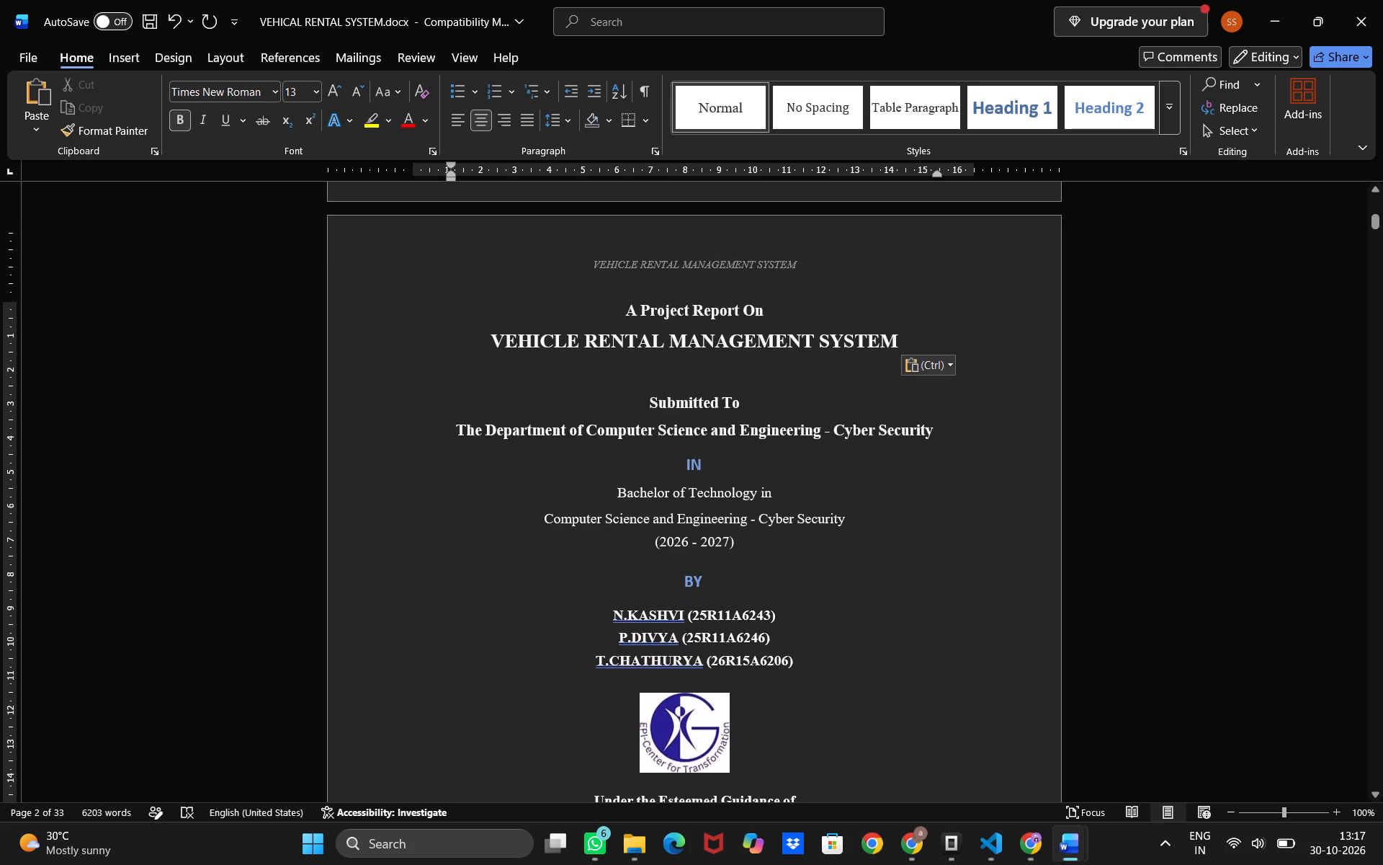
pyautogui.scroll(-2, 788, 338)
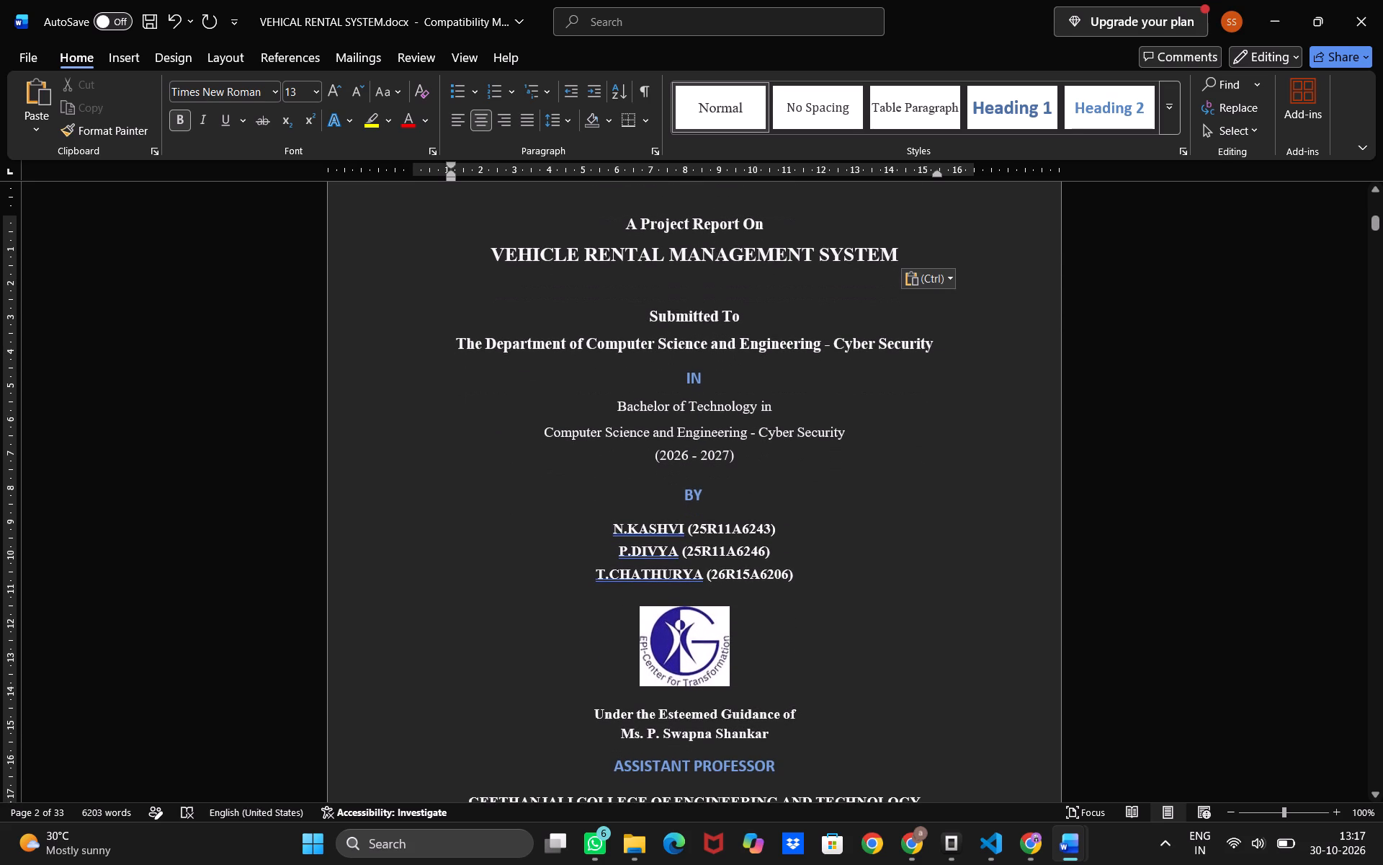
pyautogui.scroll(-2, 774, 379)
# Replace the three parking students' names and roll numbers under BY with the three students' entries copied from the original vehicle rental cover.
pyautogui.scroll(16, 751, 416)
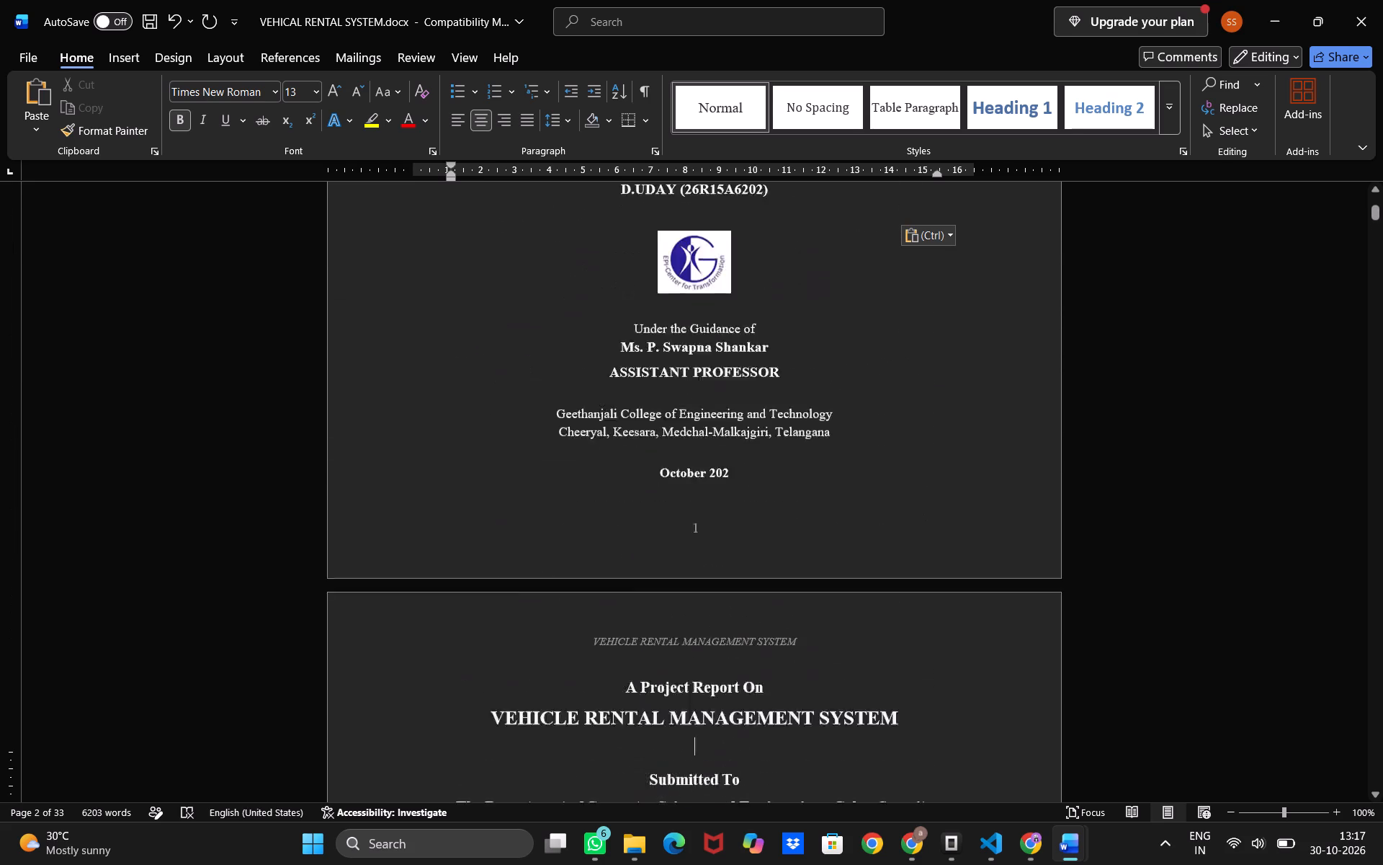
pyautogui.scroll(4, 753, 405)
pyautogui.scroll(2, 776, 582)
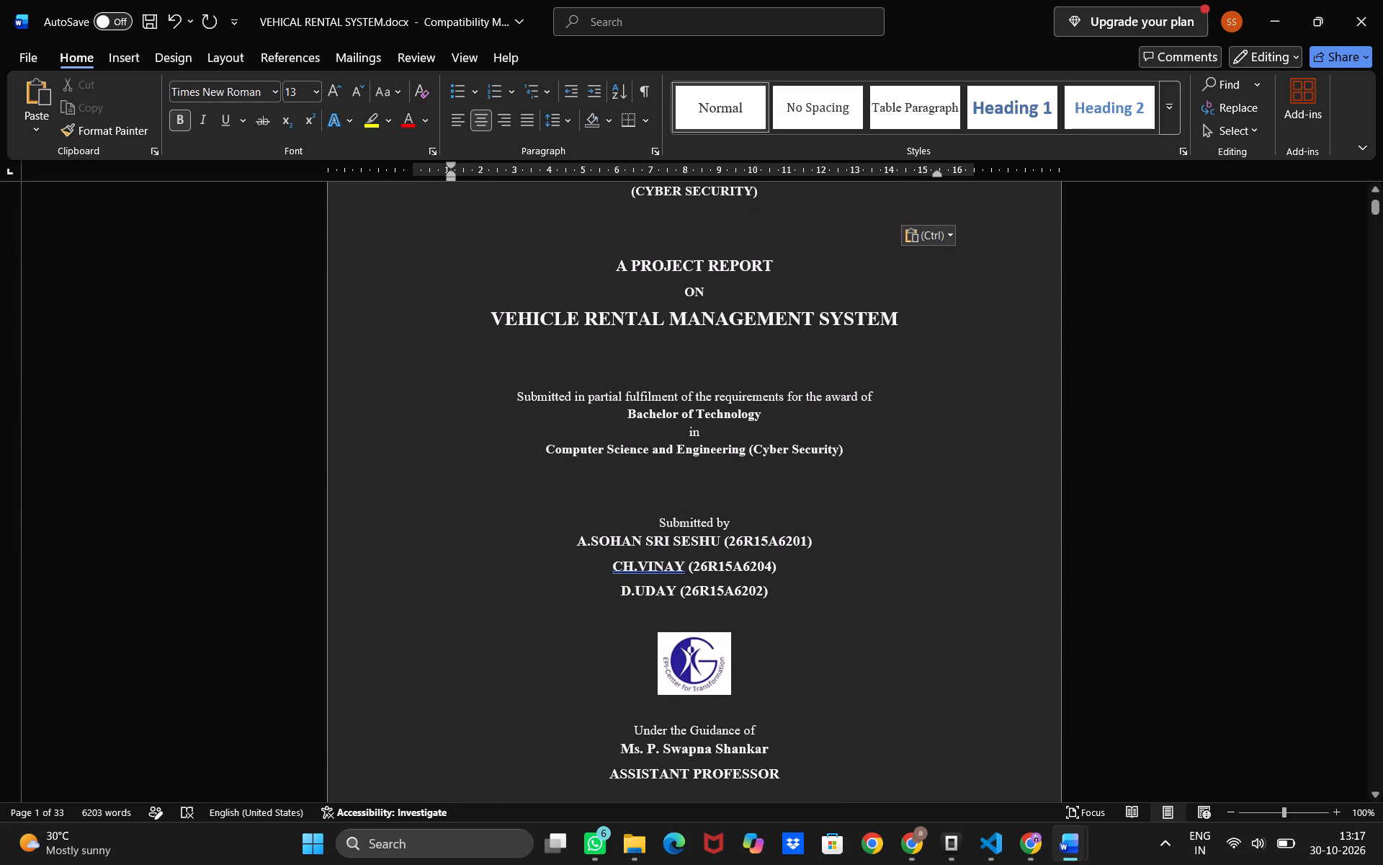
pyautogui.moveTo(783, 593); pyautogui.dragTo(527, 538)
pyautogui.hotkey('ctrl', 'c')
pyautogui.scroll(-10, 733, 551)
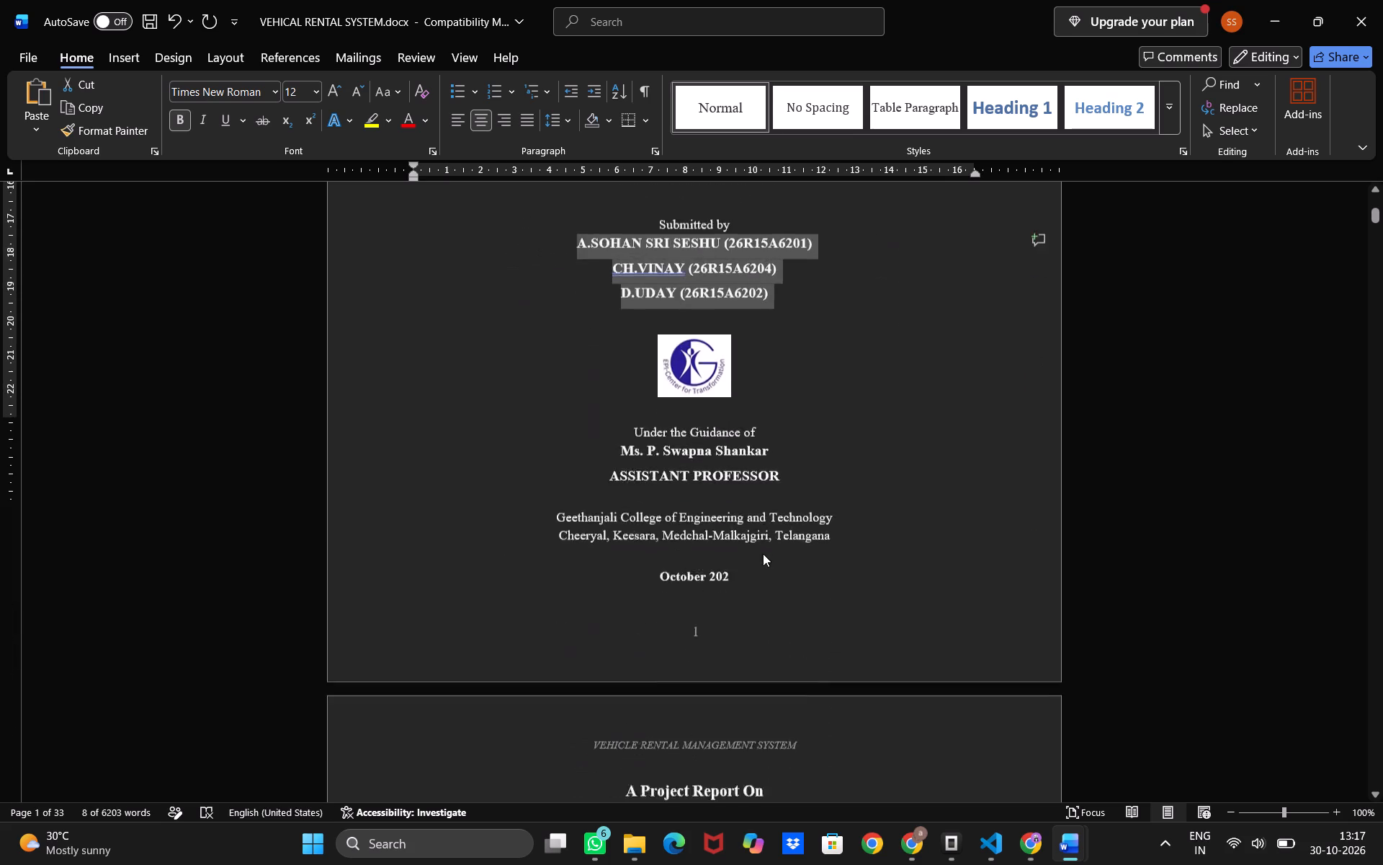
pyautogui.scroll(-11, 763, 554)
pyautogui.moveTo(795, 526); pyautogui.dragTo(666, 491)
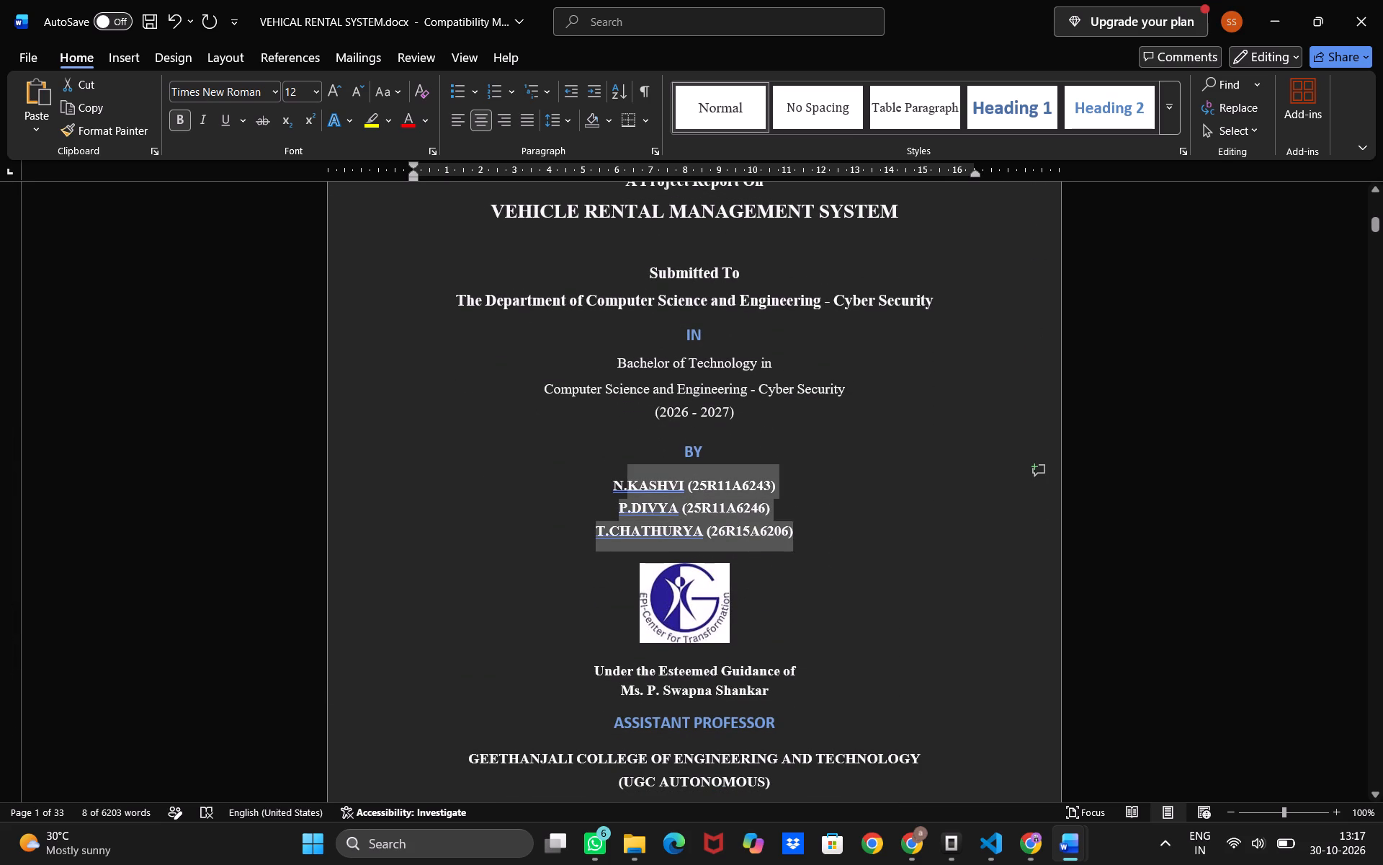
pyautogui.moveTo(666, 491); pyautogui.dragTo(601, 498)
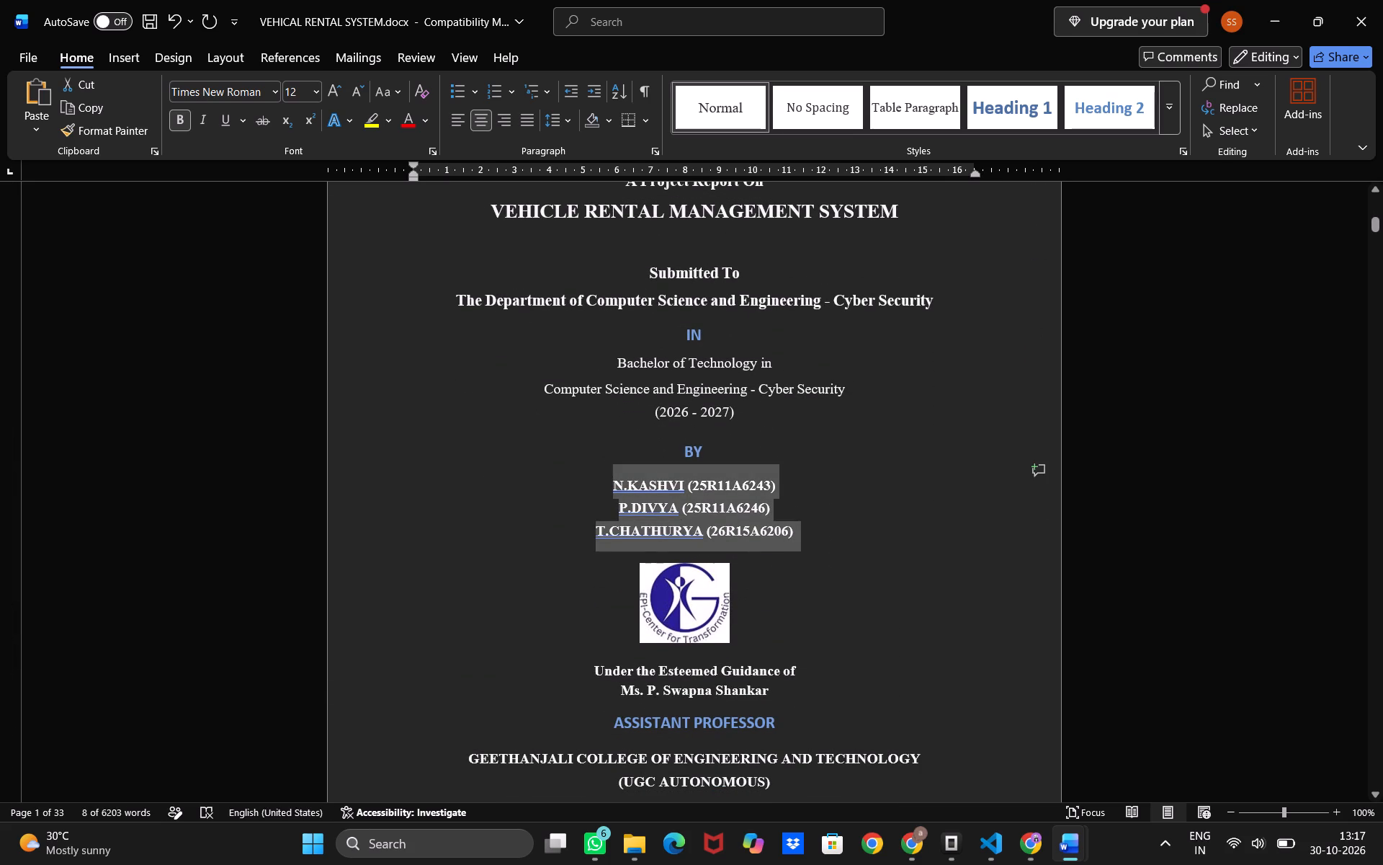
pyautogui.moveTo(601, 498); pyautogui.dragTo(602, 494)
pyautogui.press('BackSpace')
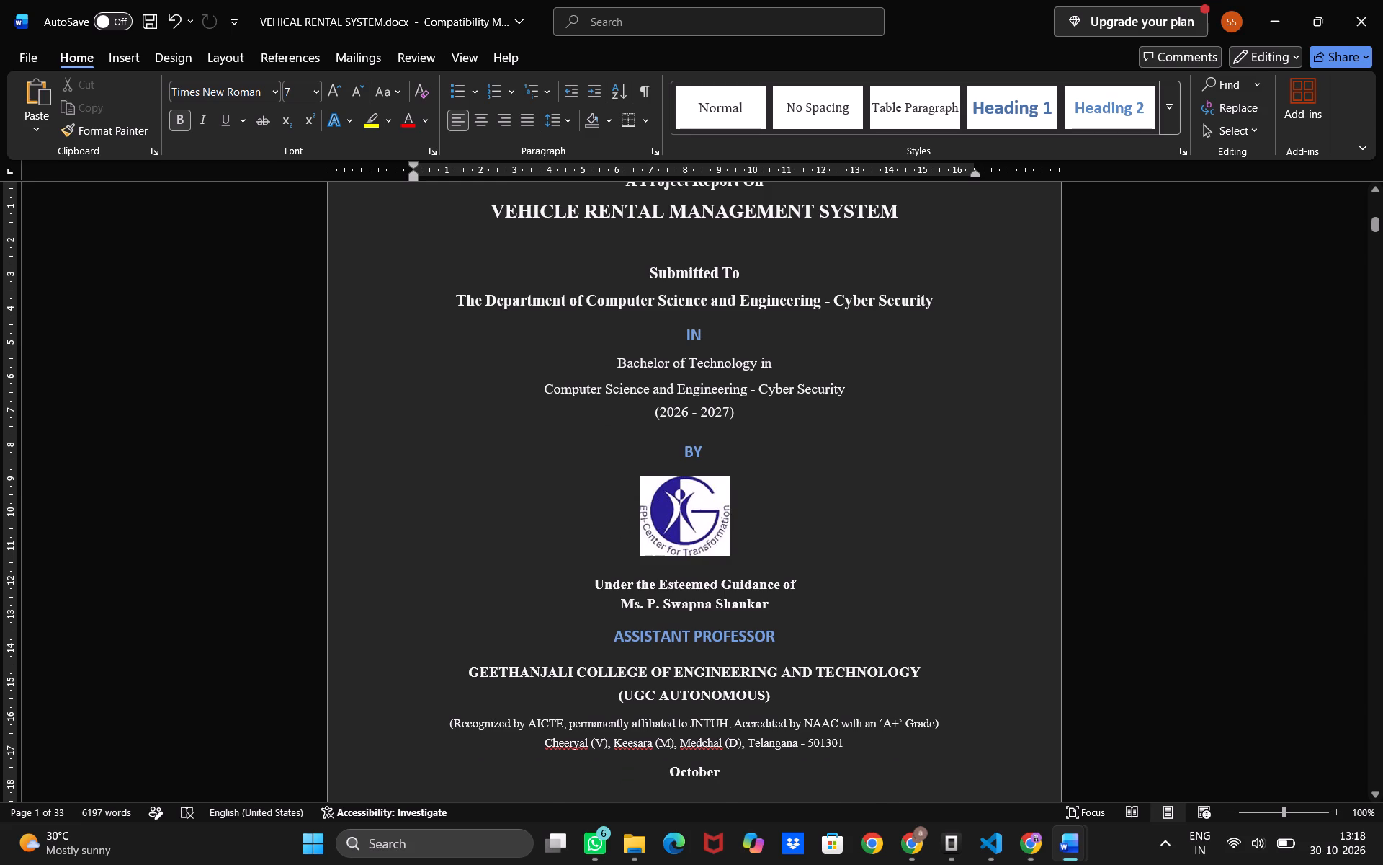
pyautogui.hotkey('ctrl', 'v')
pyautogui.scroll(-4, 934, 474)
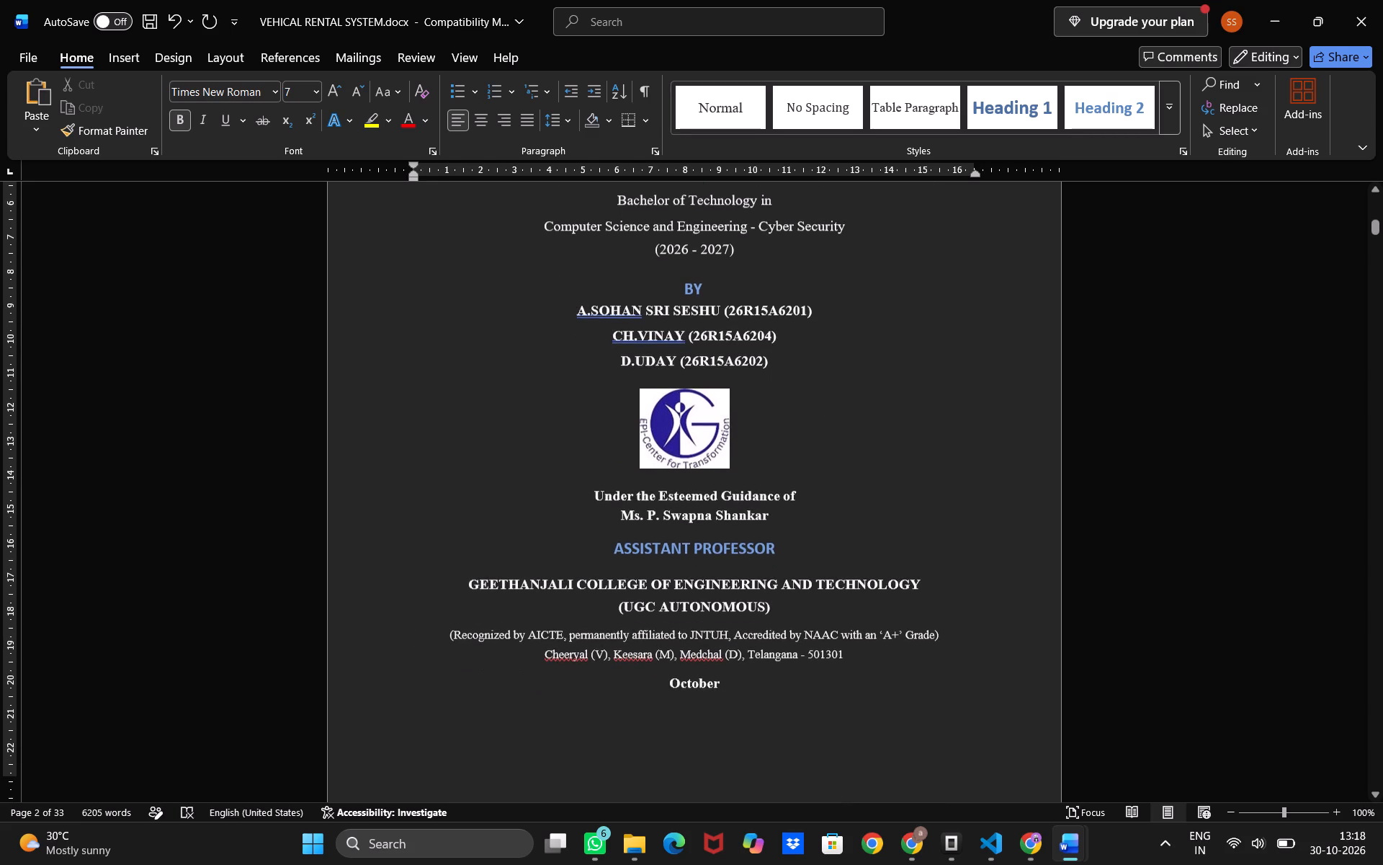
pyautogui.scroll(-1, 931, 471)
pyautogui.scroll(2, 929, 469)
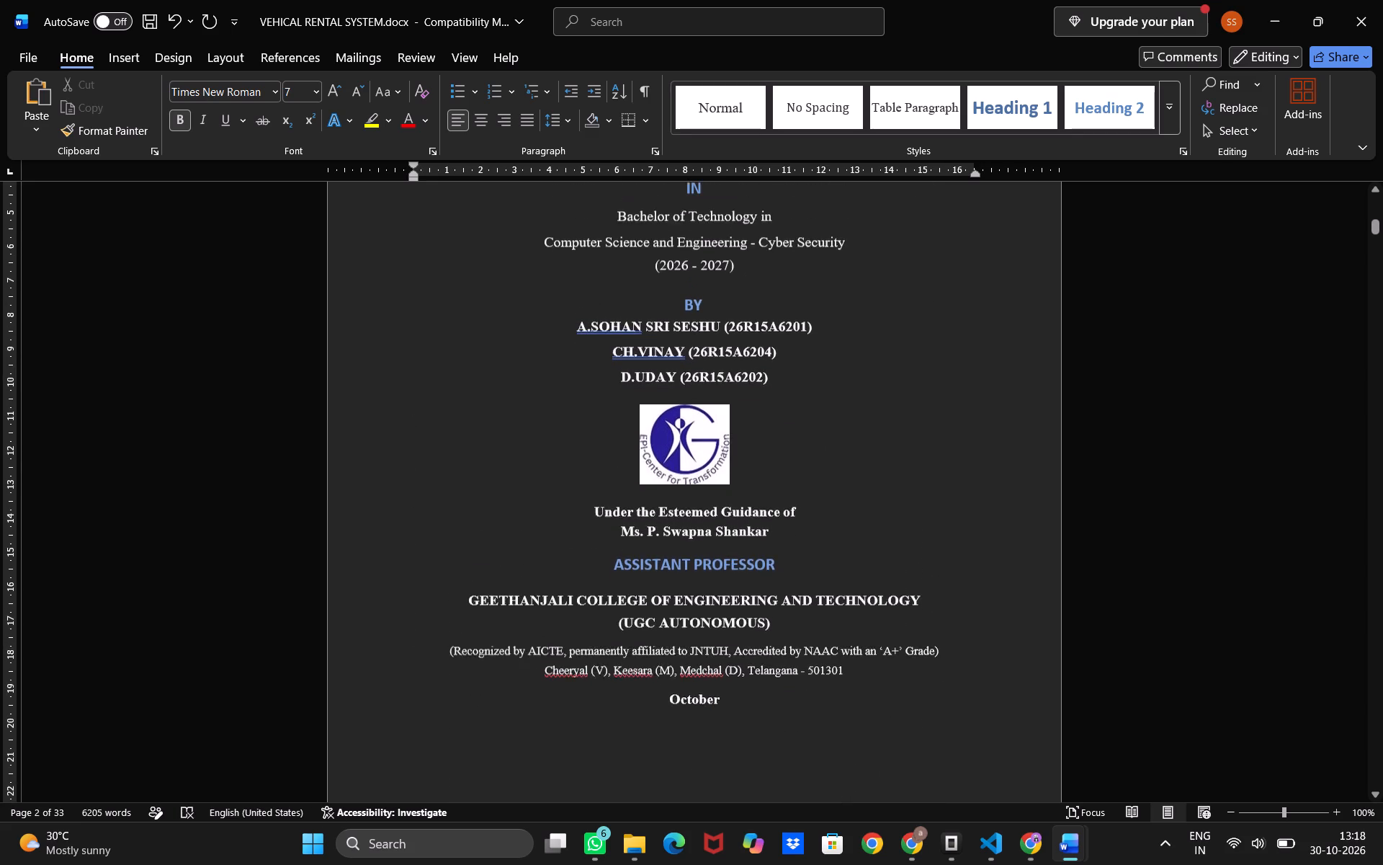
# Delete the original vehicle rental cover's content above the rebuilt cover page, from the October date up to the GEETHANJALI line.
pyautogui.scroll(7, 929, 469)
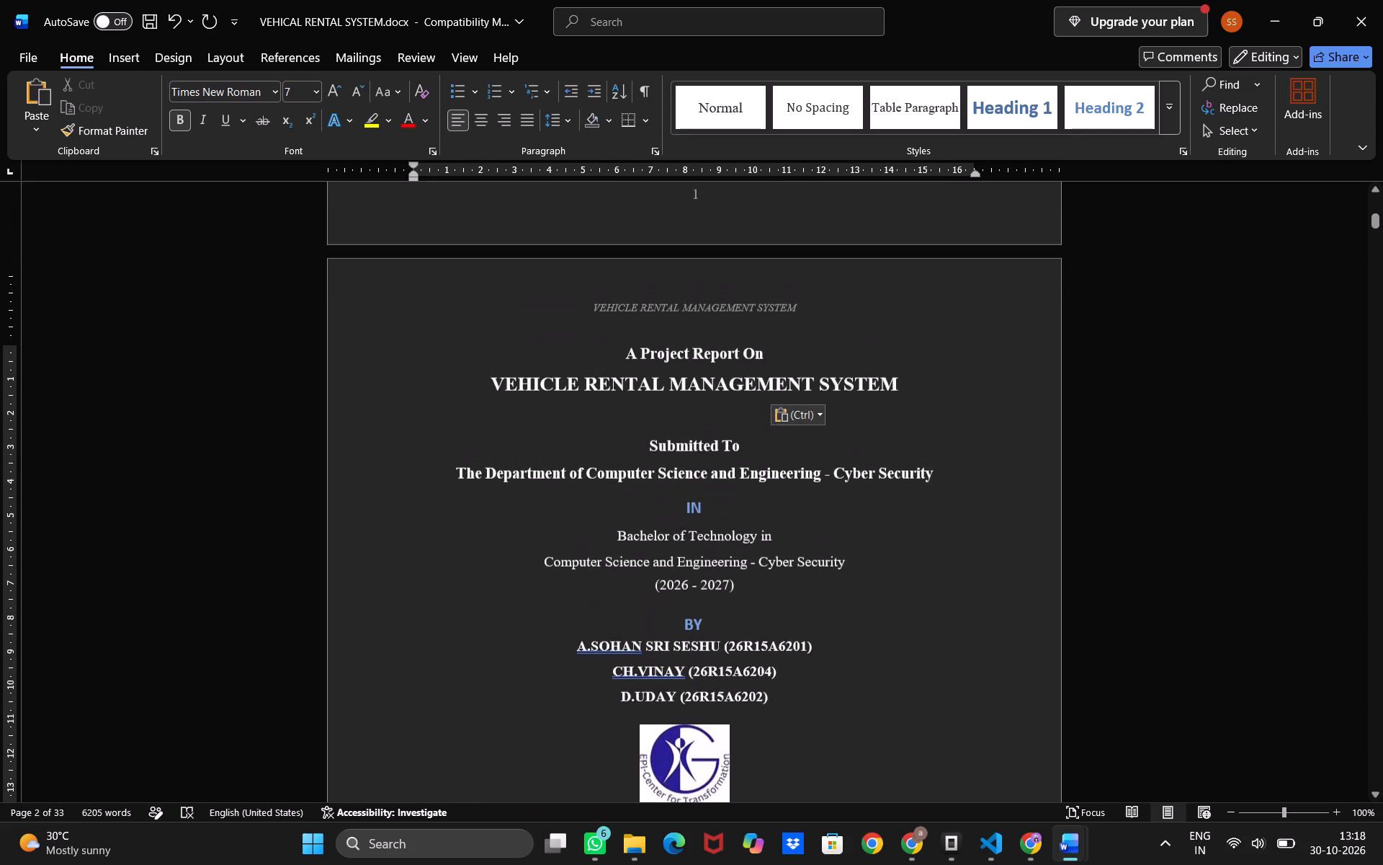
pyautogui.scroll(9, 928, 466)
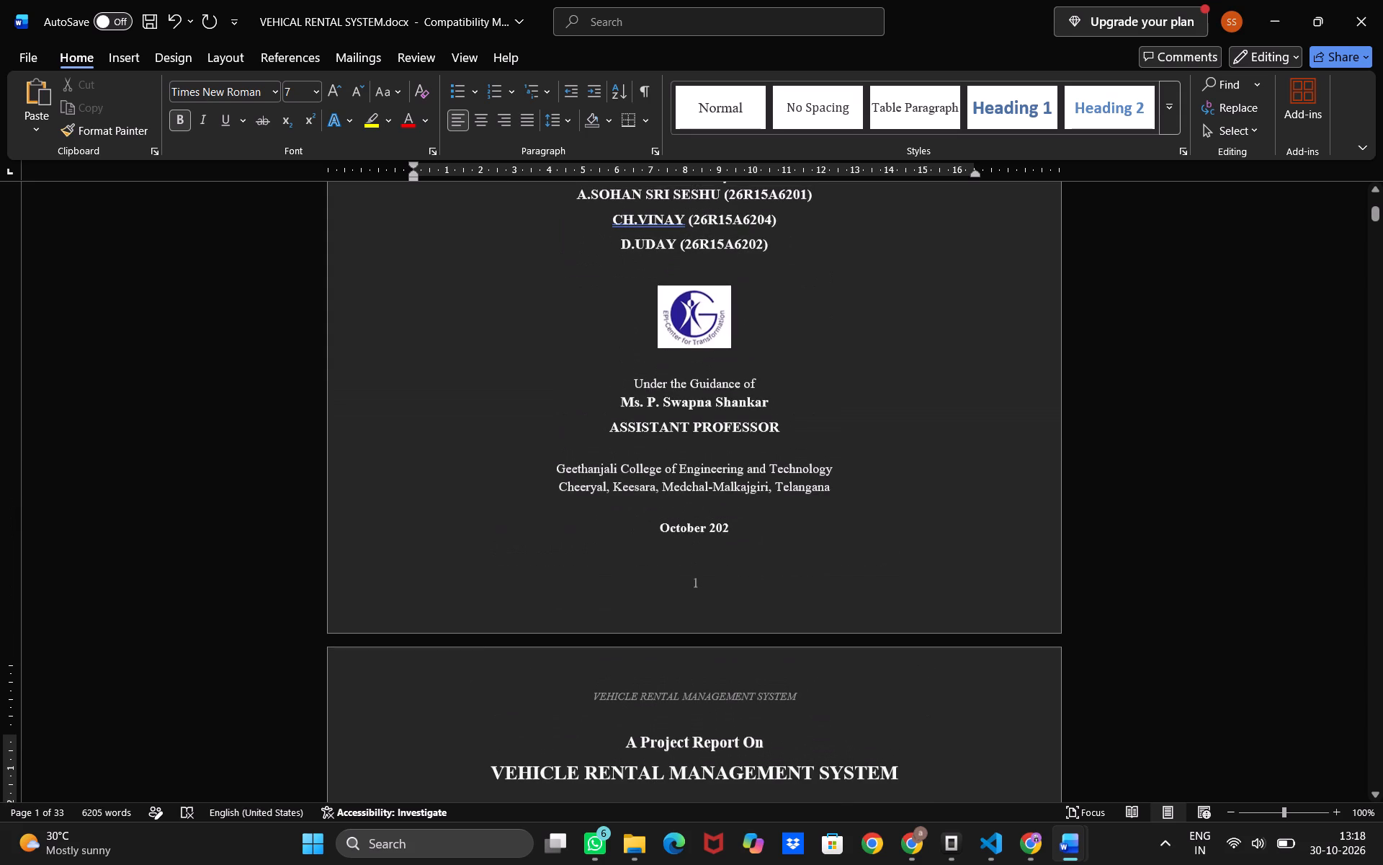
pyautogui.moveTo(768, 550); pyautogui.dragTo(574, 177)
pyautogui.press('BackSpace')
pyautogui.press('BackSpace')
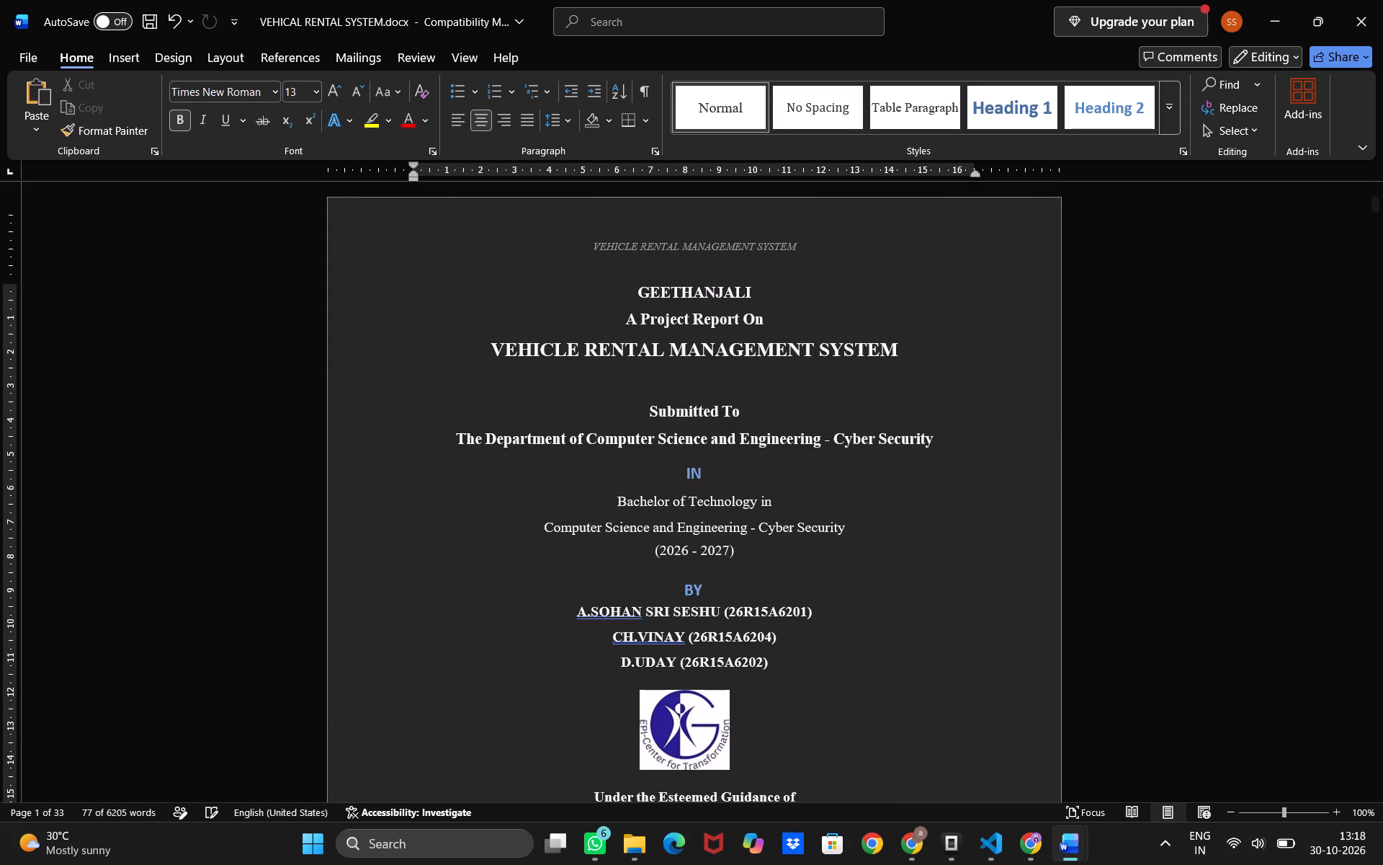
# Remove the leftover GEETHANJALI line above "A Project Report On" on the cover page.
pyautogui.press('BackSpace')
pyautogui.press('BackSpace')
pyautogui.press('BackSpace')
pyautogui.press('BackSpace')
pyautogui.press('BackSpace')
pyautogui.press('BackSpace')
pyautogui.press('BackSpace')
pyautogui.press('BackSpace')
pyautogui.press('BackSpace')
pyautogui.press('BackSpace')
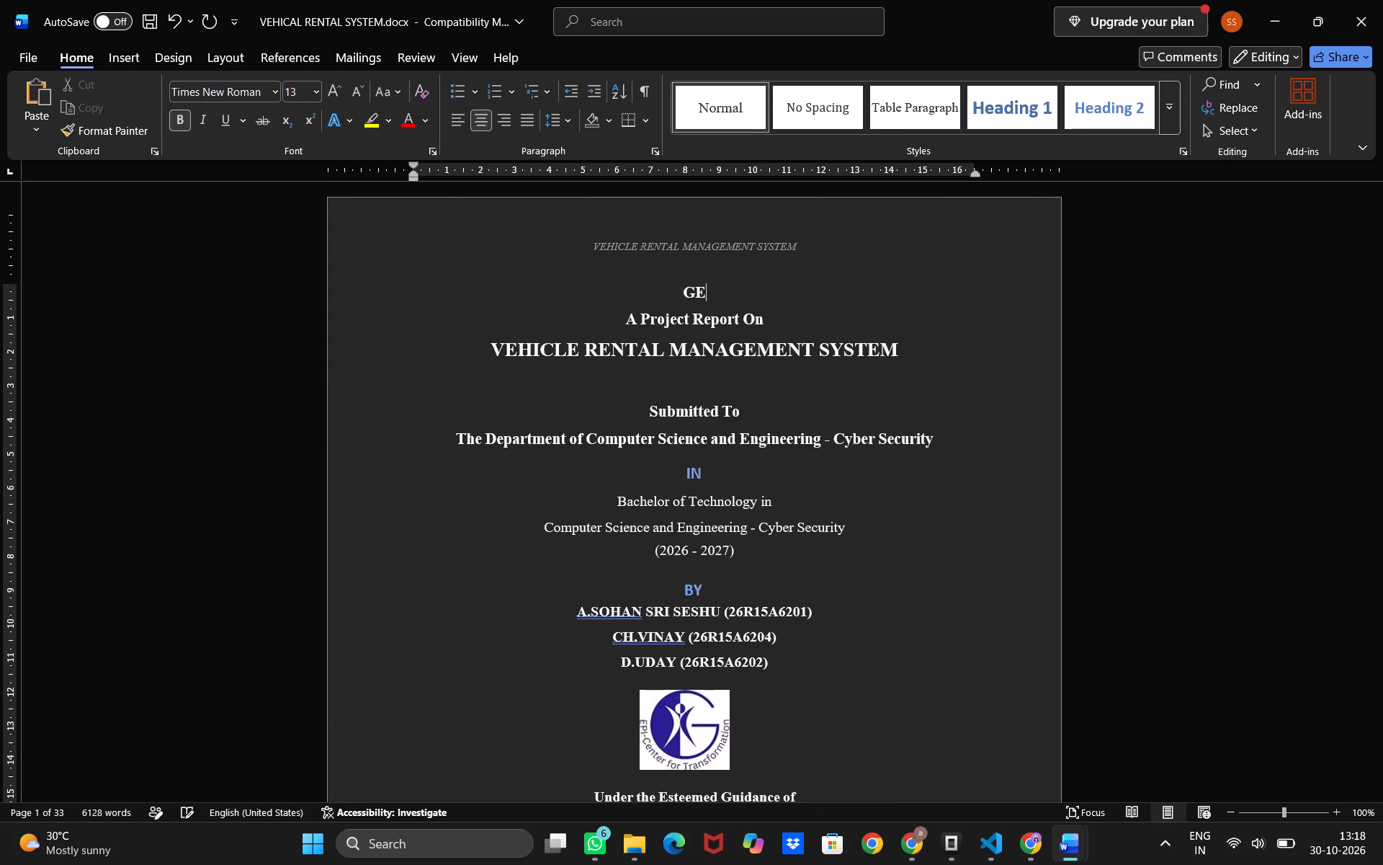
pyautogui.press('BackSpace')
pyautogui.press('BackSpace')
pyautogui.press('BackSpace')
pyautogui.press('BackSpace')
pyautogui.press('BackSpace')
# Add two blank lines below the index table to push the VEHICLE RENTAL MANAGEMENT SYSTEM title and abstract onto the next page.
pyautogui.scroll(-1, 918, 358)
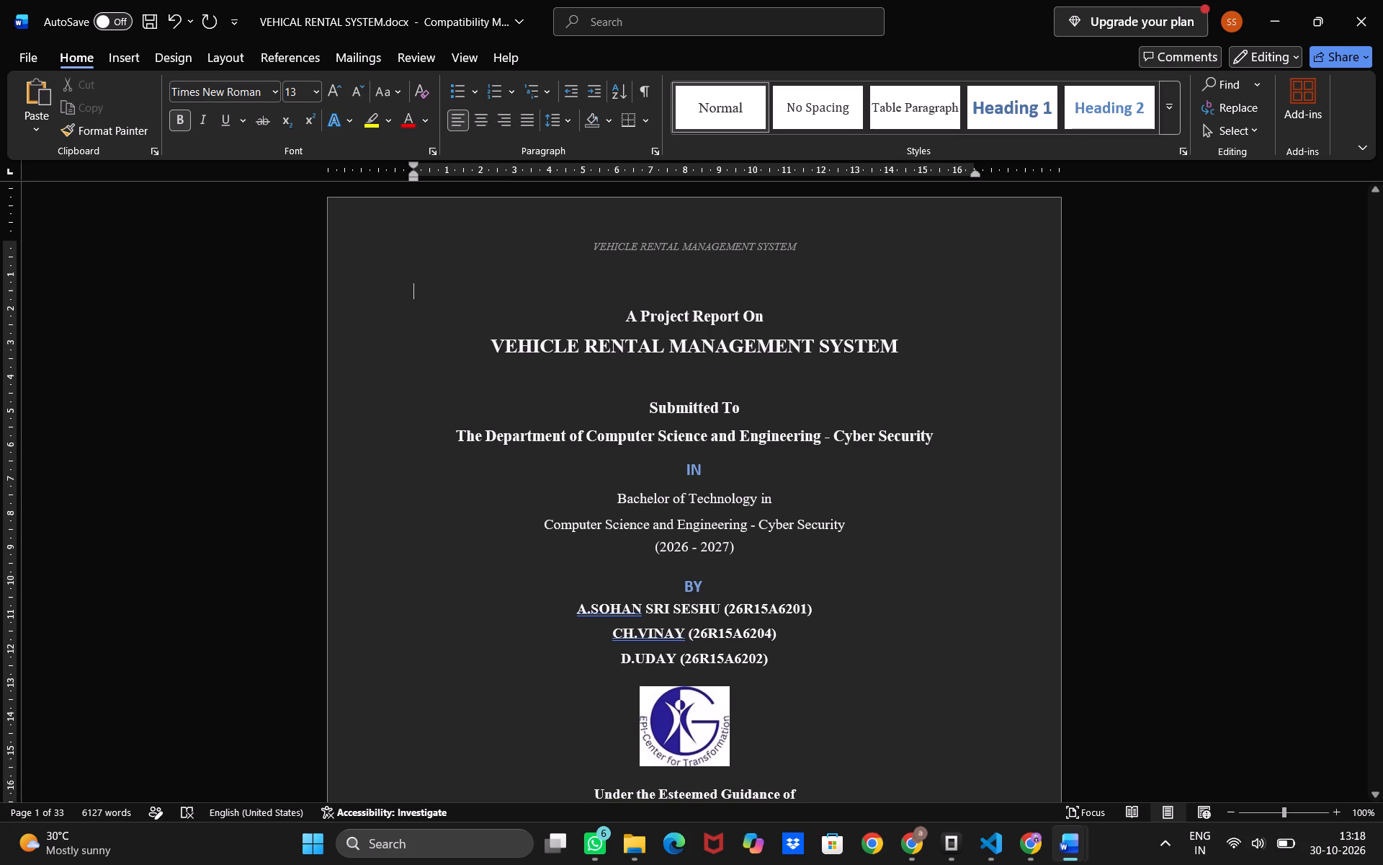
pyautogui.scroll(-7, 918, 358)
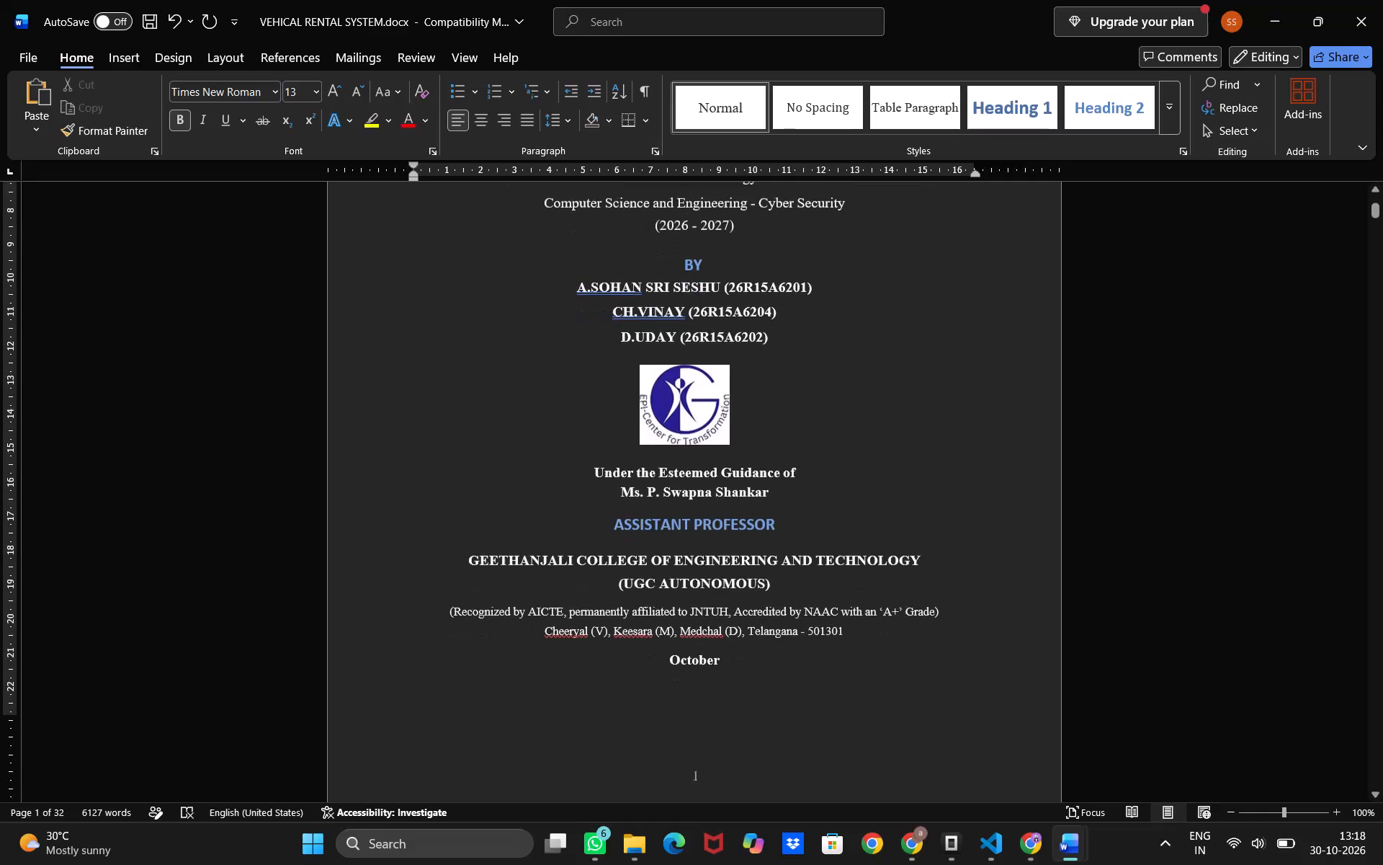
pyautogui.scroll(-9, 927, 389)
pyautogui.scroll(-14, 927, 389)
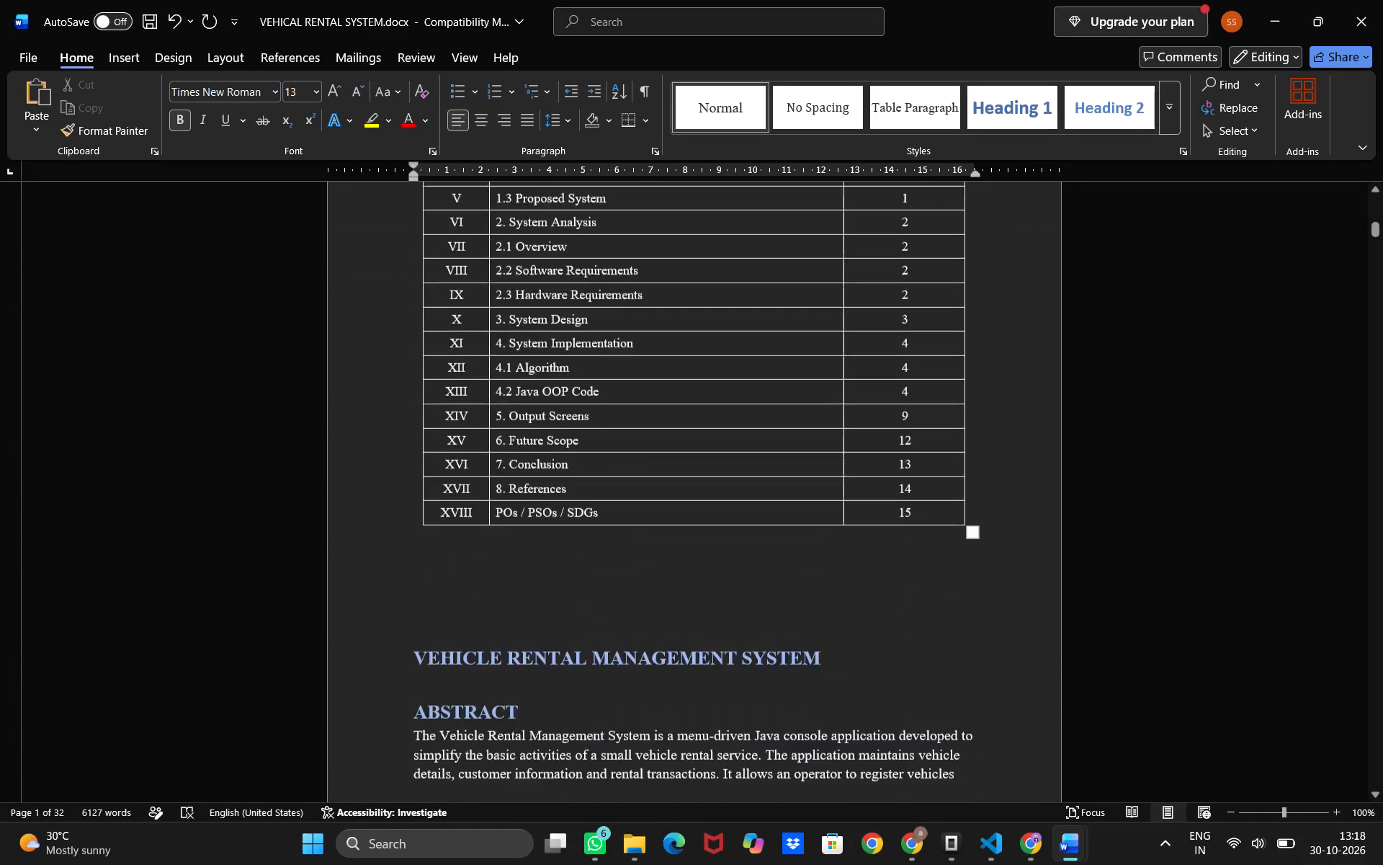
pyautogui.scroll(-7, 927, 389)
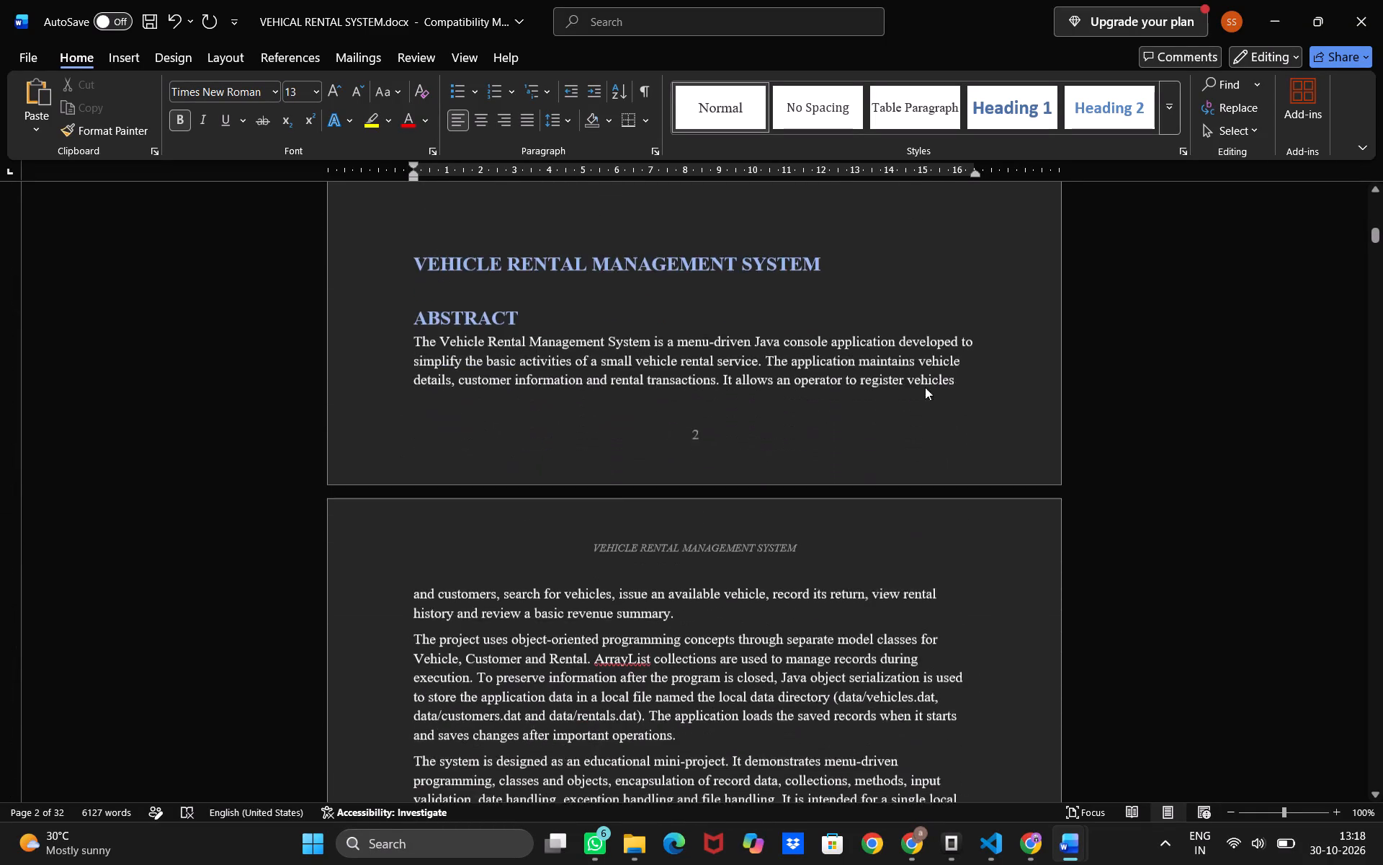
pyautogui.scroll(12, 923, 376)
pyautogui.scroll(-6, 907, 343)
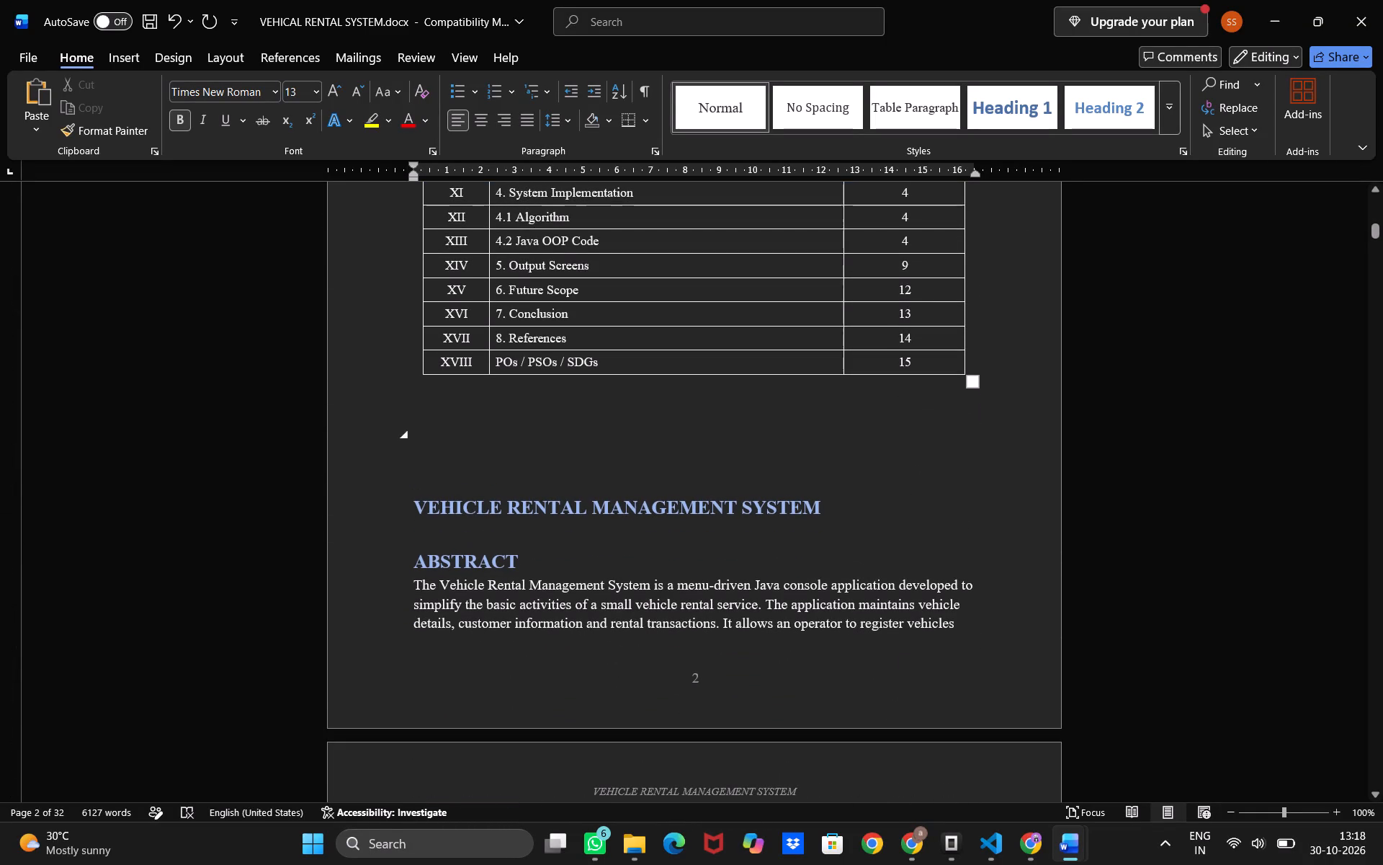
pyautogui.click(651, 428)
pyautogui.press('Return')
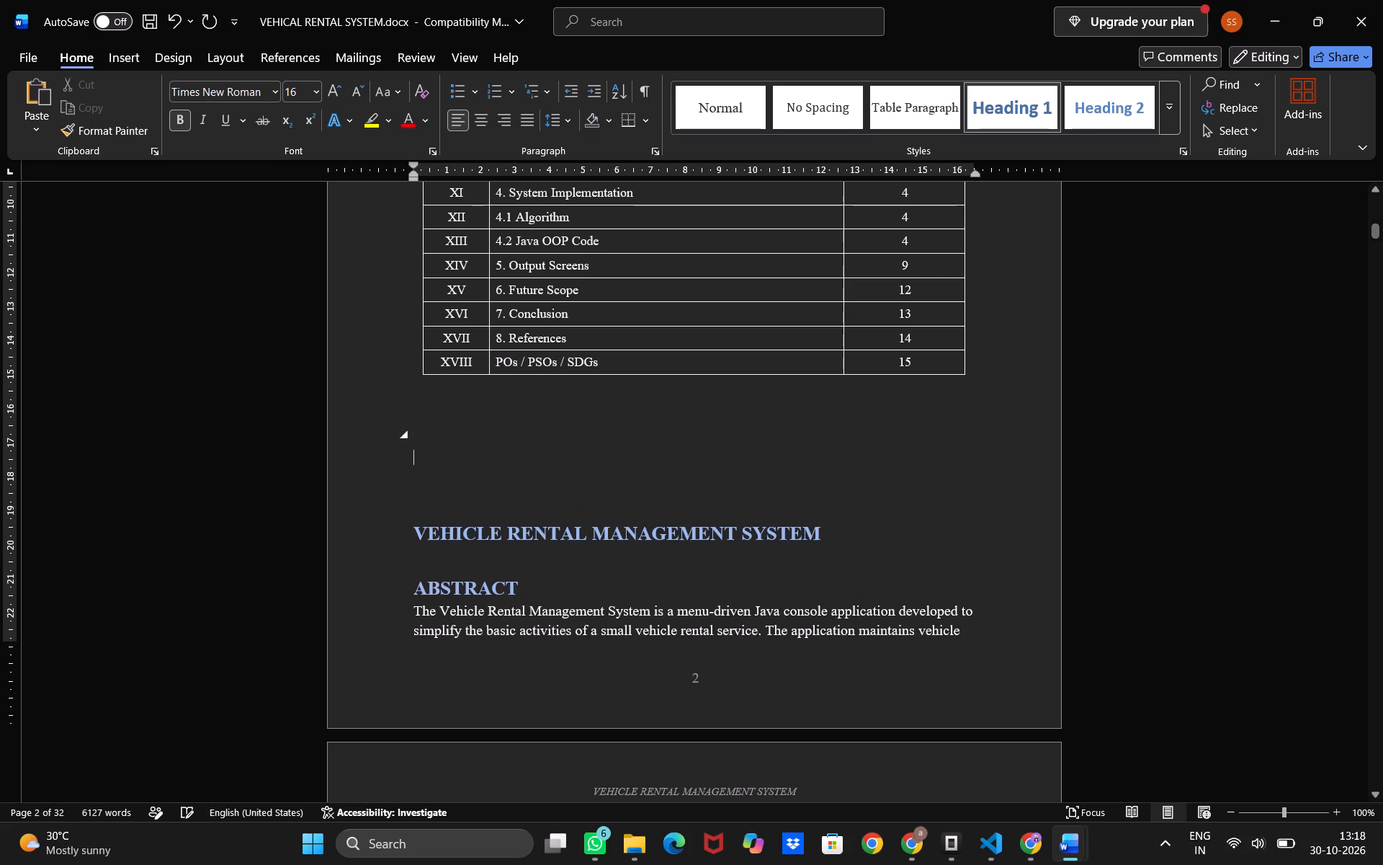
pyautogui.press('Return')
pyautogui.scroll(-4, 663, 401)
pyautogui.scroll(3, 663, 401)
# Review the index table's entries and page numbers from the last row up to the INDEX heading.
pyautogui.scroll(3, 663, 401)
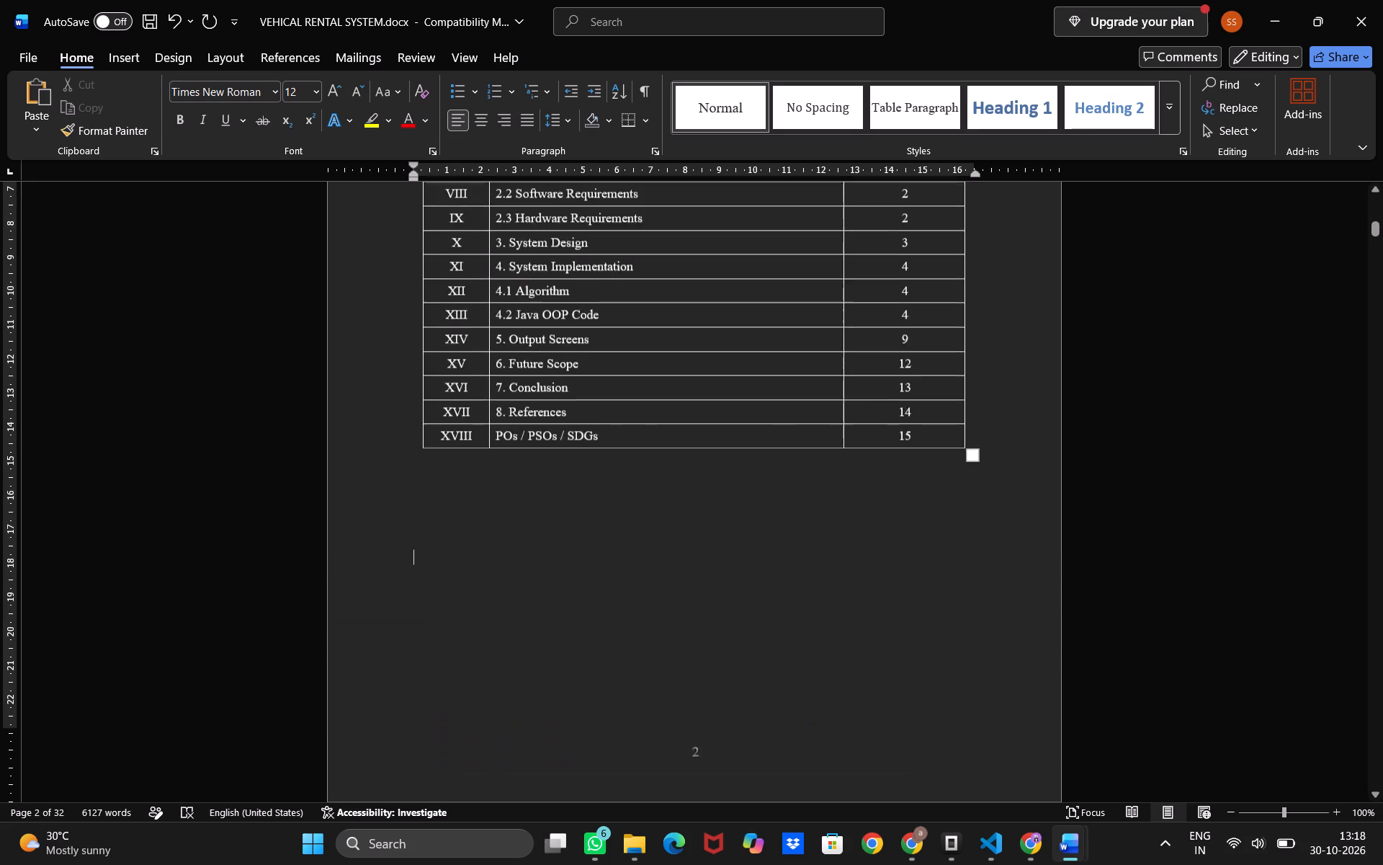
pyautogui.scroll(7, 663, 400)
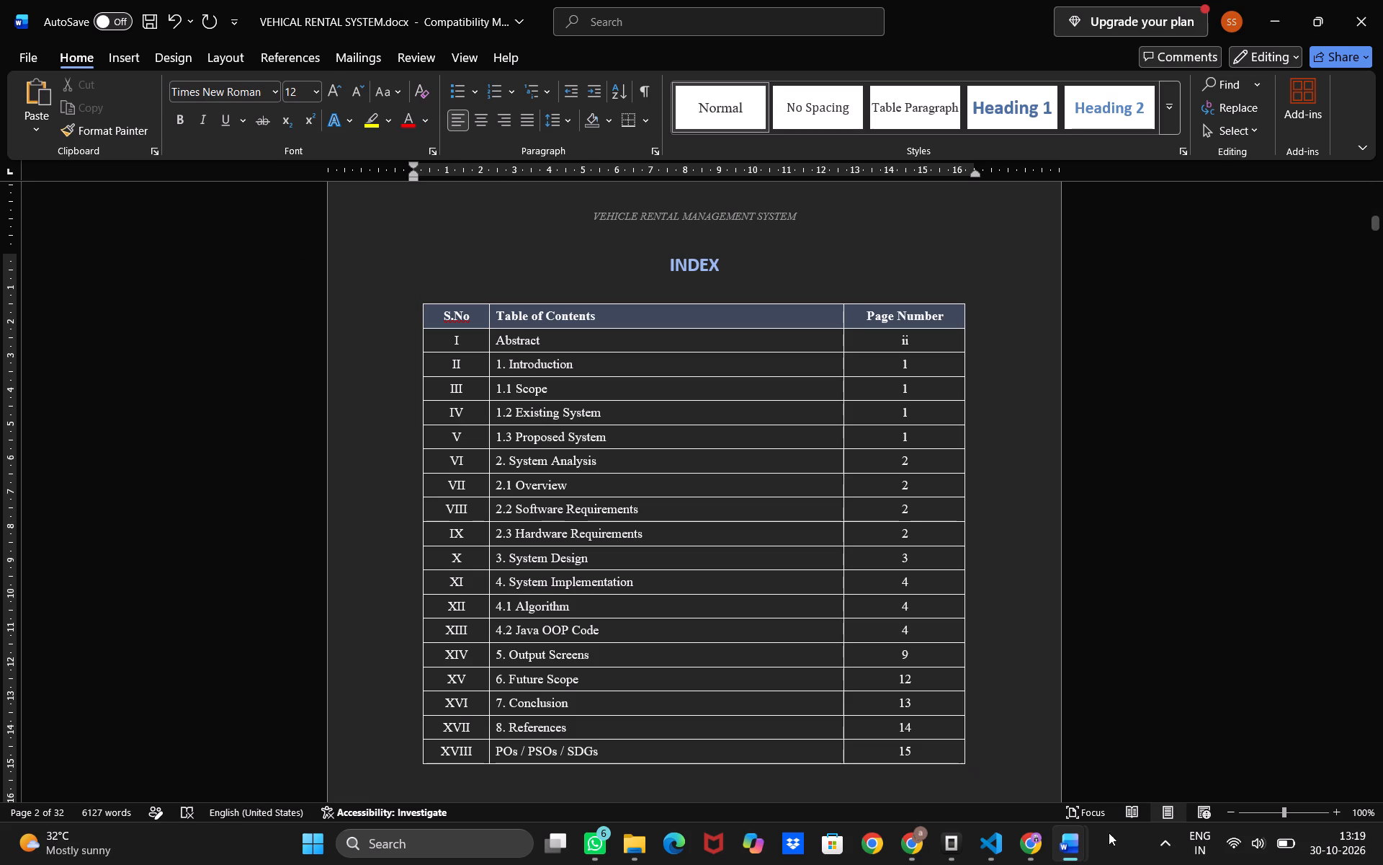
# Switch to the Parking Management System report document and close it, leaving the vehicle rental report open.
pyautogui.click(1004, 775)
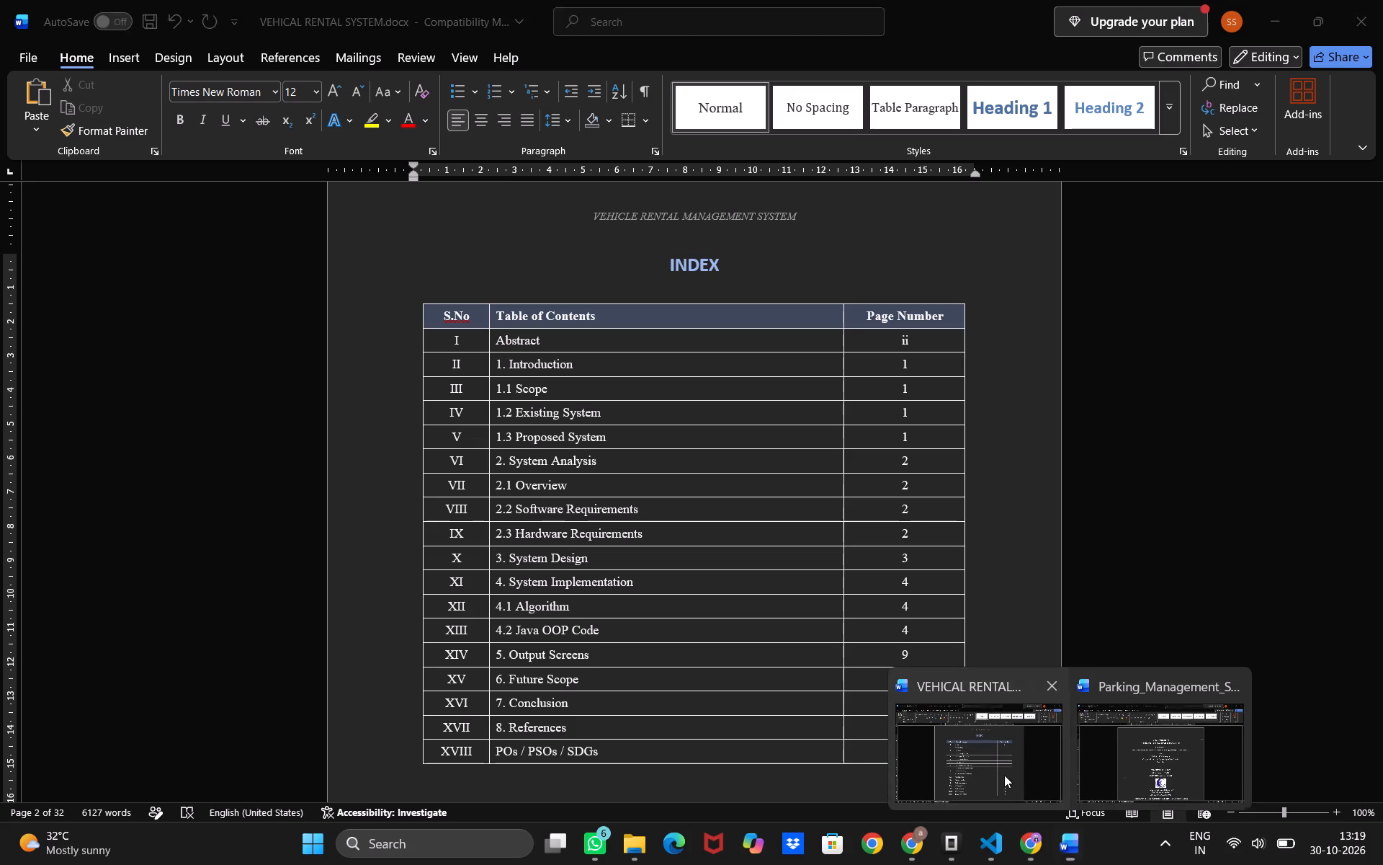
pyautogui.click(1068, 846)
pyautogui.click(1195, 773)
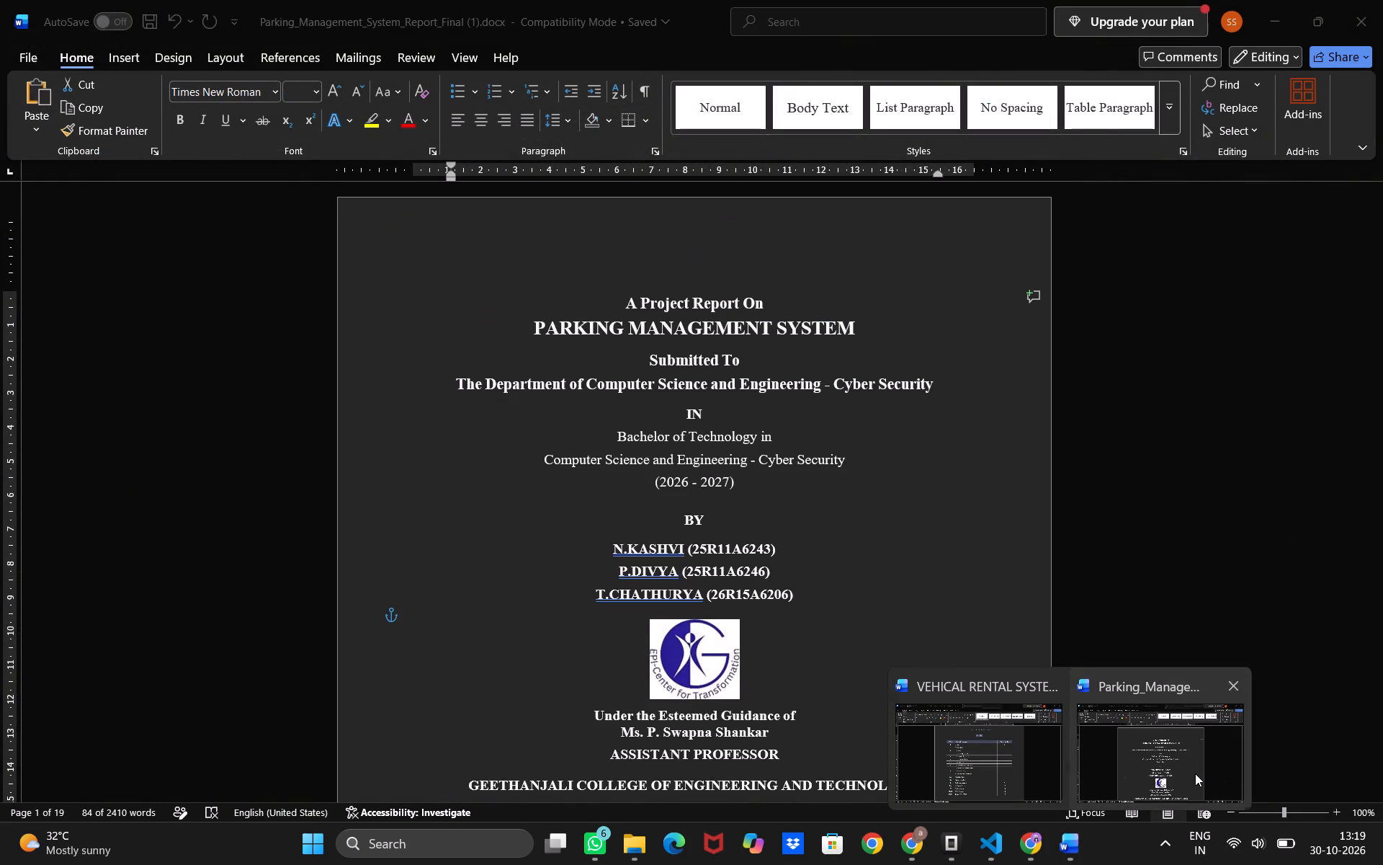
pyautogui.click(1382, 4)
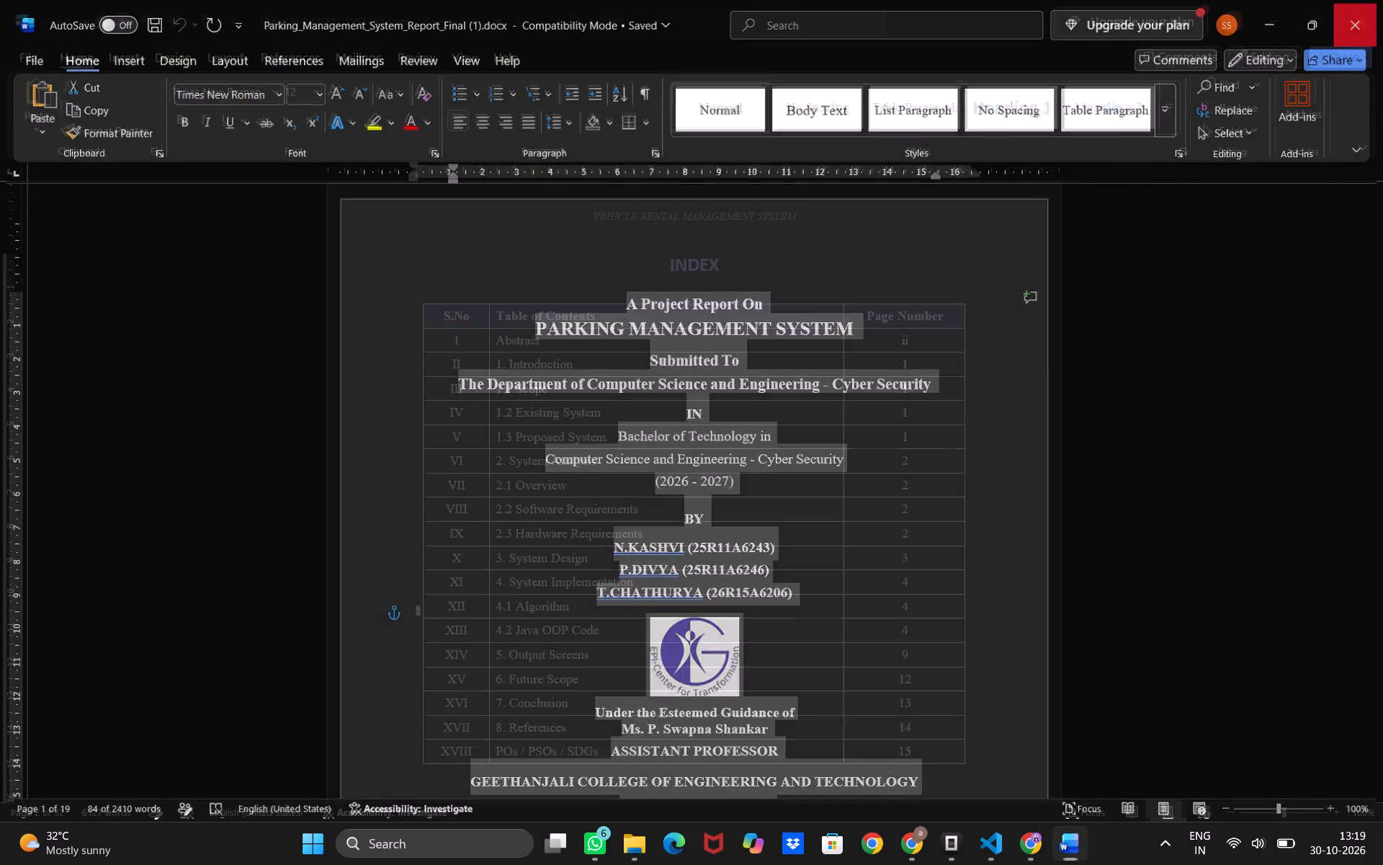
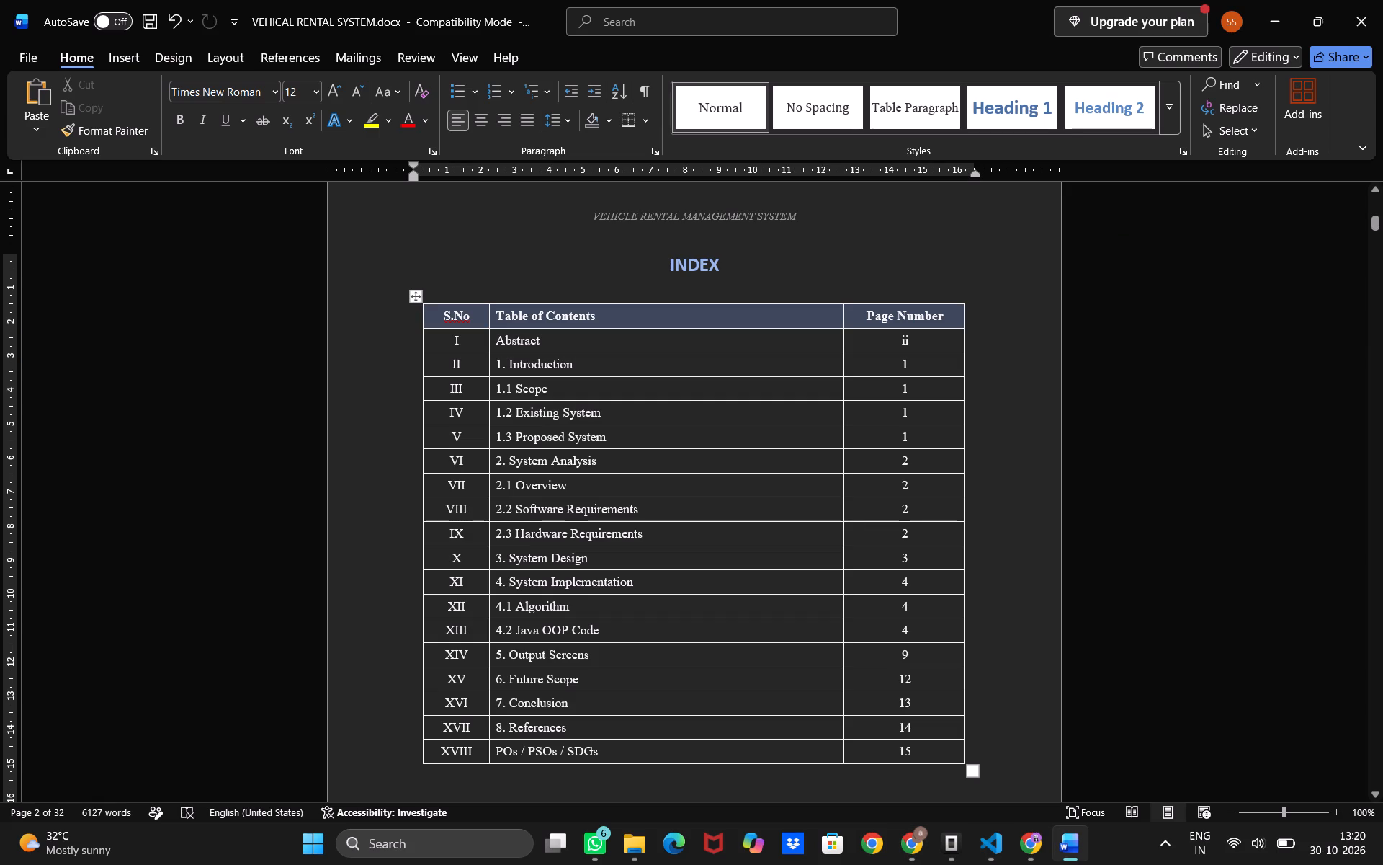
pyautogui.scroll(-1, 1065, 438)
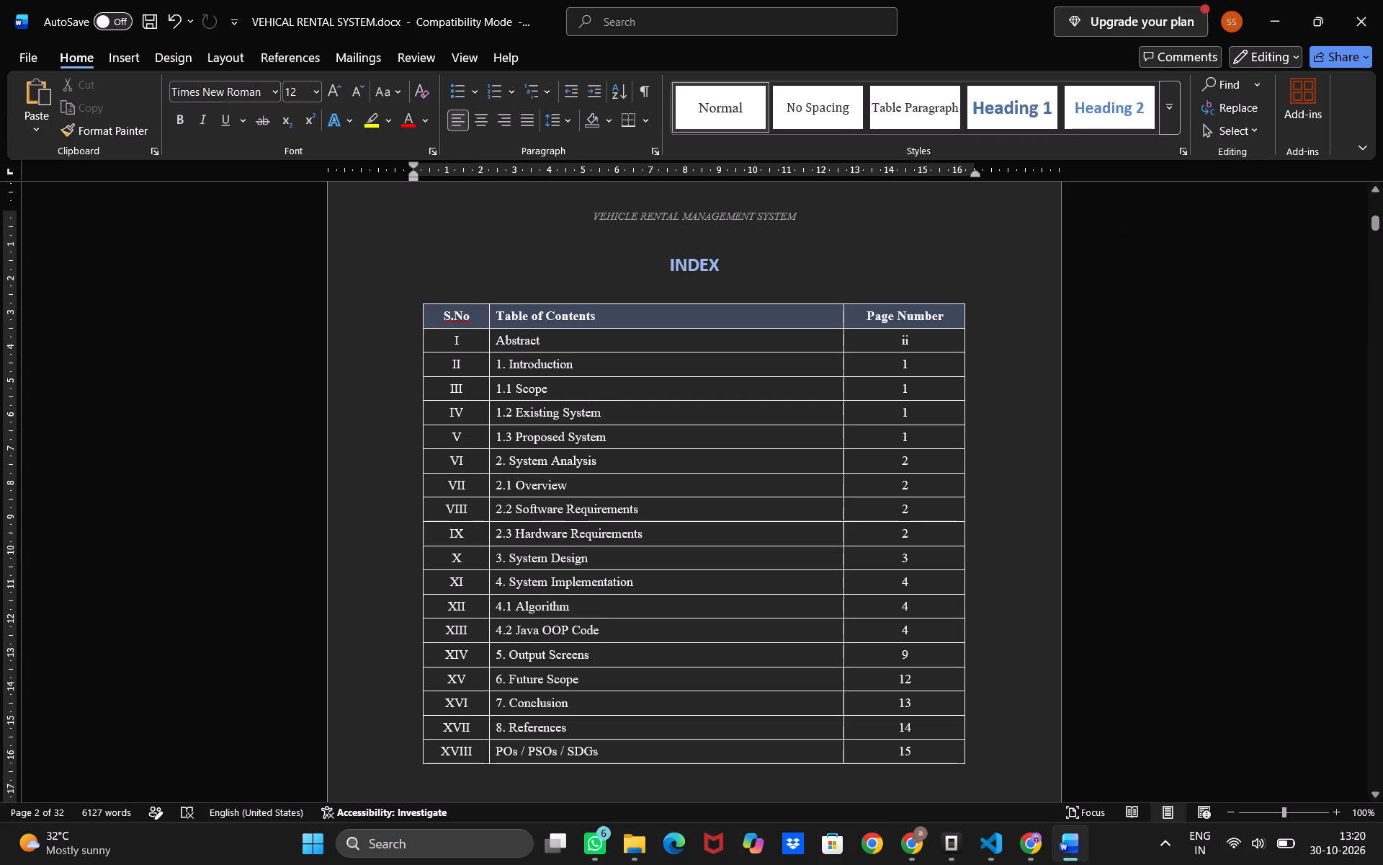
pyautogui.scroll(-15, 1065, 438)
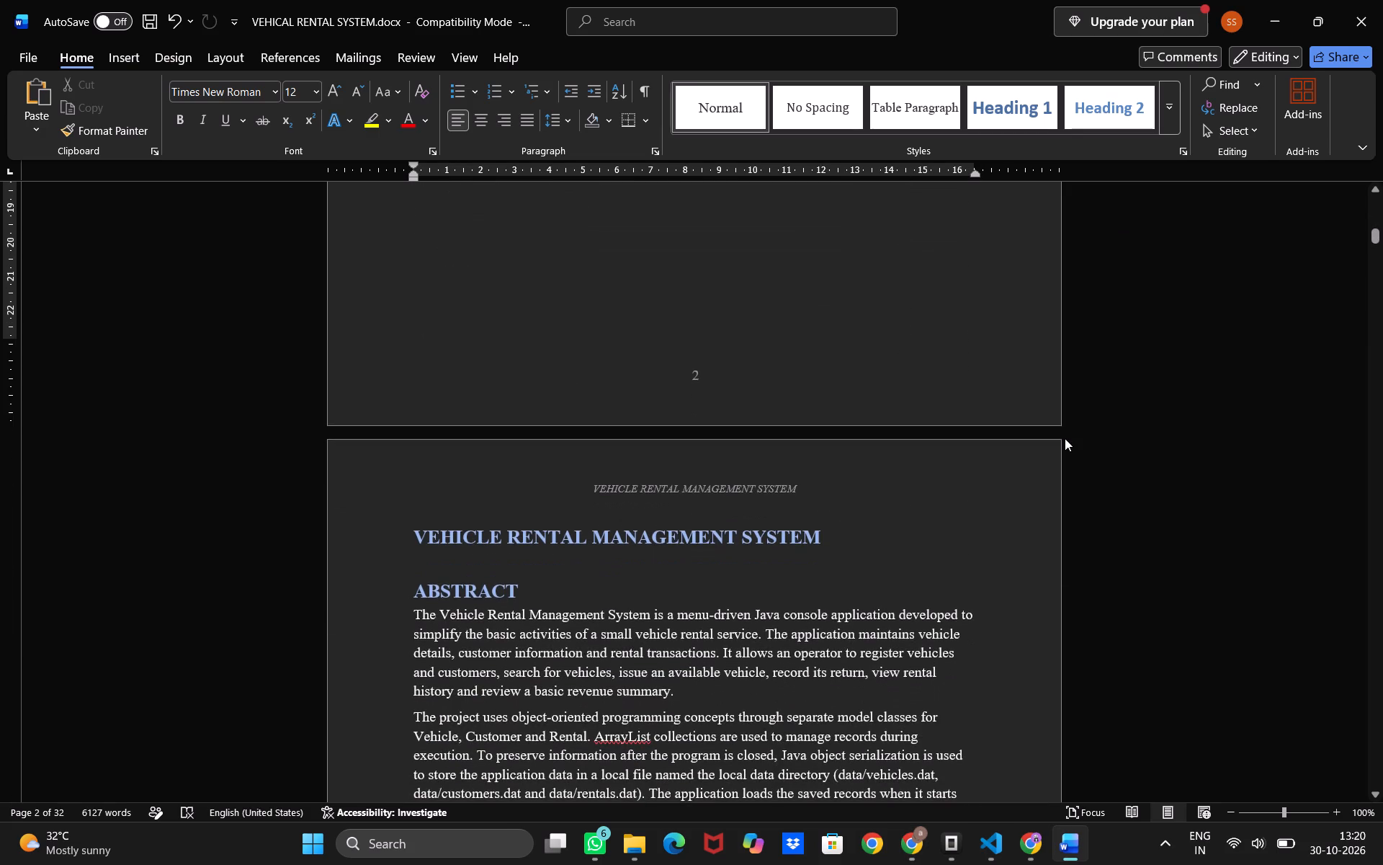
pyautogui.scroll(-13, 1065, 438)
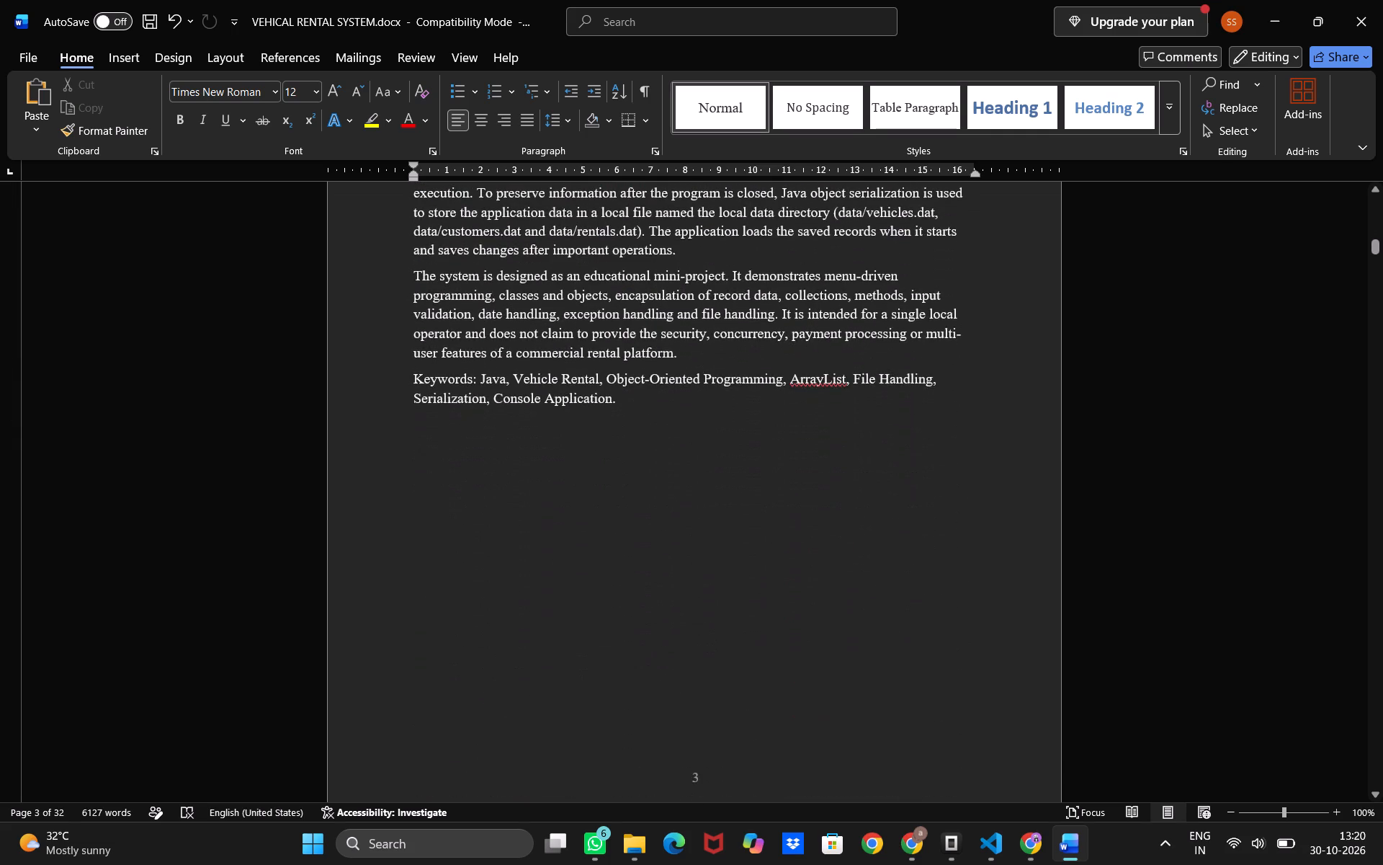
pyautogui.scroll(-1, 1063, 438)
pyautogui.scroll(3, 1063, 438)
pyautogui.scroll(-10, 1063, 438)
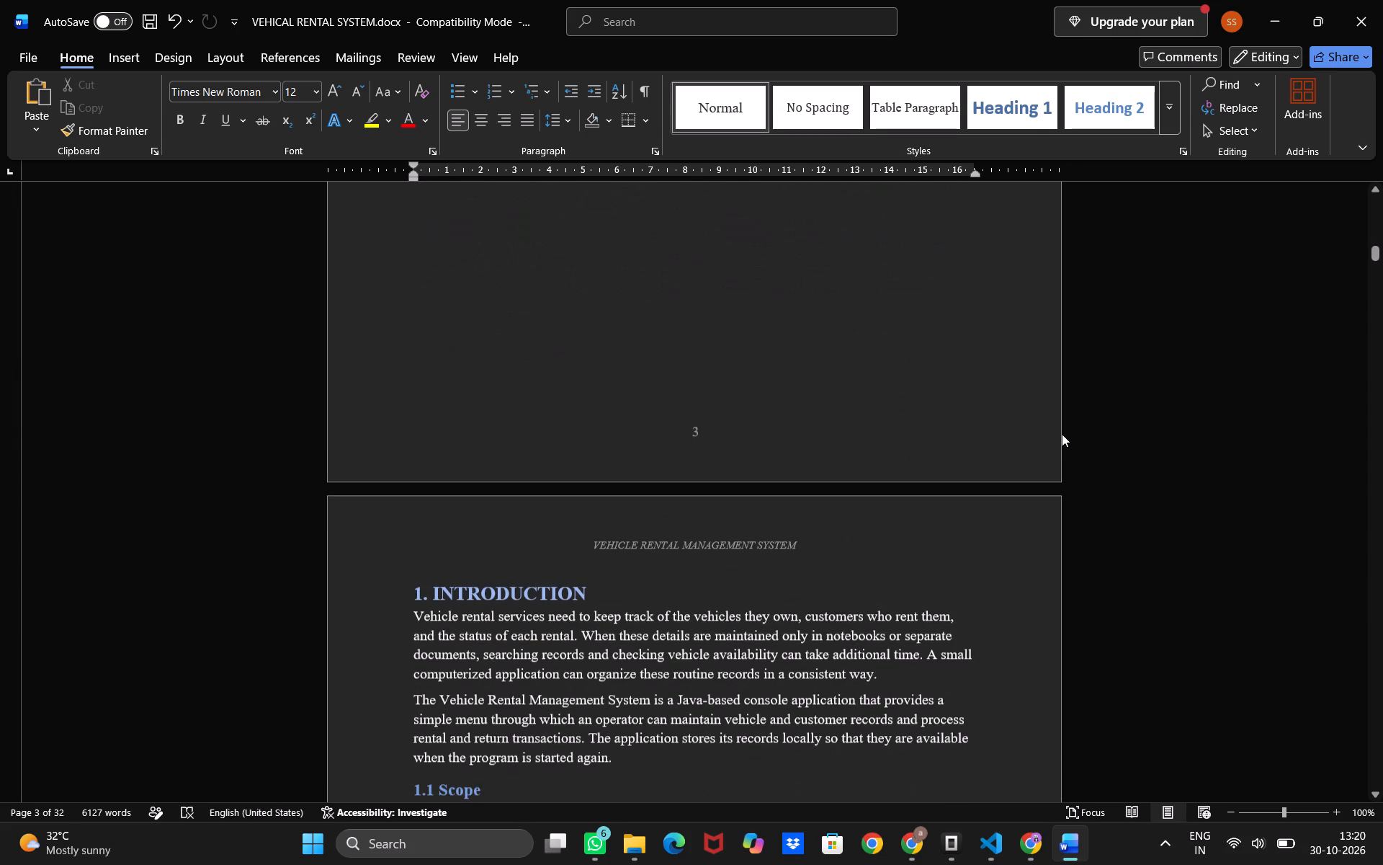
pyautogui.scroll(-4, 1062, 434)
pyautogui.scroll(16, 1062, 434)
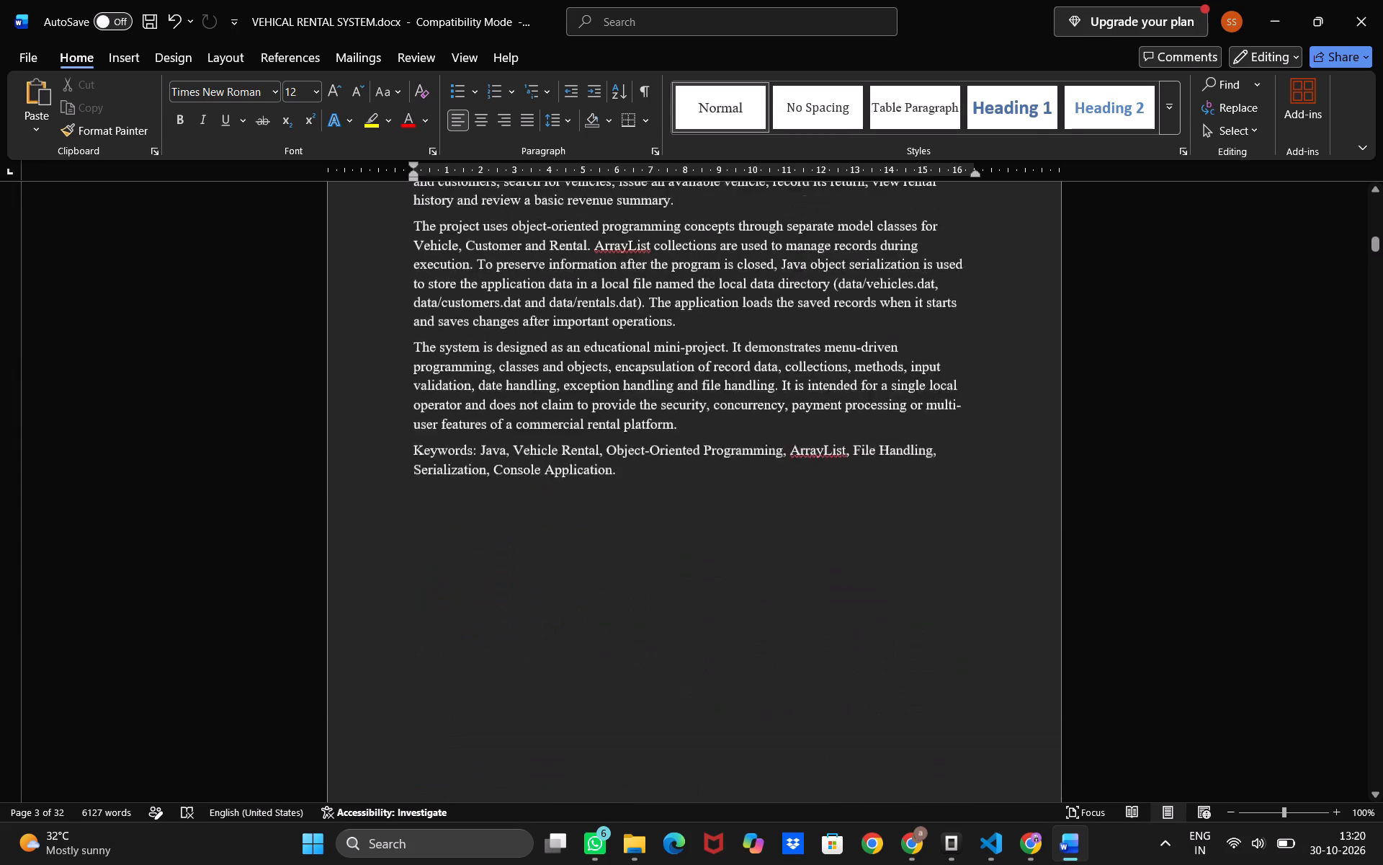
pyautogui.scroll(10, 1062, 434)
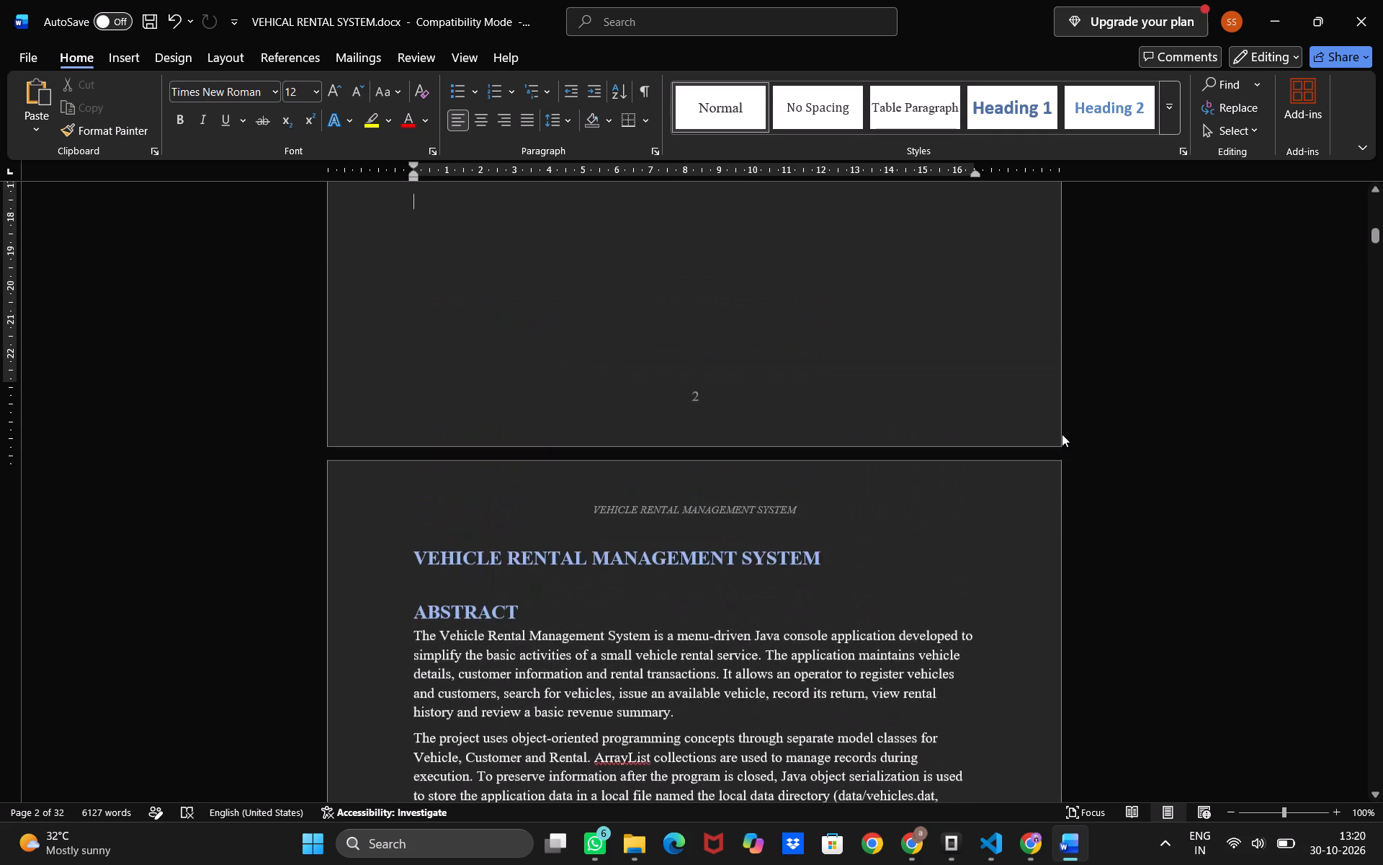
pyautogui.scroll(4, 1062, 434)
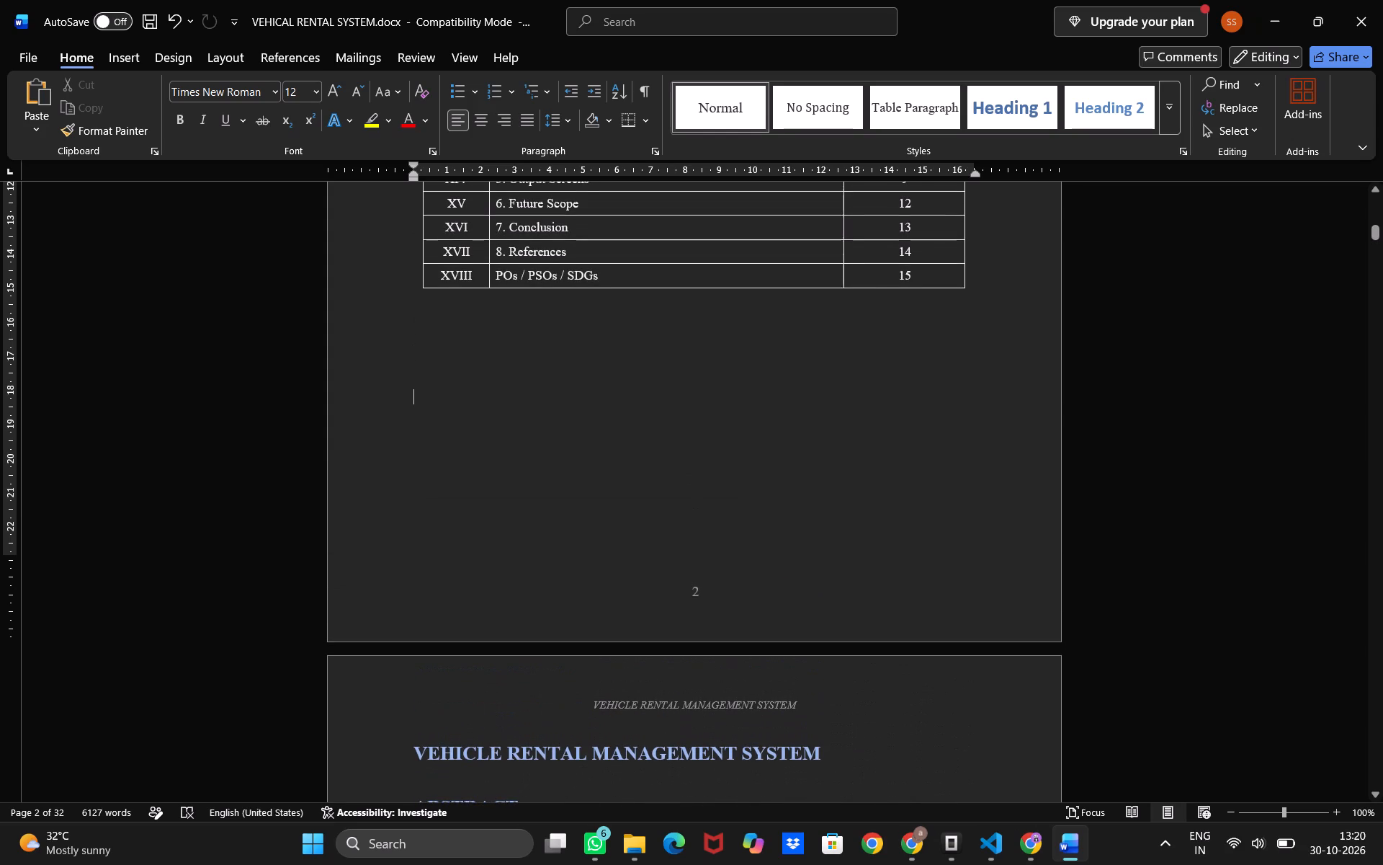
# Review the report from the end of the index table through the abstract and Introduction to the page 4 footer.
pyautogui.scroll(-1, 1062, 434)
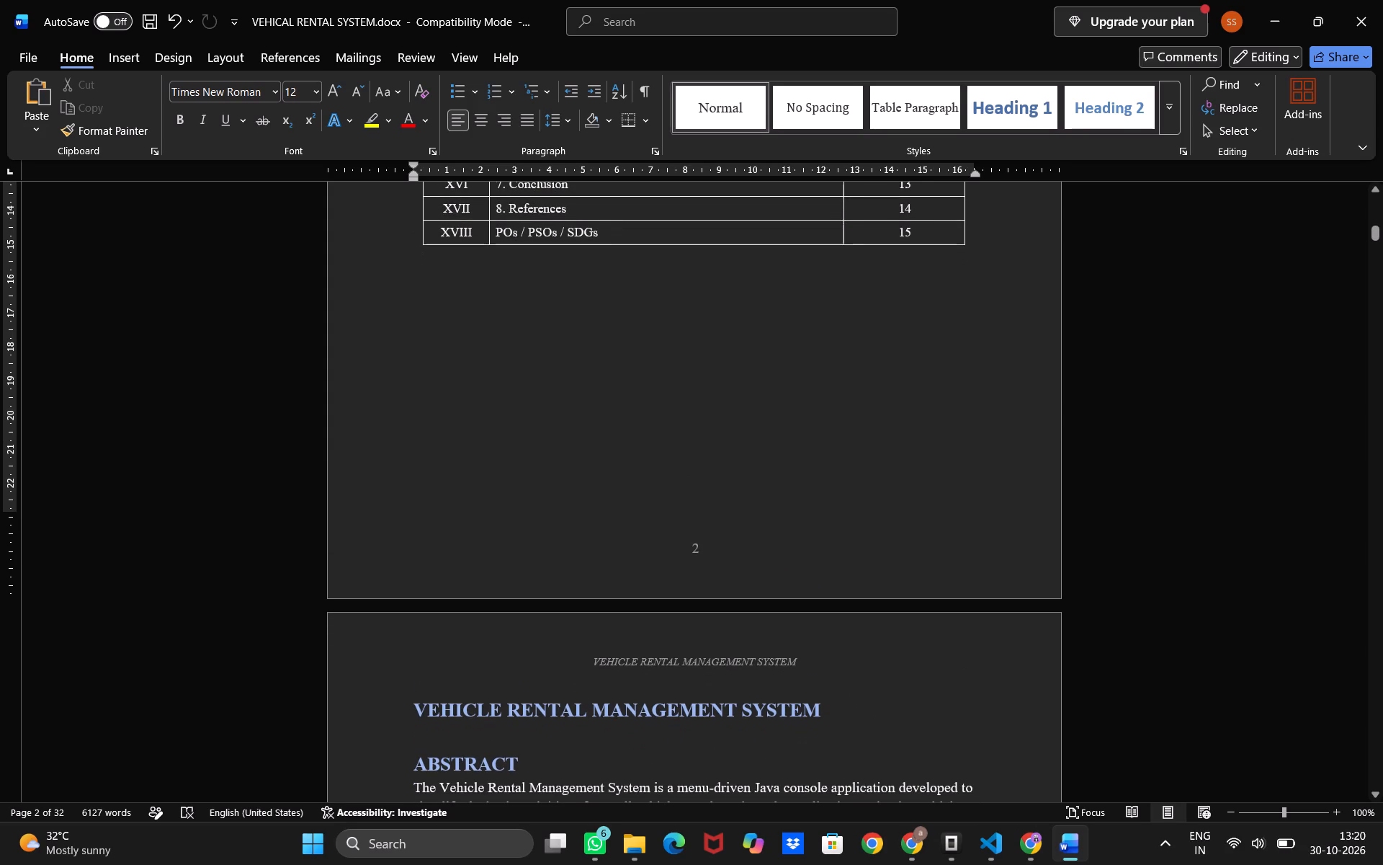
pyautogui.scroll(-8, 1062, 434)
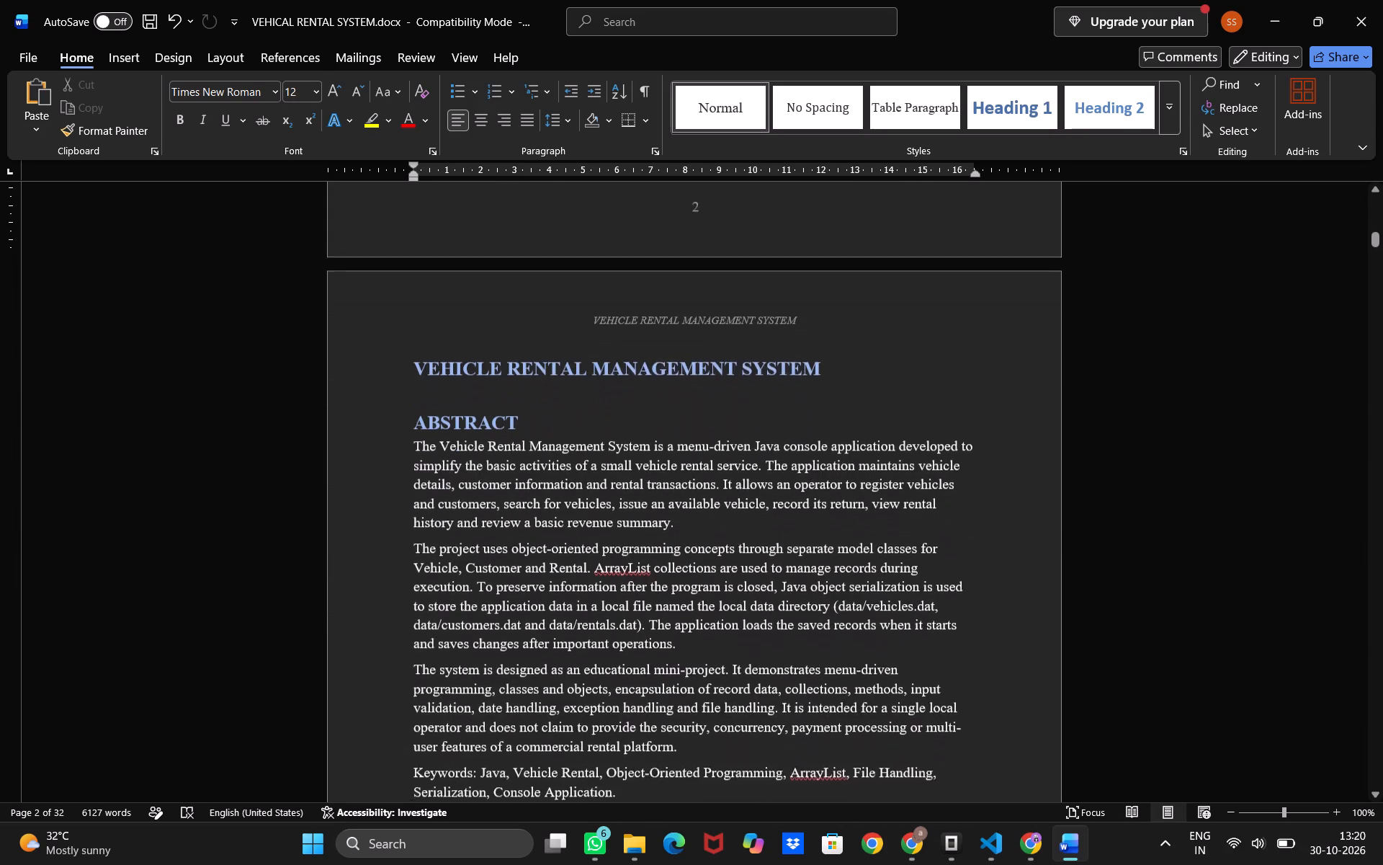
pyautogui.scroll(-6, 1062, 434)
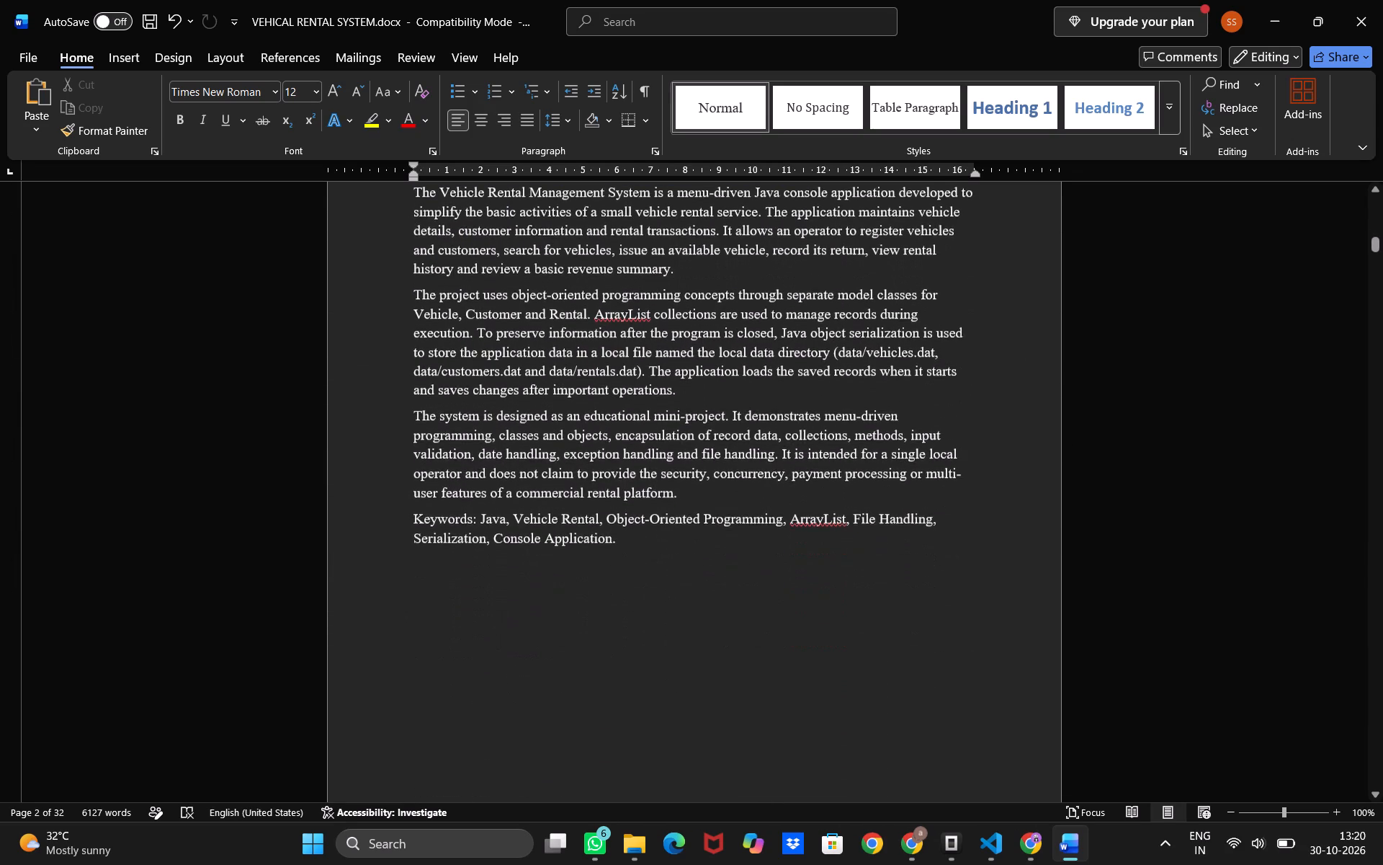
pyautogui.scroll(-12, 1062, 434)
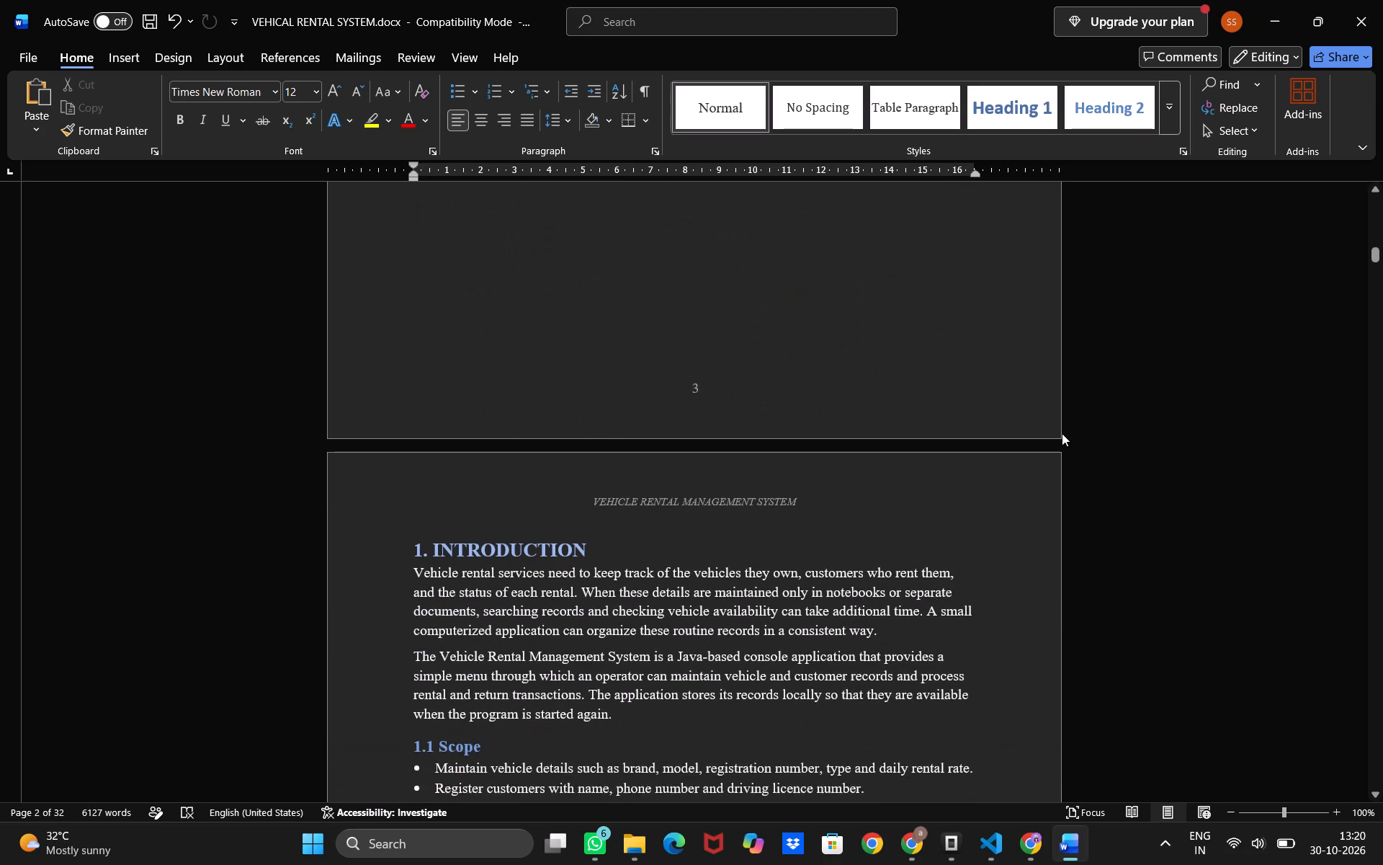
pyautogui.scroll(-2, 1062, 433)
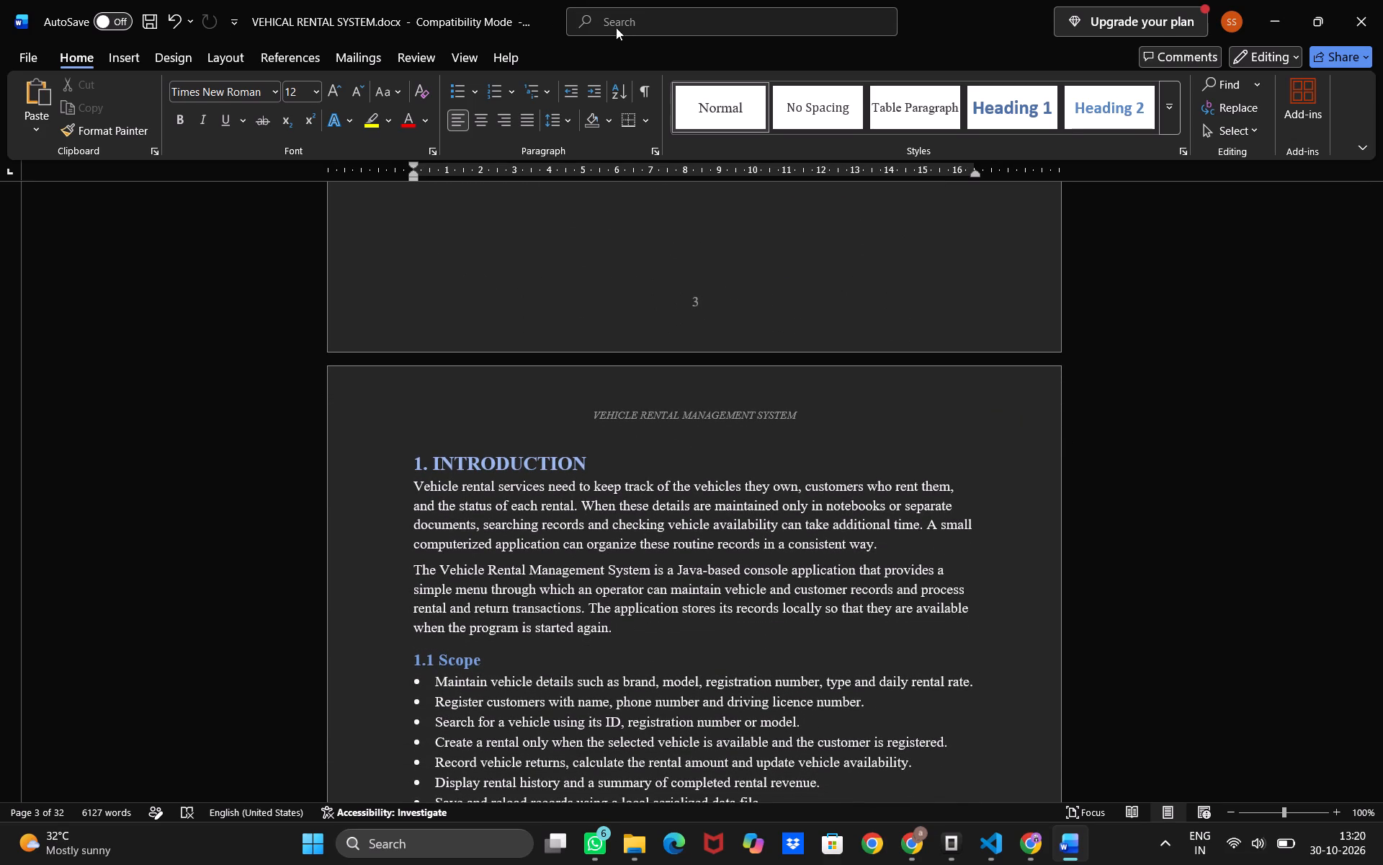
pyautogui.scroll(-7, 792, 766)
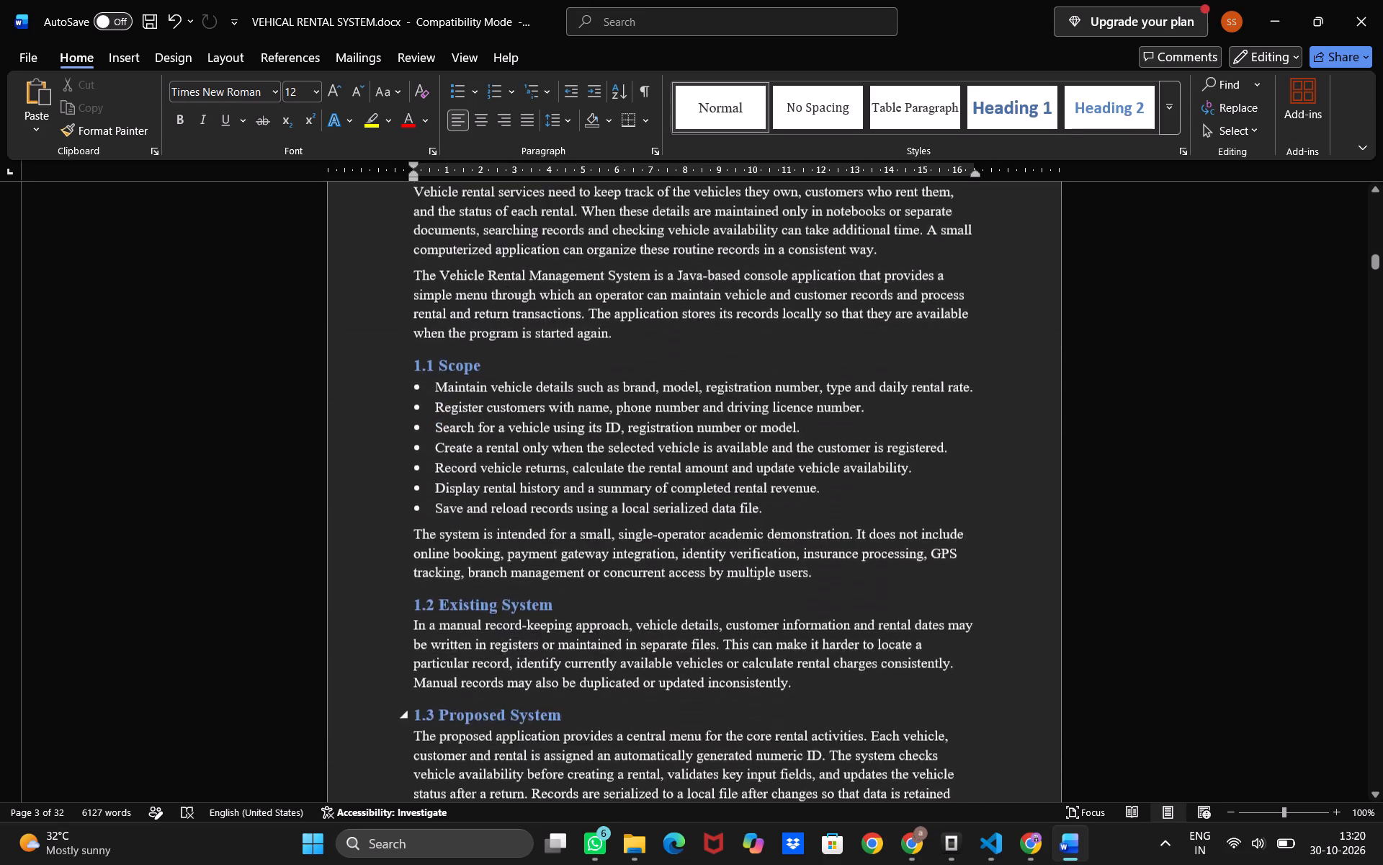
pyautogui.scroll(-9, 803, 706)
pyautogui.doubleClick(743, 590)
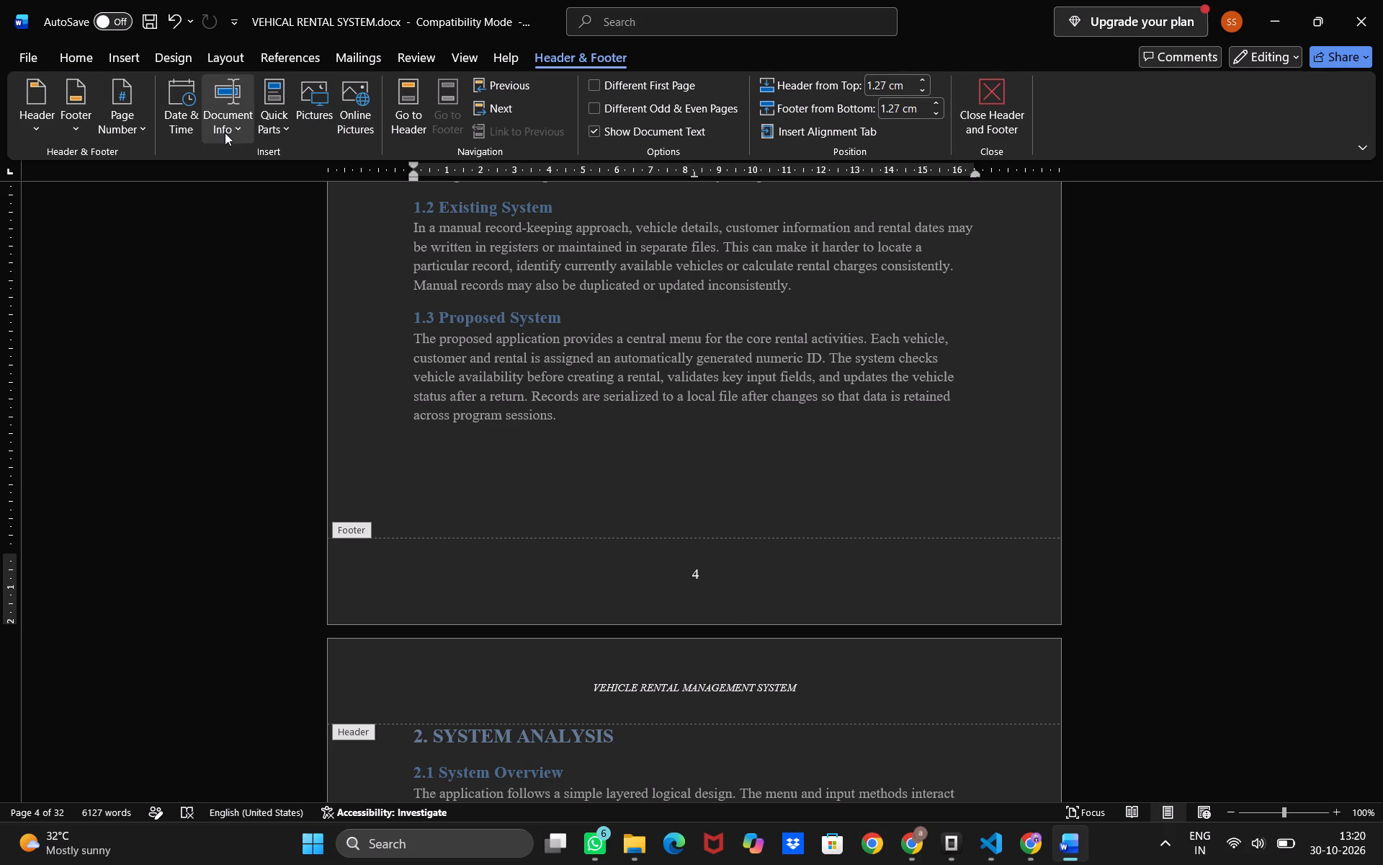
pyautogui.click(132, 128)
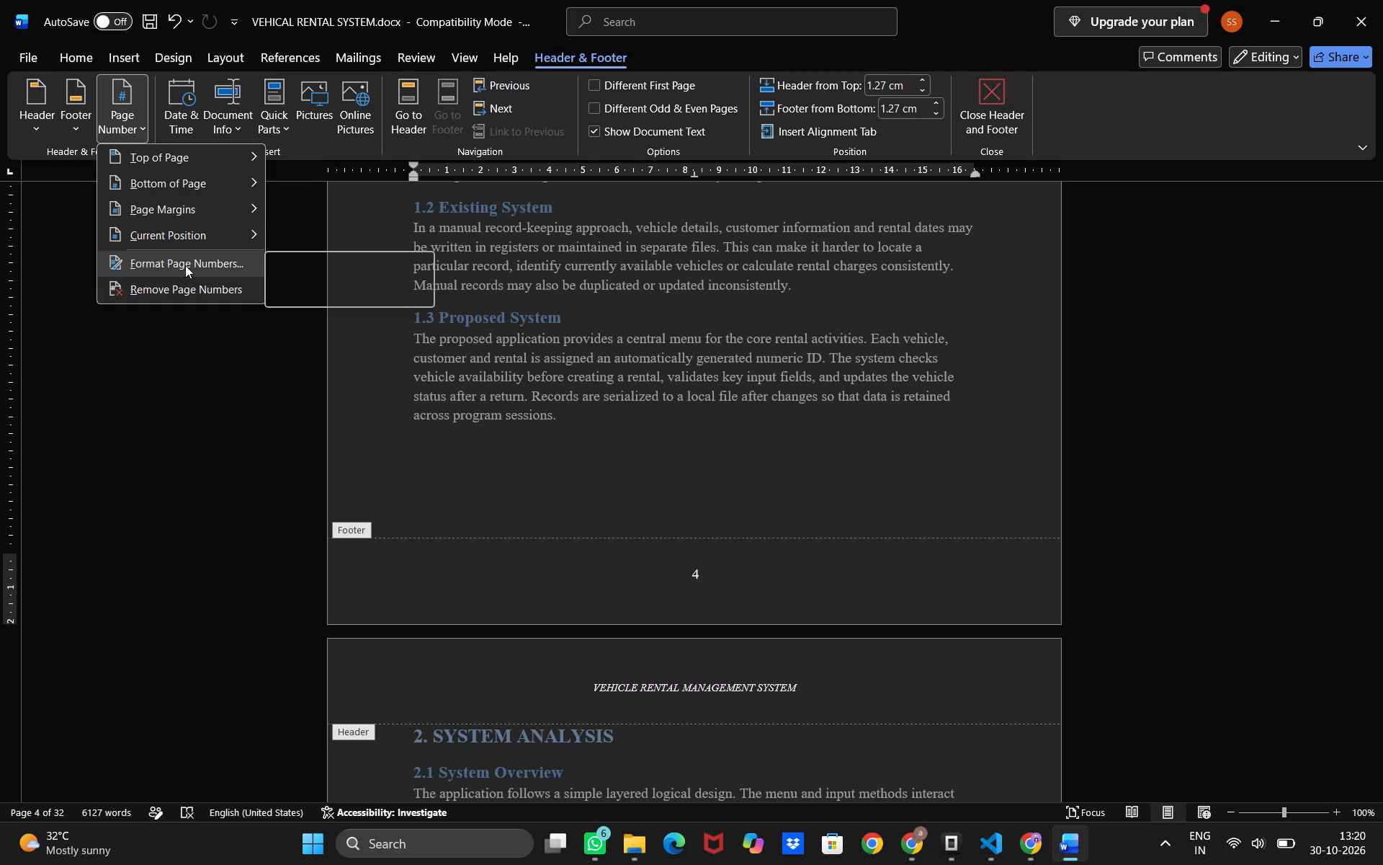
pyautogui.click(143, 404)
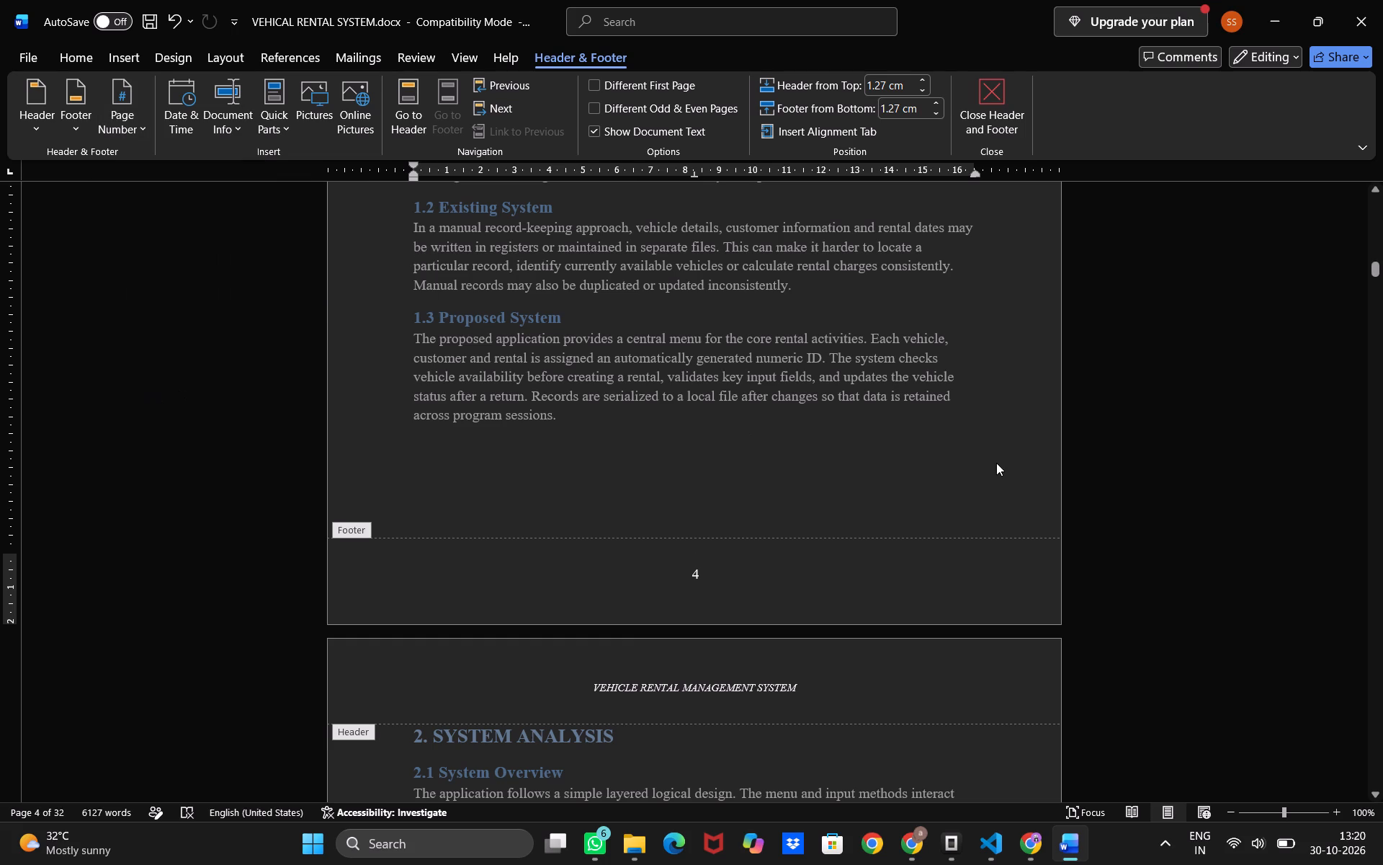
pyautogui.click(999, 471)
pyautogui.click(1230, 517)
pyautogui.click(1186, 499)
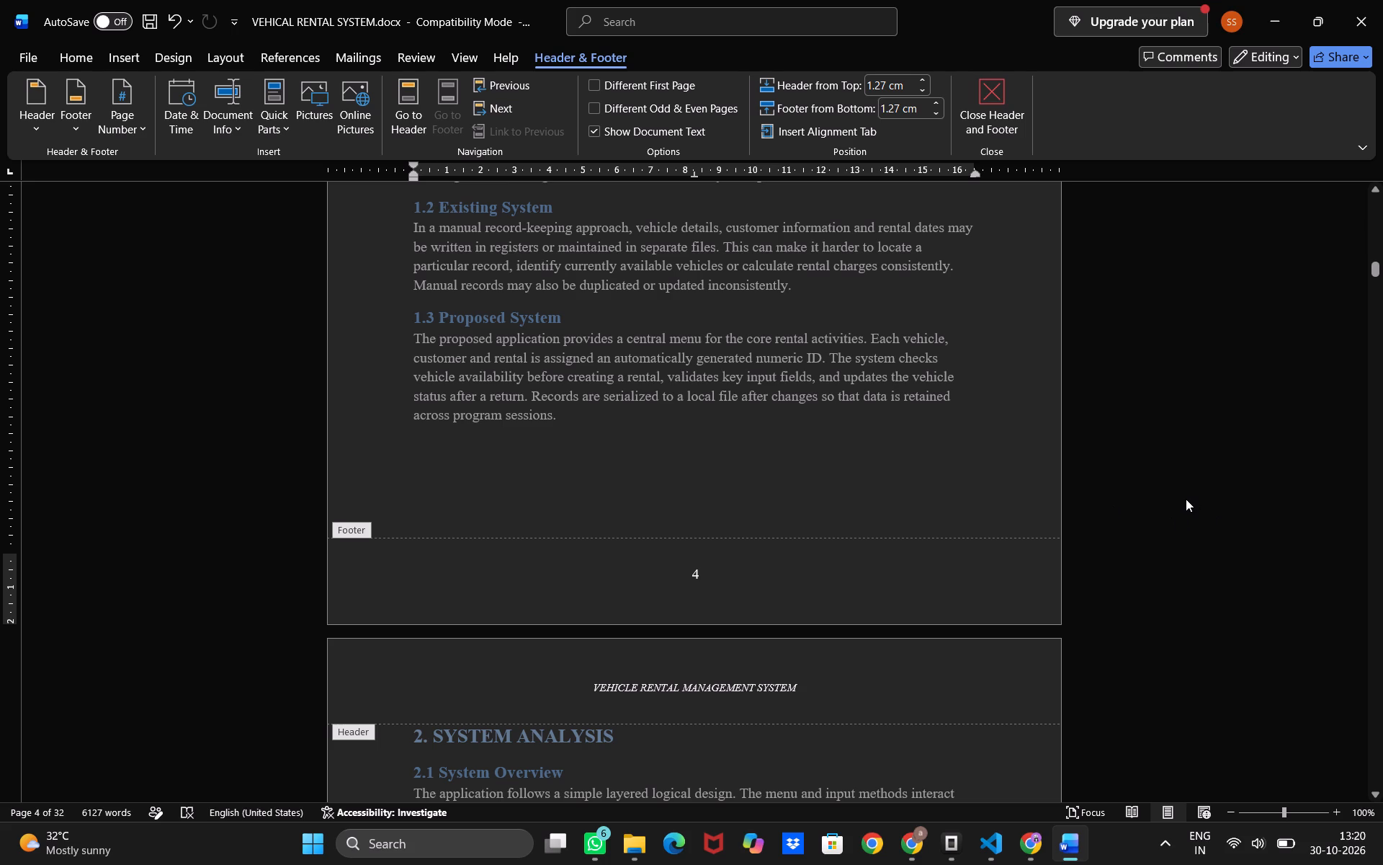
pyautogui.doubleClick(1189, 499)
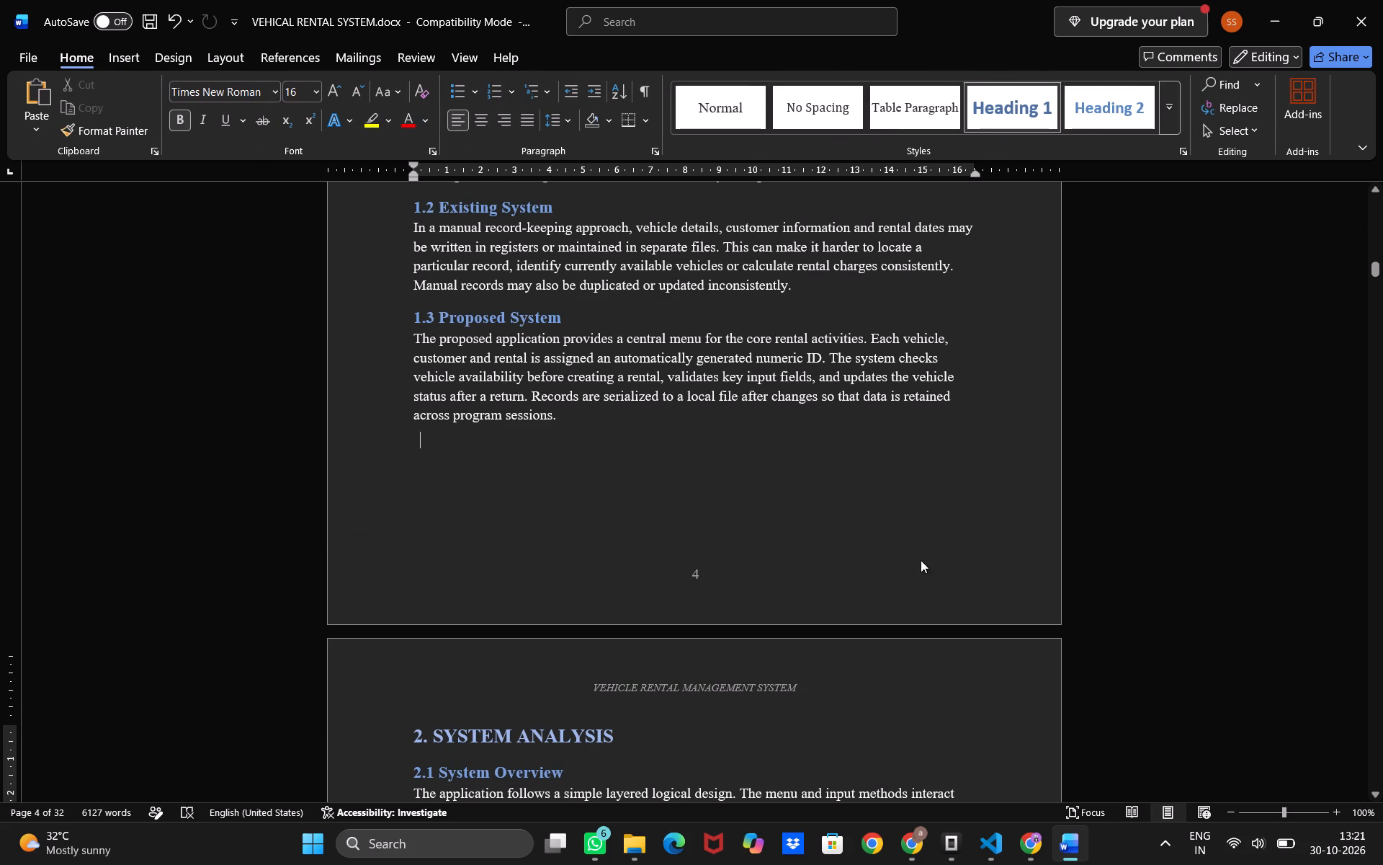
# Check the page transition between 1.3 Proposed System and the System Analysis section with its layer table.
pyautogui.scroll(1, 936, 631)
pyautogui.scroll(-6, 983, 568)
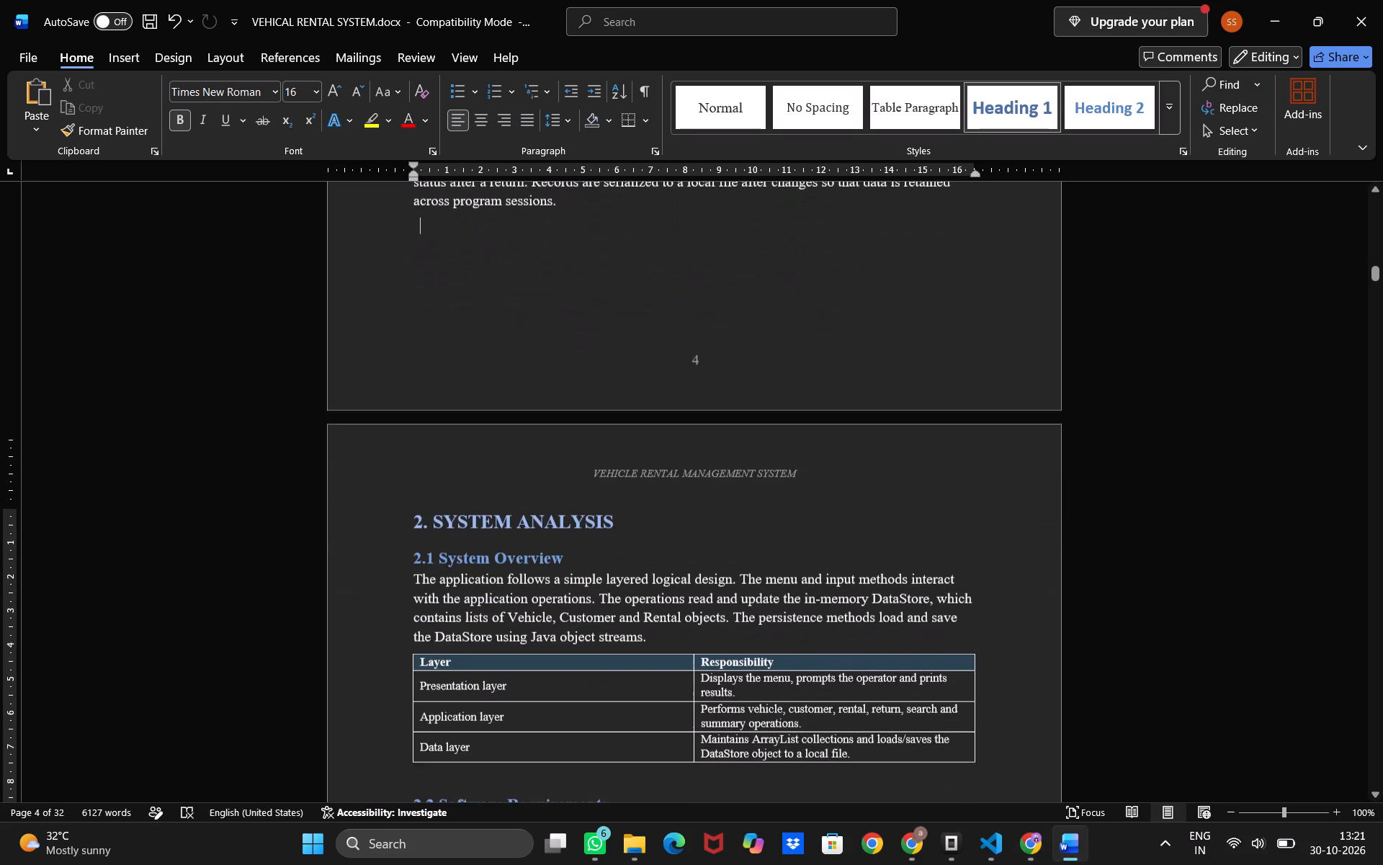
pyautogui.scroll(10, 985, 566)
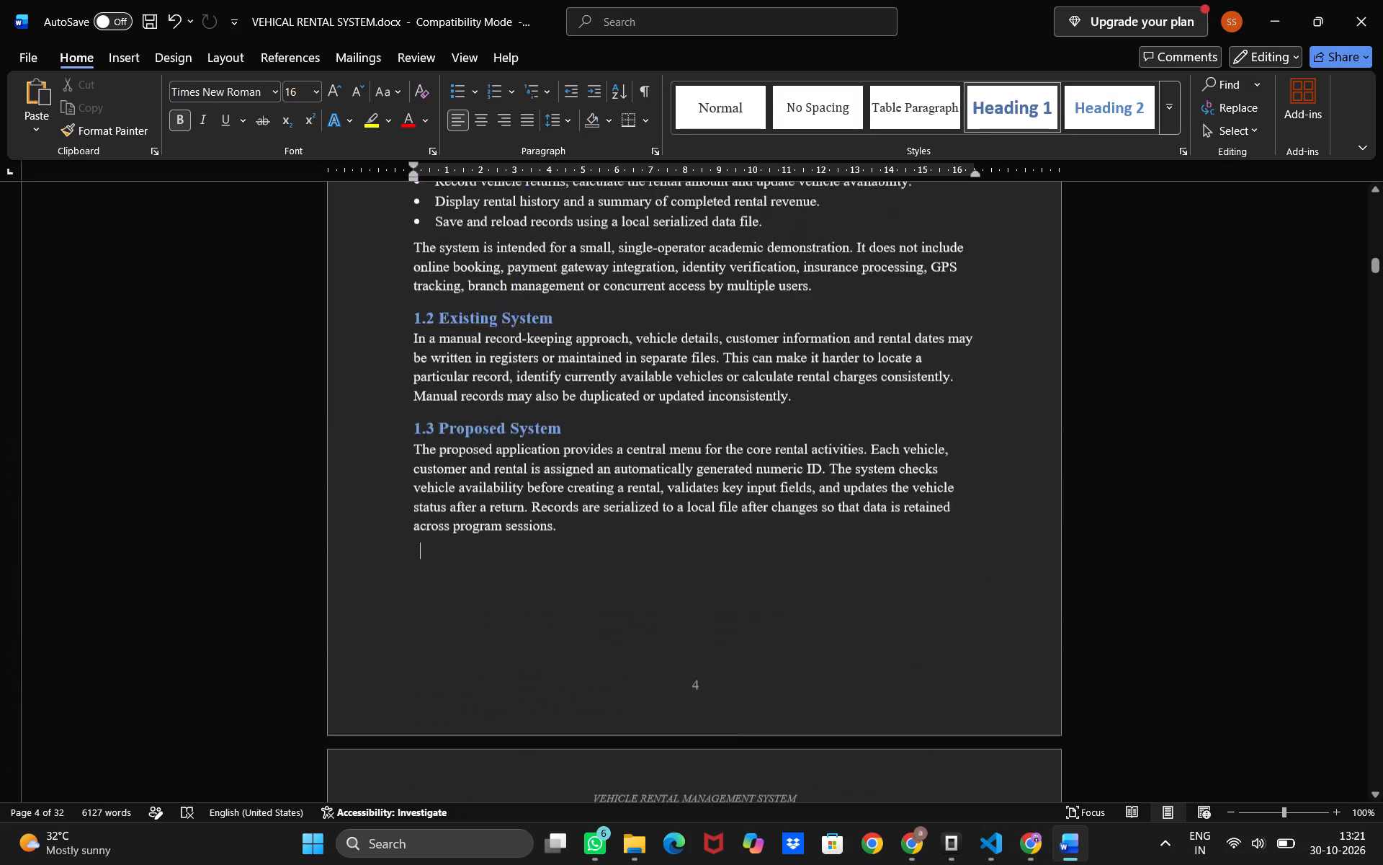
# Copy the front matter of the vehicle rental report, from the start of the cover page through the end of the abstract.
pyautogui.scroll(12, 990, 554)
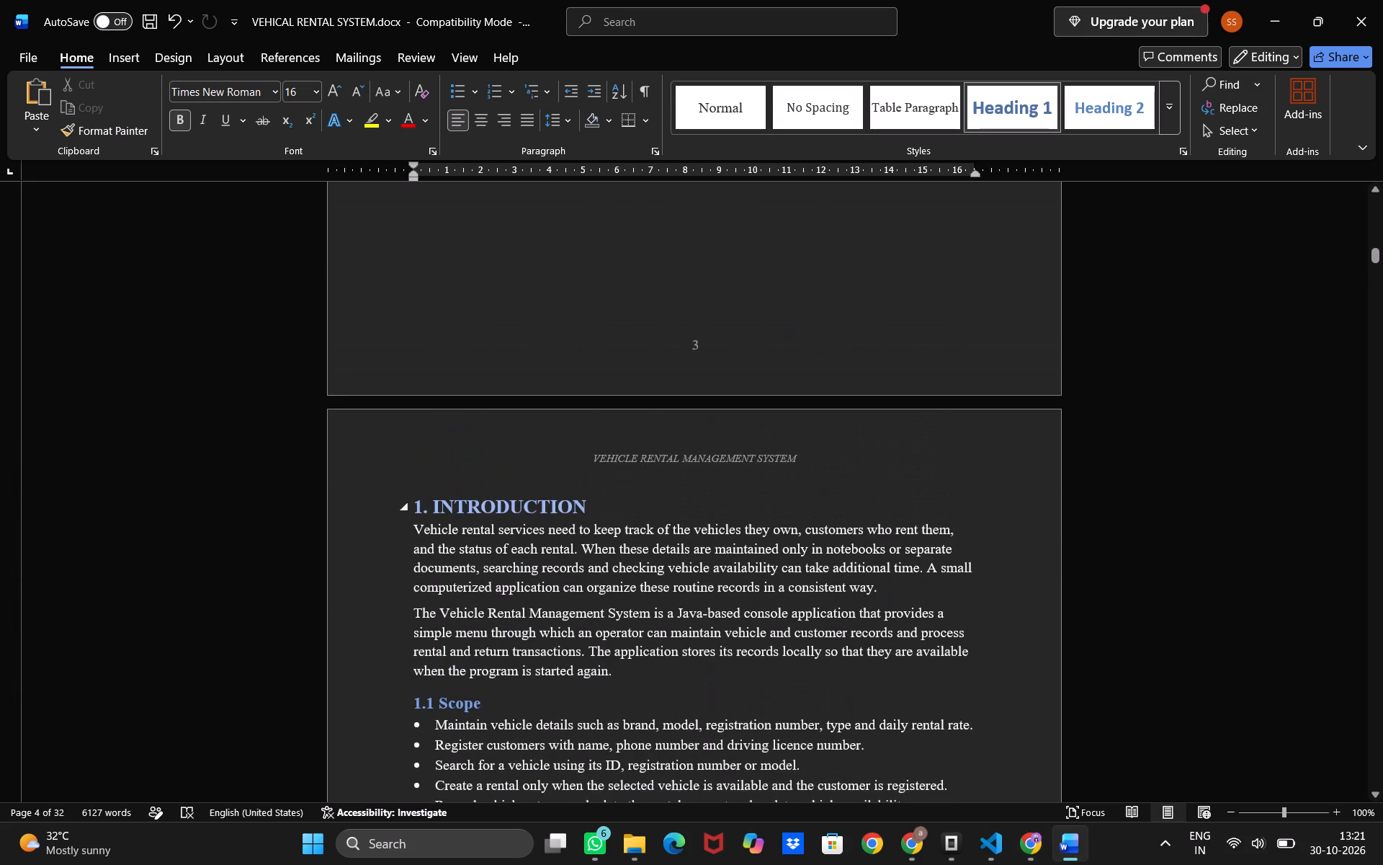
pyautogui.scroll(9, 788, 442)
pyautogui.scroll(2, 714, 636)
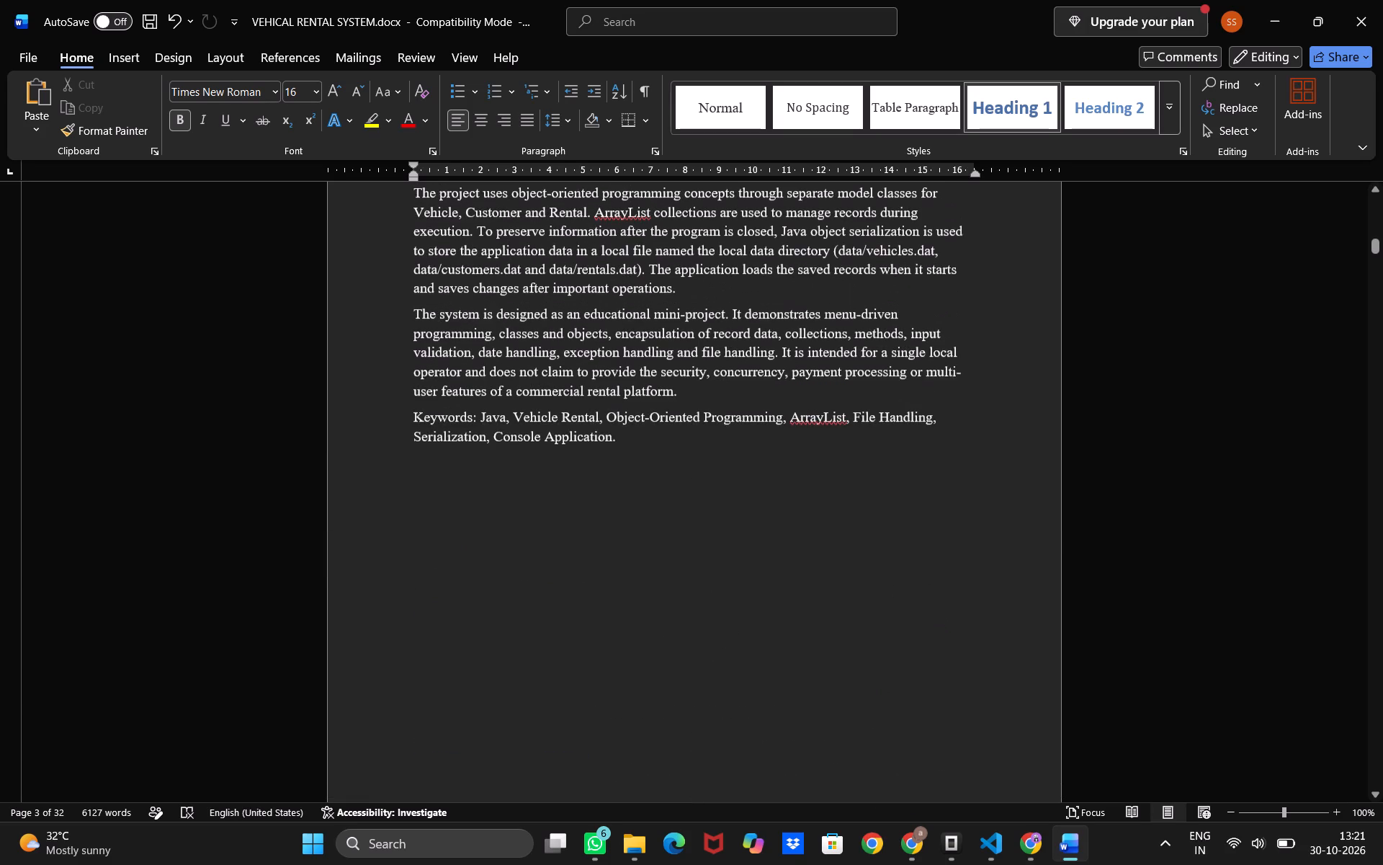
pyautogui.moveTo(723, 717); pyautogui.dragTo(602, 49)
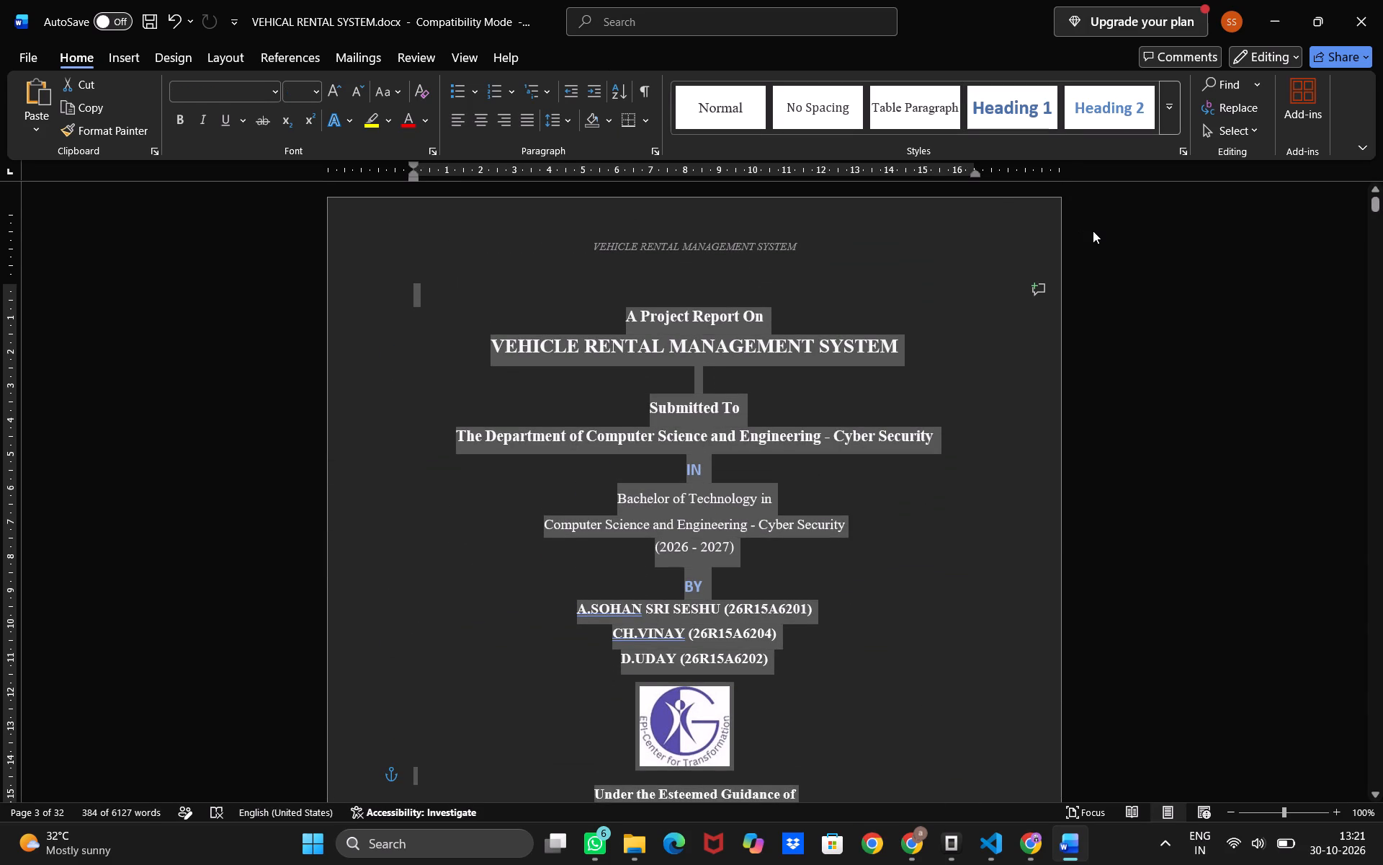
pyautogui.hotkey('ctrl', 'c')
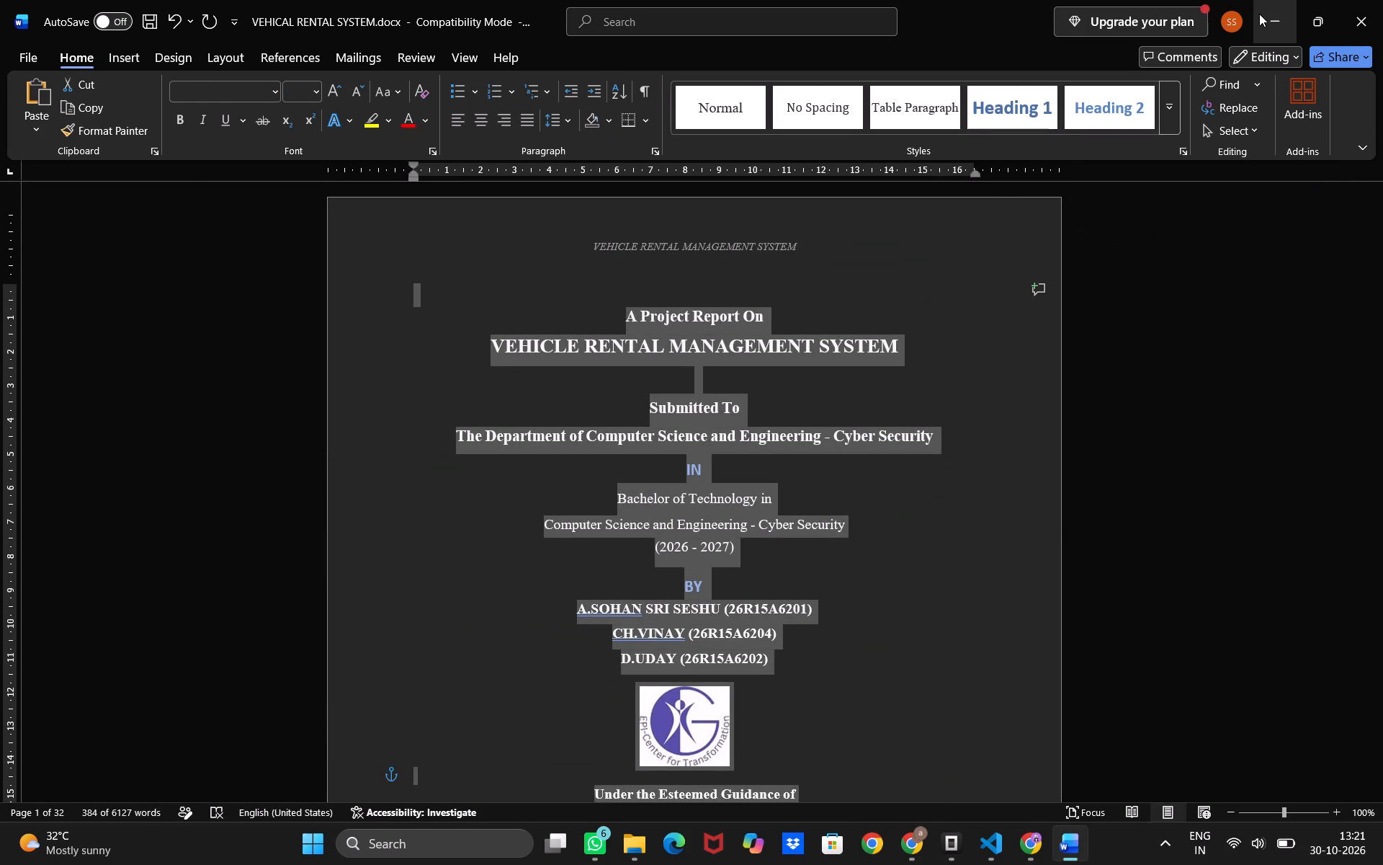
# Set the report window aside and create a new blank document in Word.
pyautogui.click(1259, 14)
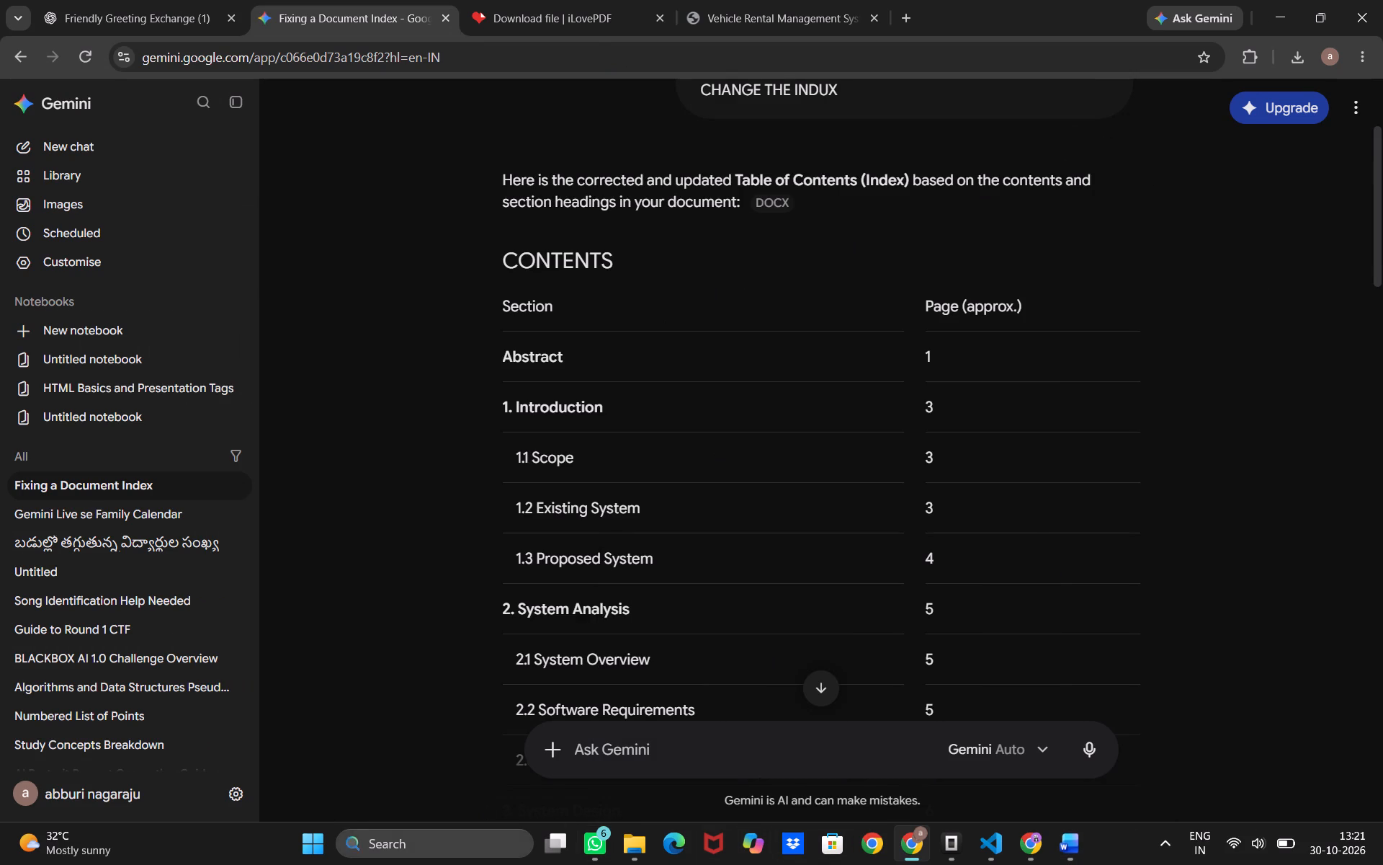
pyautogui.click(463, 848)
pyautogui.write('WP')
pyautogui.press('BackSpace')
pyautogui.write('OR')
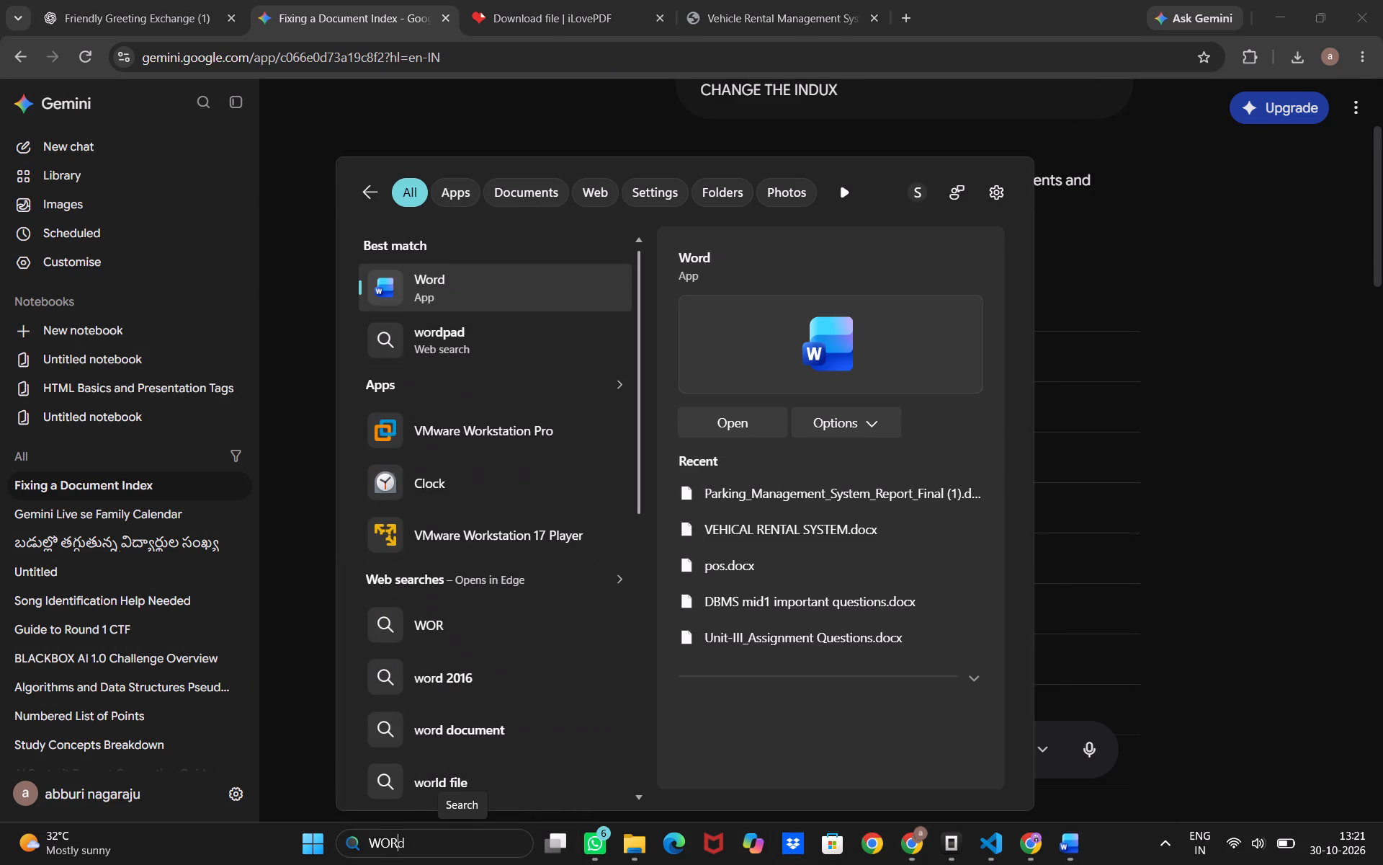
pyautogui.doubleClick(453, 292)
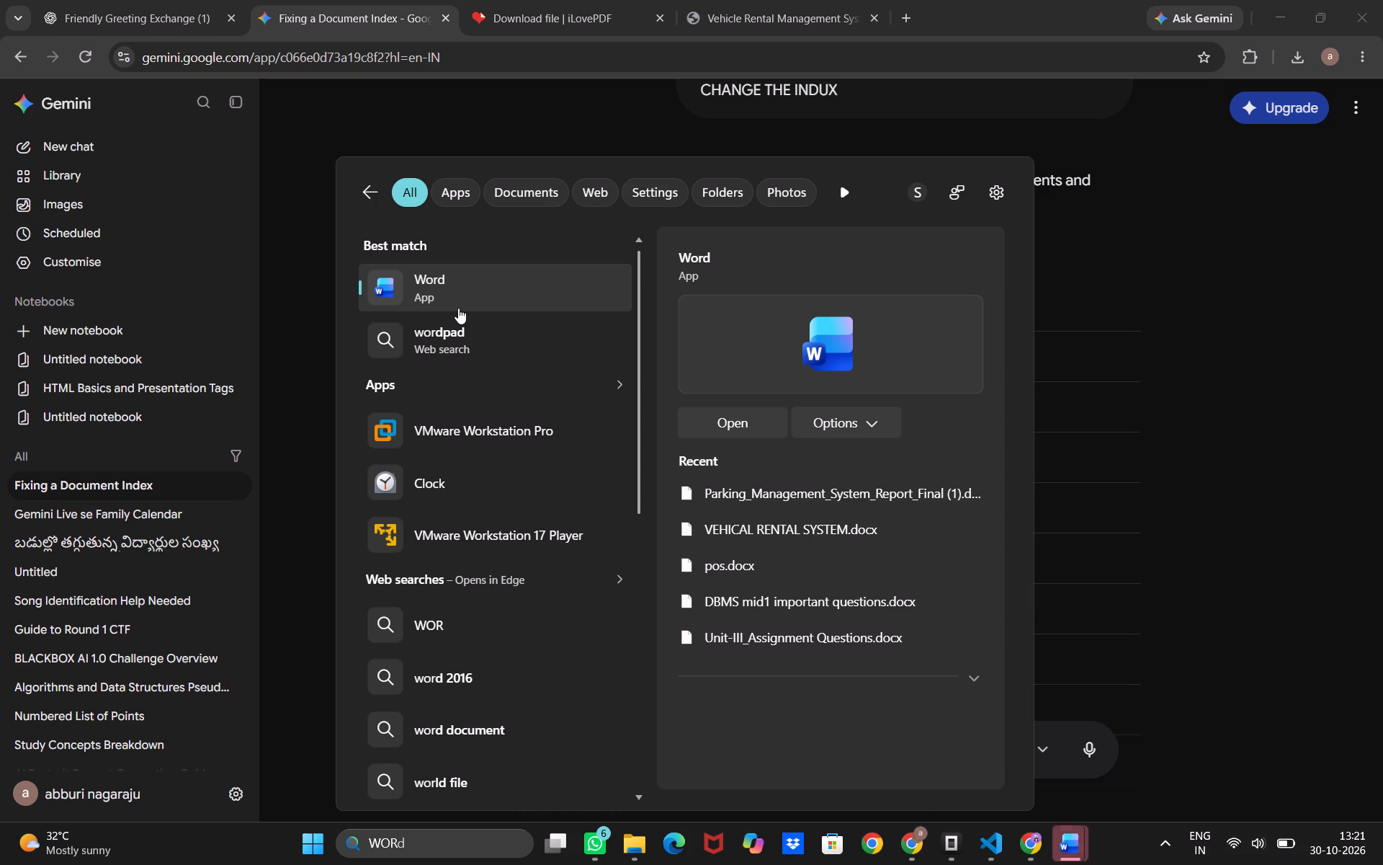
pyautogui.click(447, 290)
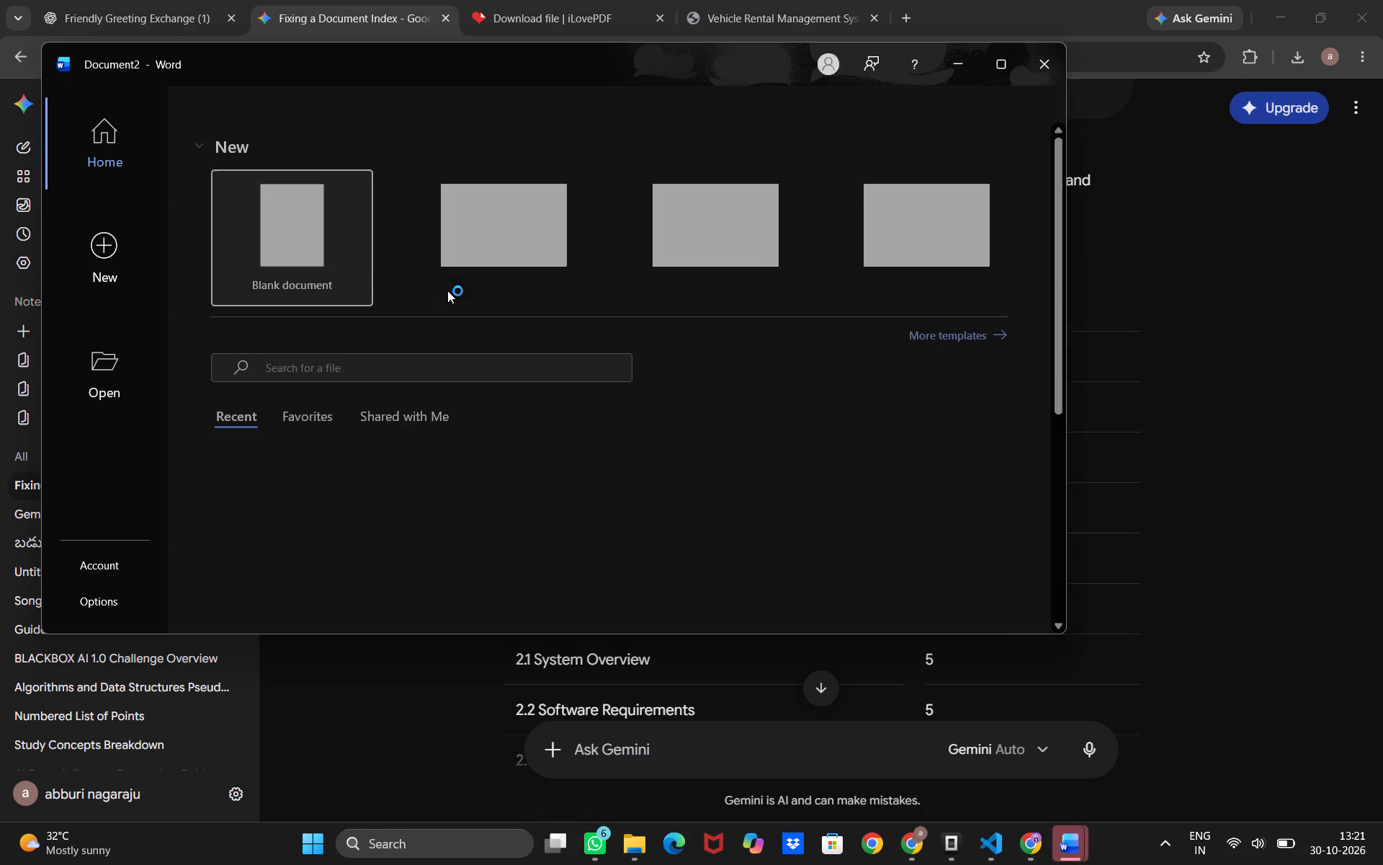
pyautogui.click(321, 257)
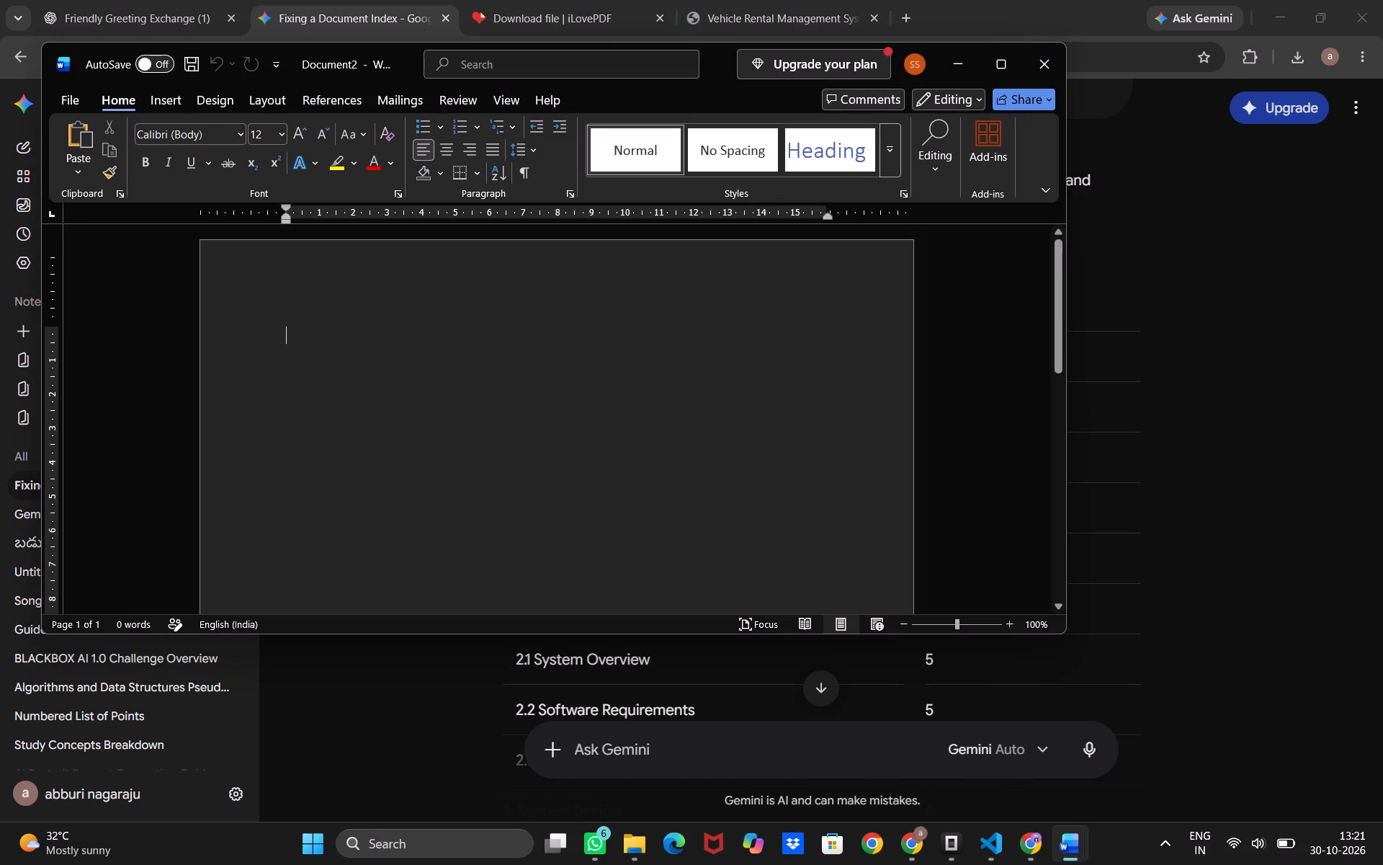
# Paste the copied cover, index and abstract pages into the blank document and maximize its window.
pyautogui.hotkey('ctrl', 'v')
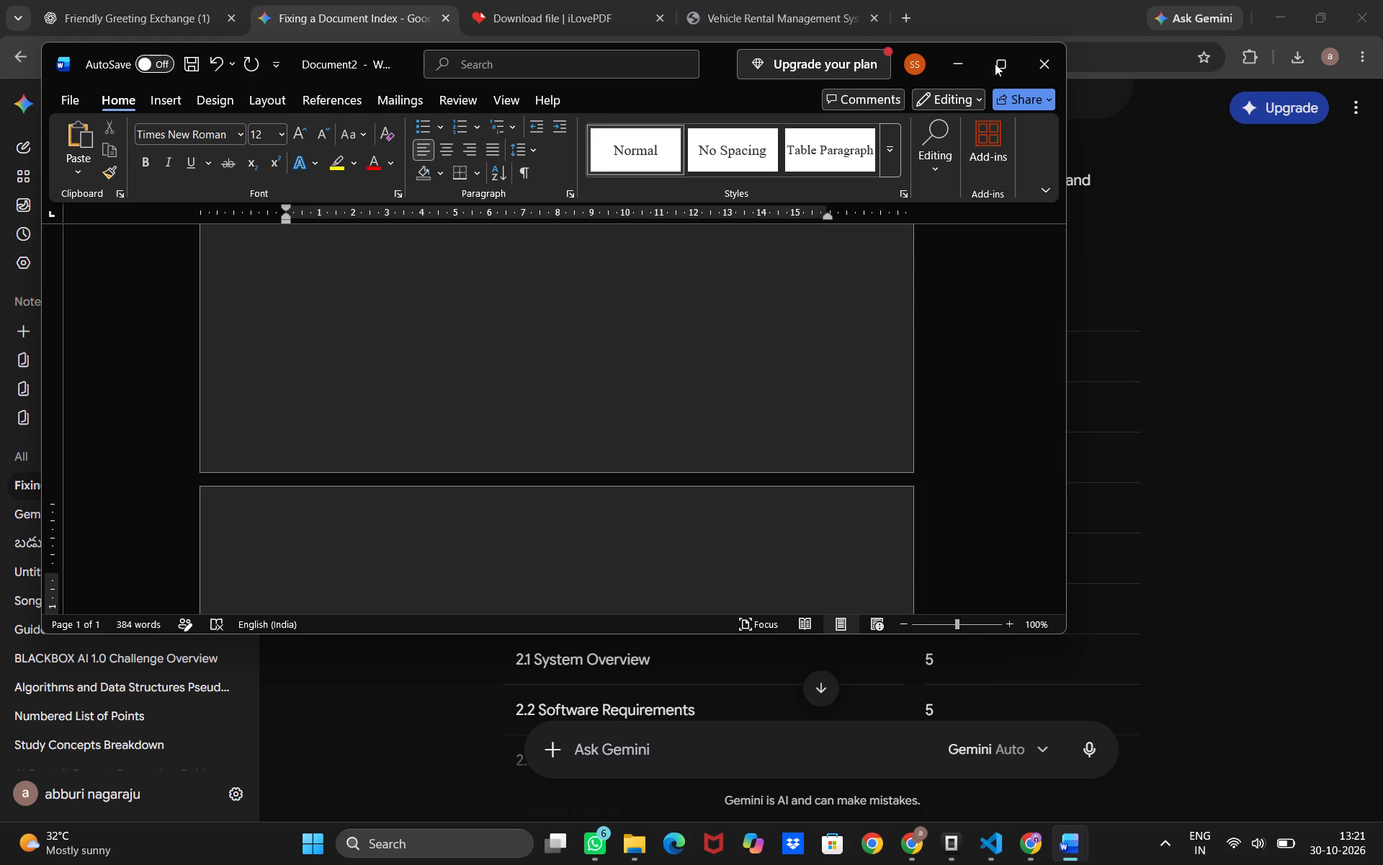
pyautogui.click(1019, 63)
pyautogui.scroll(11, 809, 634)
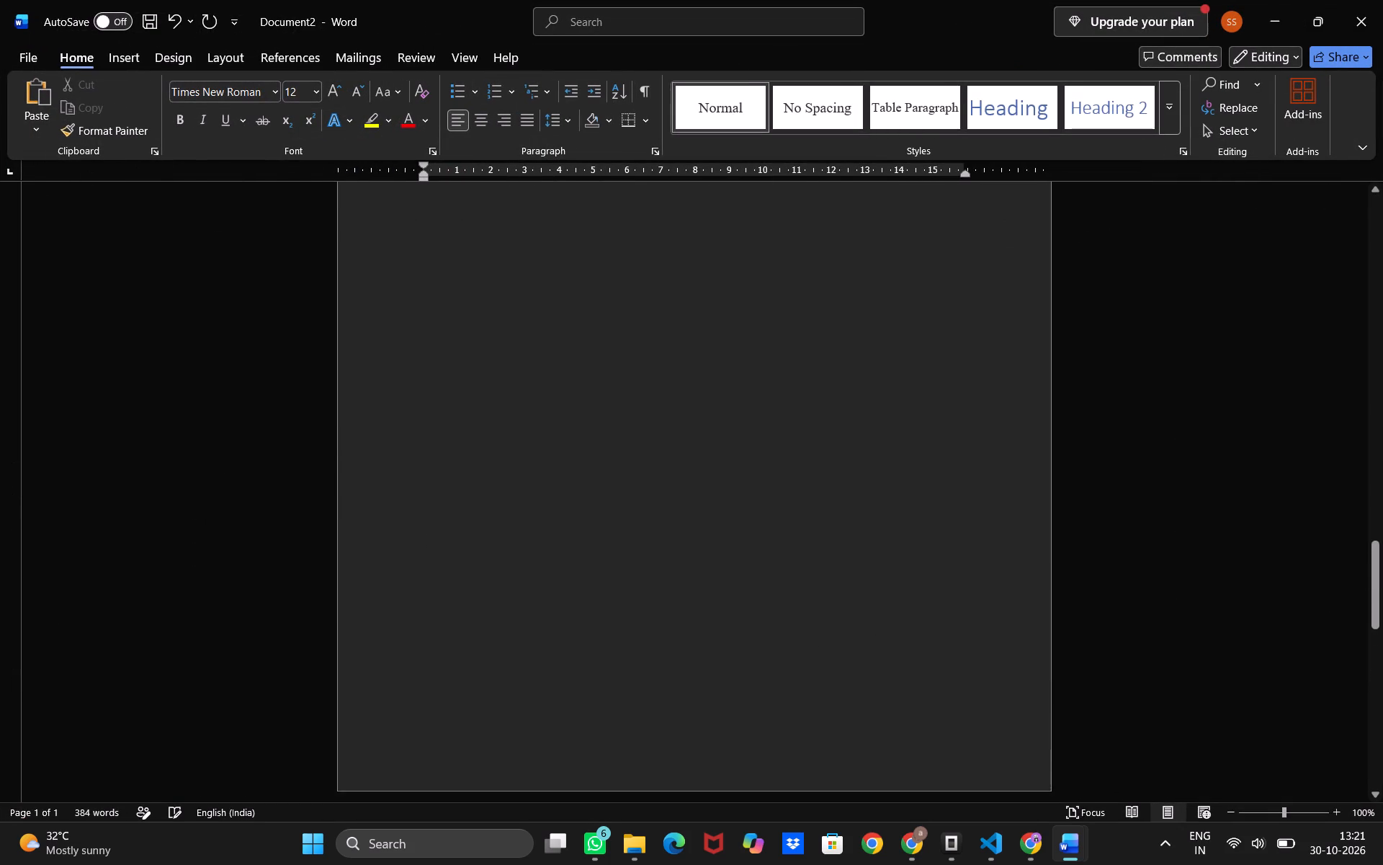
# In Document2, add a blank line above the INDEX heading to move it onto the same page as its table.
pyautogui.scroll(20, 813, 618)
pyautogui.scroll(11, 813, 618)
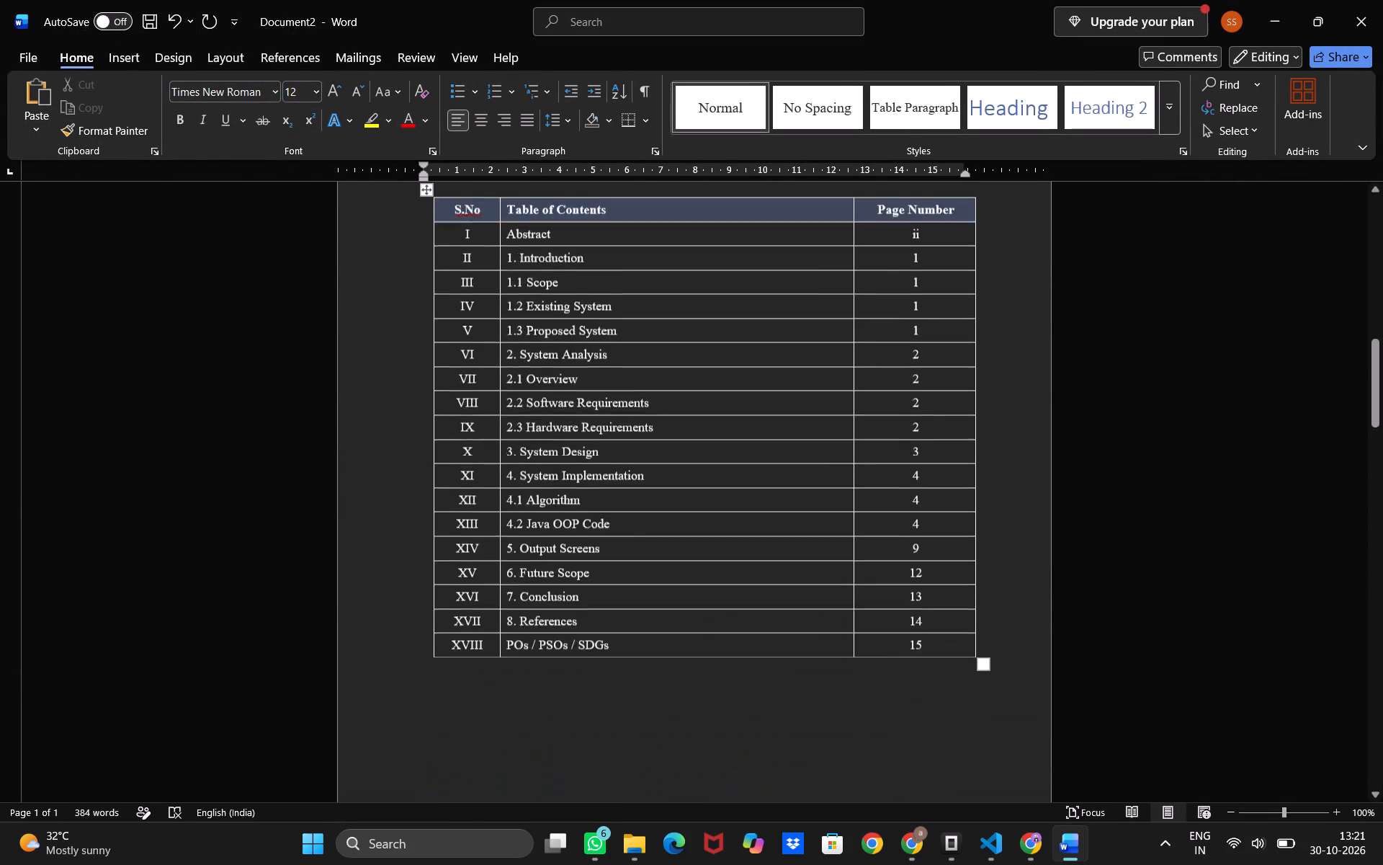
pyautogui.scroll(18, 822, 600)
pyautogui.scroll(9, 823, 599)
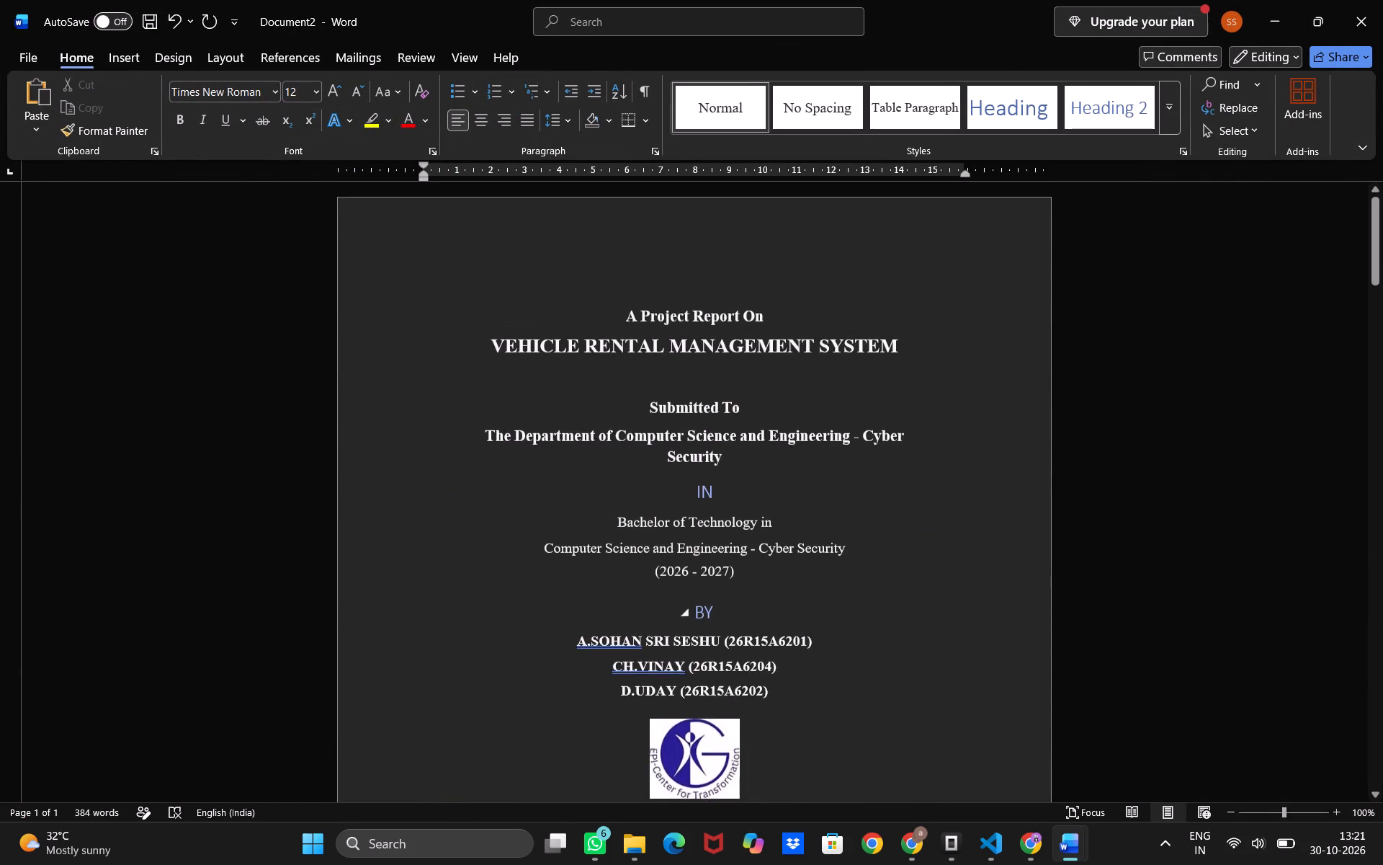
pyautogui.scroll(-14, 823, 599)
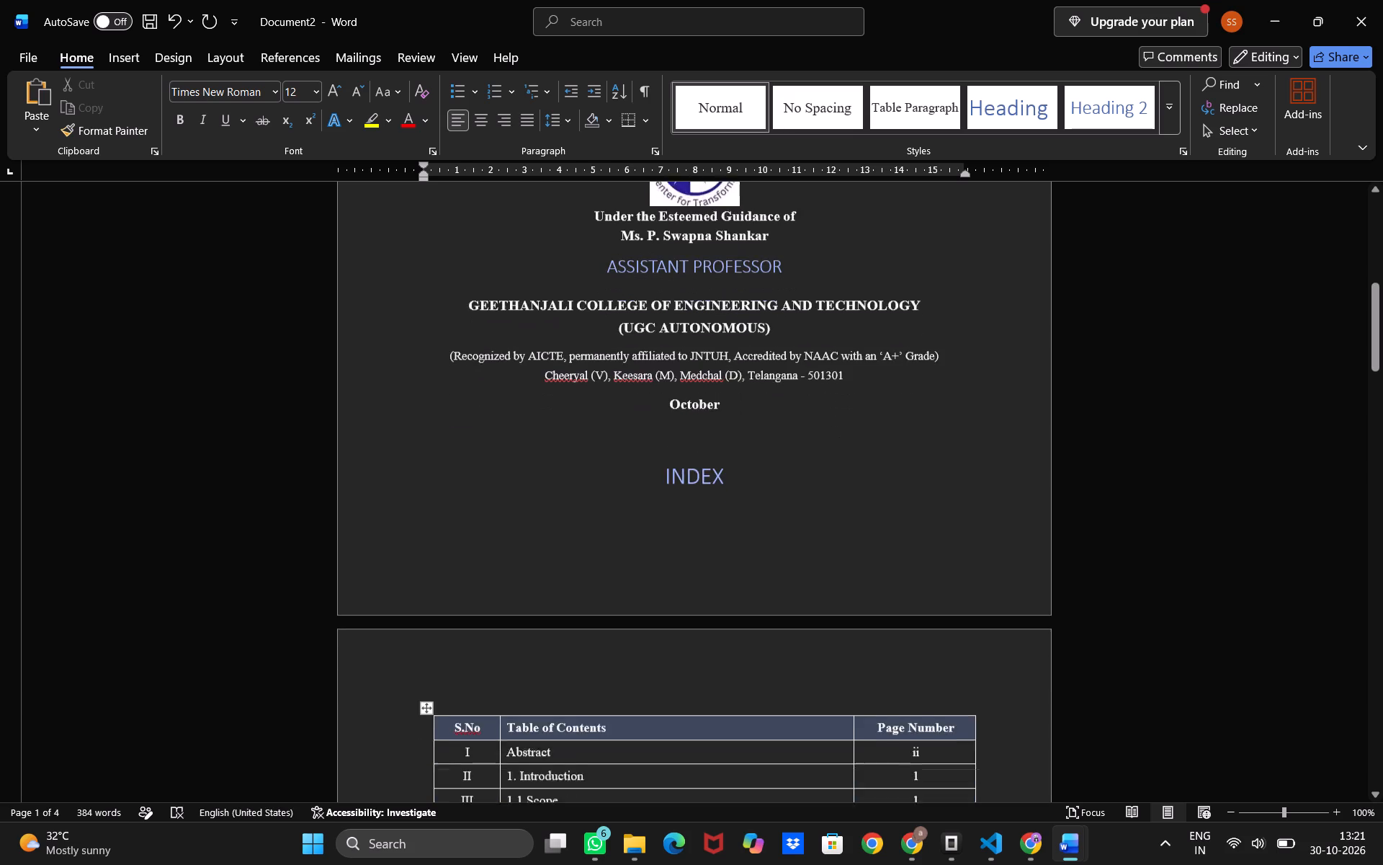
pyautogui.scroll(3, 823, 598)
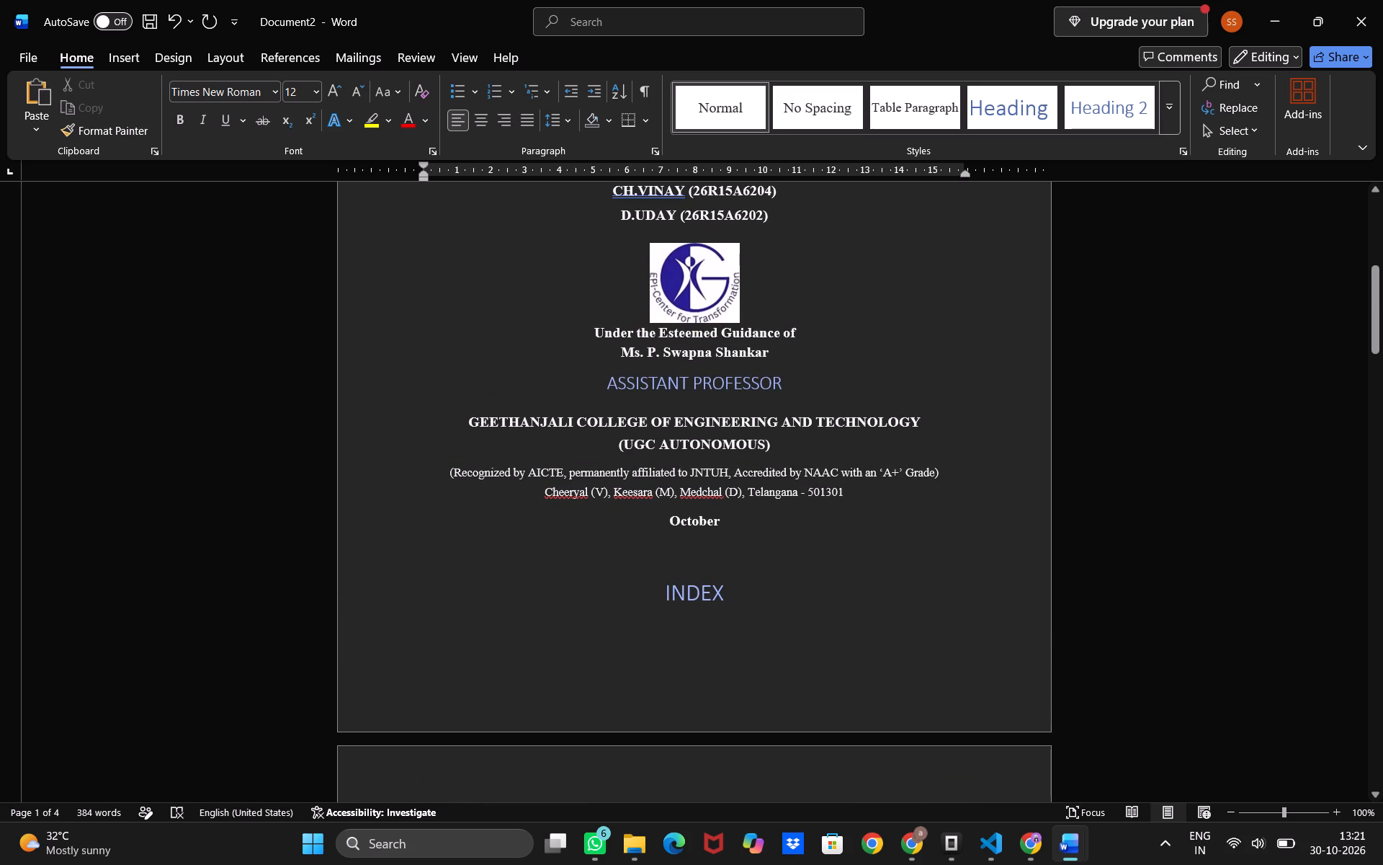
pyautogui.click(698, 560)
pyautogui.press('Return')
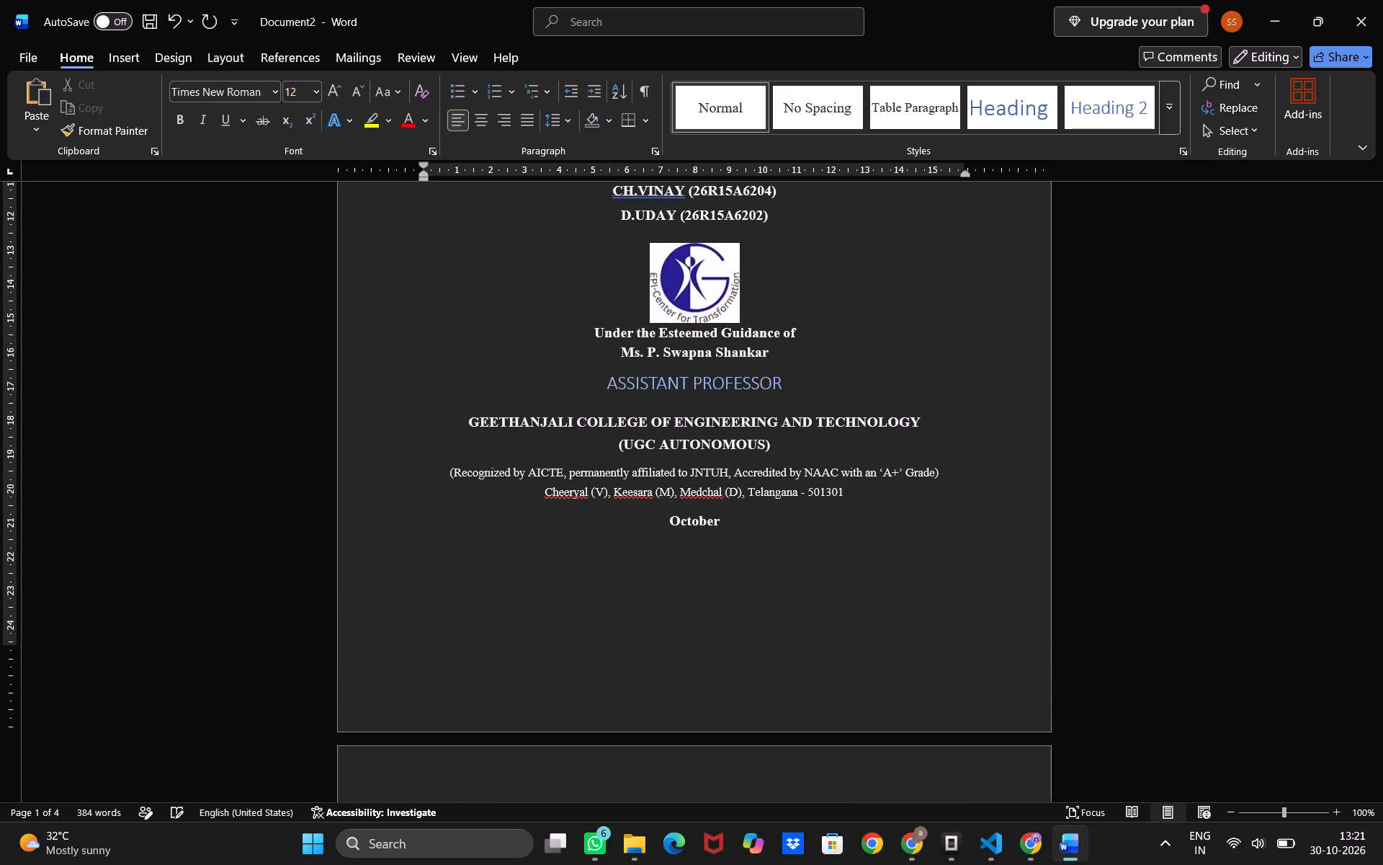
# Add one blank line below the index table to push the VEHICLE RENTAL MANAGEMENT SYSTEM title and abstract onto the next page.
pyautogui.scroll(-12, 555, 687)
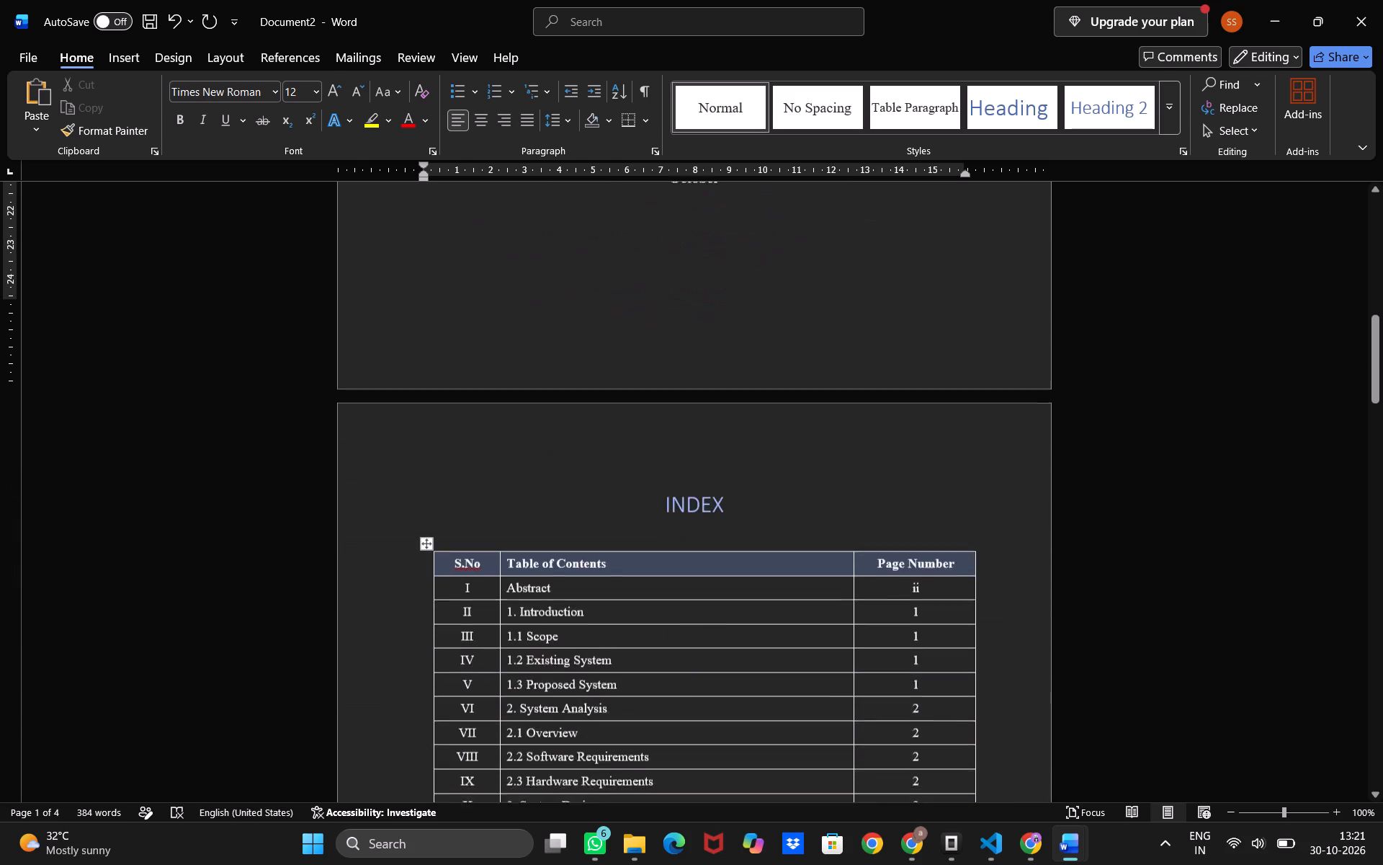
pyautogui.scroll(-11, 567, 681)
pyautogui.click(614, 514)
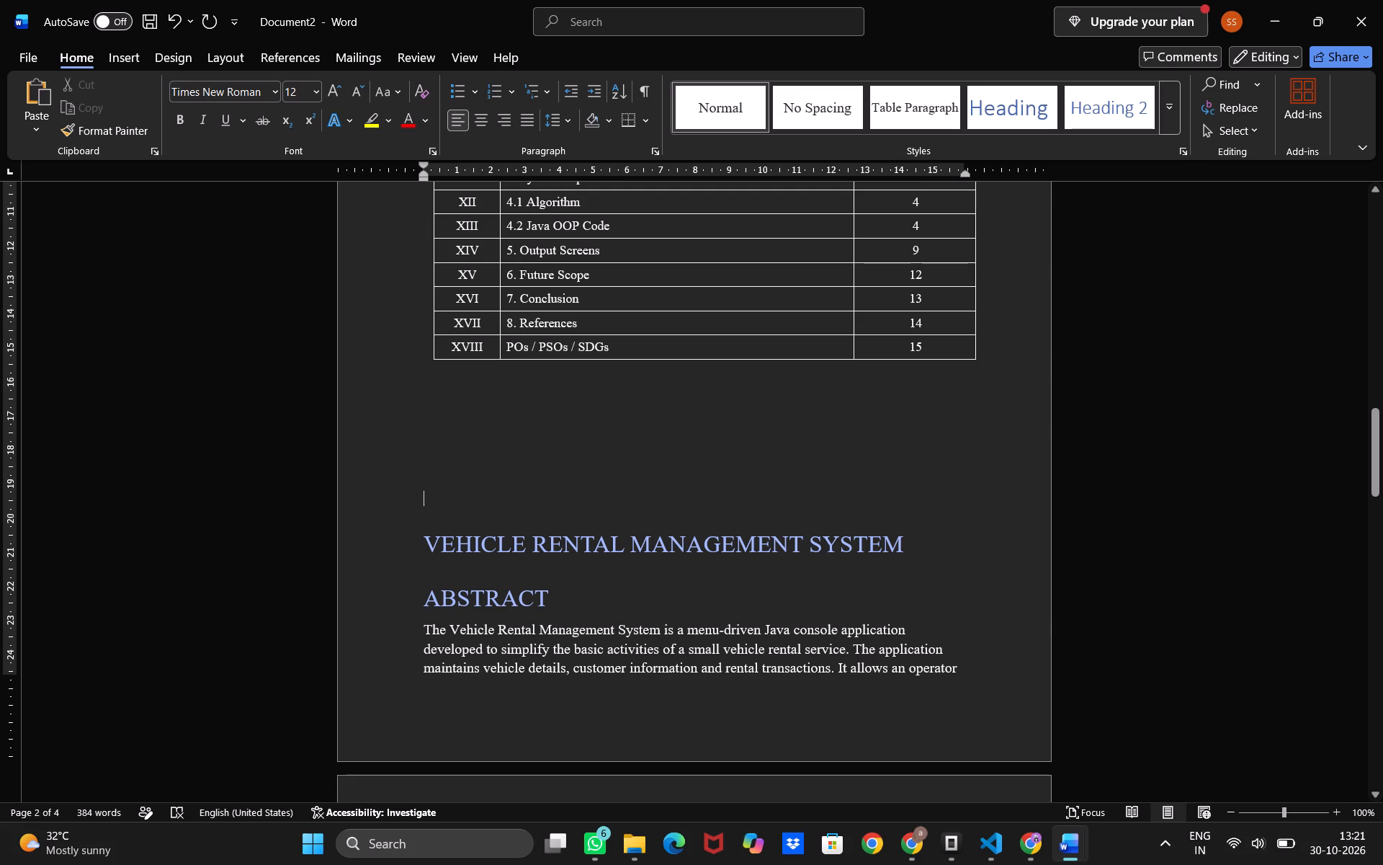
pyautogui.press('Return')
pyautogui.press('Return')
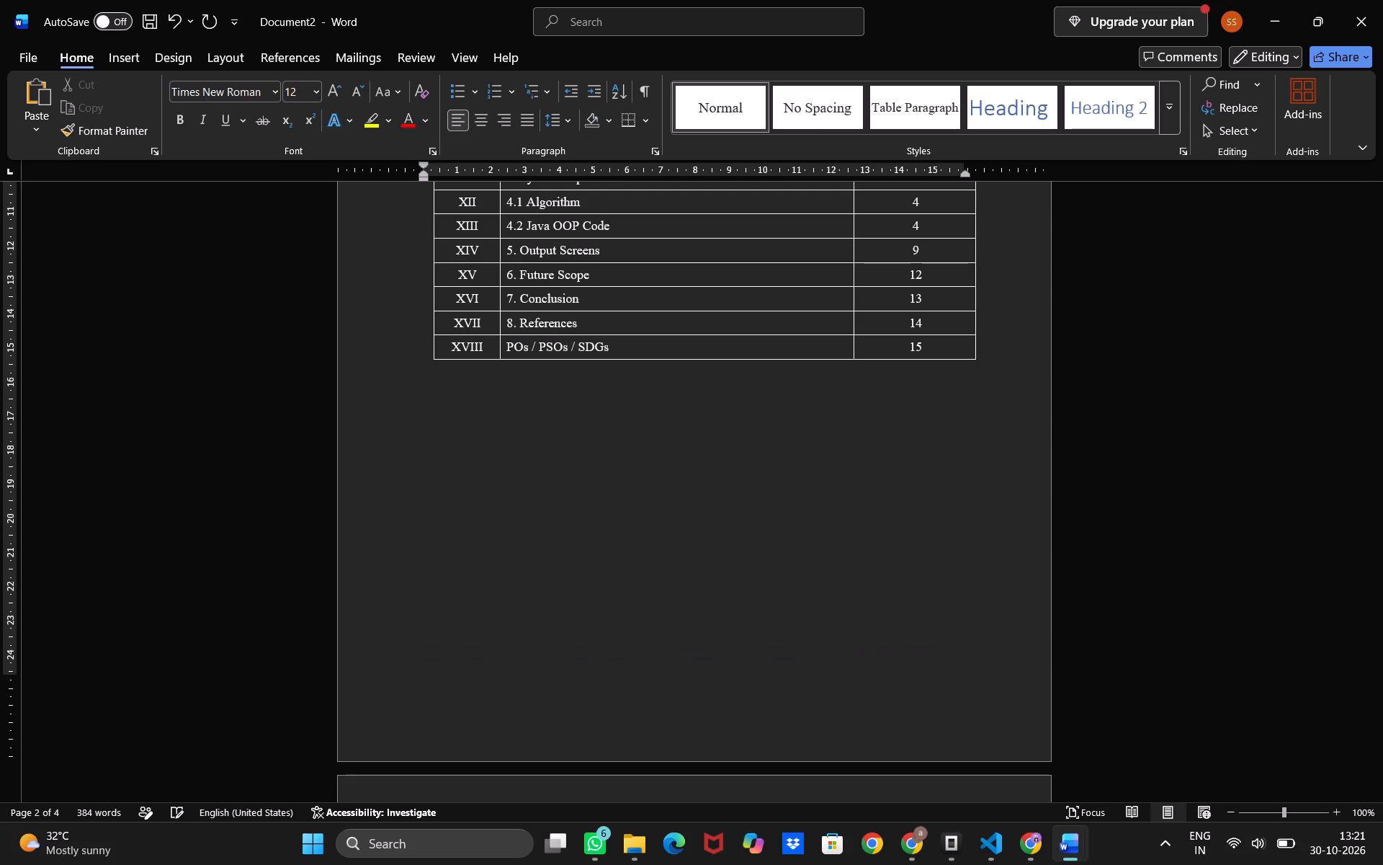
pyautogui.press('BackSpace')
# Review the abstract page and the remaining pages down to the end of Document2.
pyautogui.scroll(-16, 604, 546)
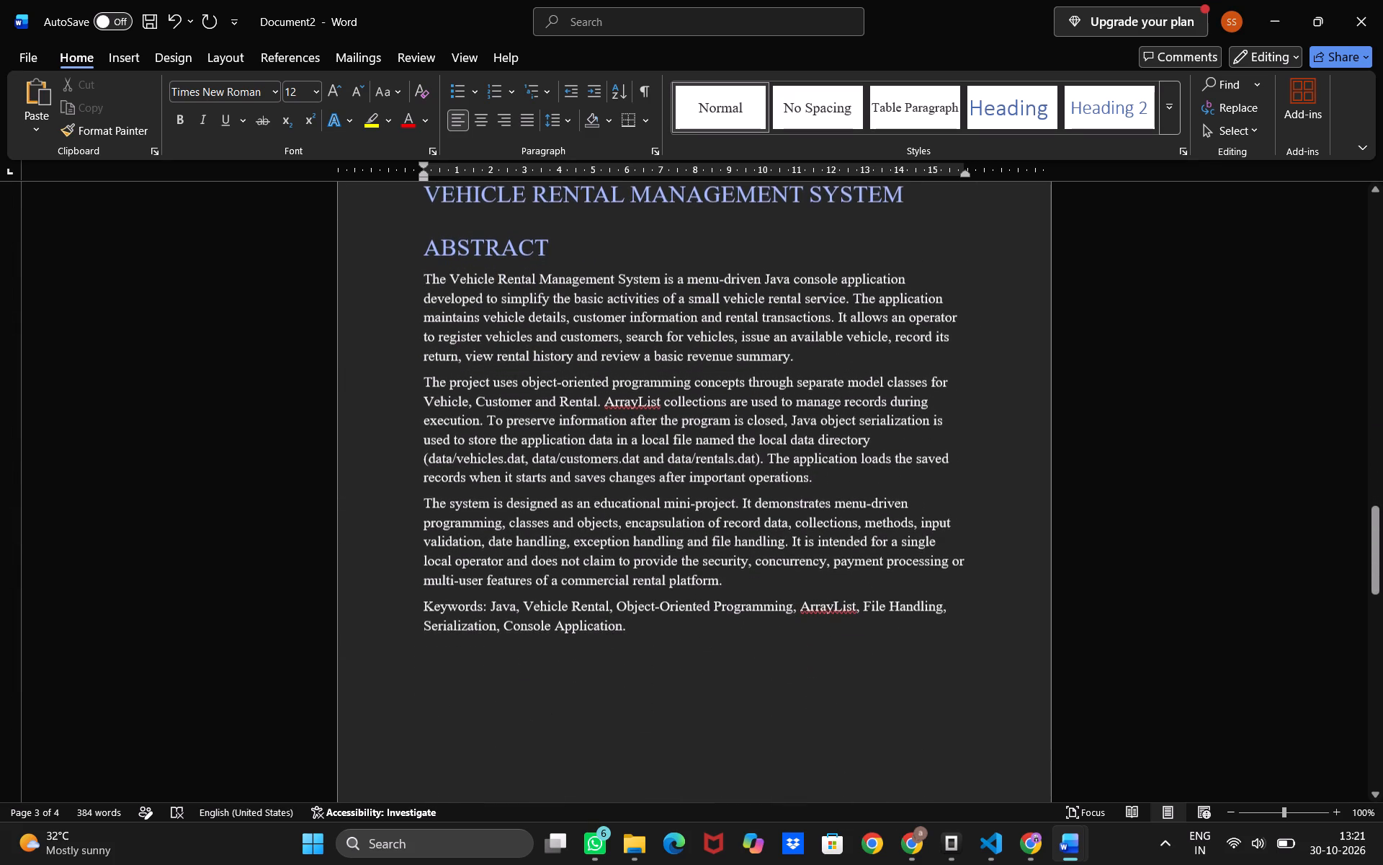
pyautogui.scroll(1, 604, 549)
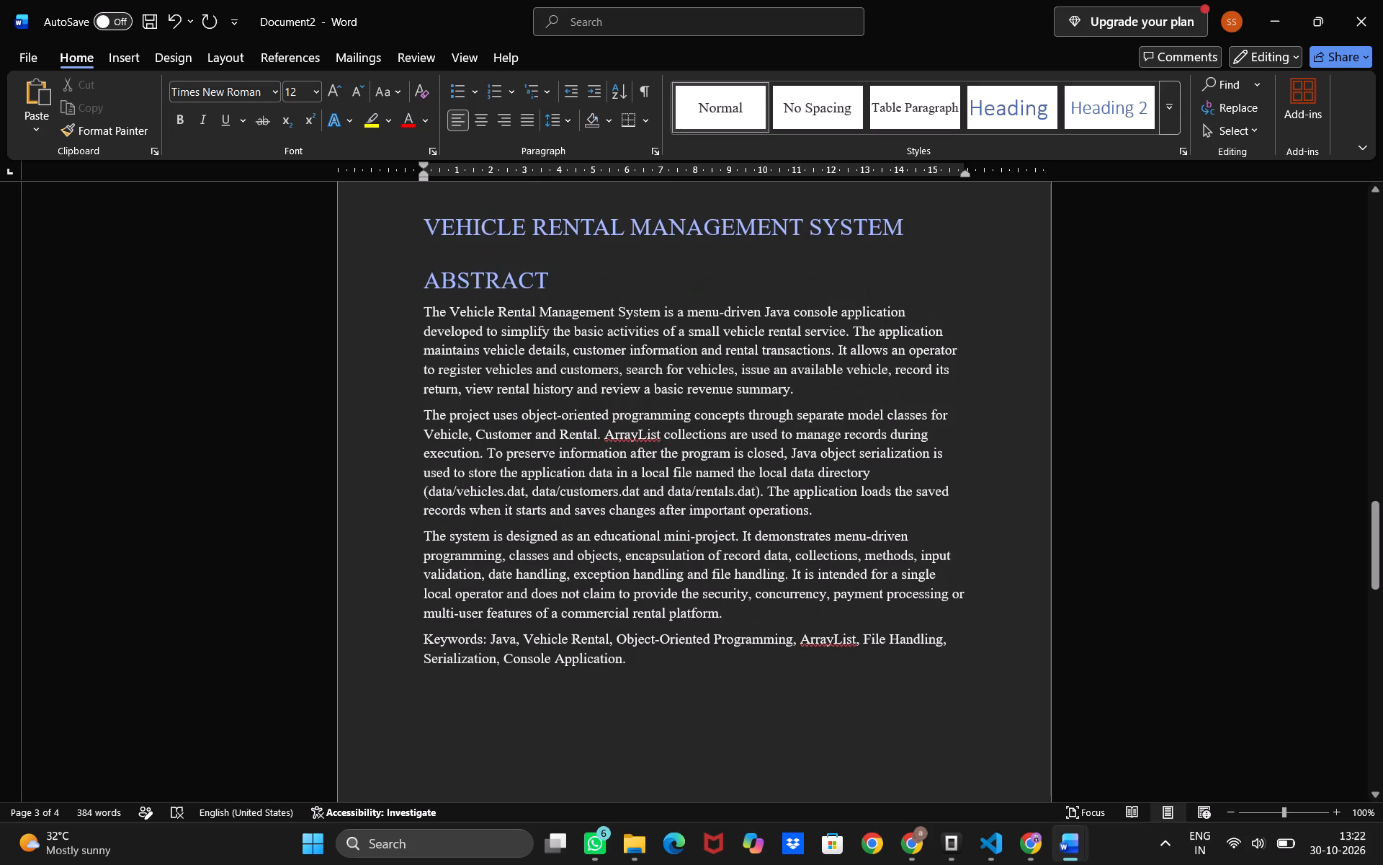
pyautogui.scroll(-13, 604, 549)
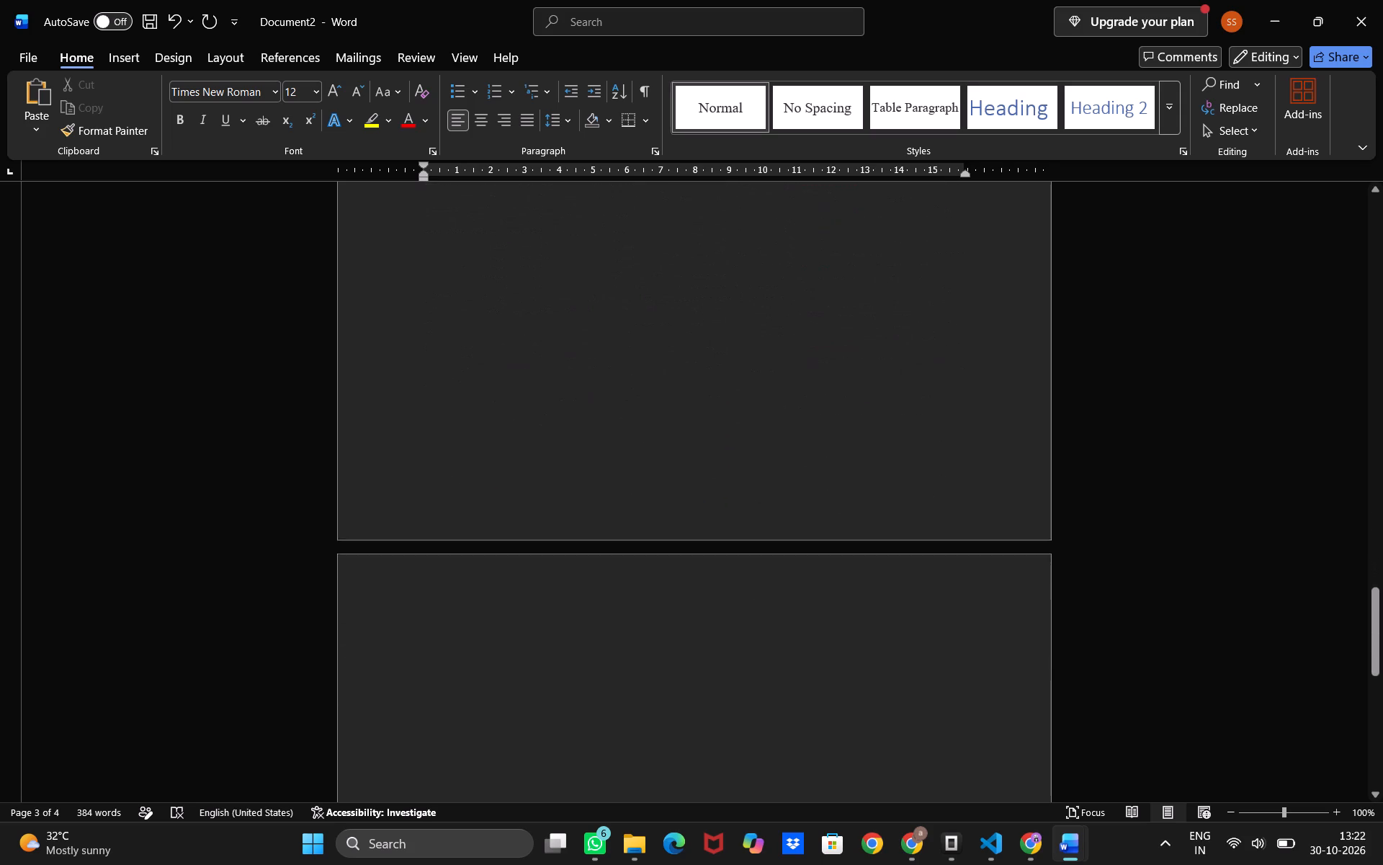
pyautogui.scroll(-13, 604, 549)
pyautogui.scroll(-13, 604, 549)
pyautogui.scroll(1, 604, 549)
pyautogui.scroll(-5, 607, 551)
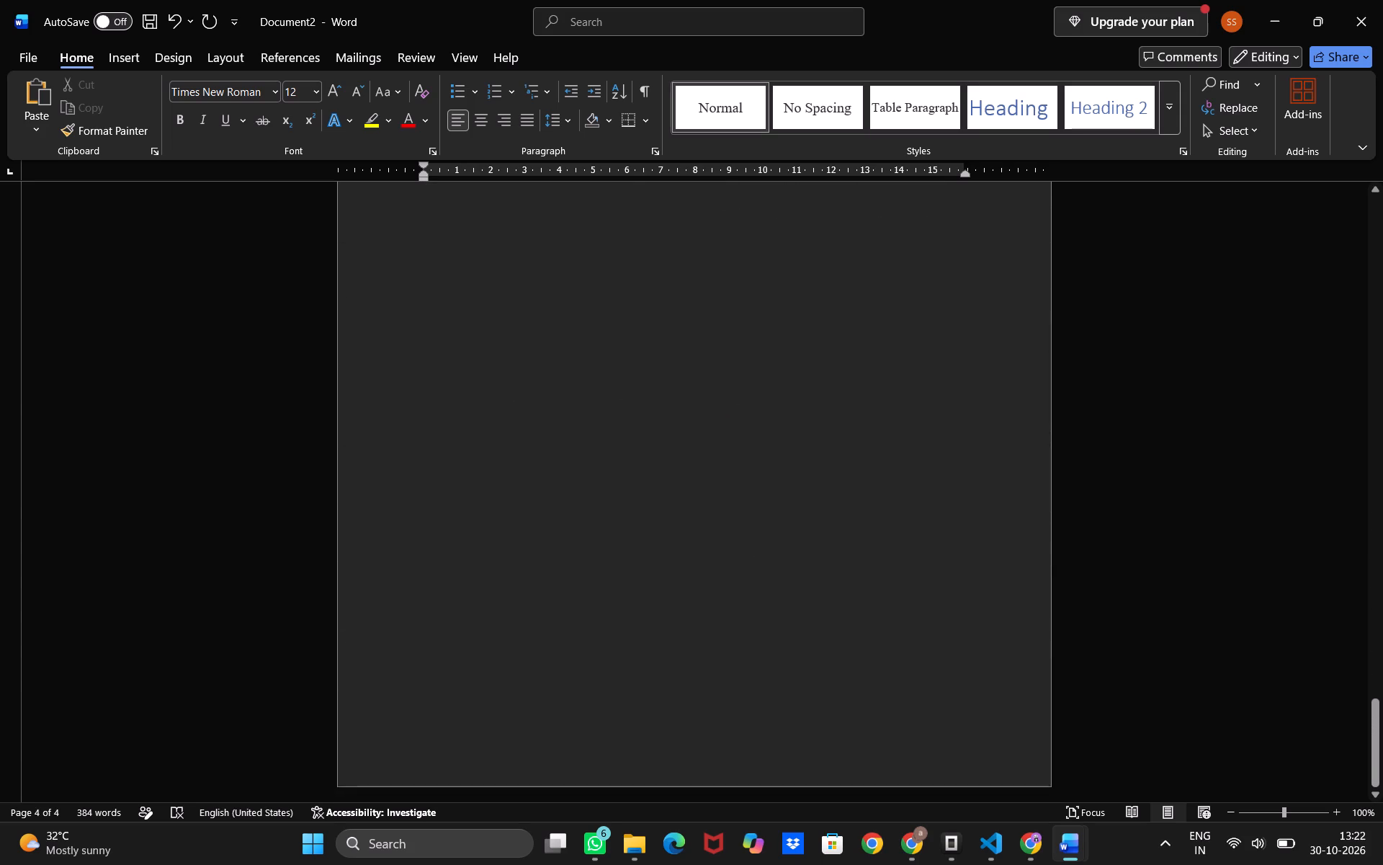
# Remove the empty trailing page after the abstract in Document2.
pyautogui.click(607, 564)
pyautogui.press('BackSpace')
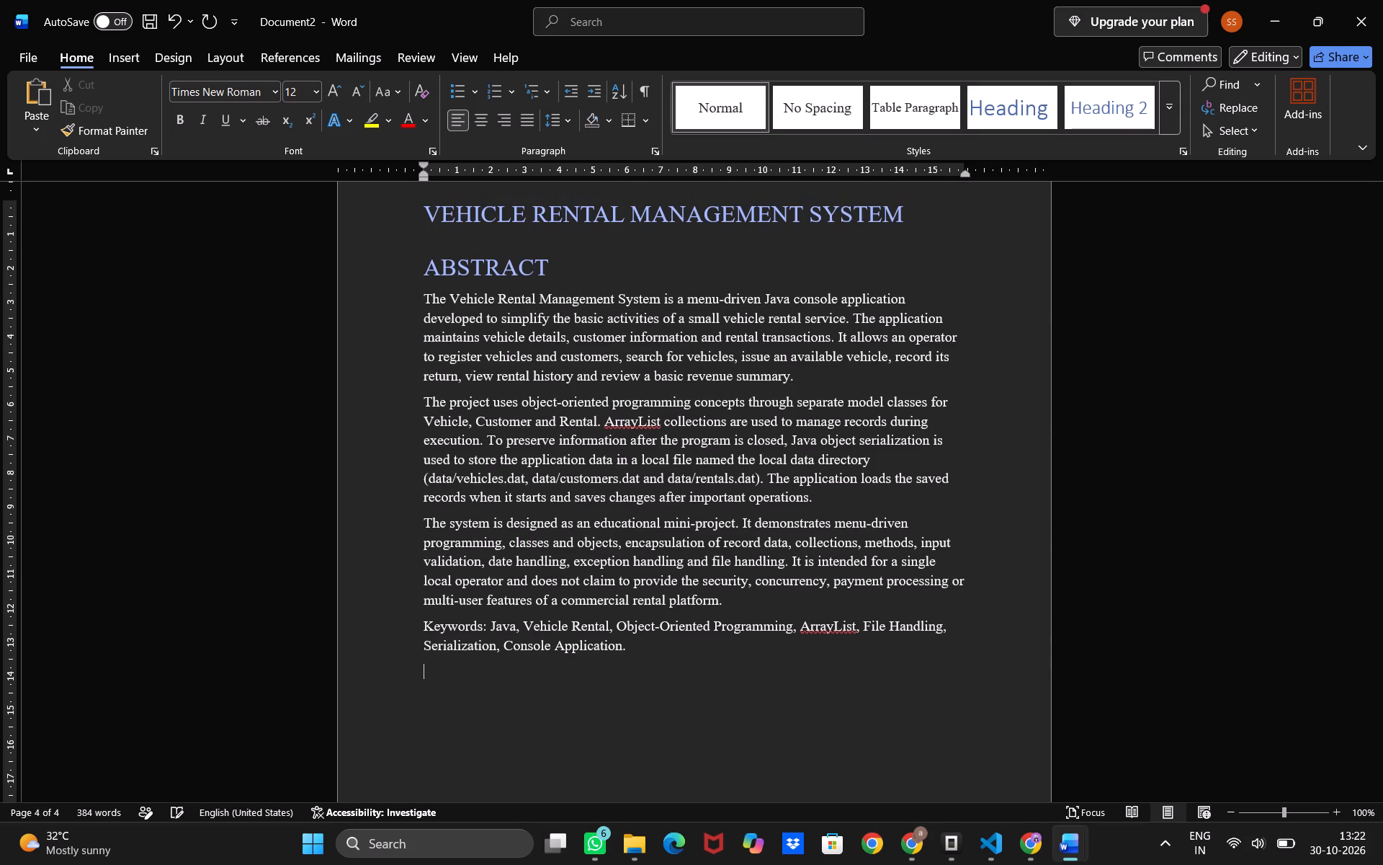
# Review Document2 from the abstract back through the index table to the top of the cover page.
pyautogui.scroll(20, 610, 564)
pyautogui.scroll(2, 610, 564)
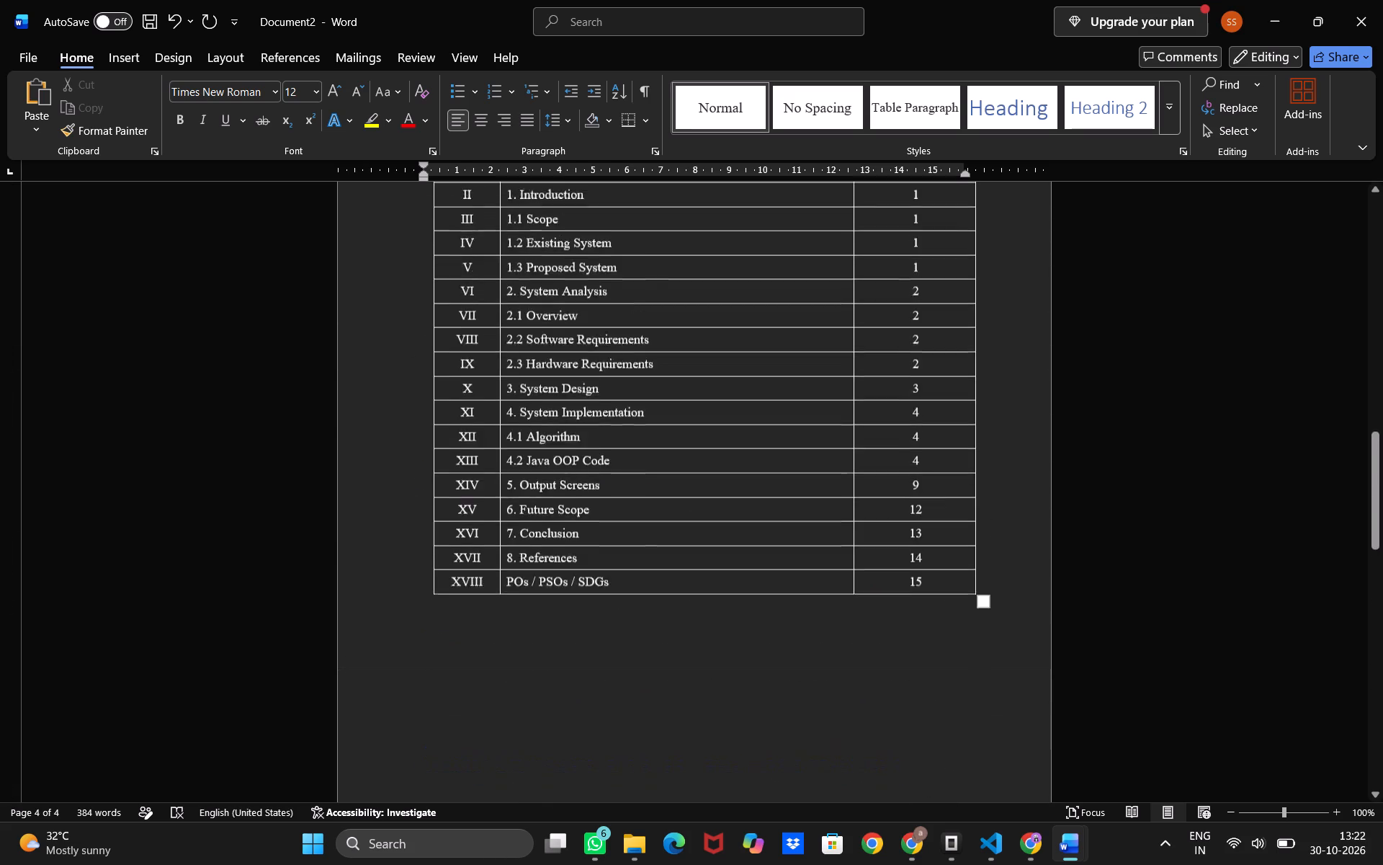
pyautogui.scroll(19, 643, 510)
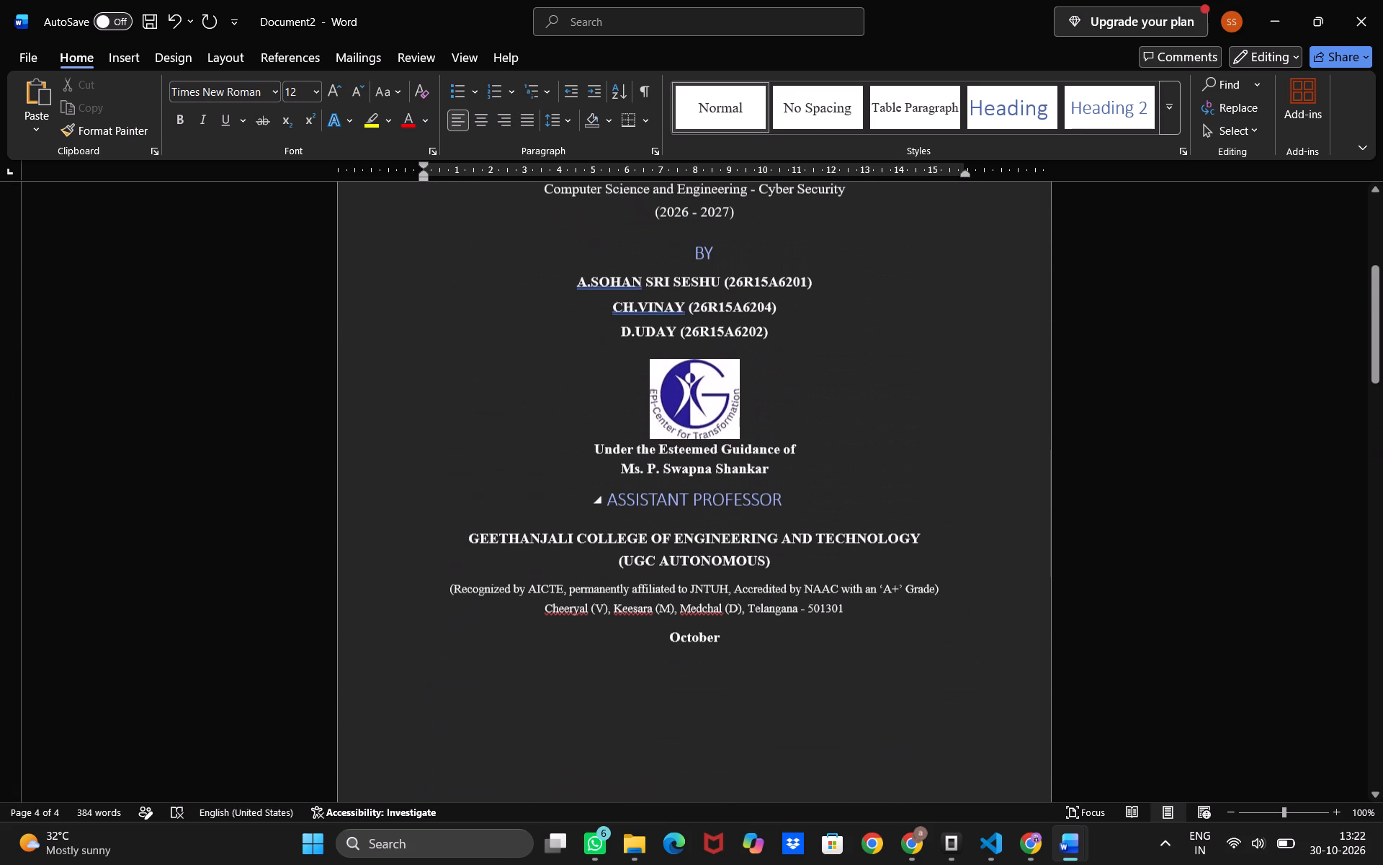
pyautogui.scroll(3, 643, 510)
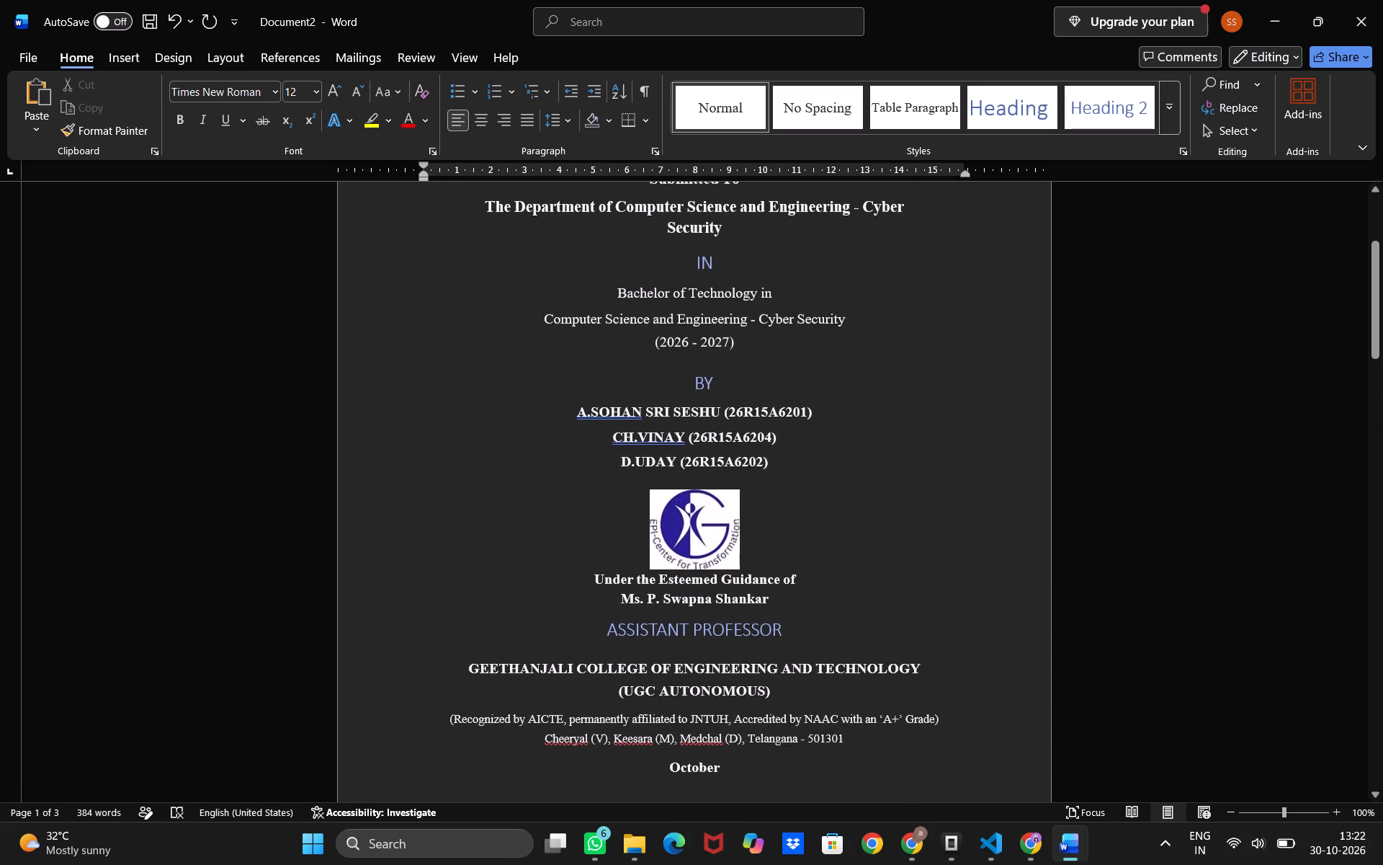
pyautogui.scroll(2, 643, 510)
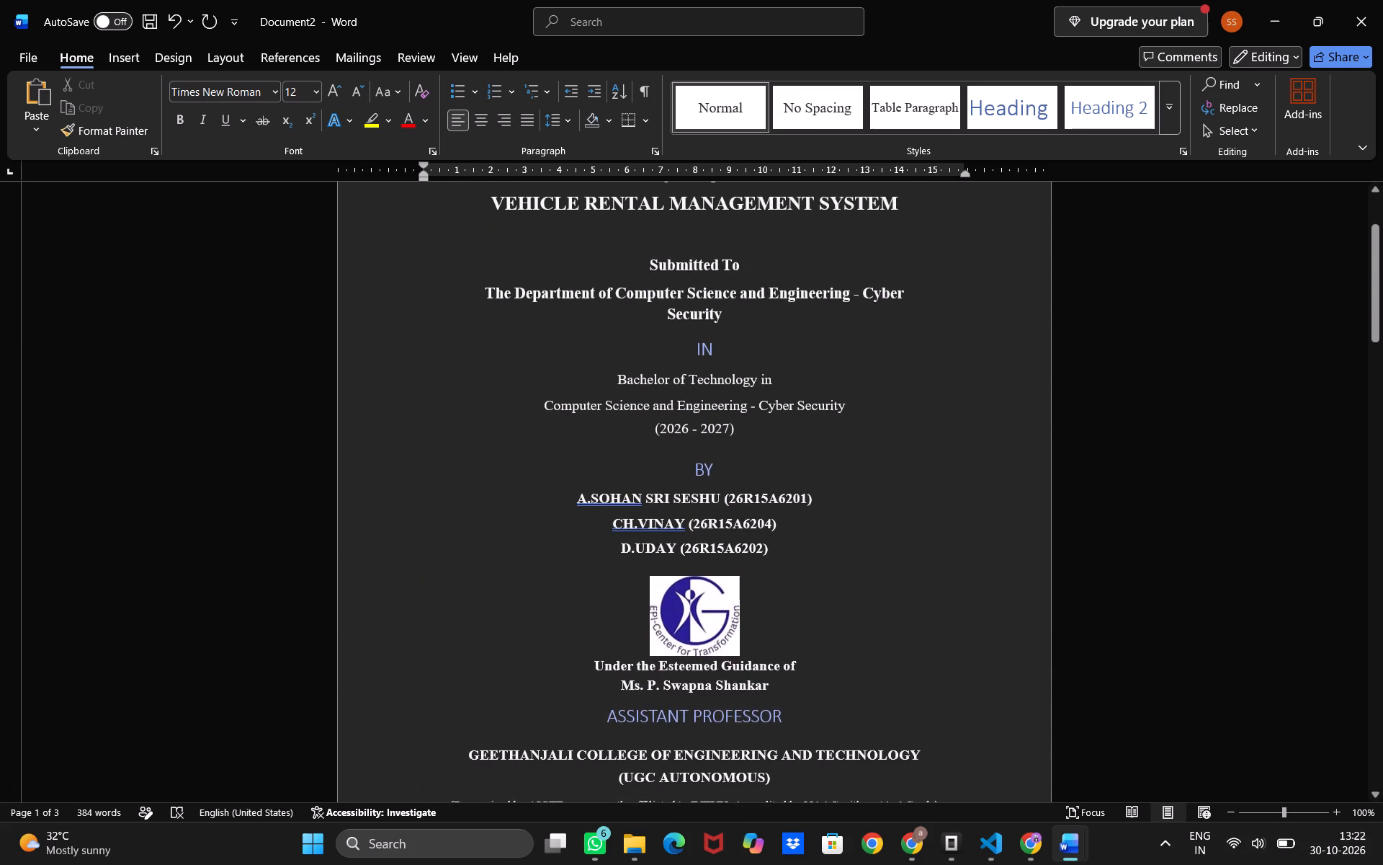
pyautogui.scroll(6, 643, 510)
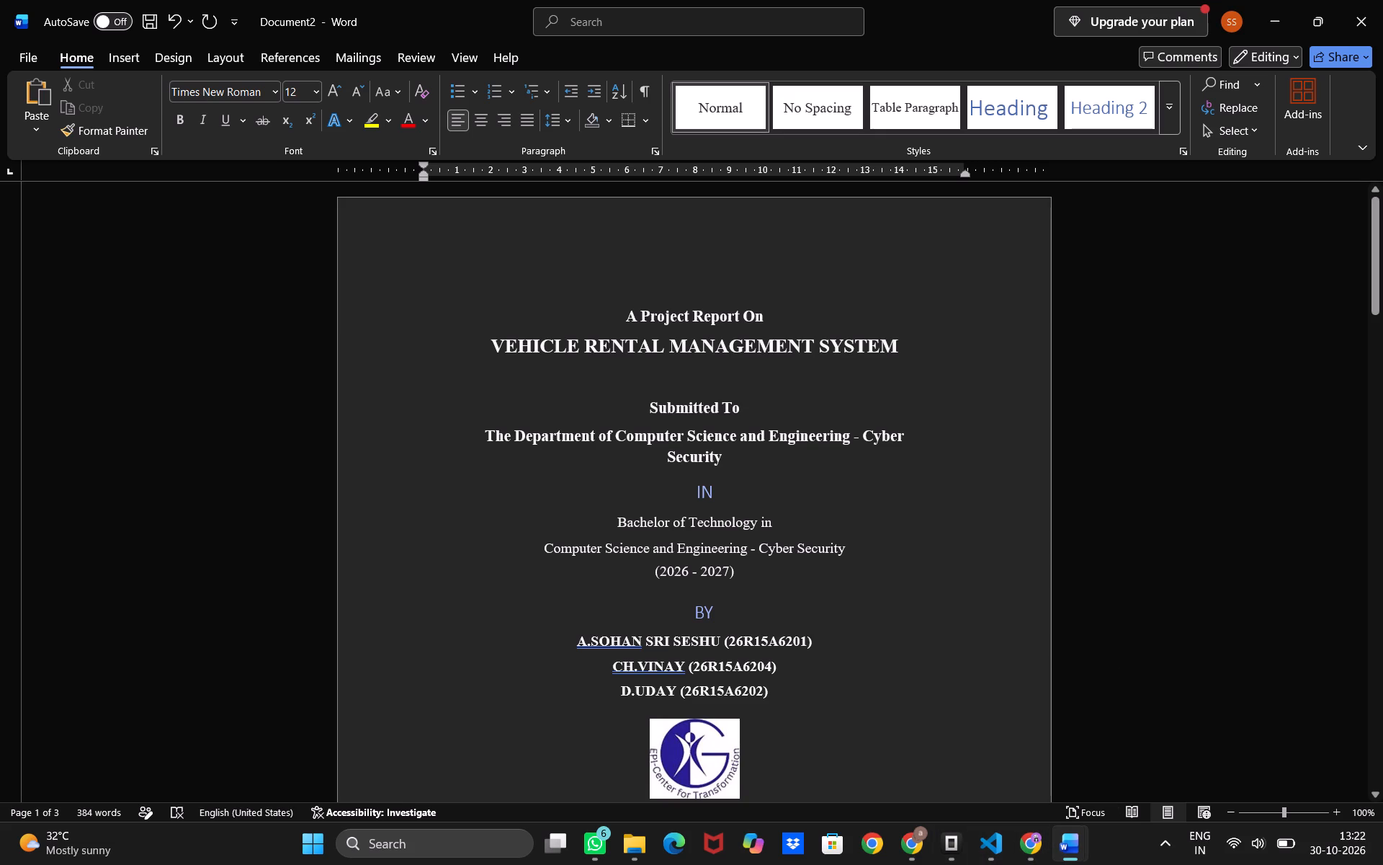
# Save Document2 in the Downloads folder under the file name HEADERS OF PBL.
pyautogui.hotkey('ctrl', 'shift', 's')
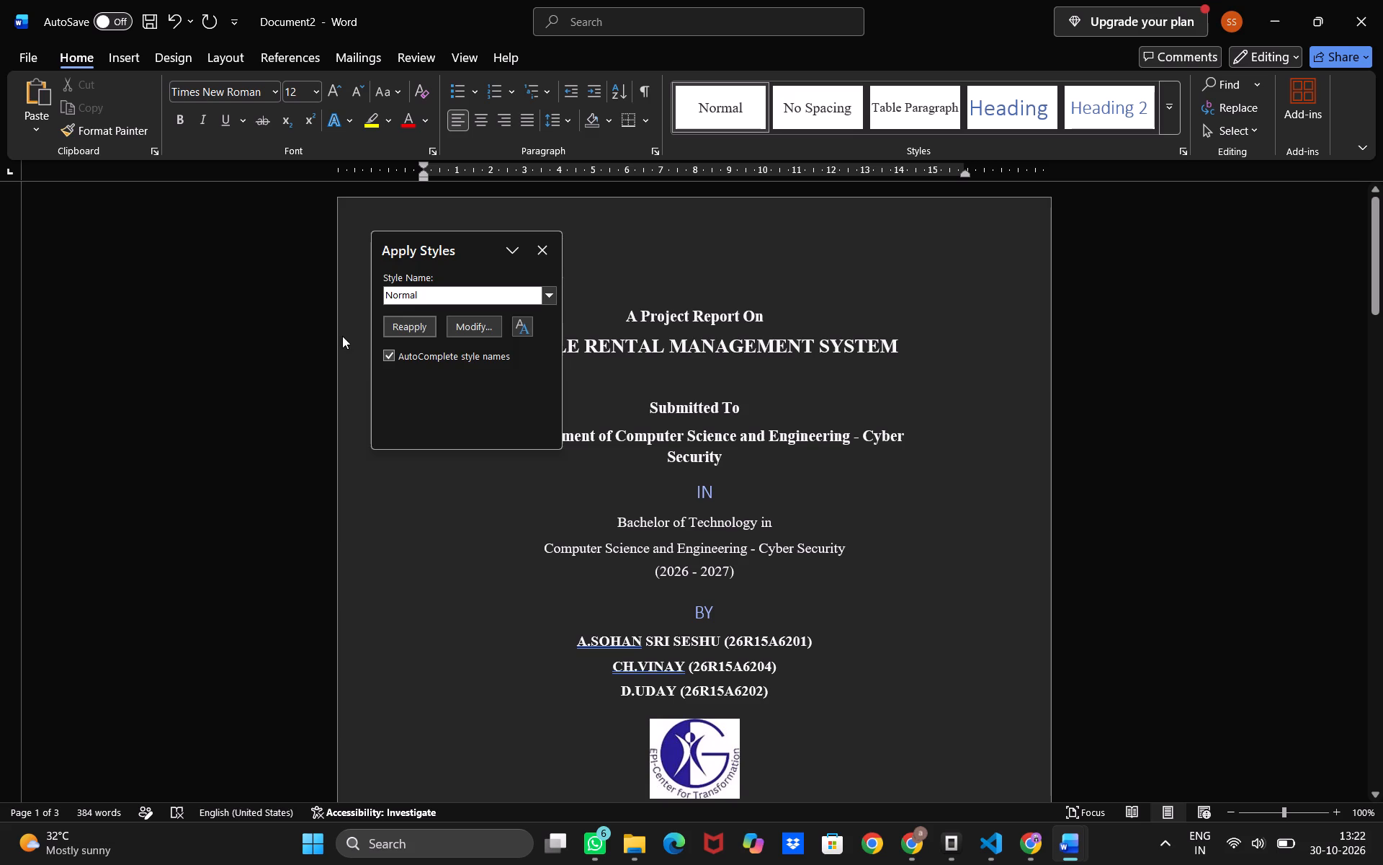
pyautogui.click(551, 250)
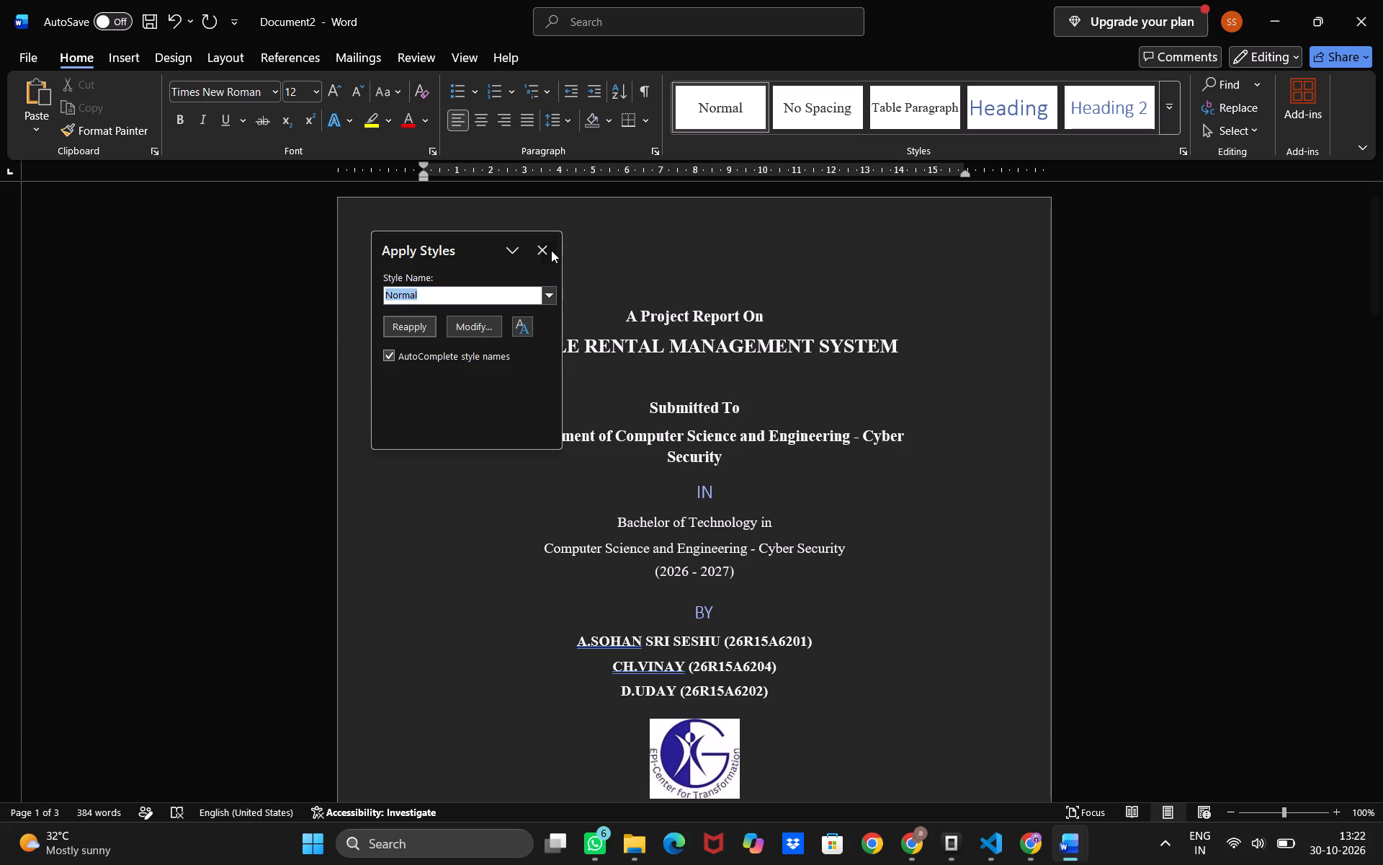
pyautogui.hotkey('ctrl', 's')
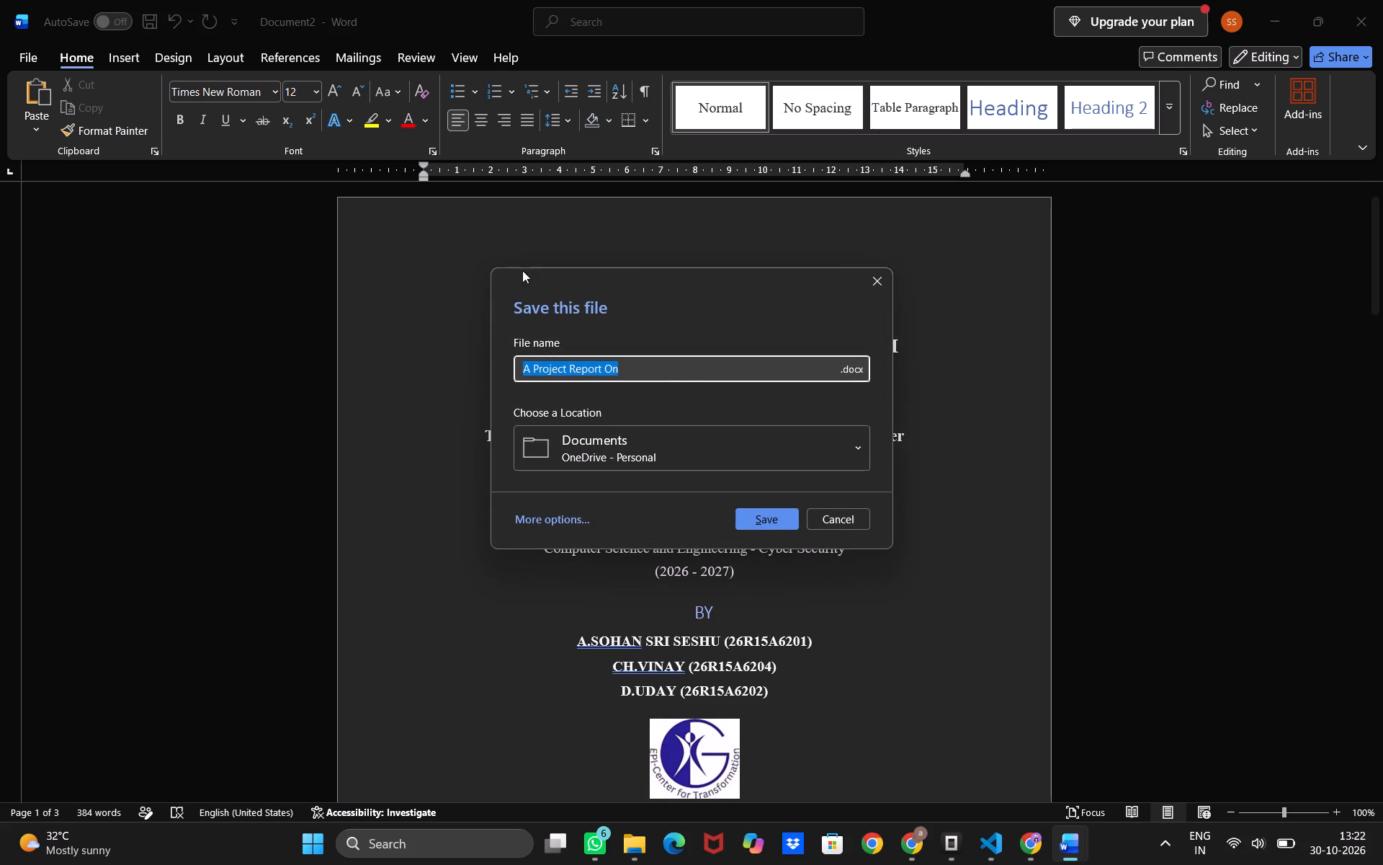
pyautogui.click(852, 447)
pyautogui.scroll(-3, 648, 304)
pyautogui.scroll(1, 648, 304)
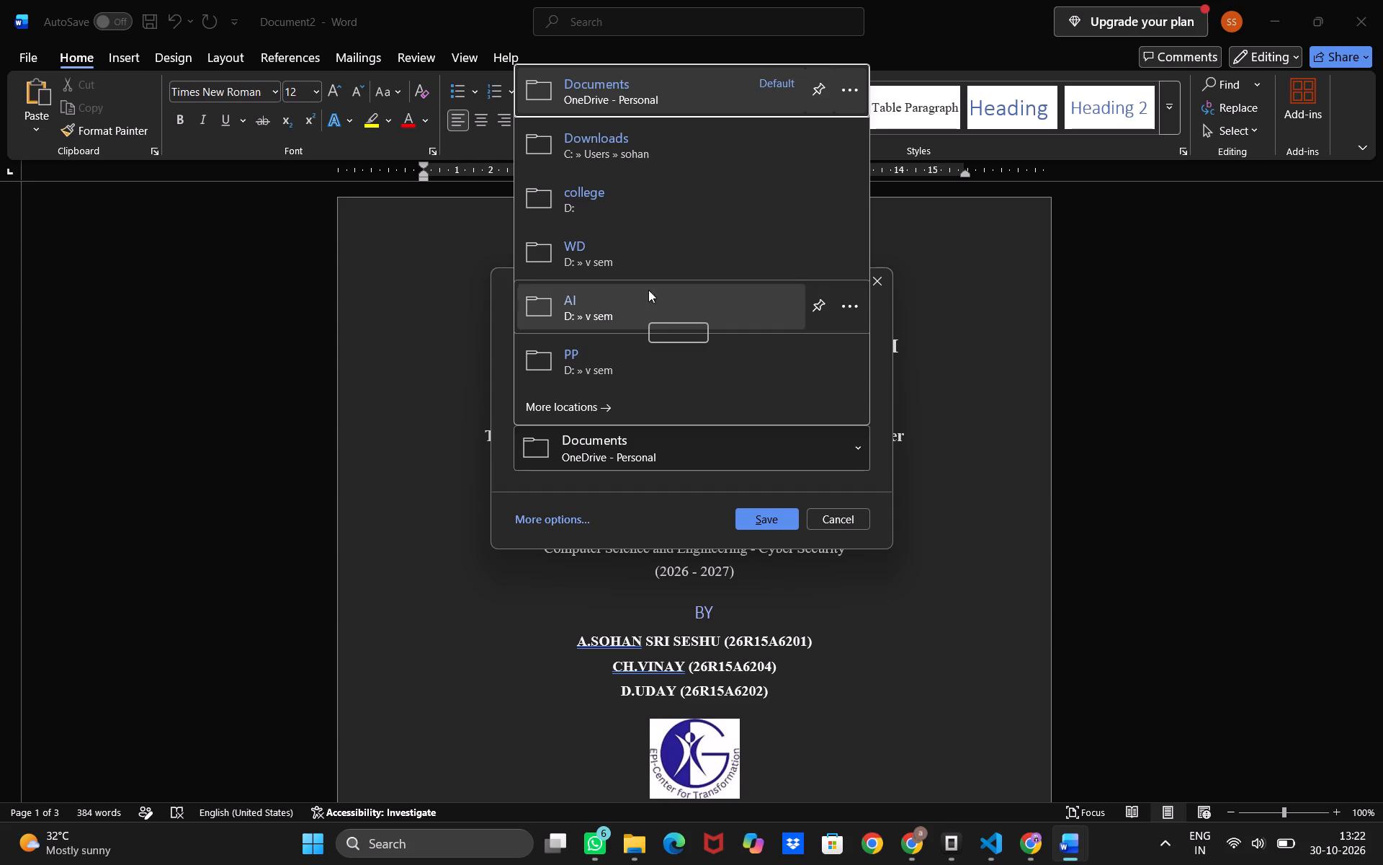
pyautogui.click(649, 154)
pyautogui.click(748, 365)
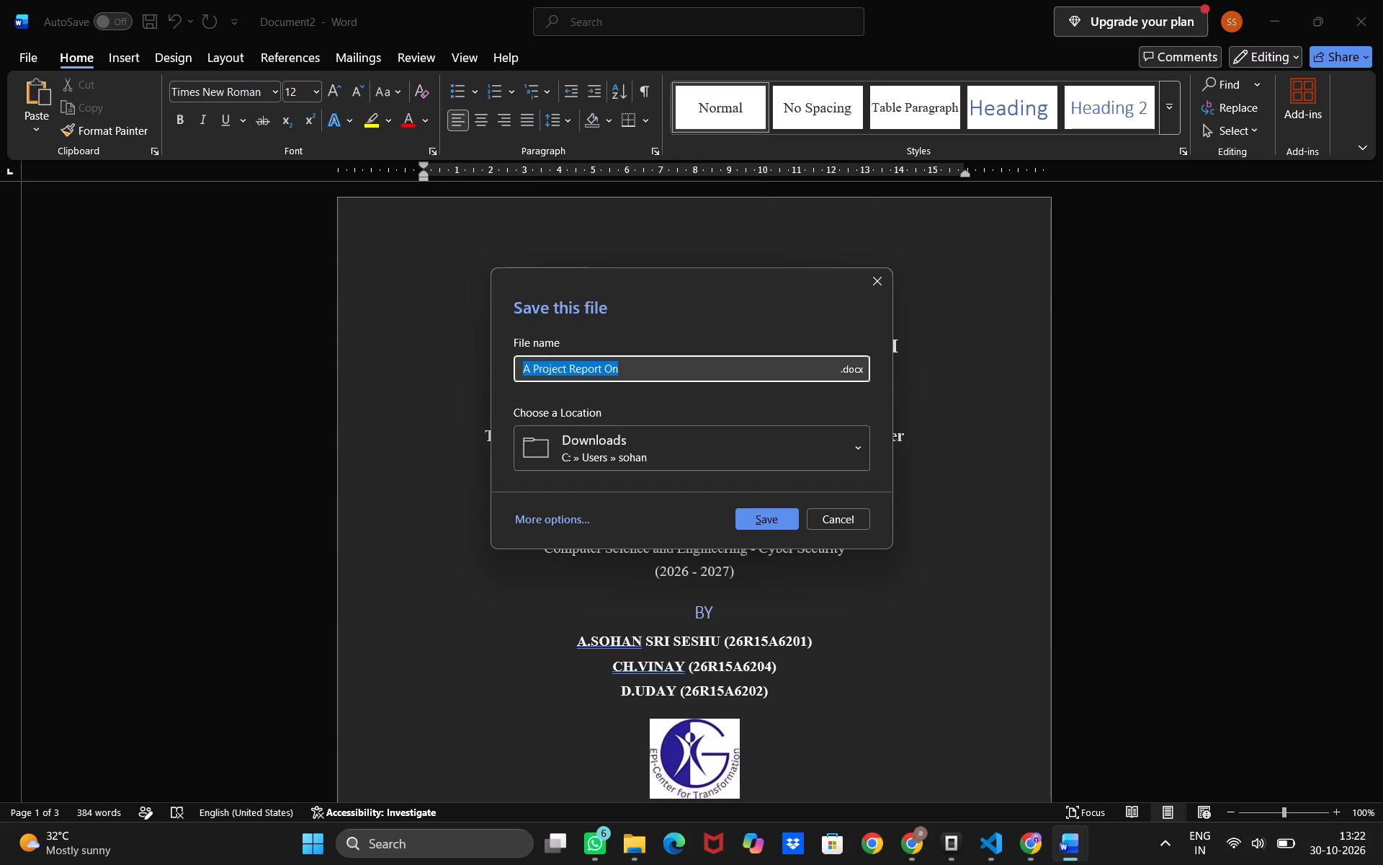
pyautogui.press('BackSpace')
pyautogui.write('HEADERS OF PBL')
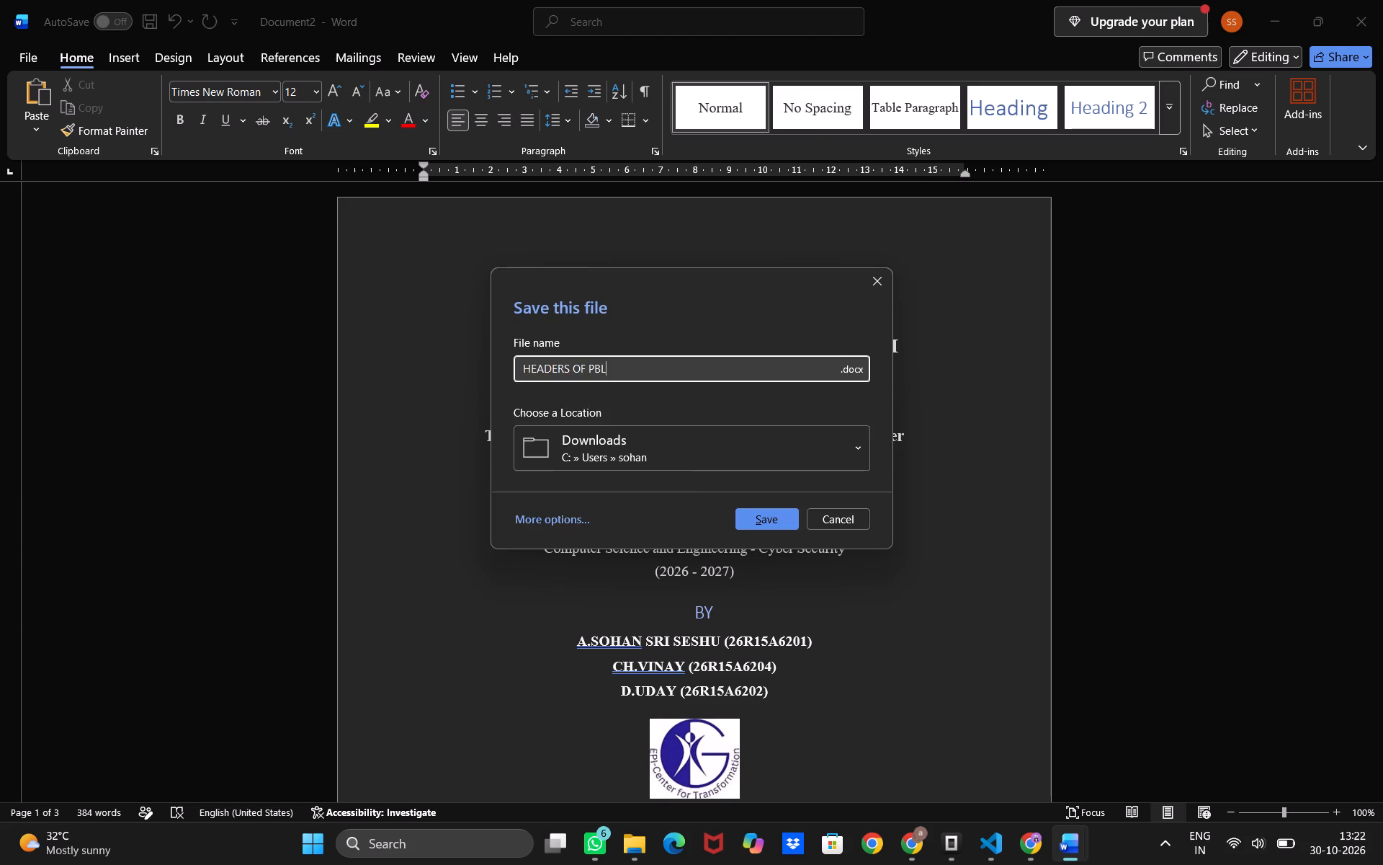
pyautogui.press('Return')
# Close the unused Document1 window and return to HEADERS OF PBL.
pyautogui.scroll(-2, 761, 327)
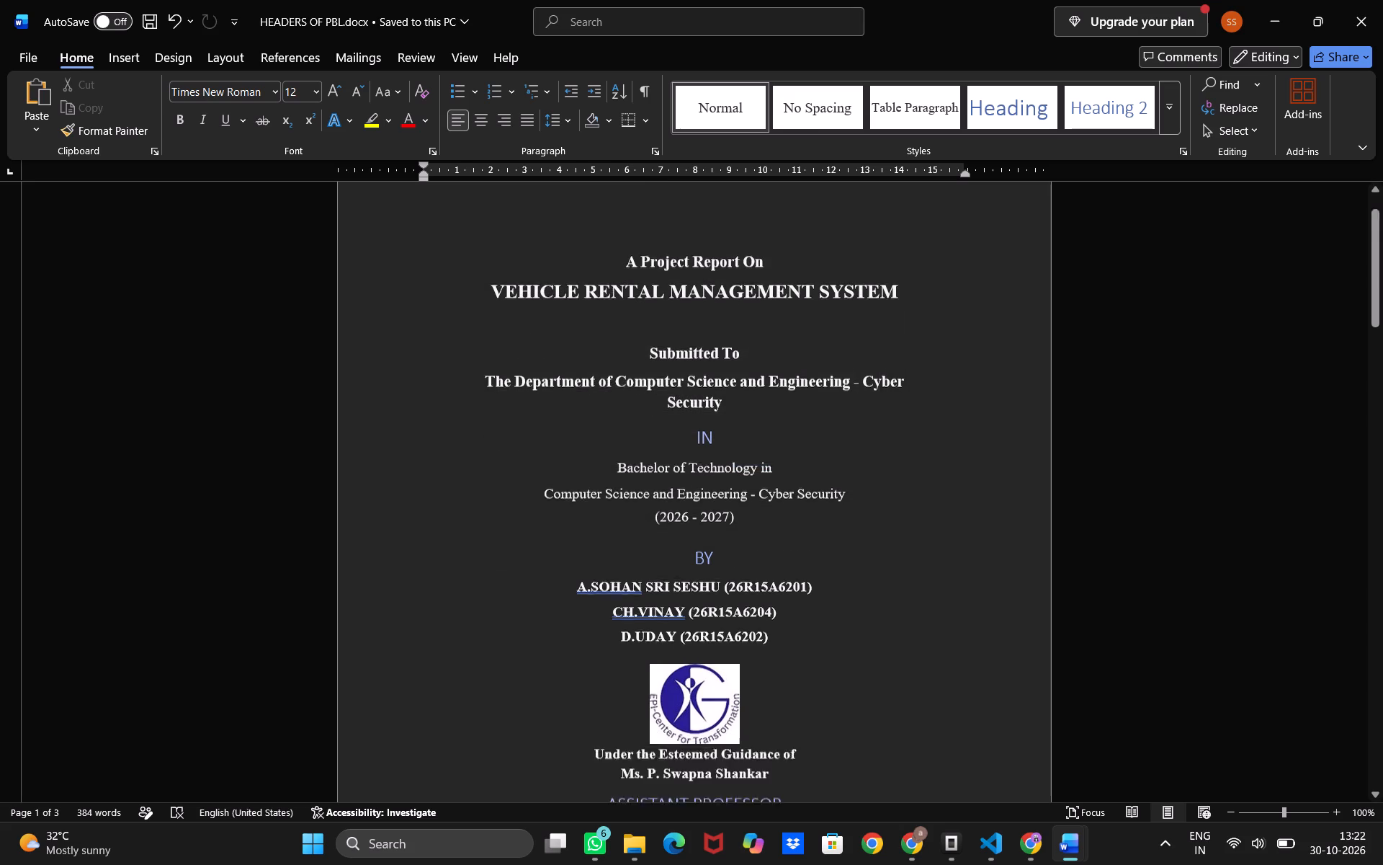
pyautogui.scroll(-2, 764, 334)
pyautogui.scroll(-5, 782, 407)
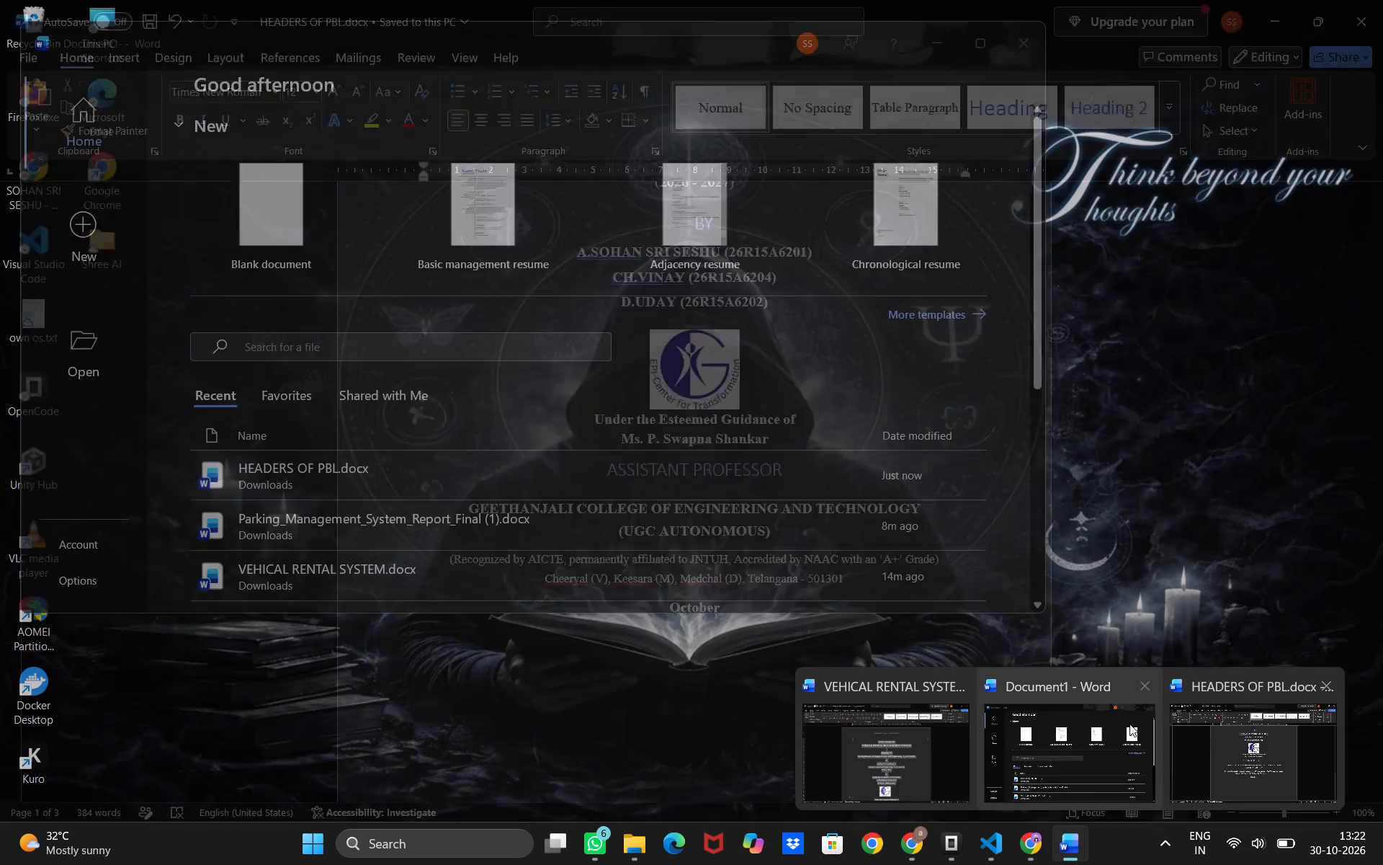
pyautogui.click(1145, 693)
pyautogui.click(1136, 766)
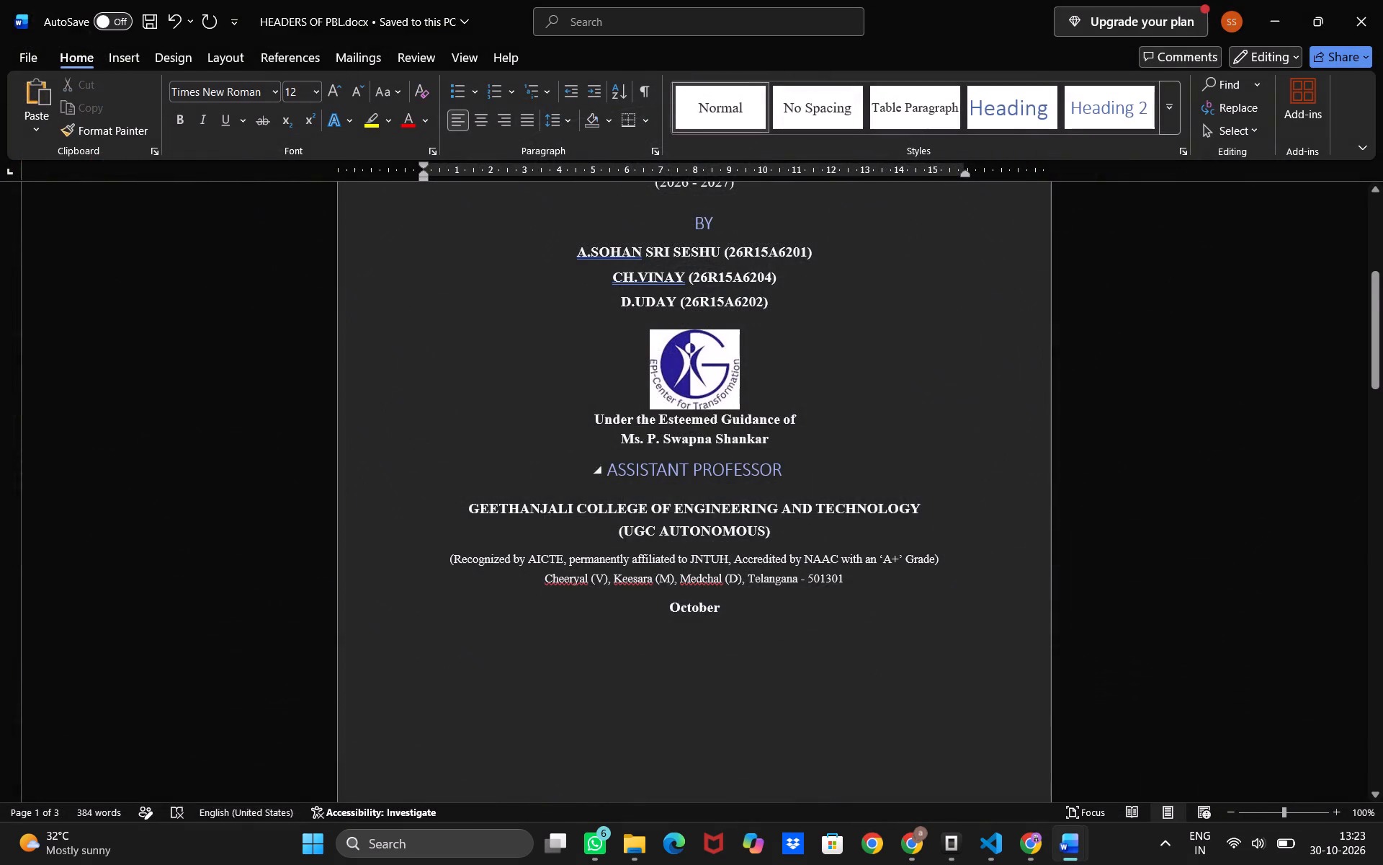
# Switch to VEHICAL RENTAL SYSTEM.docx and delete the selected front matter preceding the 1. INTRODUCTION heading.
pyautogui.scroll(-20, 823, 279)
pyautogui.scroll(-14, 823, 279)
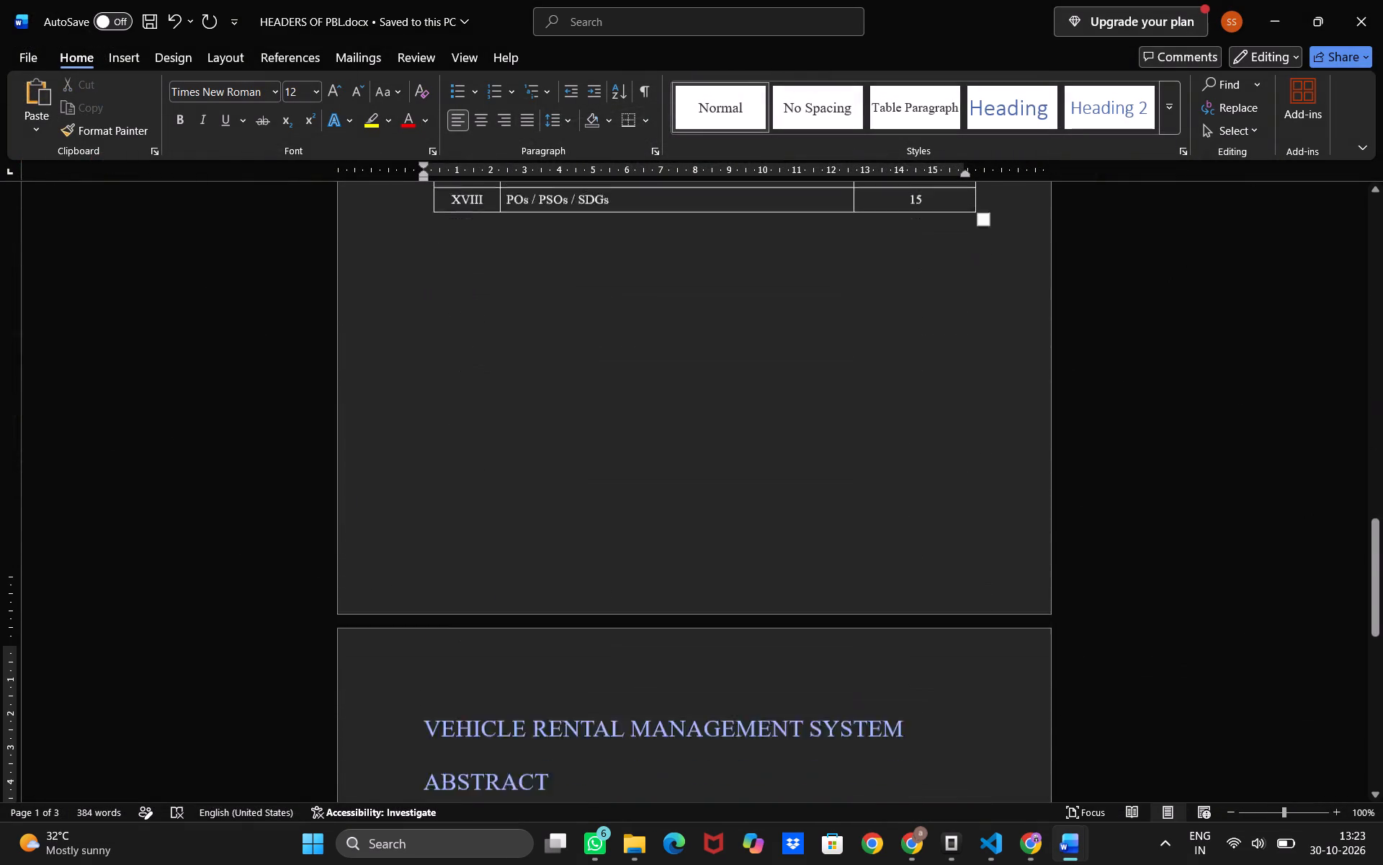
pyautogui.scroll(-20, 887, 427)
pyautogui.scroll(-13, 887, 427)
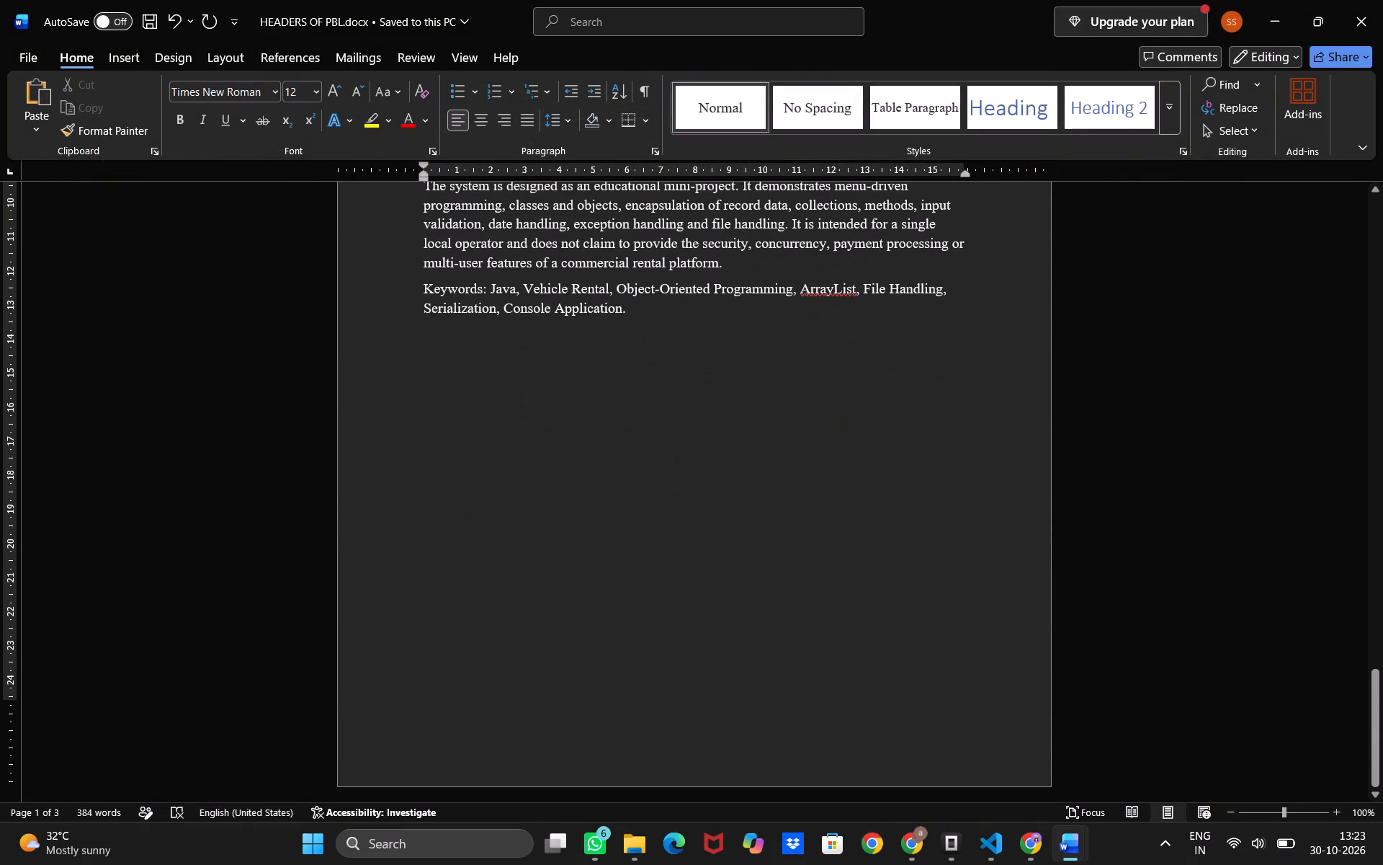
pyautogui.hotkey('alt', 'Tab')
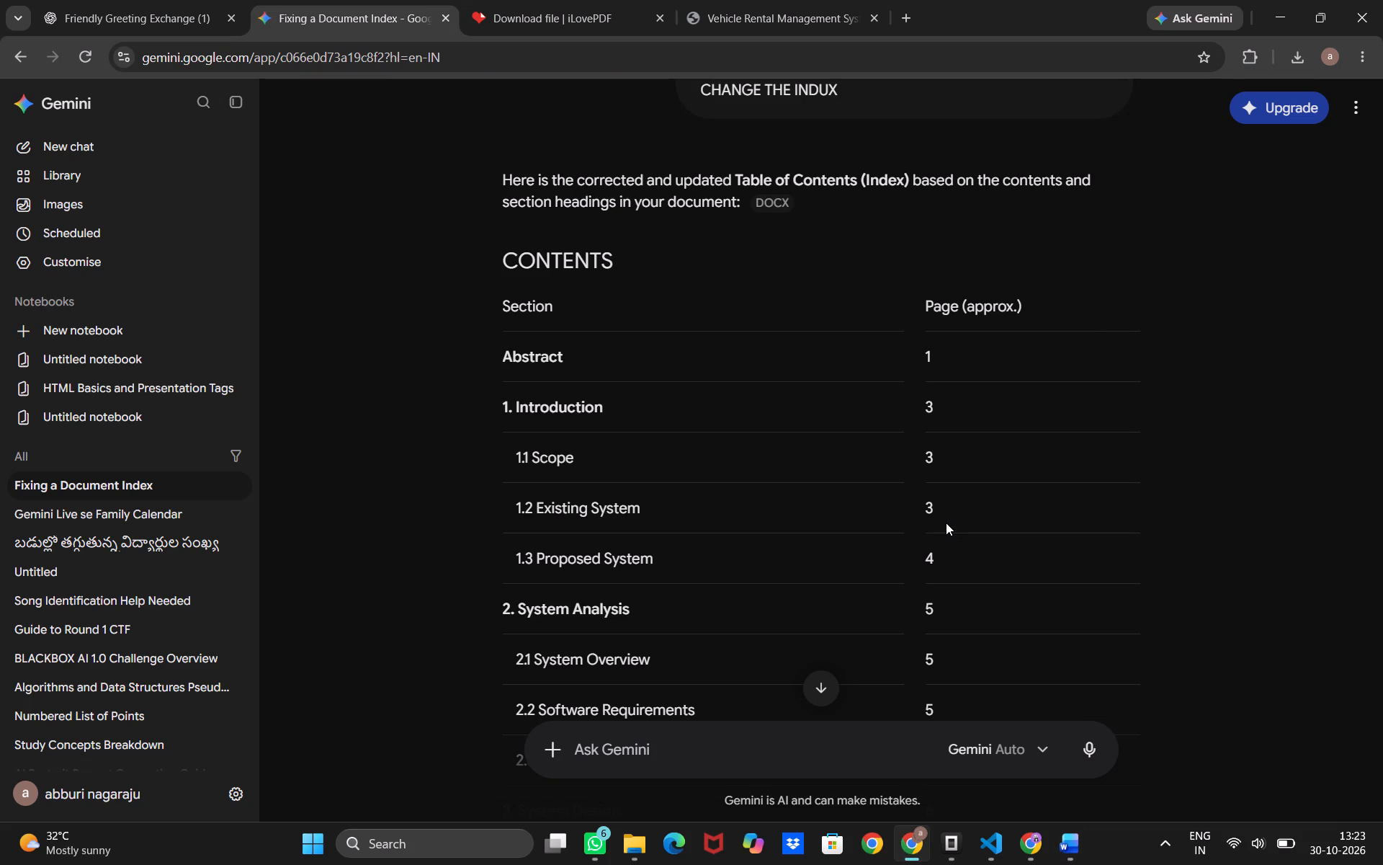
pyautogui.hotkey('alt', 'Tab')
pyautogui.hotkey('alt', 'Tab')
pyautogui.press('BackSpace')
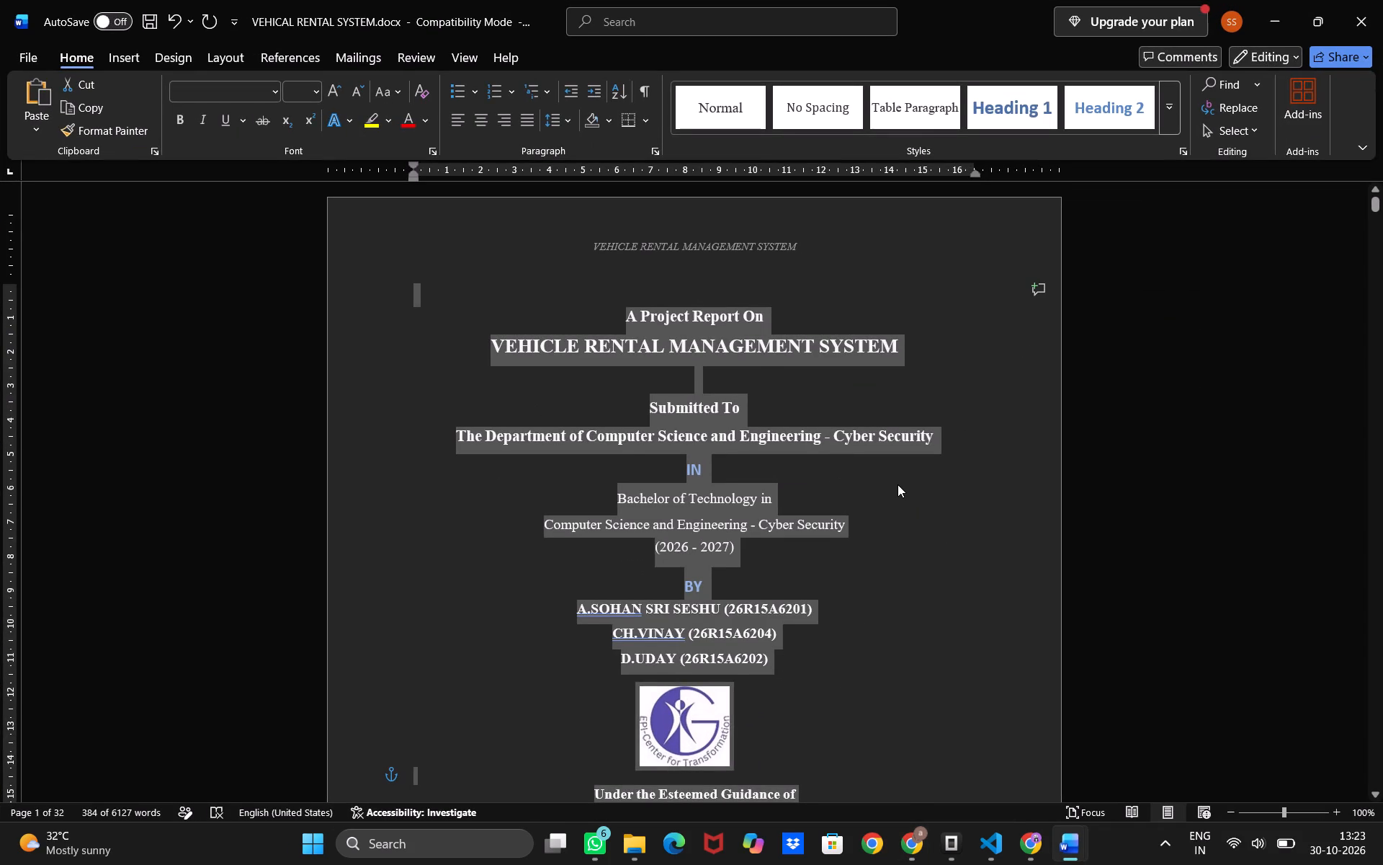
# Check the Introduction and System Analysis pages of VEHICAL RENTAL SYSTEM.docx and the page break between them.
pyautogui.scroll(-8, 898, 484)
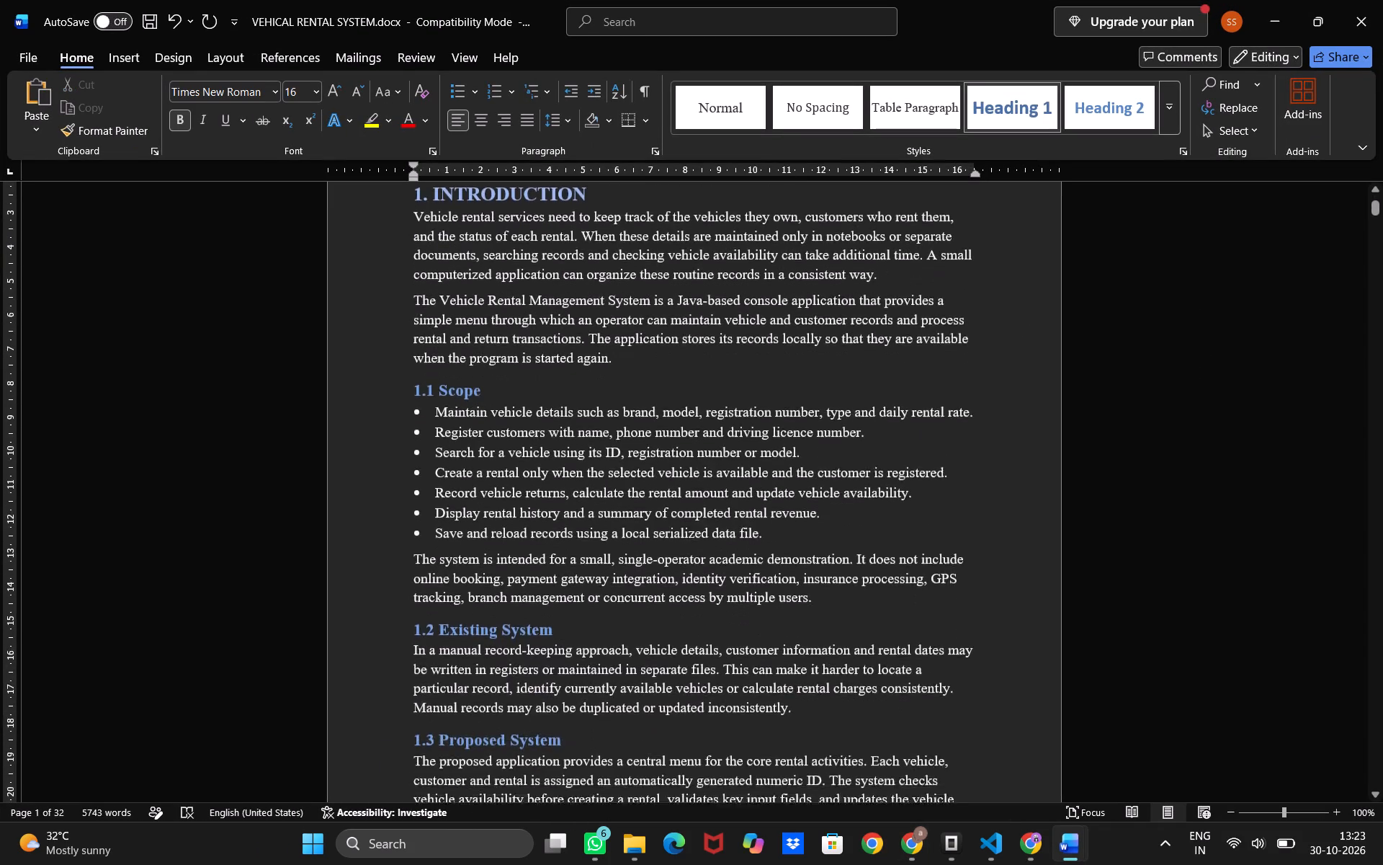
pyautogui.scroll(-13, 900, 463)
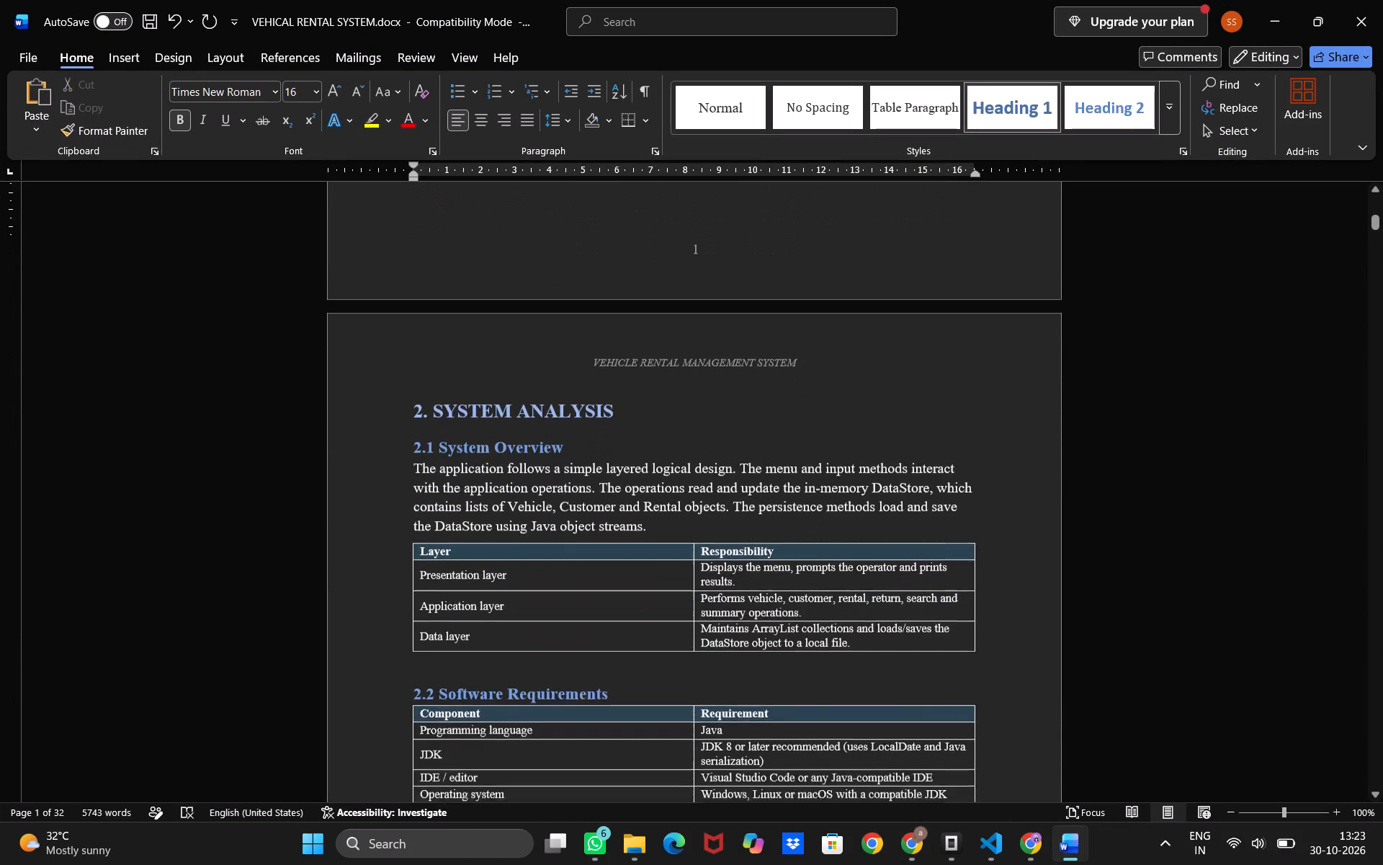
pyautogui.scroll(-2, 900, 463)
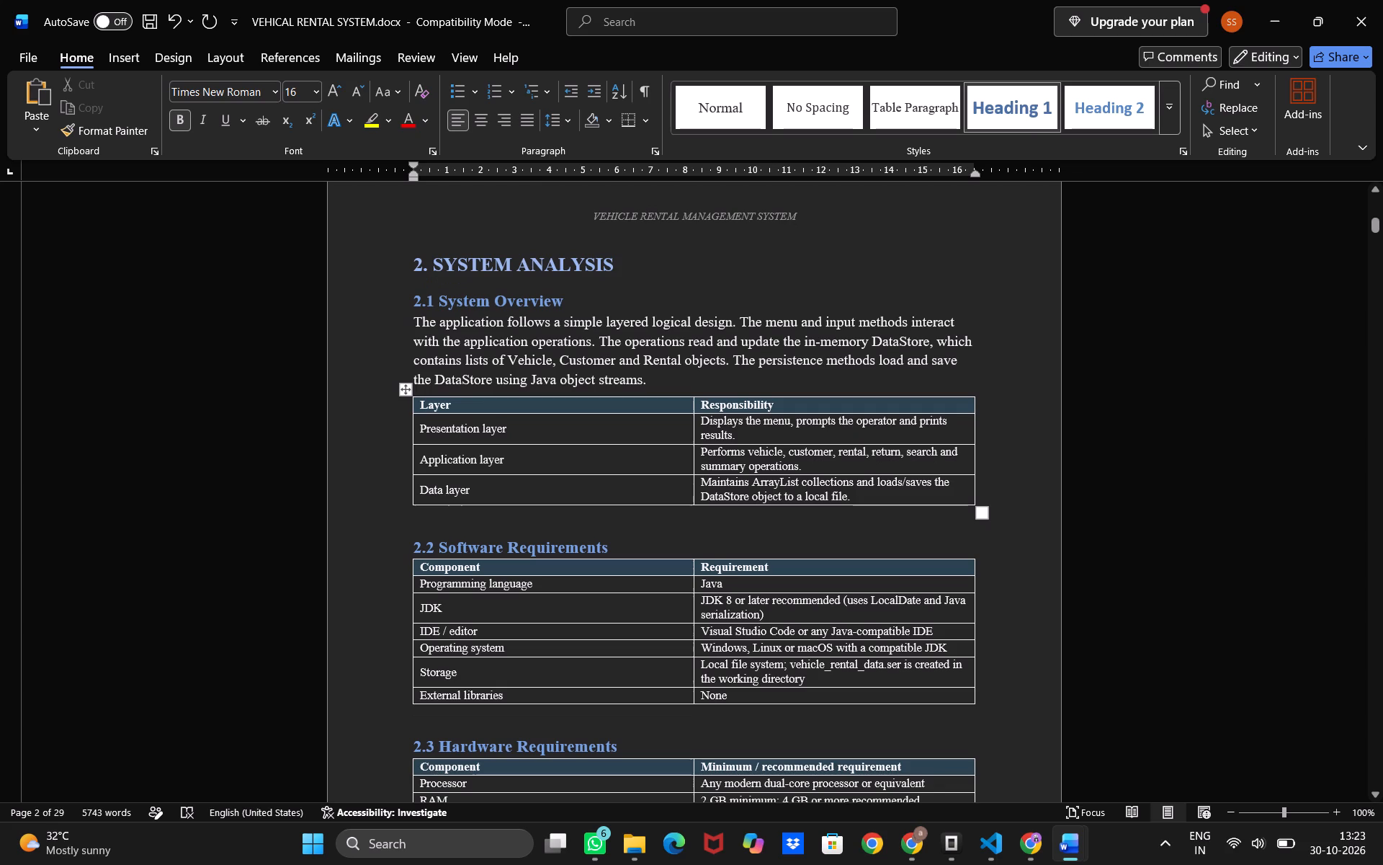
pyautogui.scroll(1, 900, 463)
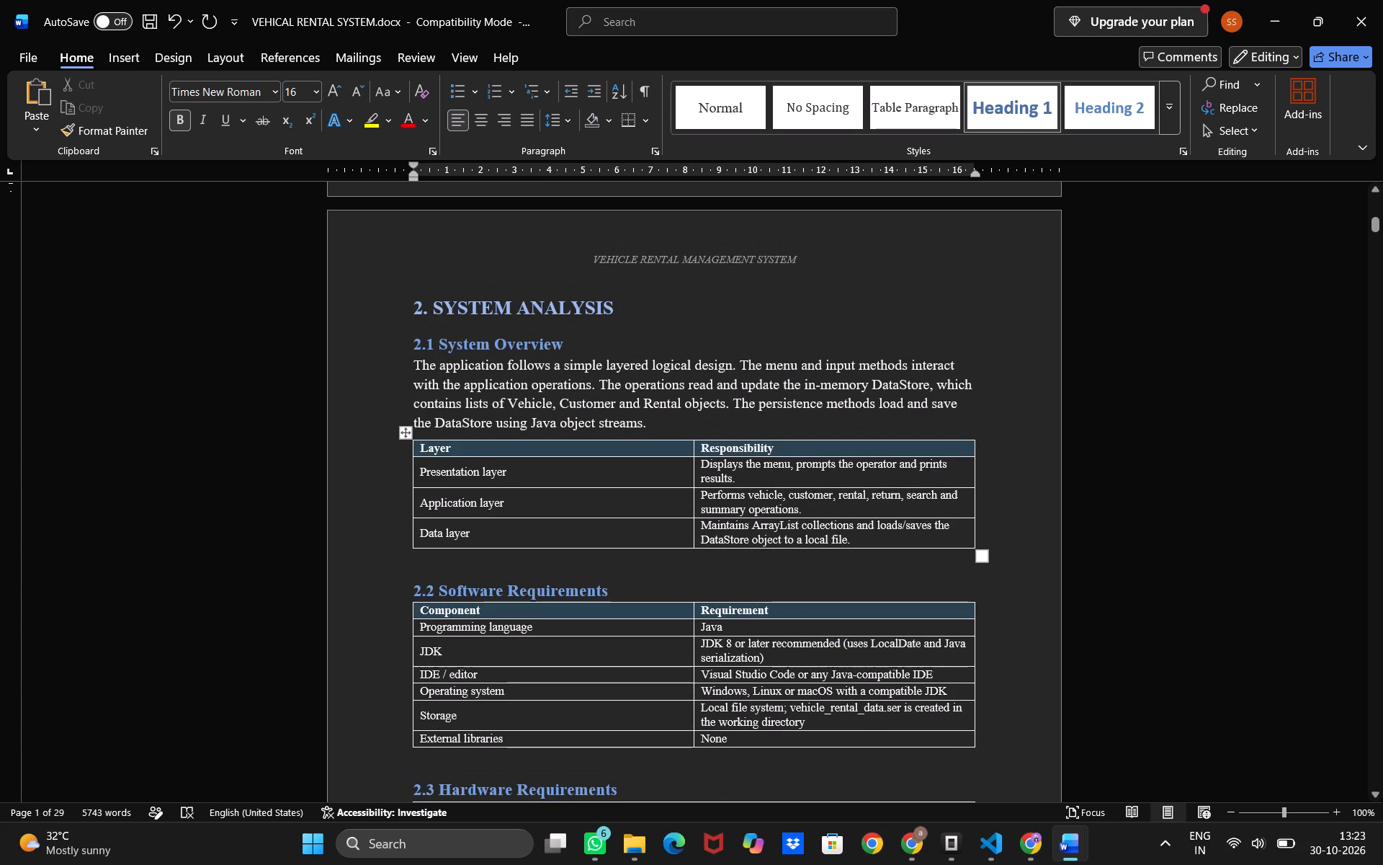
pyautogui.scroll(7, 900, 463)
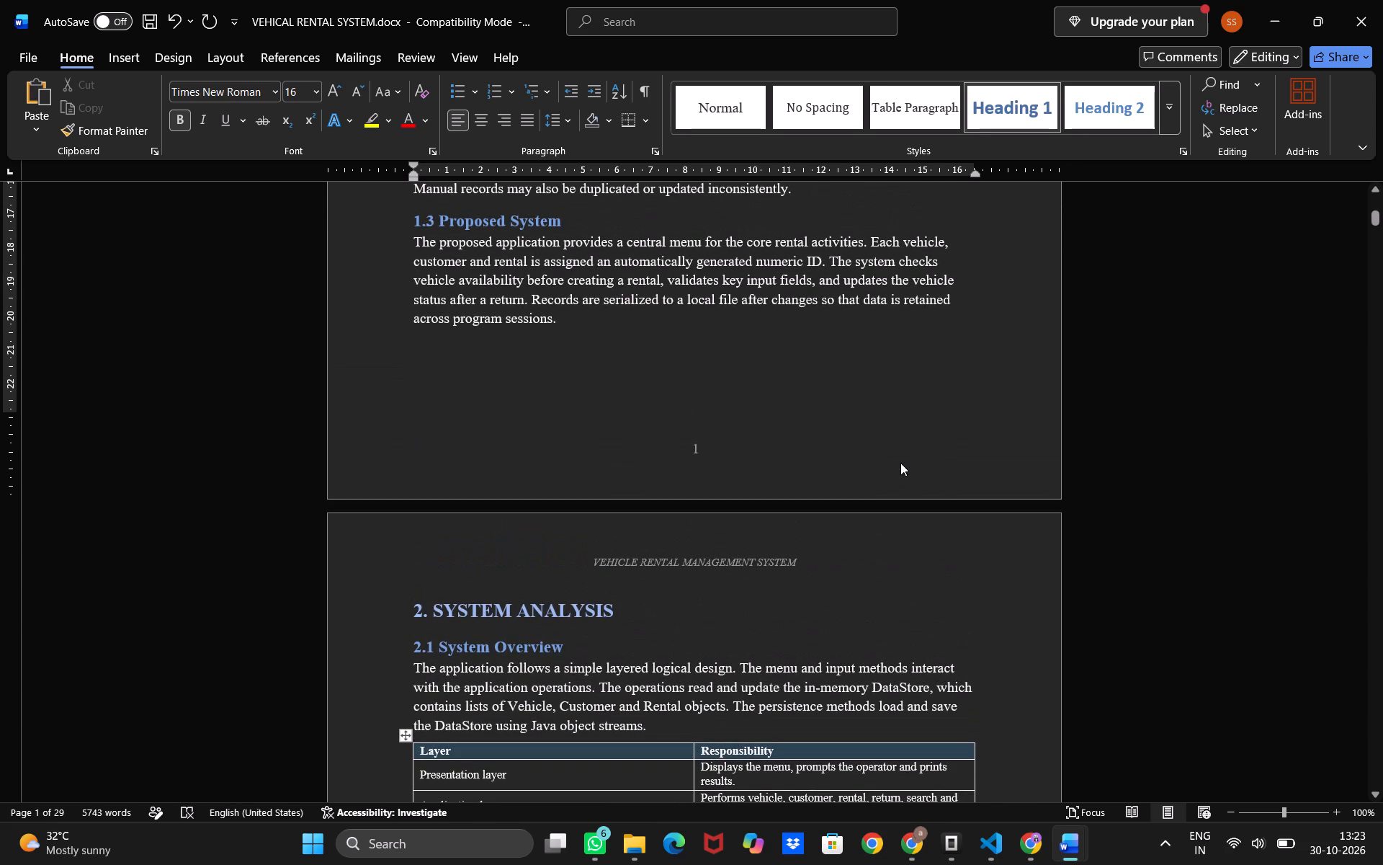
pyautogui.scroll(13, 900, 463)
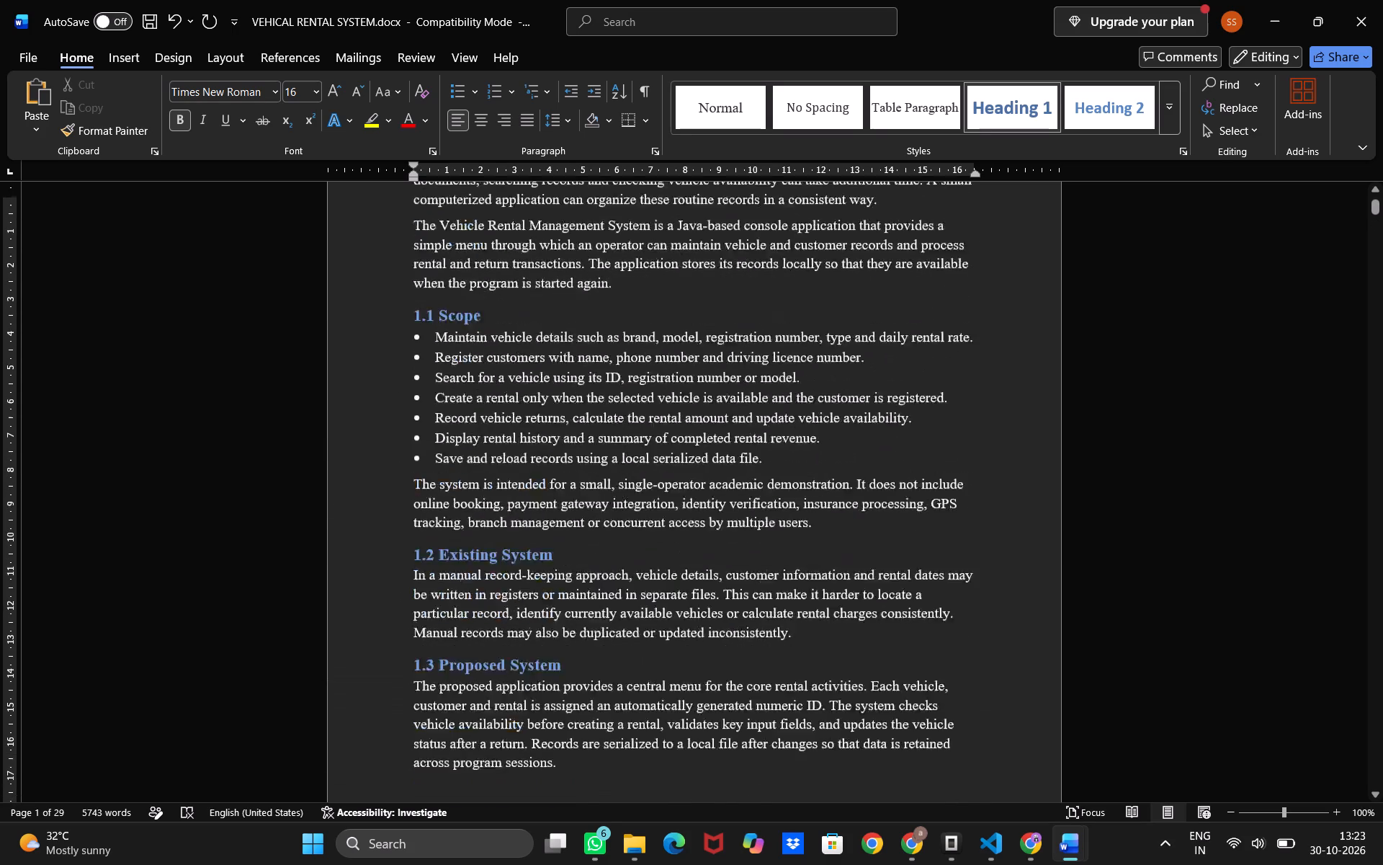
pyautogui.scroll(6, 899, 462)
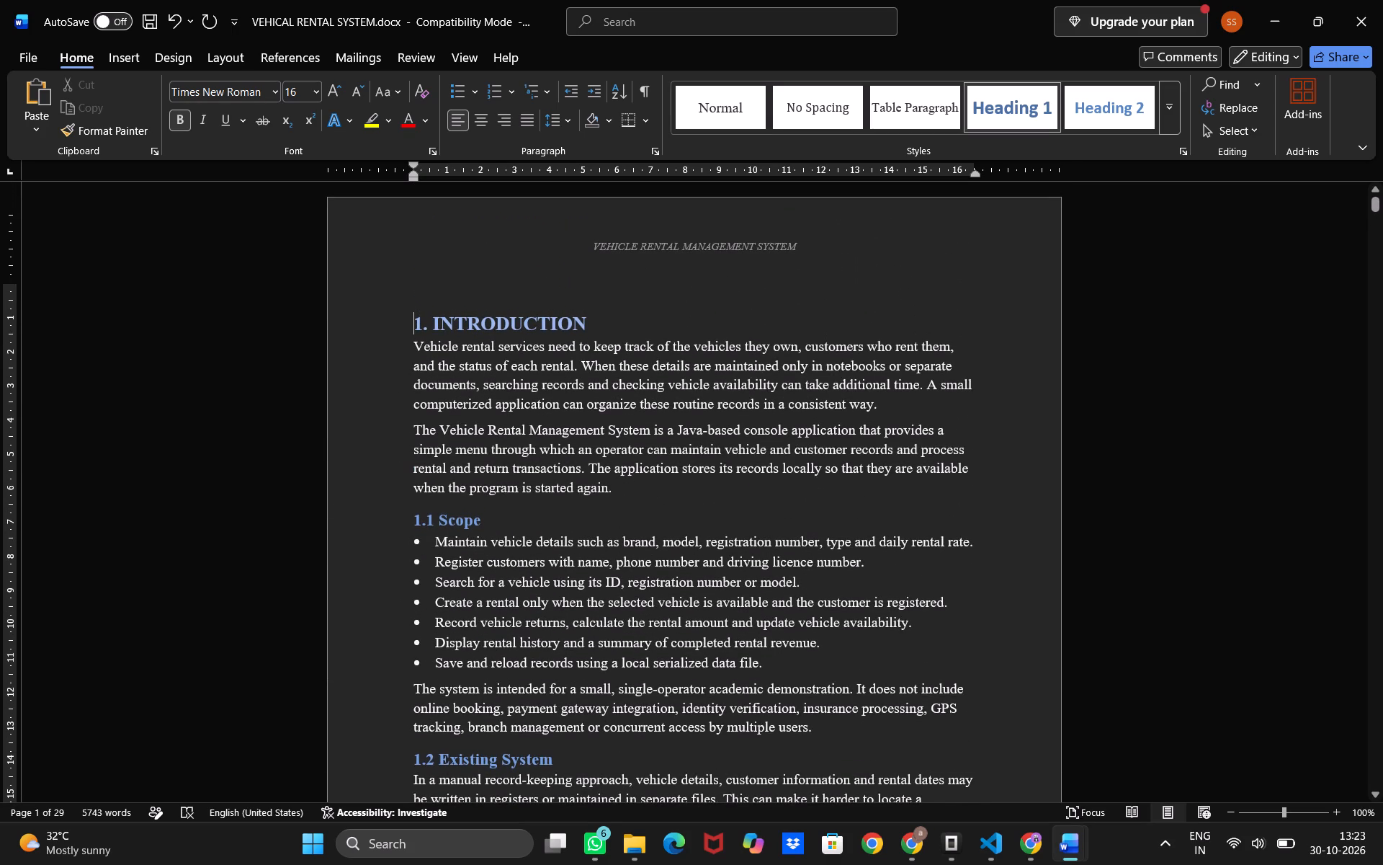
# Review the report from the Introduction through the System Design section to 3.4 Assumptions and Business Rules.
pyautogui.scroll(-3, 846, 391)
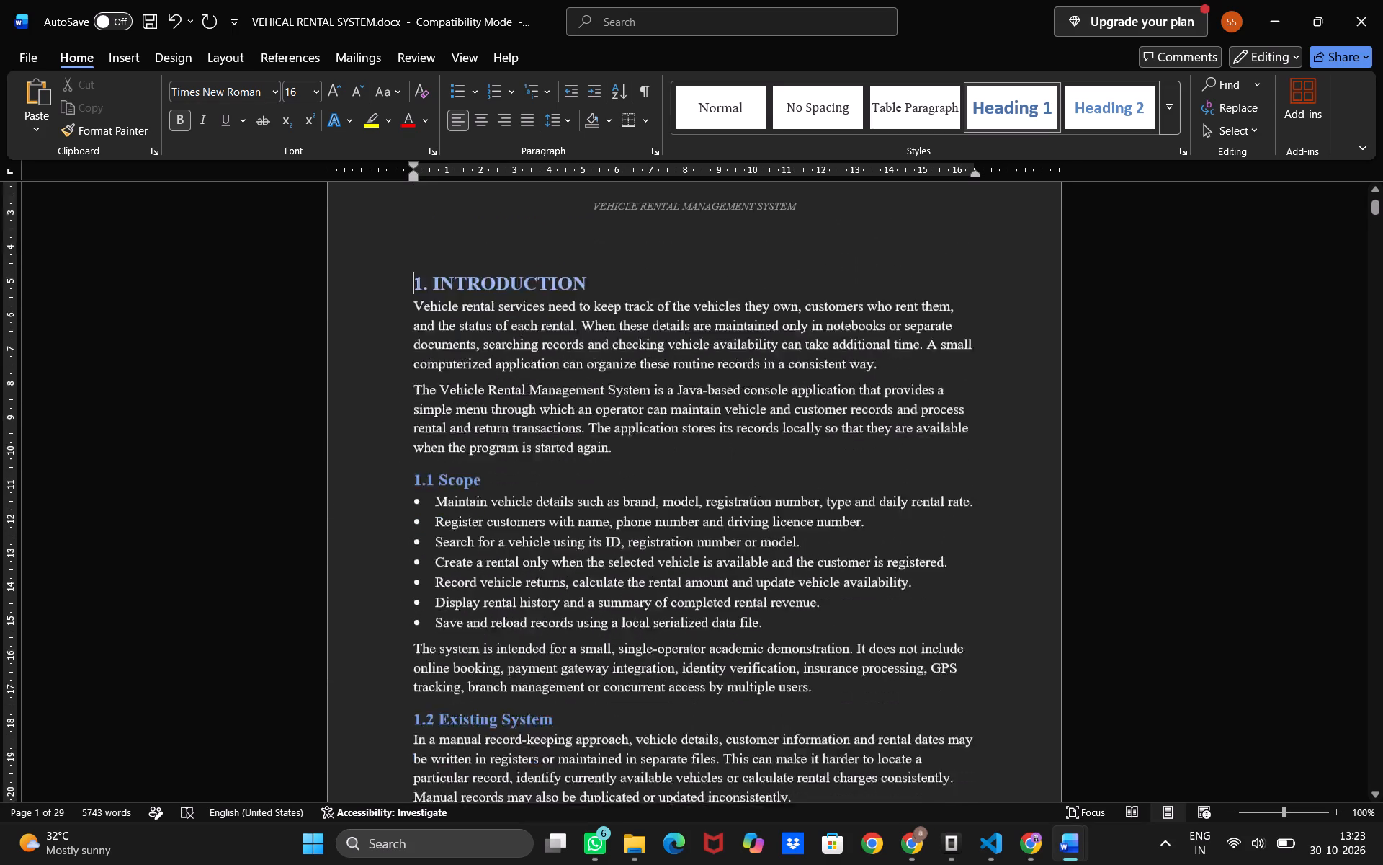
pyautogui.scroll(-20, 846, 391)
pyautogui.scroll(-10, 846, 391)
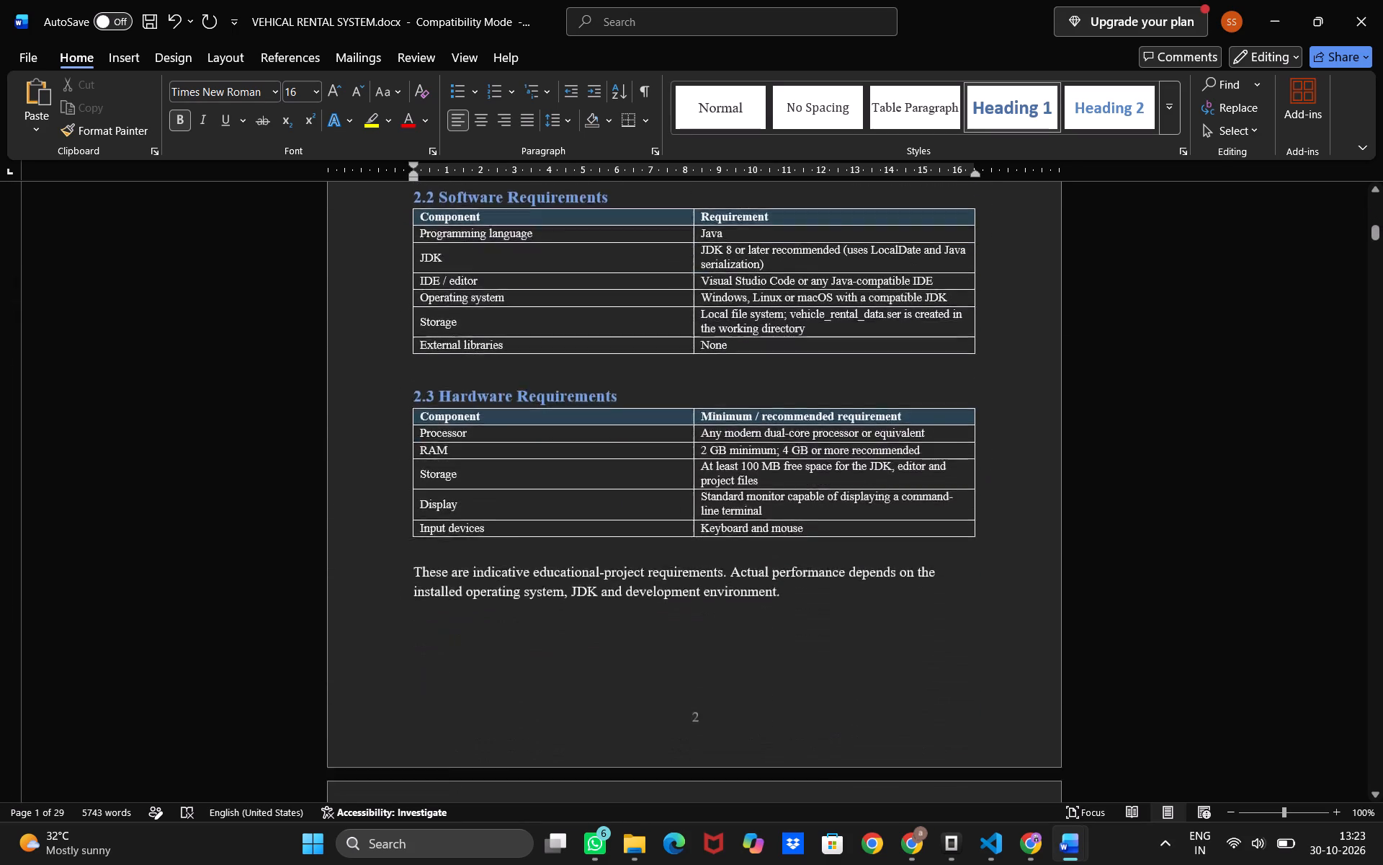
pyautogui.scroll(-15, 829, 637)
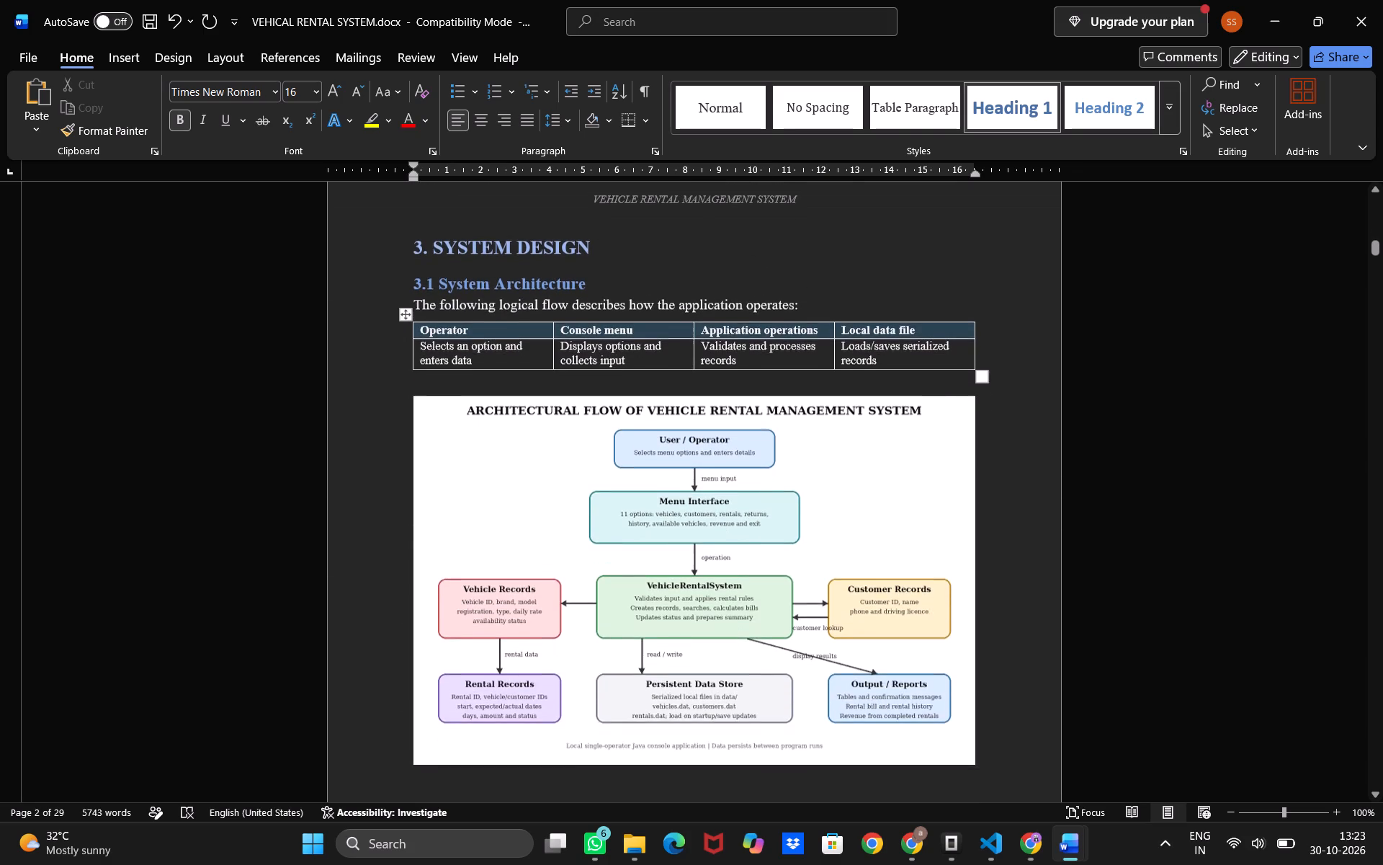
pyautogui.scroll(-12, 994, 608)
pyautogui.scroll(-11, 995, 606)
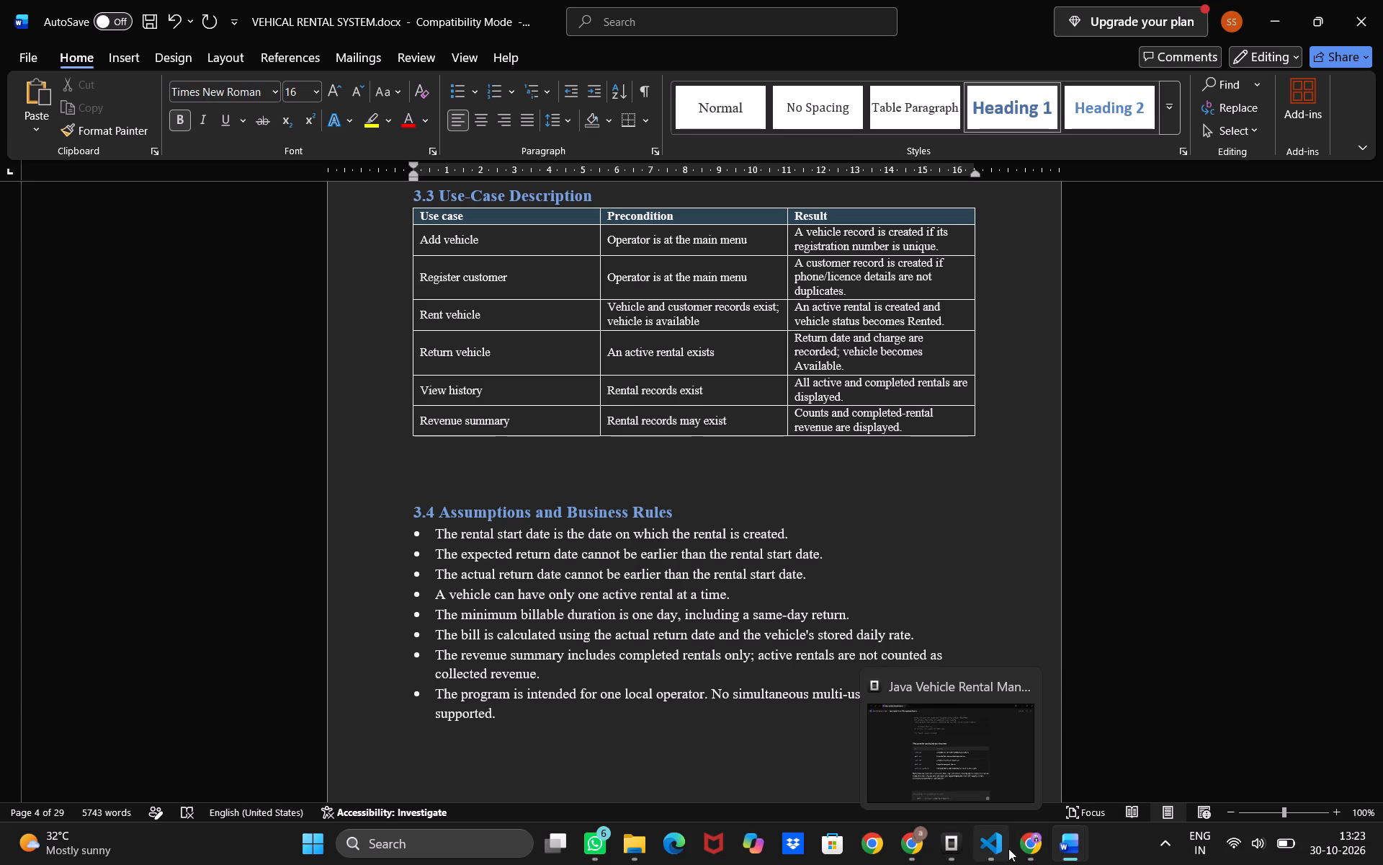
# Switch to HEADERS OF PBL.docx and examine the layout of its abstract, index and cover pages.
pyautogui.click(1140, 778)
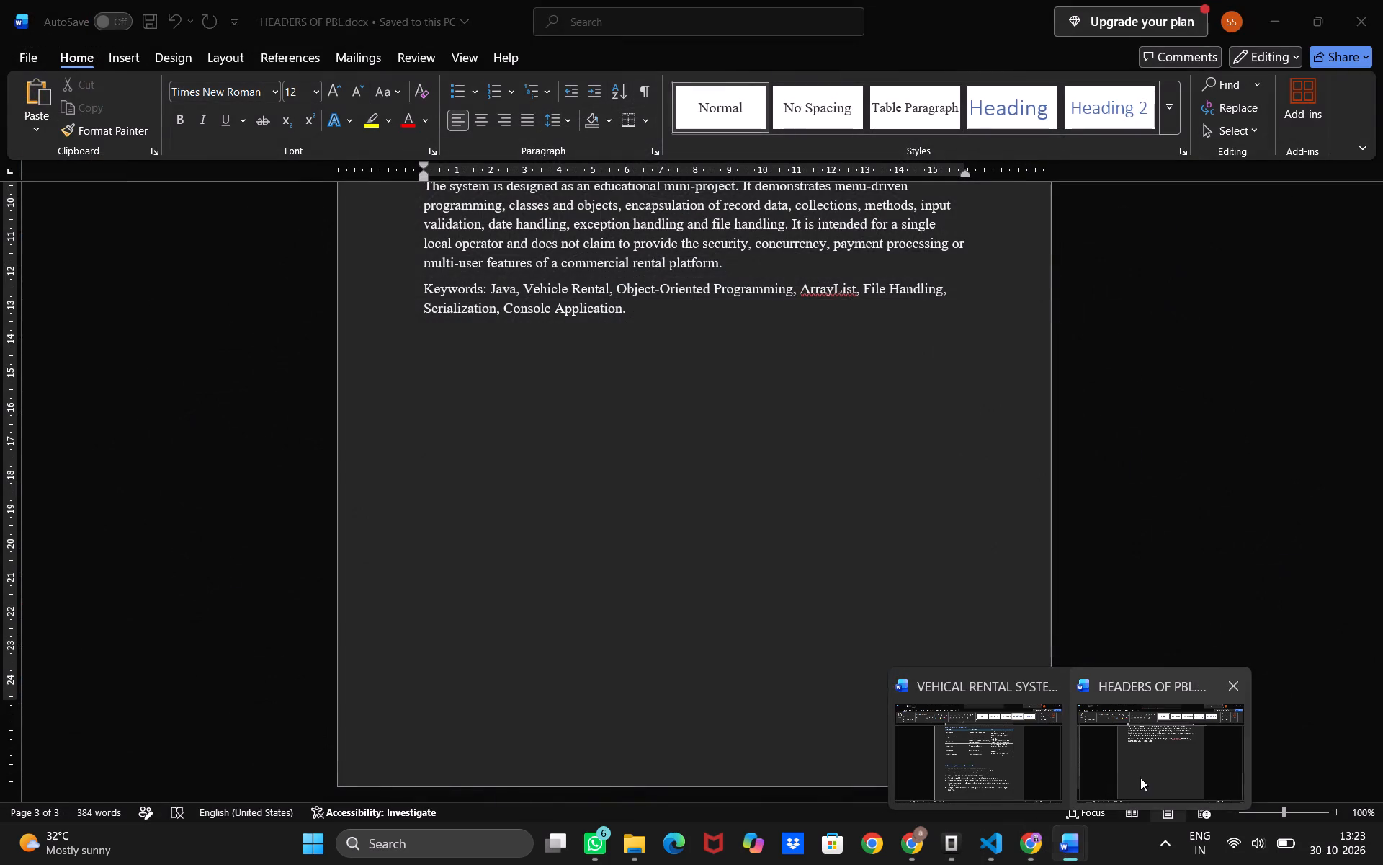
pyautogui.scroll(13, 895, 608)
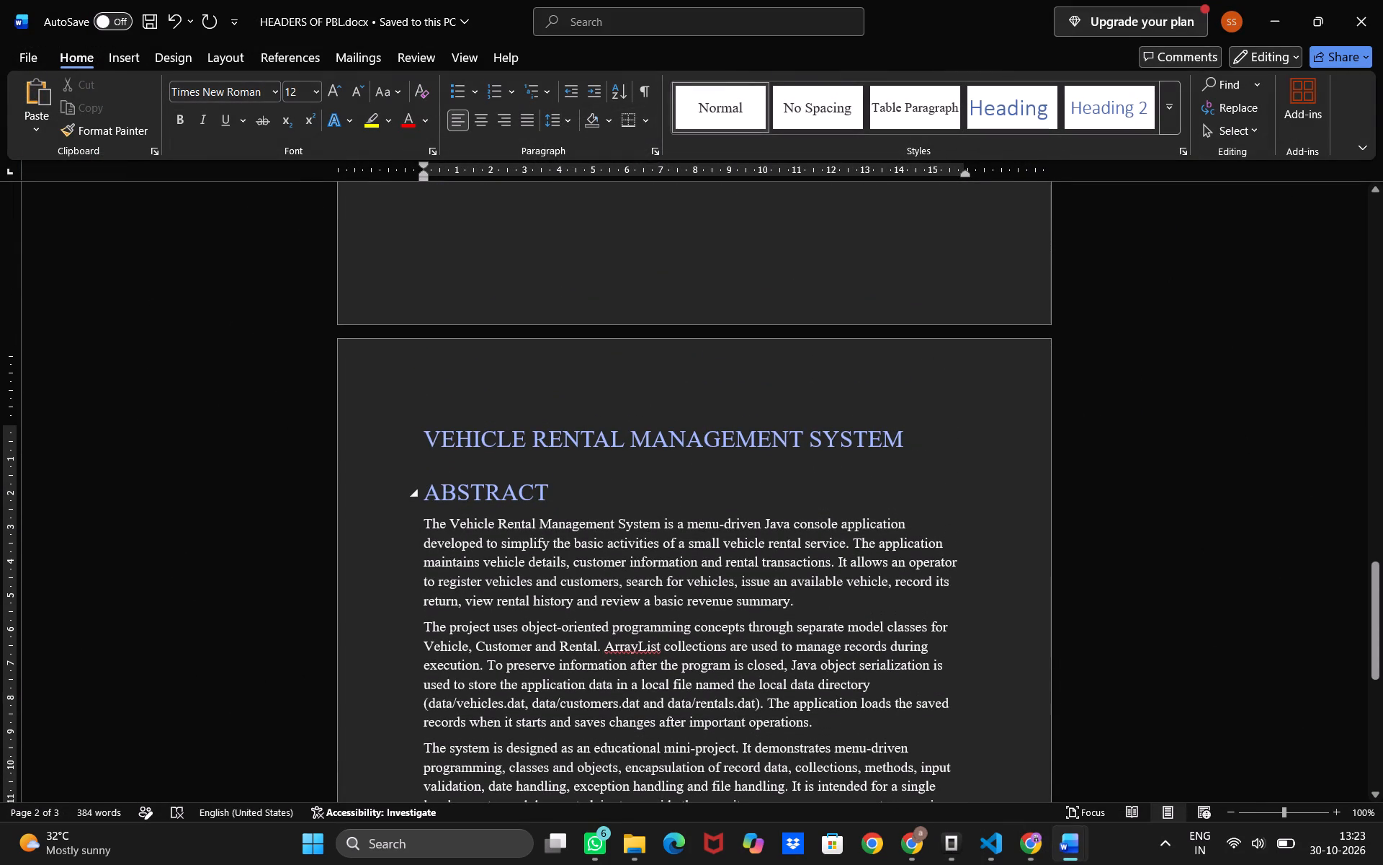
pyautogui.scroll(2, 625, 463)
pyautogui.scroll(6, 820, 477)
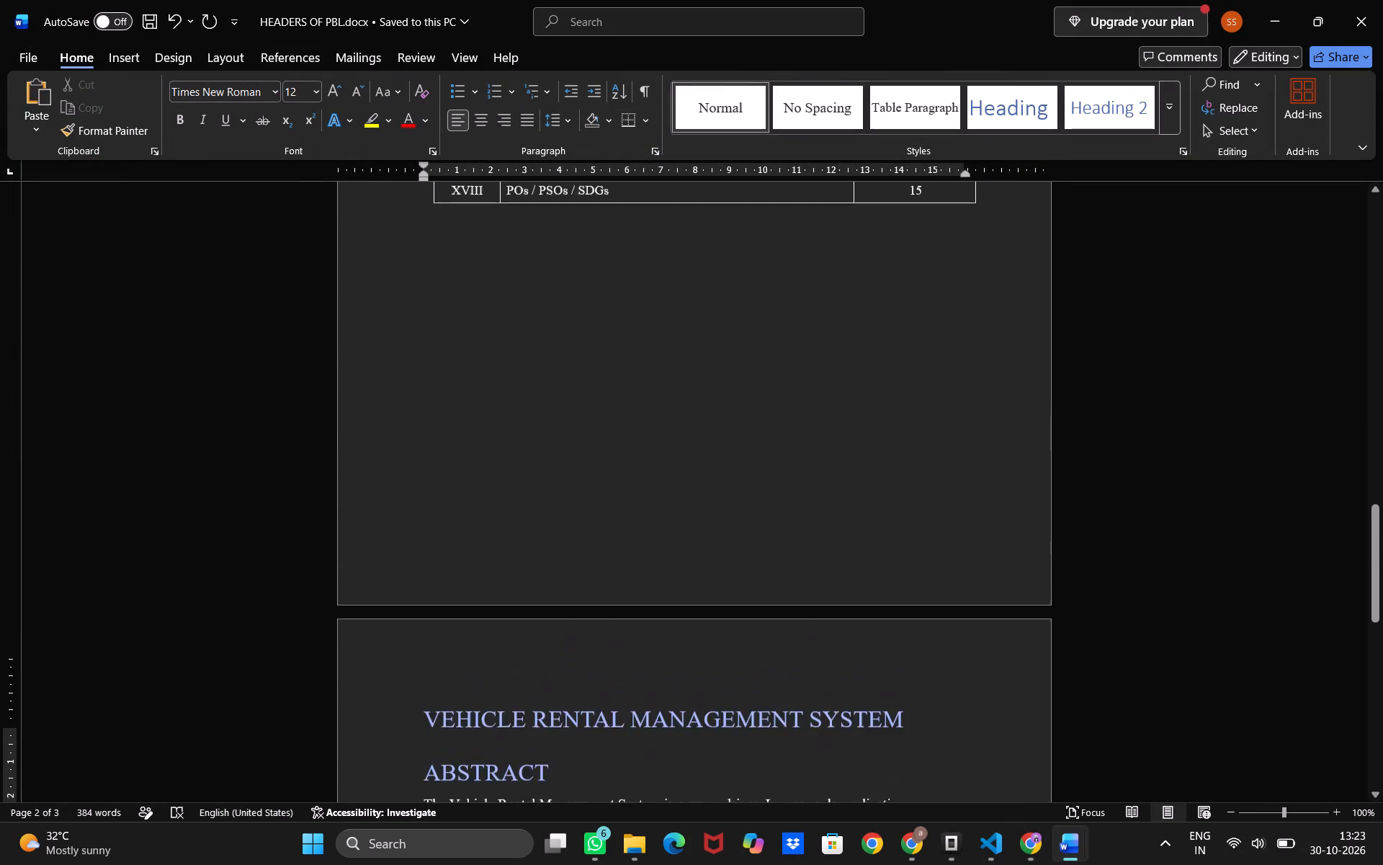
pyautogui.scroll(16, 820, 476)
pyautogui.scroll(12, 825, 469)
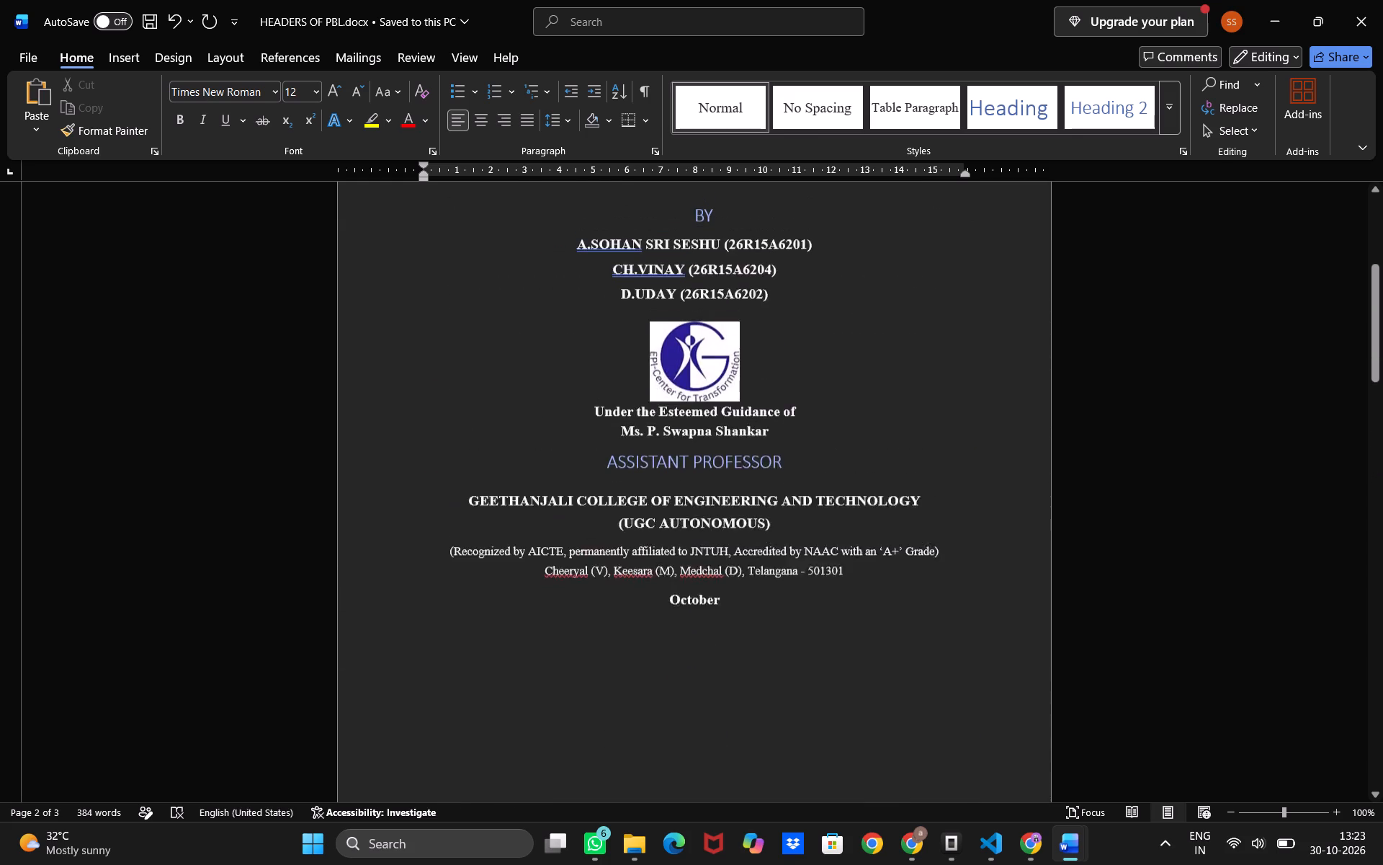
pyautogui.scroll(-20, 825, 468)
pyautogui.scroll(-12, 825, 468)
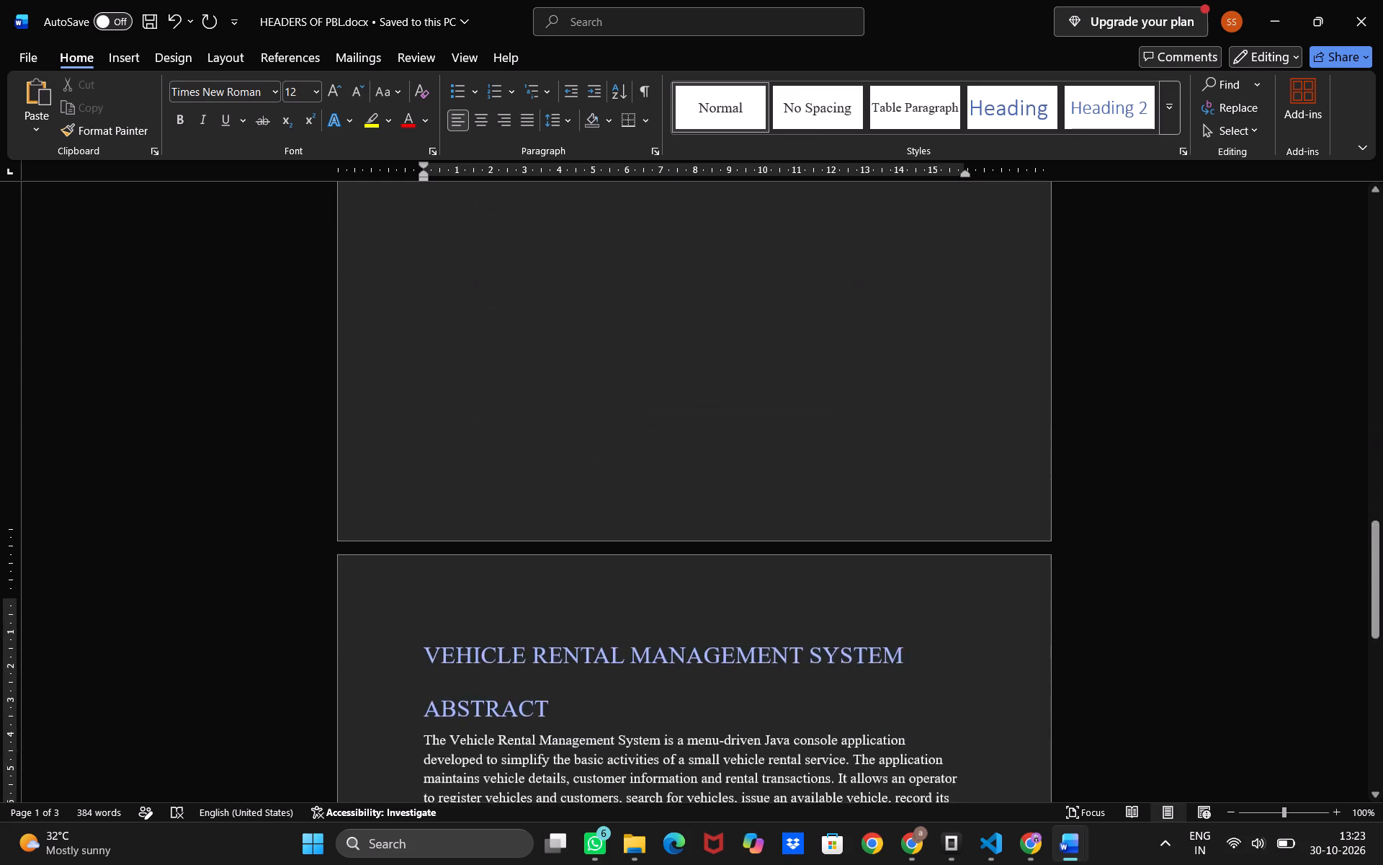
# Delete the VEHICLE RENTAL MANAGEMENT SYSTEM heading above ABSTRACT, keeping ABSTRACT at the start of its own page.
pyautogui.scroll(-1, 826, 466)
pyautogui.click(910, 572)
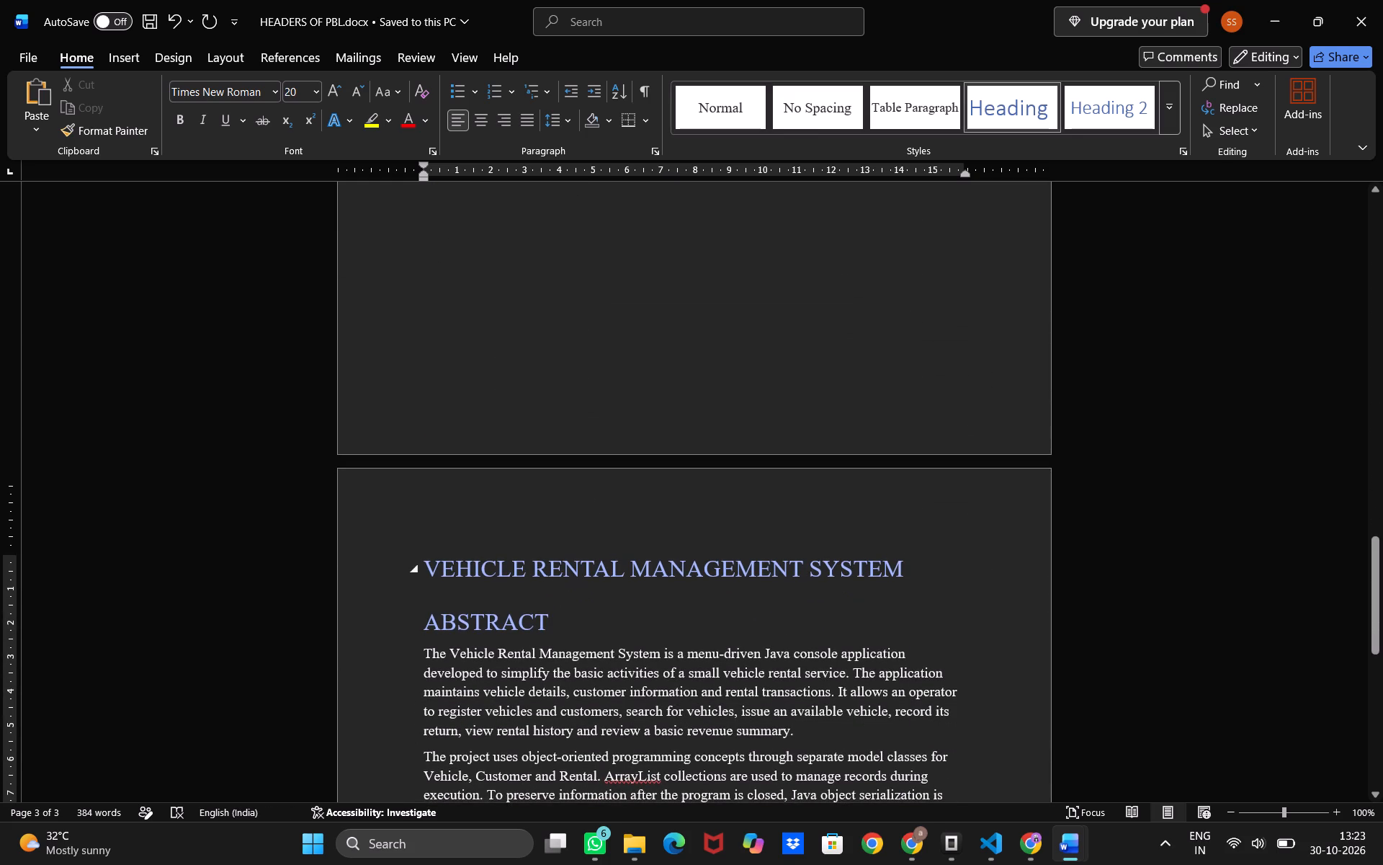
pyautogui.press('BackSpace')
pyautogui.press('BackSpace')
pyautogui.press('BackSpace')
pyautogui.press('BackSpace')
pyautogui.press('BackSpace')
pyautogui.press('BackSpace')
pyautogui.press('BackSpace')
pyautogui.press('BackSpace')
pyautogui.press('BackSpace')
pyautogui.press('BackSpace')
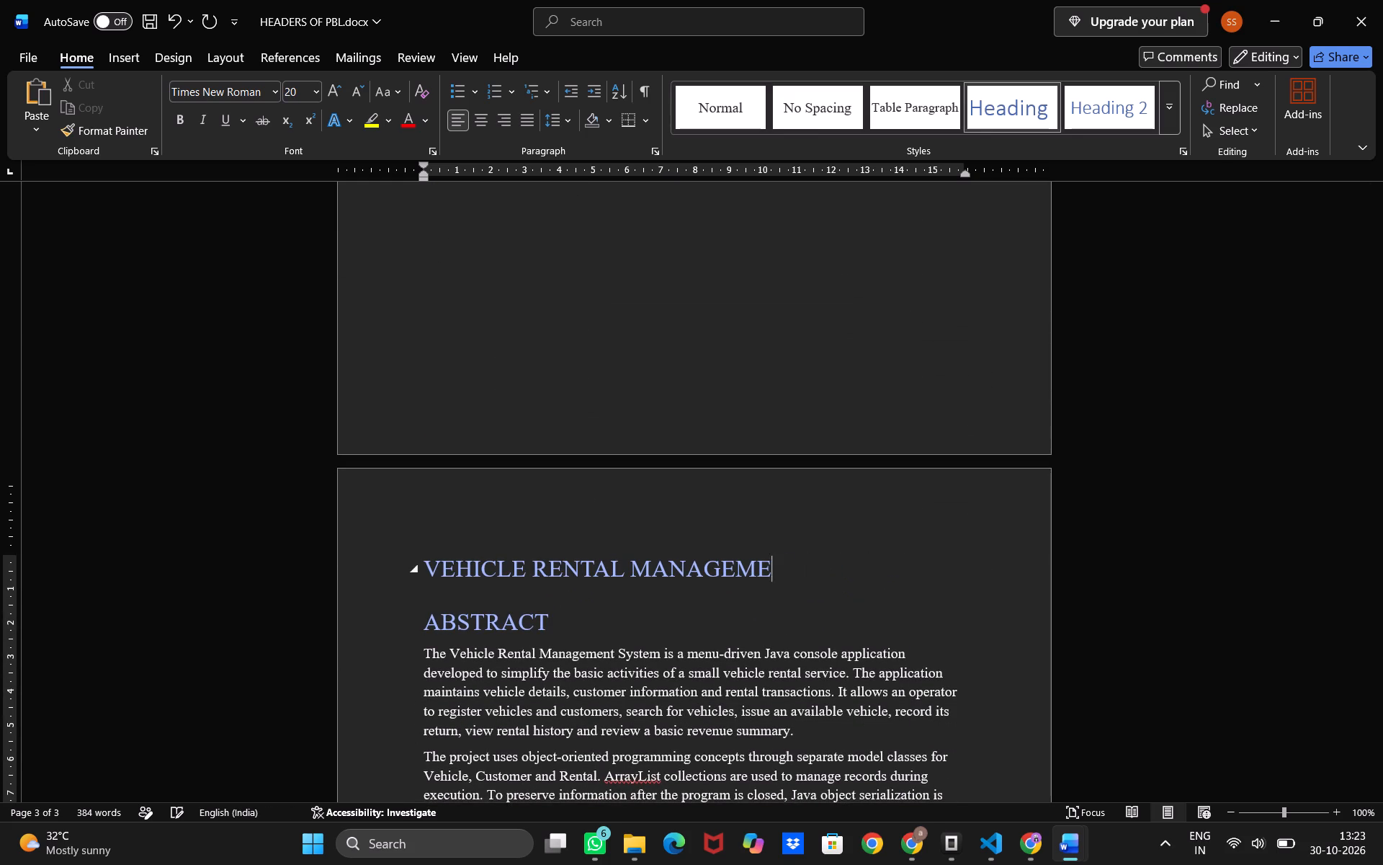
pyautogui.press('BackSpace')
pyautogui.press('BackSpace')
pyautogui.press('BackSpace')
pyautogui.press('BackSpace')
pyautogui.press('BackSpace')
pyautogui.press('BackSpace')
pyautogui.press('BackSpace')
pyautogui.press('BackSpace')
pyautogui.press('BackSpace')
pyautogui.press('BackSpace')
pyautogui.press('BackSpace')
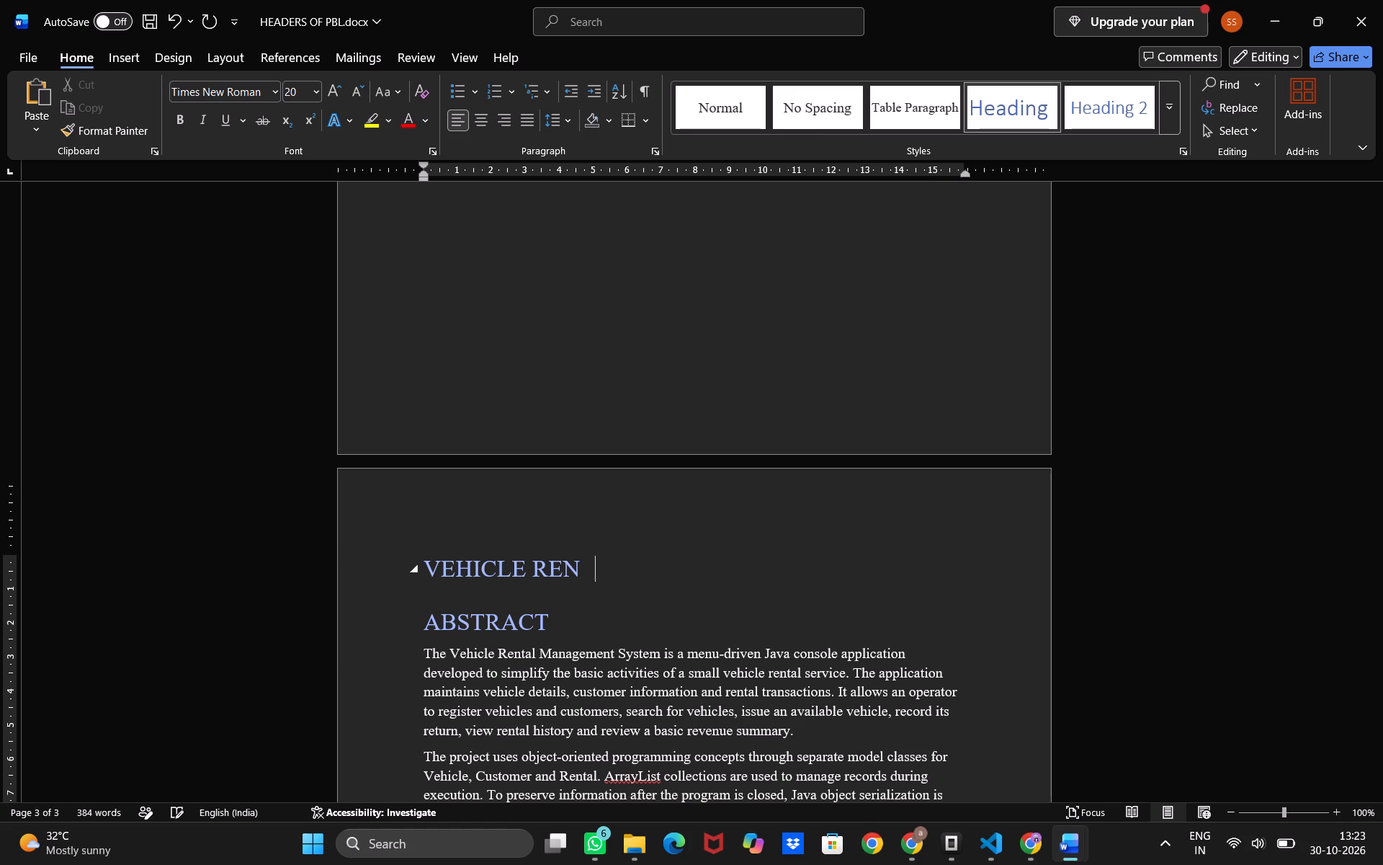
pyautogui.press('BackSpace')
pyautogui.press('BackSpace')
pyautogui.press('BackSpace')
pyautogui.press('BackSpace')
pyautogui.press('BackSpace')
pyautogui.press('BackSpace')
pyautogui.press('BackSpace')
pyautogui.press('BackSpace')
pyautogui.press('BackSpace')
pyautogui.press('BackSpace')
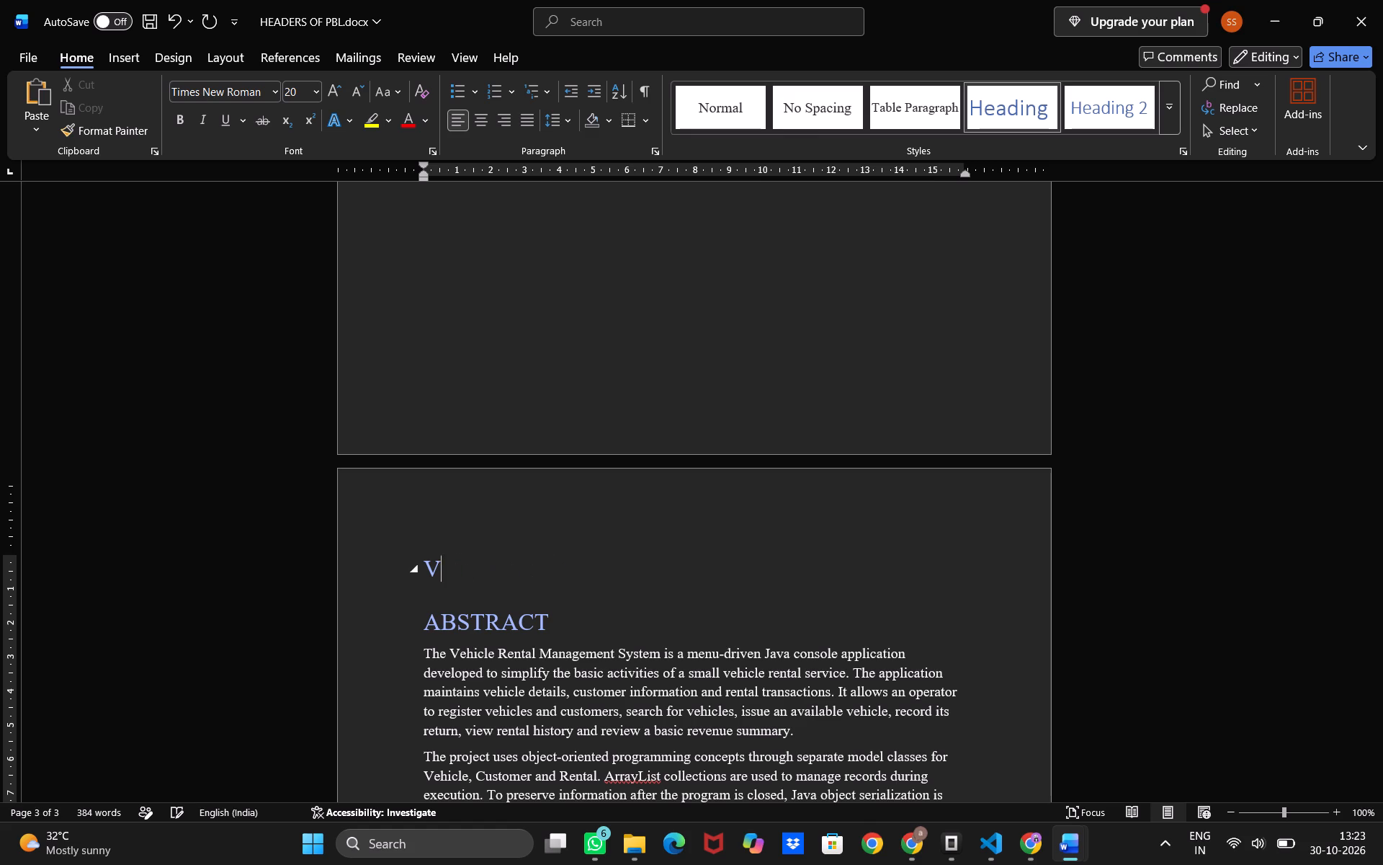
pyautogui.press('BackSpace')
pyautogui.press('BackSpace')
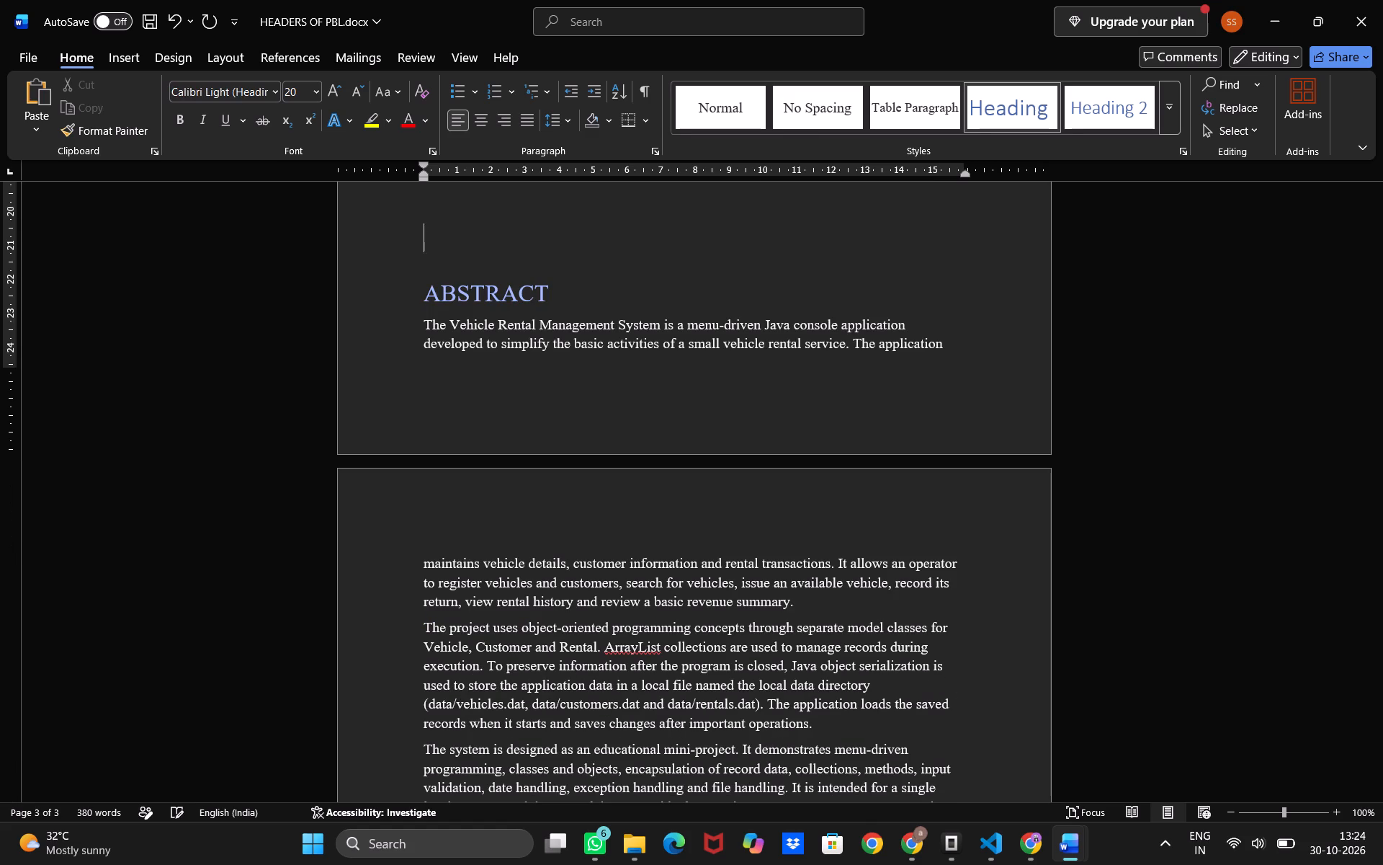
pyautogui.press('Return')
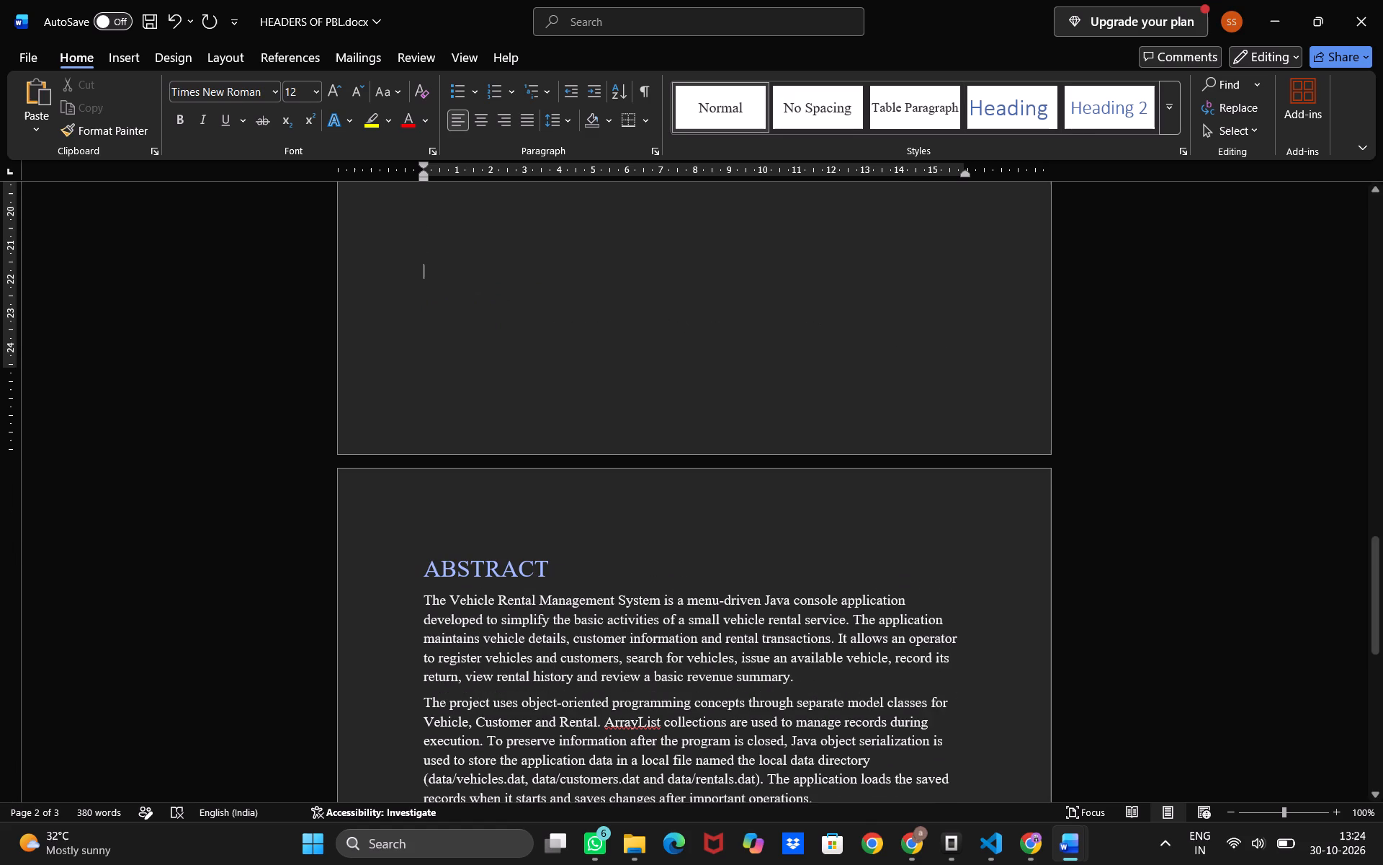
# Center the ABSTRACT heading.
pyautogui.click(422, 577)
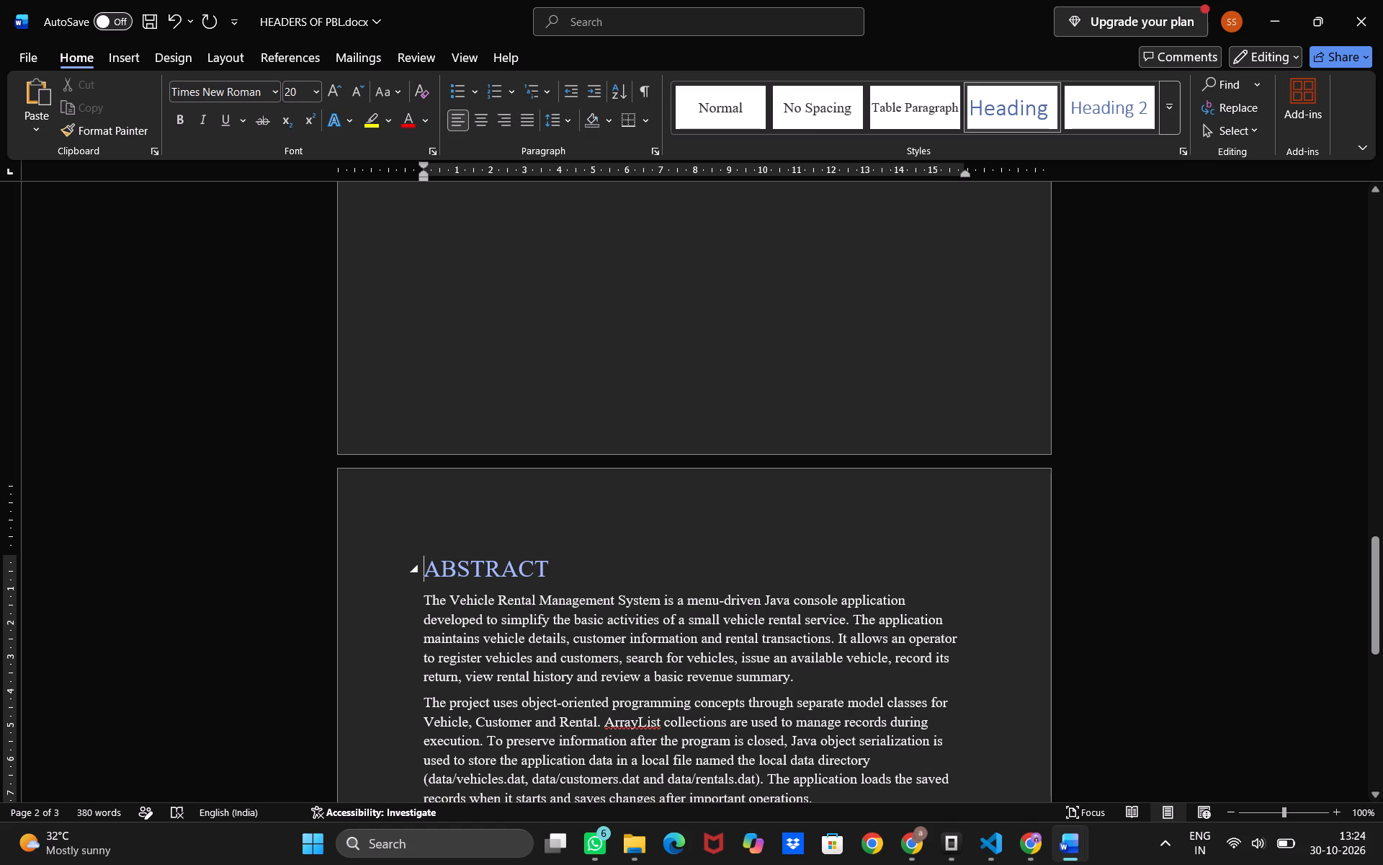
pyautogui.moveTo(568, 569); pyautogui.dragTo(421, 572)
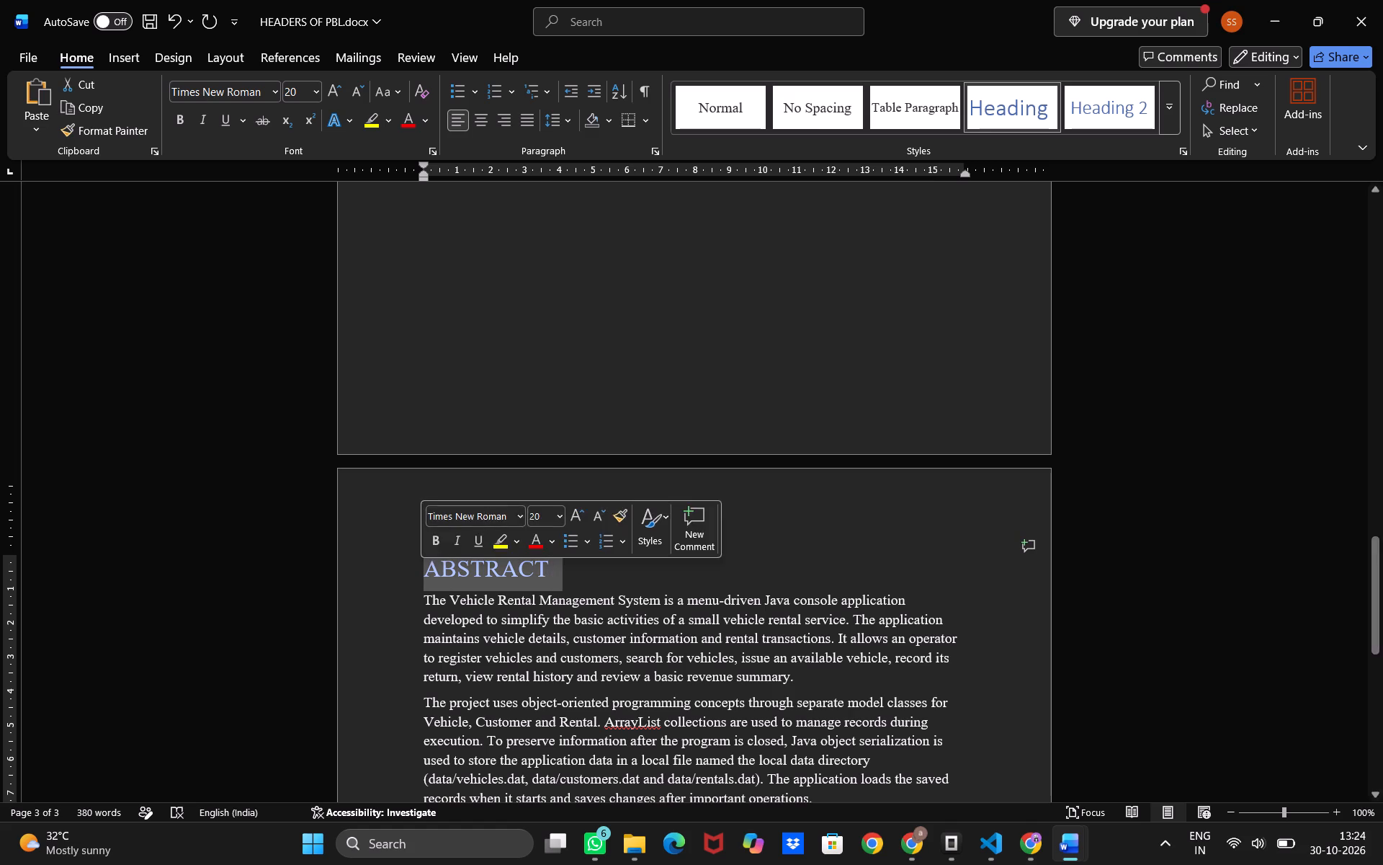
pyautogui.click(485, 122)
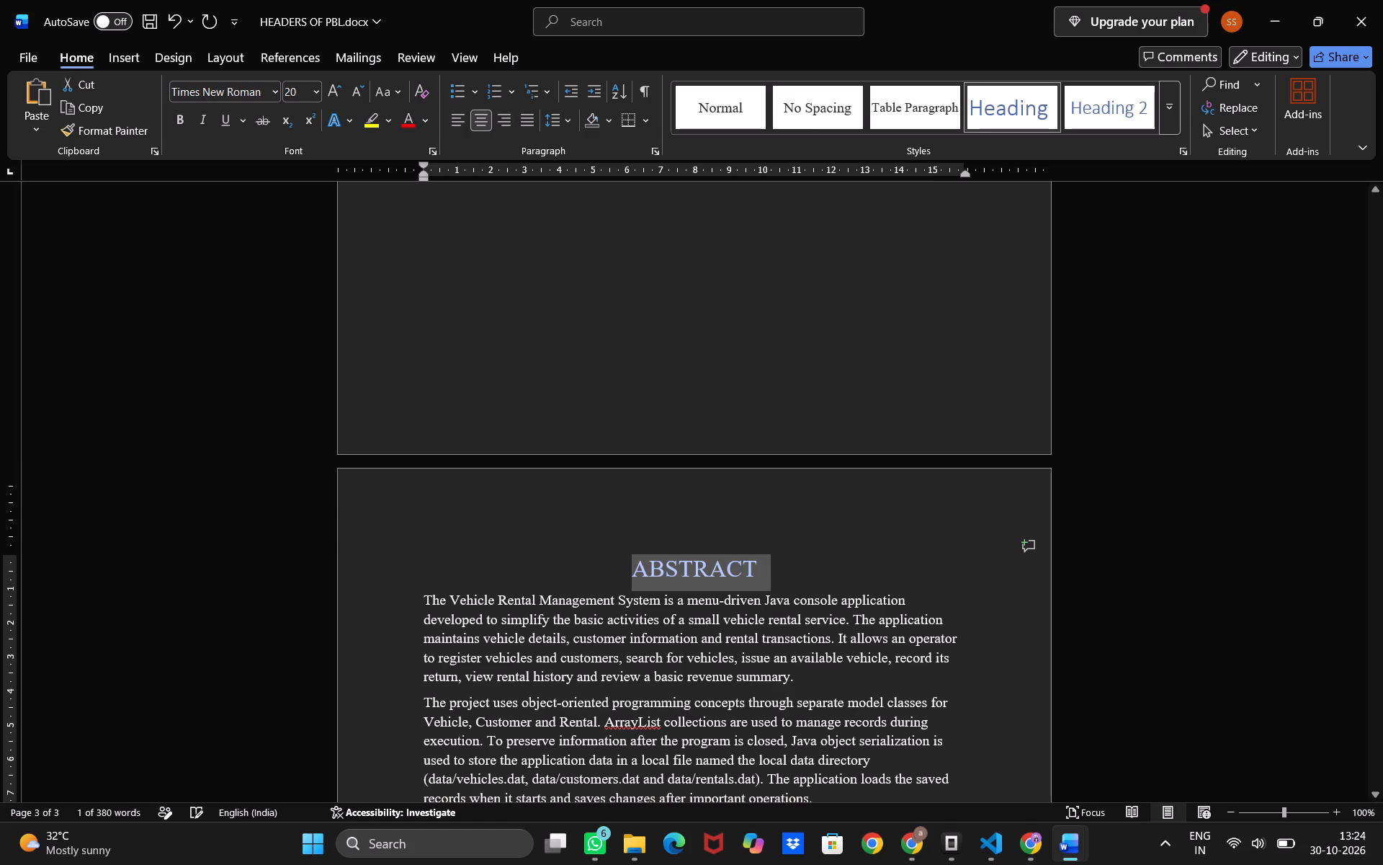
pyautogui.click(874, 523)
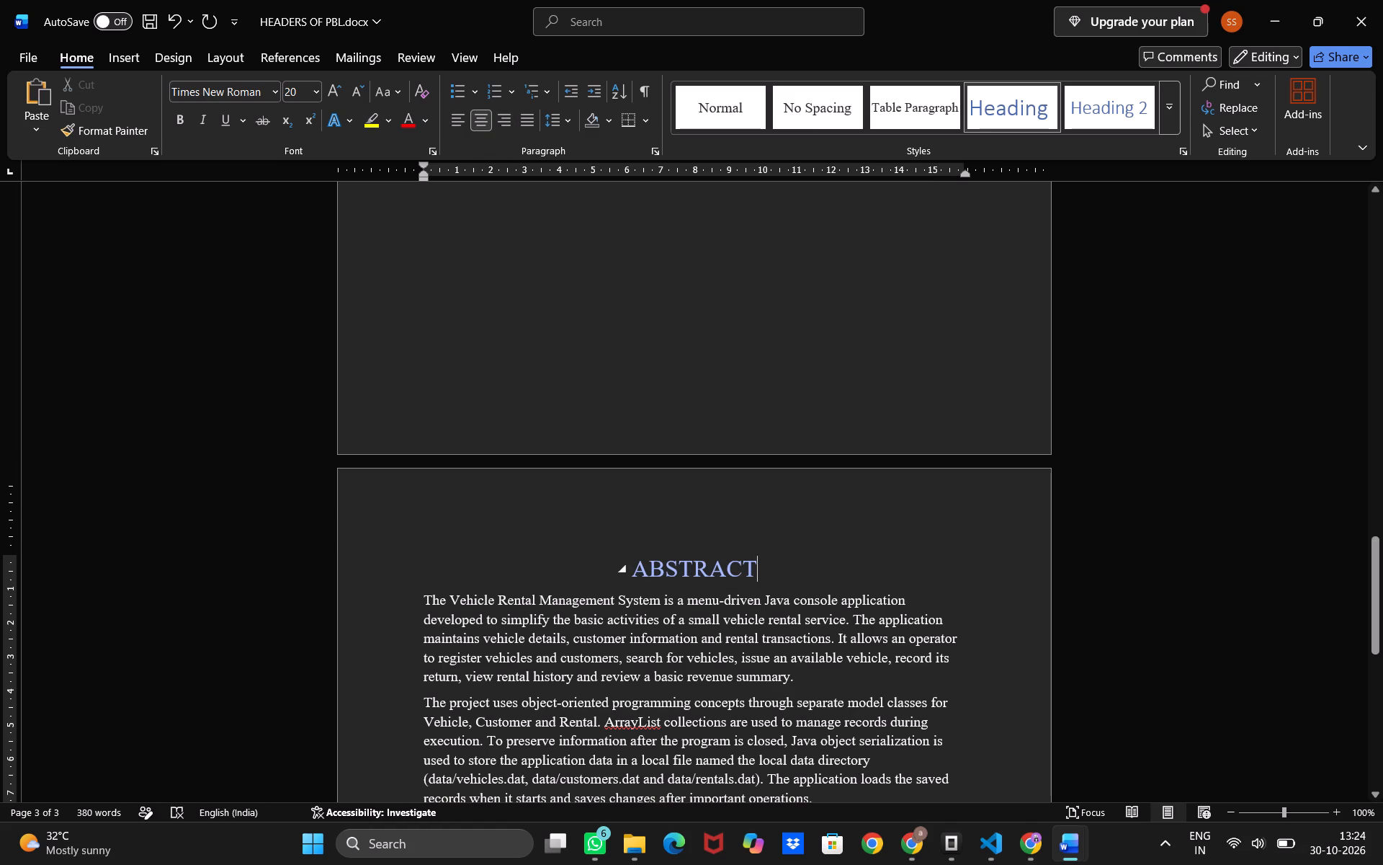
# Add a blank line below the ABSTRACT heading and four blank lines before it, keeping the abstract on its own page.
pyautogui.press('Return')
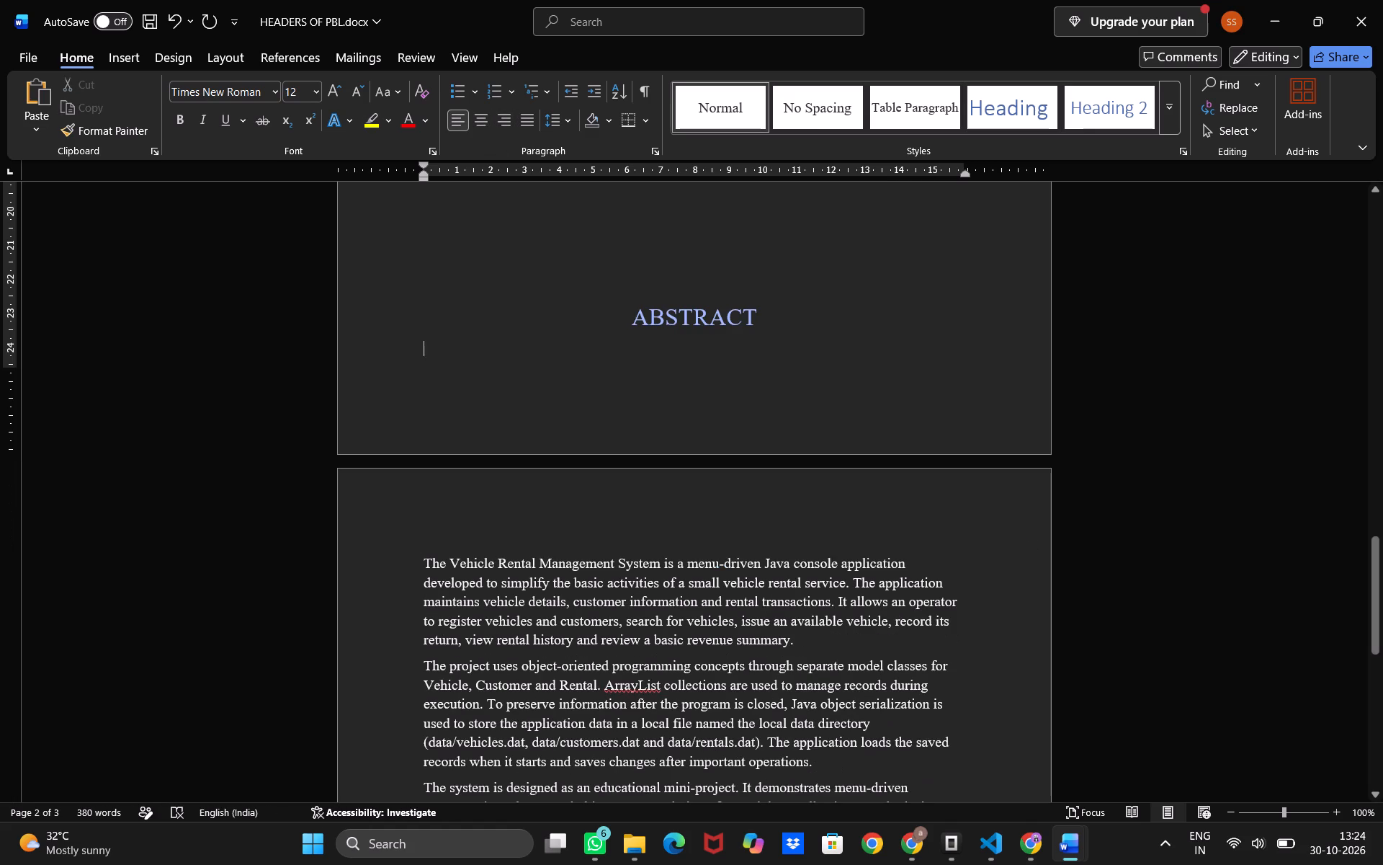
pyautogui.click(684, 263)
pyautogui.press('Return')
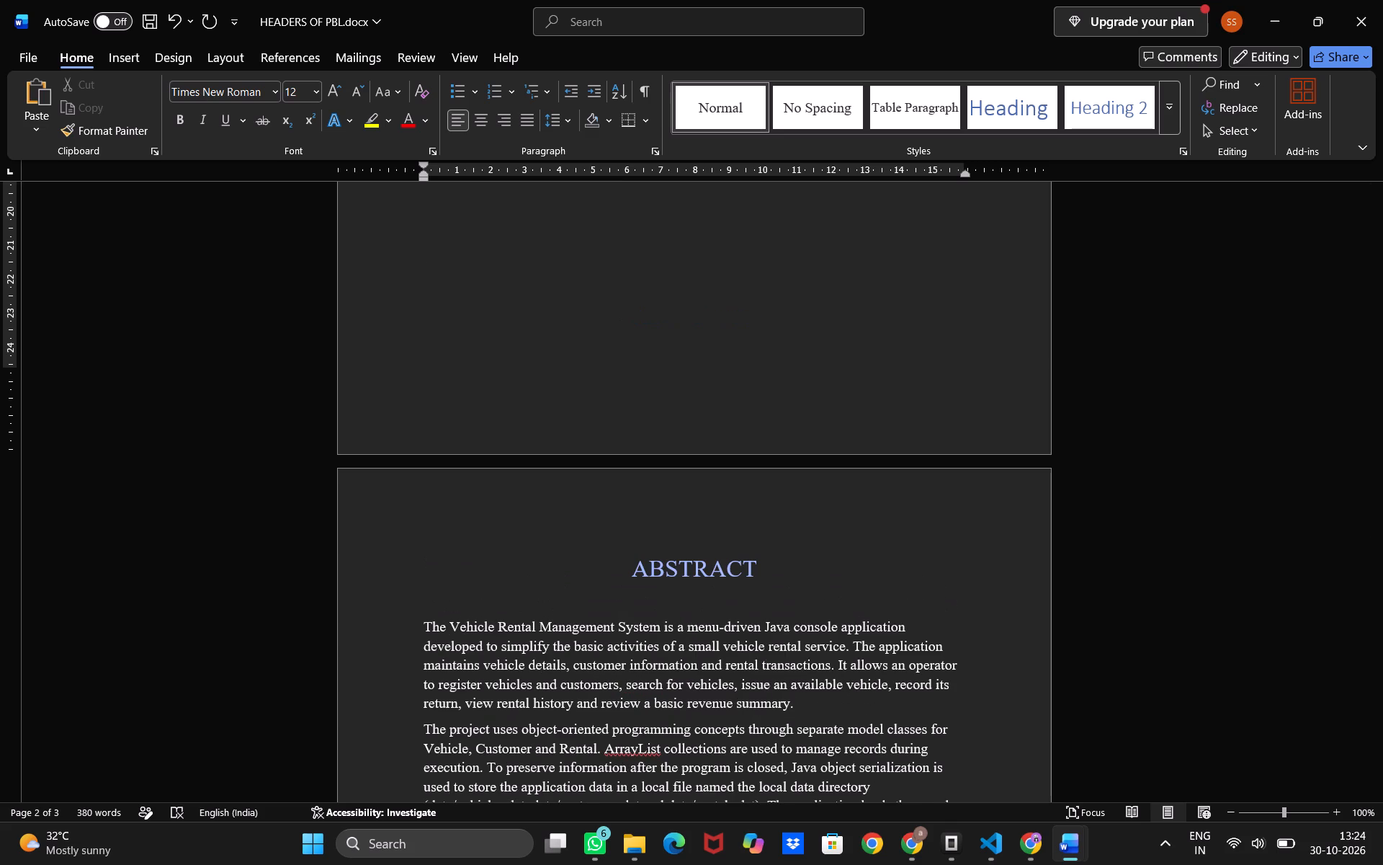
pyautogui.press('Return')
pyautogui.press('Return')
pyautogui.press('Return')
# Check the layout of the abstract page and the INDEX page with its table of contents.
pyautogui.scroll(-5, 702, 262)
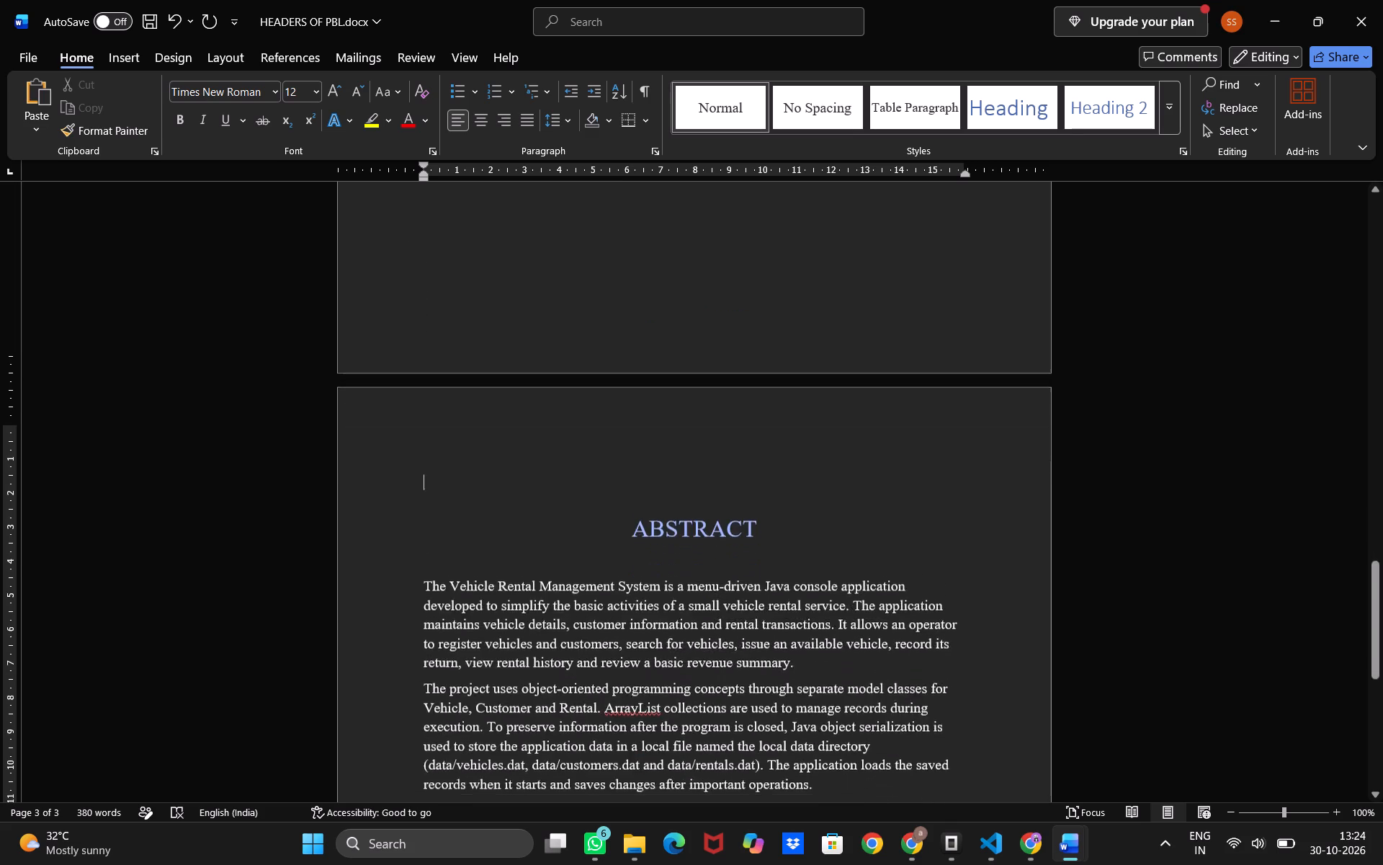
pyautogui.scroll(-16, 702, 263)
pyautogui.scroll(11, 702, 265)
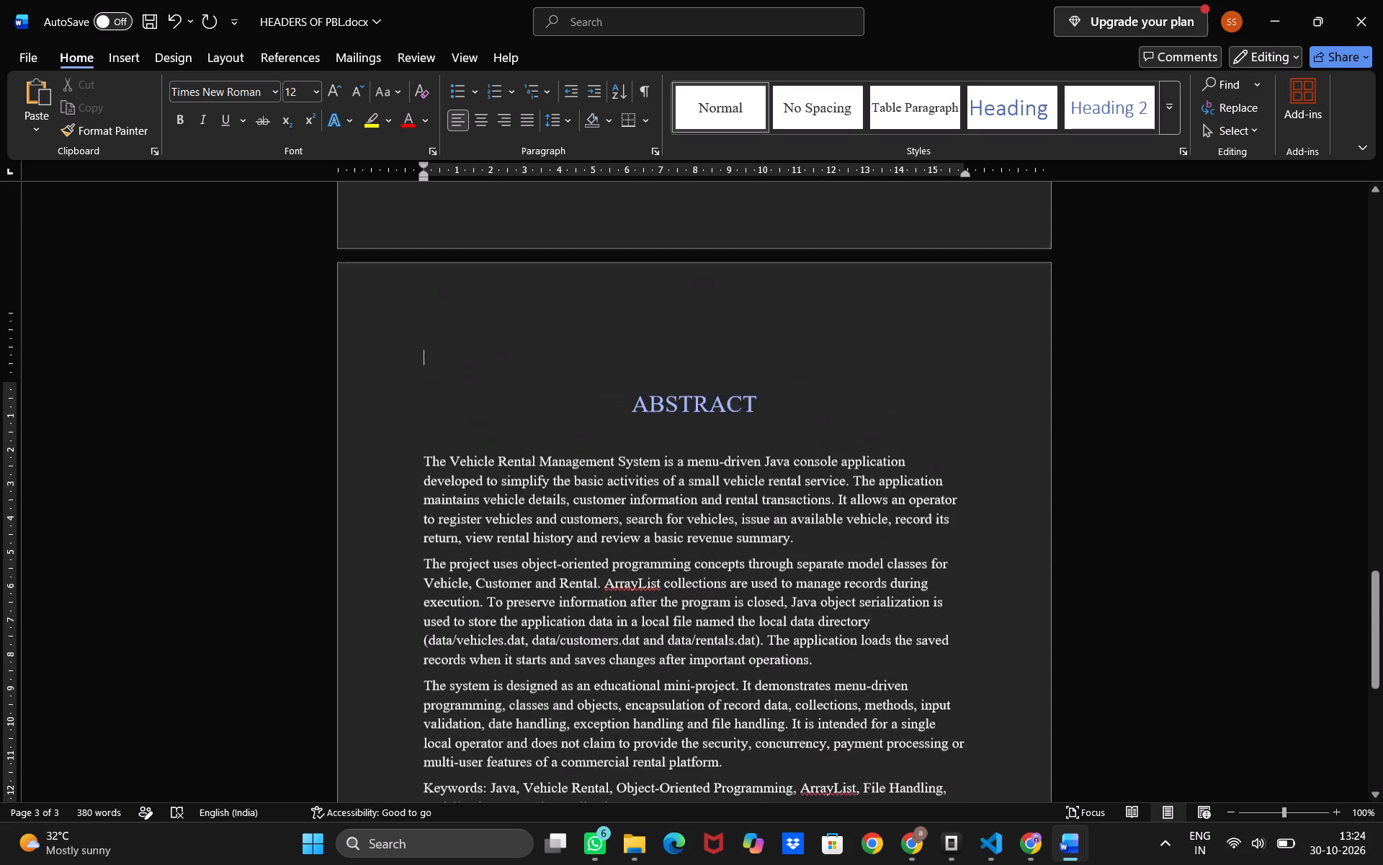
pyautogui.scroll(20, 702, 265)
pyautogui.scroll(8, 702, 265)
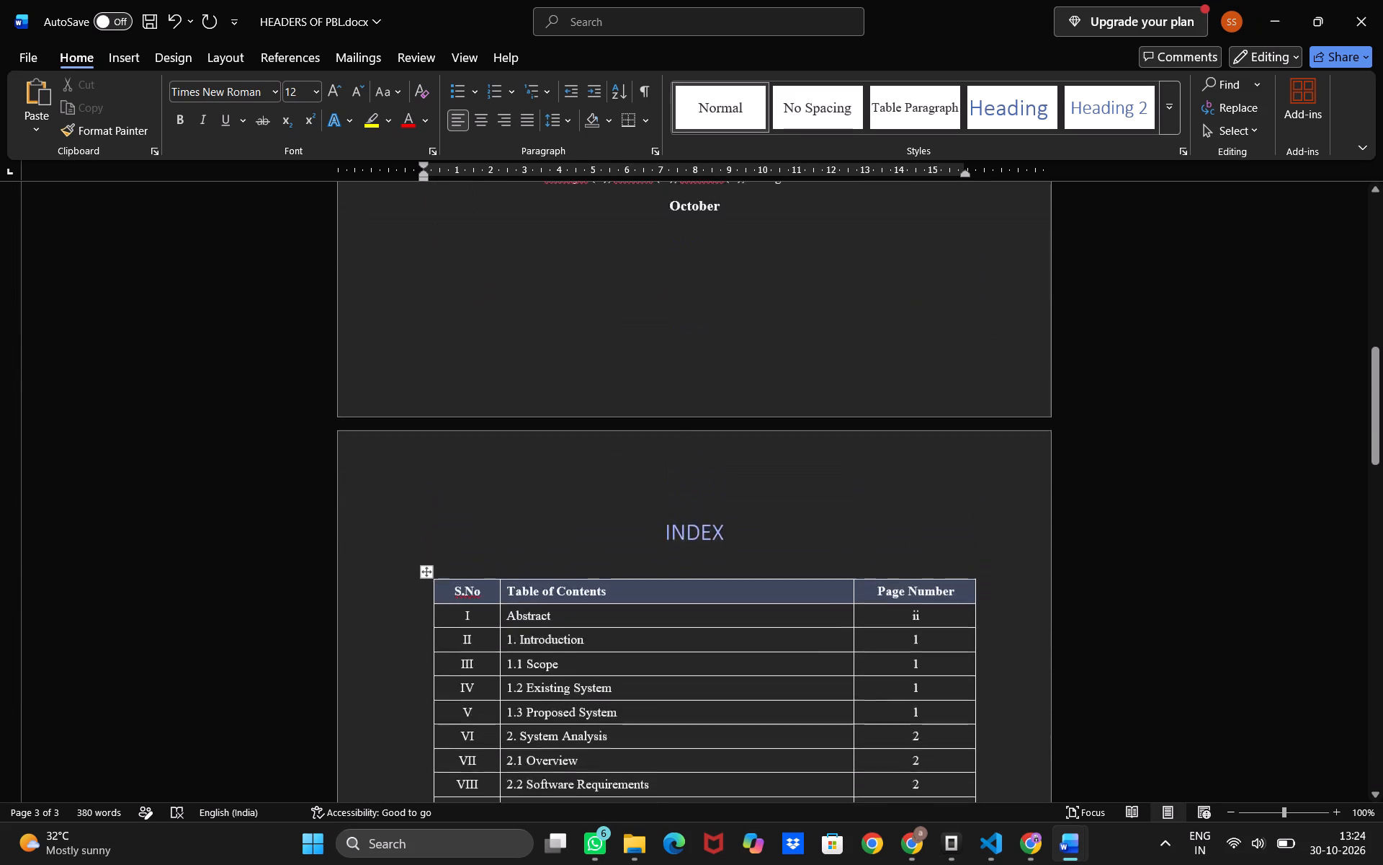
pyautogui.scroll(4, 702, 266)
pyautogui.scroll(-10, 702, 267)
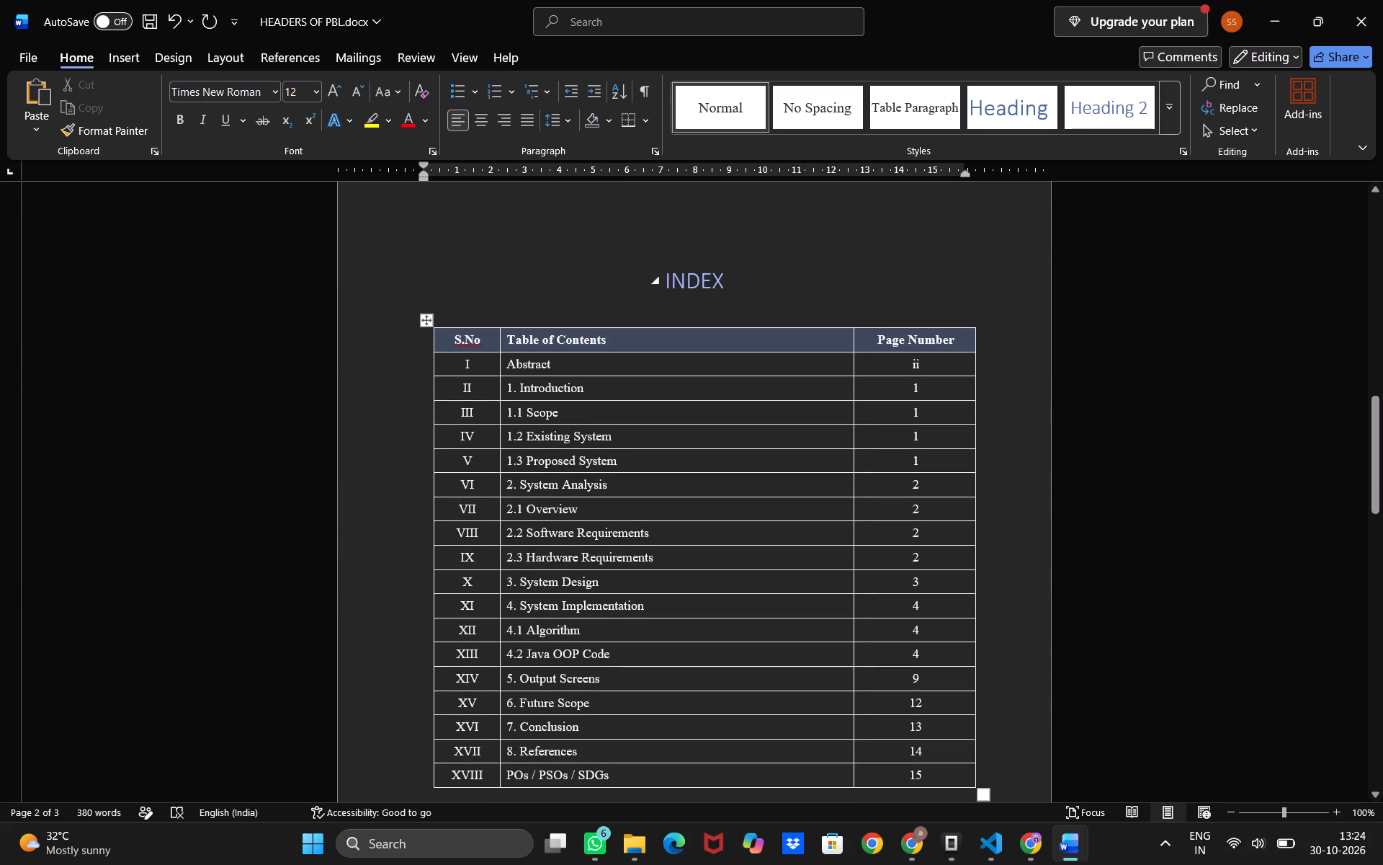
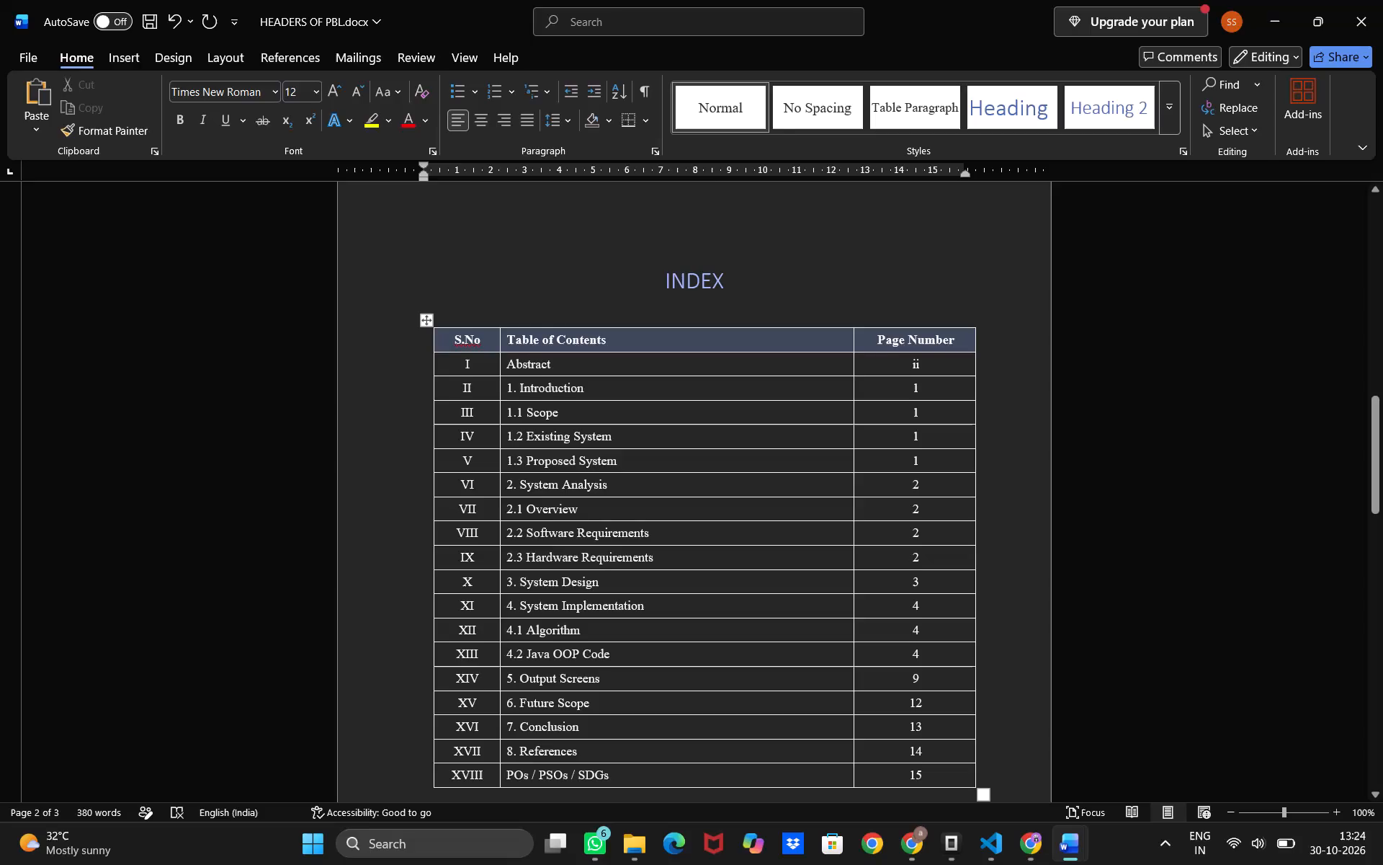
pyautogui.scroll(-1, 926, 431)
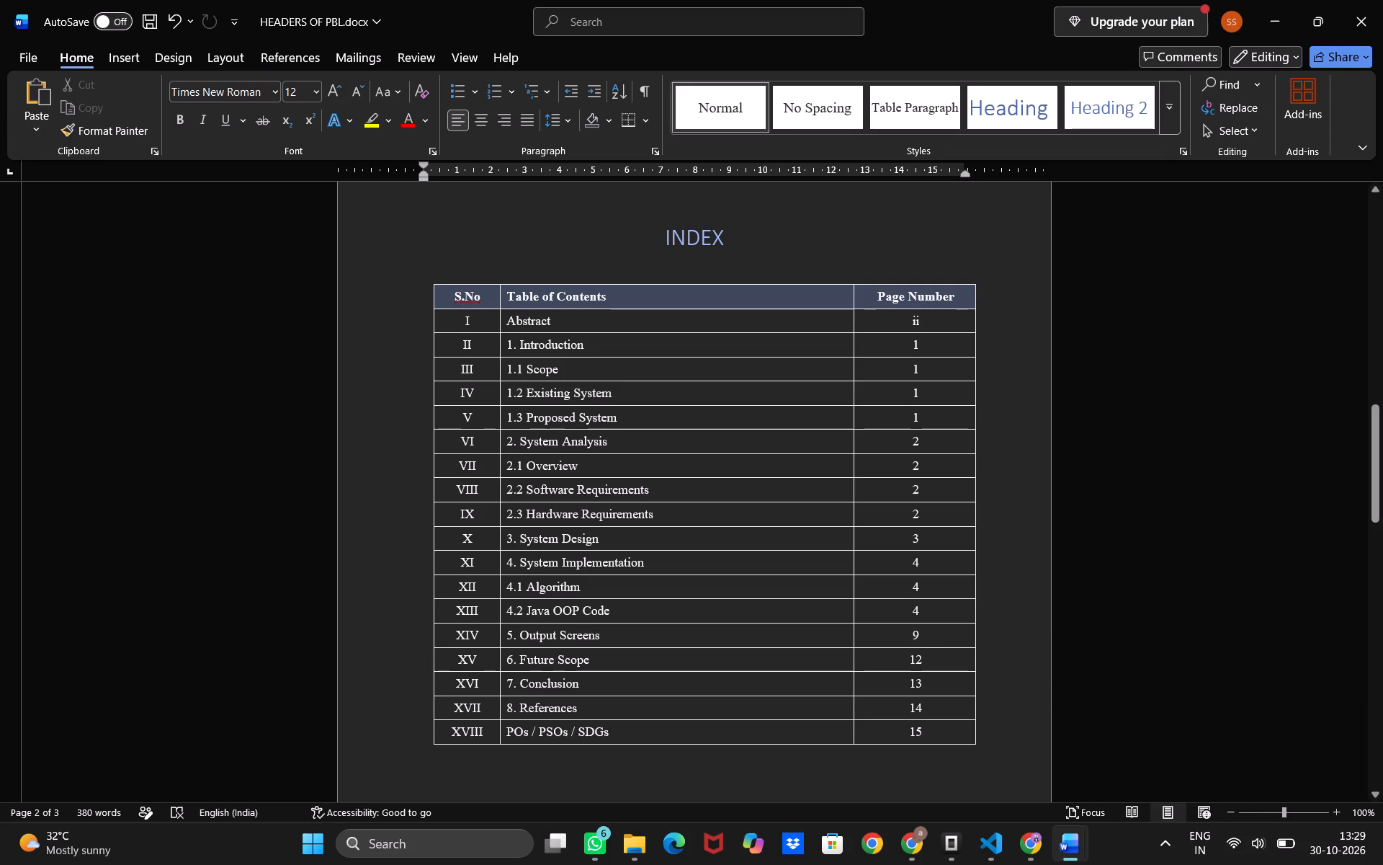
pyautogui.click(927, 373)
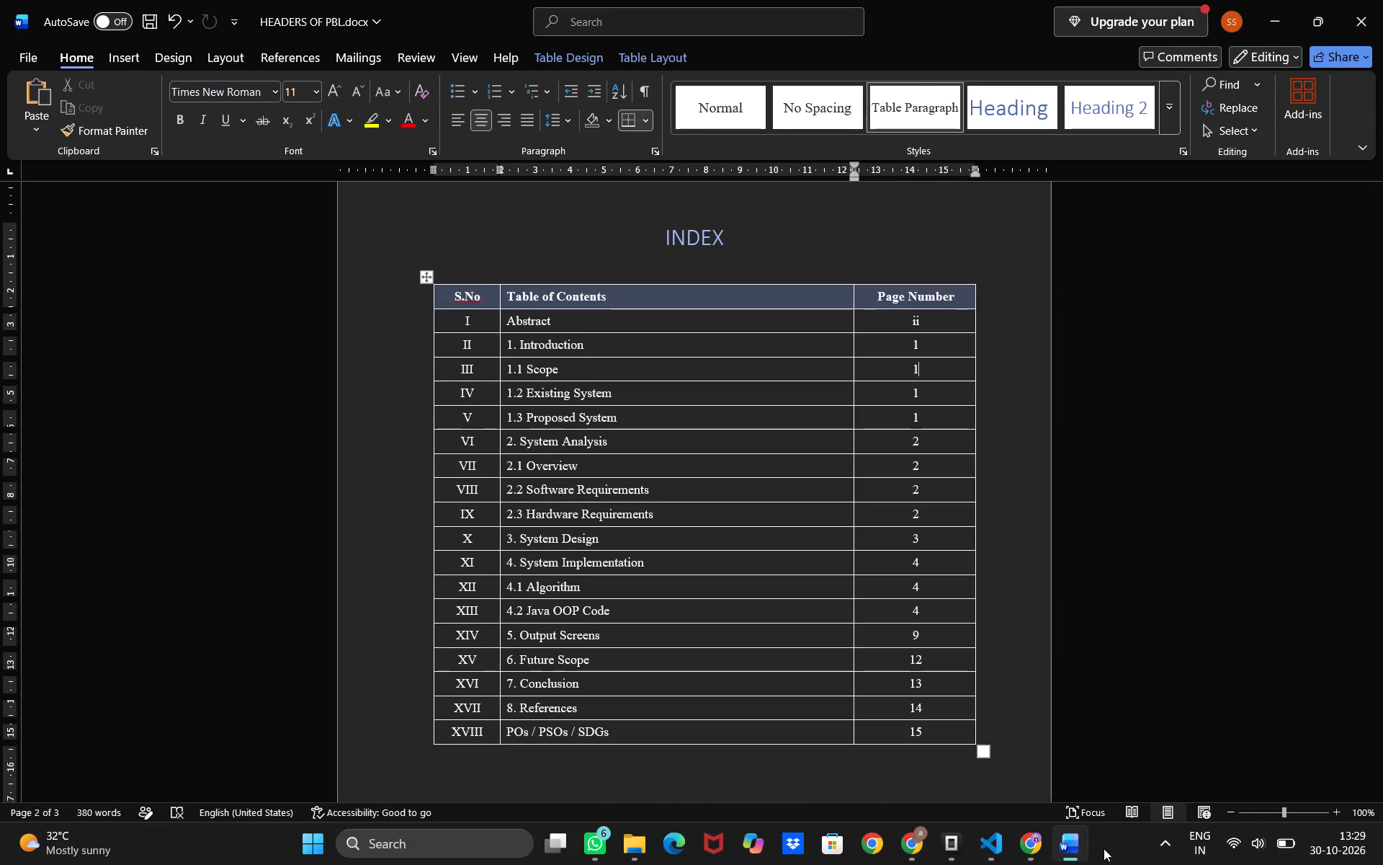
pyautogui.hotkey('alt', 'Tab')
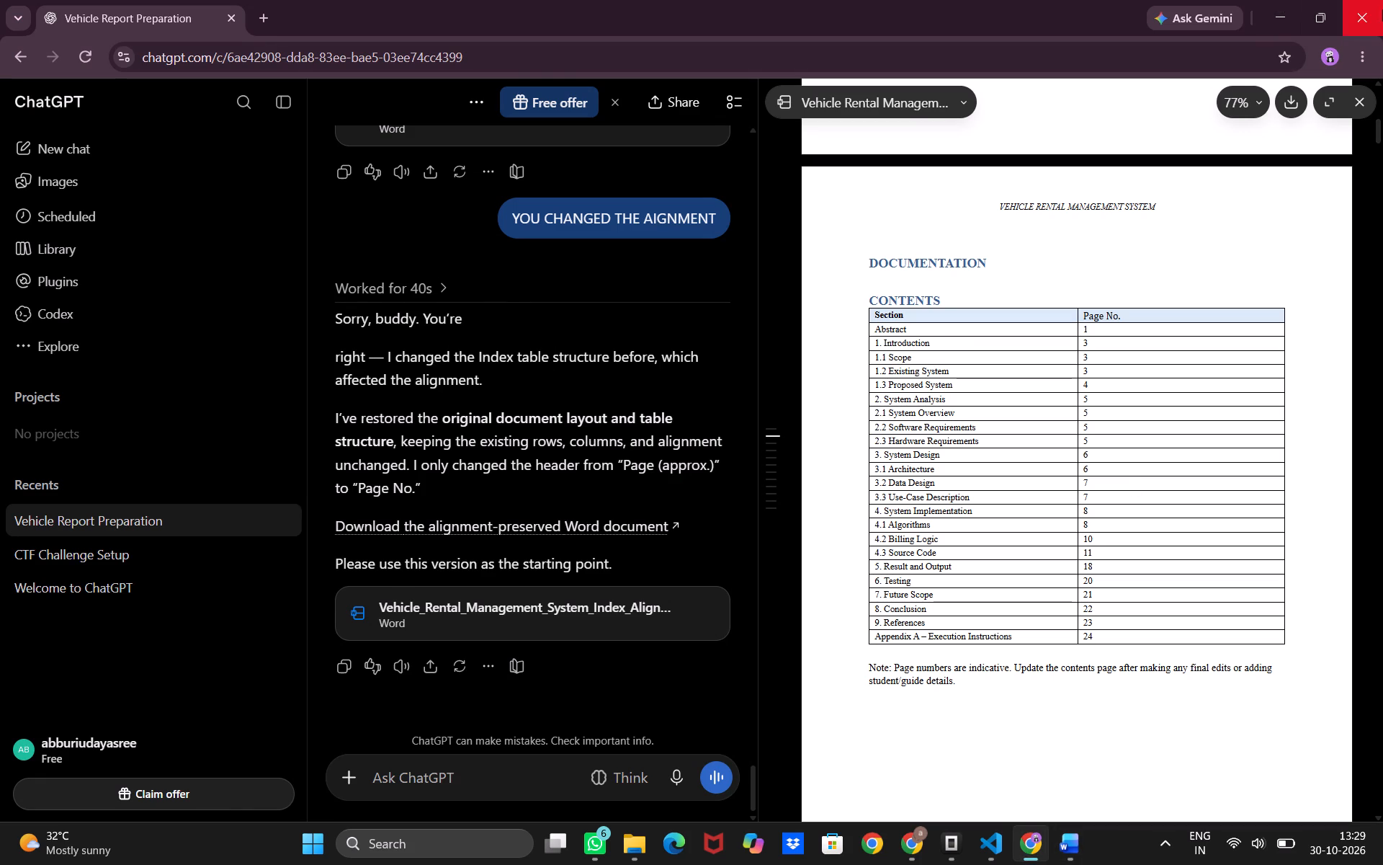
pyautogui.click(1382, 9)
# Following the AI Mode table, set the index page numbers of 1.2 Existing System and 1.3 Proposed System to 2 in Word.
pyautogui.hotkey('alt', 'Tab')
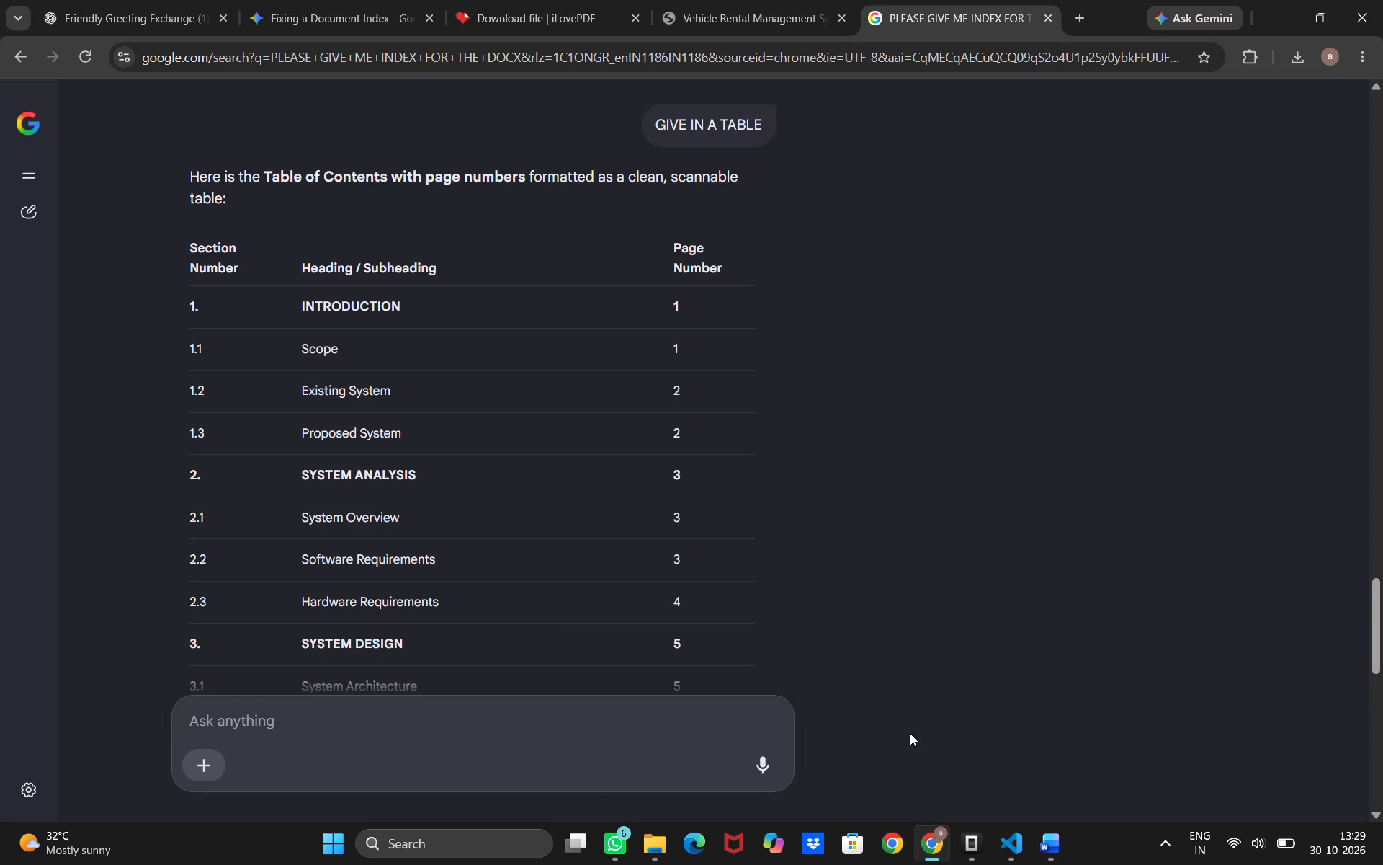
pyautogui.hotkey('alt', 'Tab')
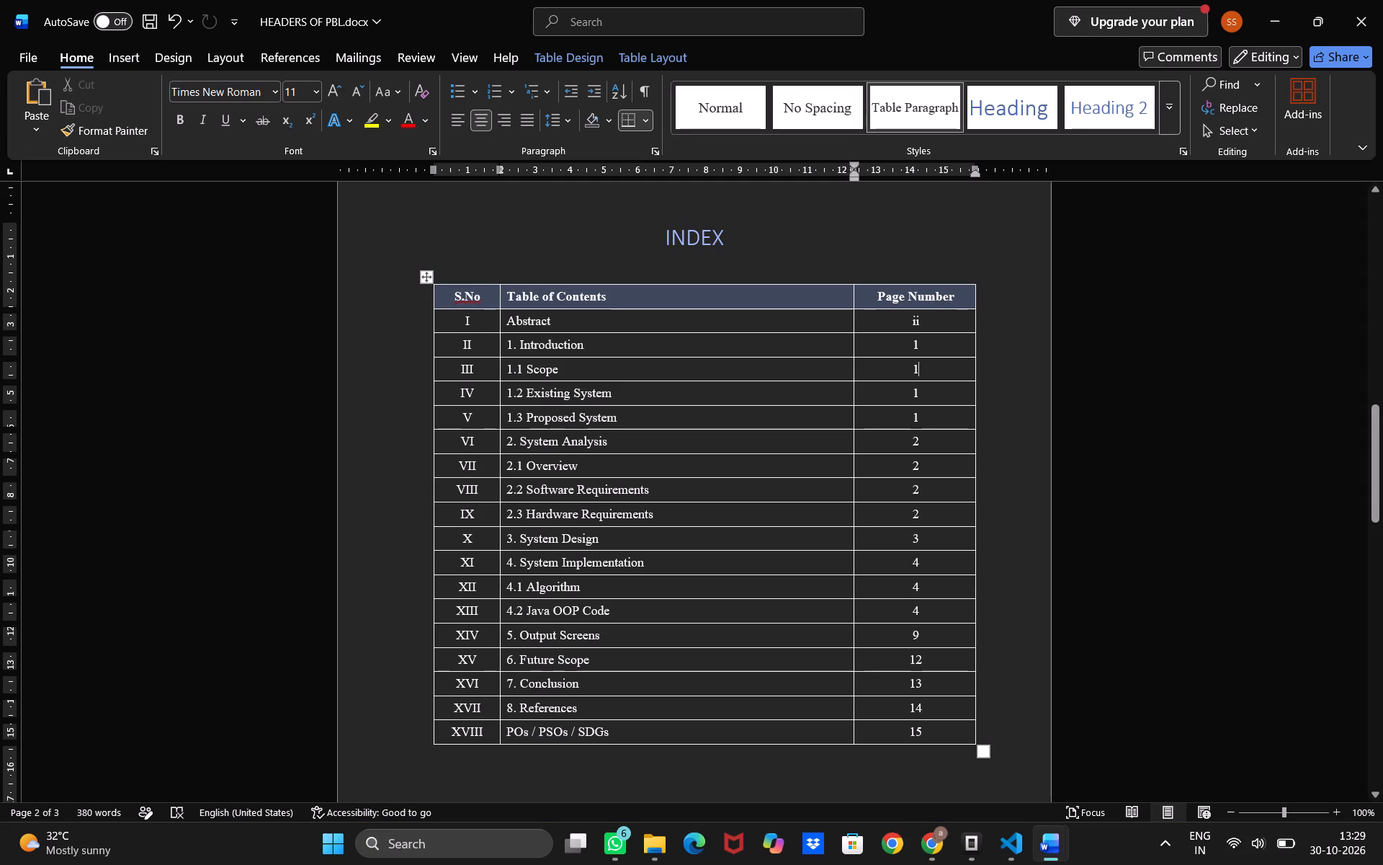
pyautogui.hotkey('alt', 'Tab')
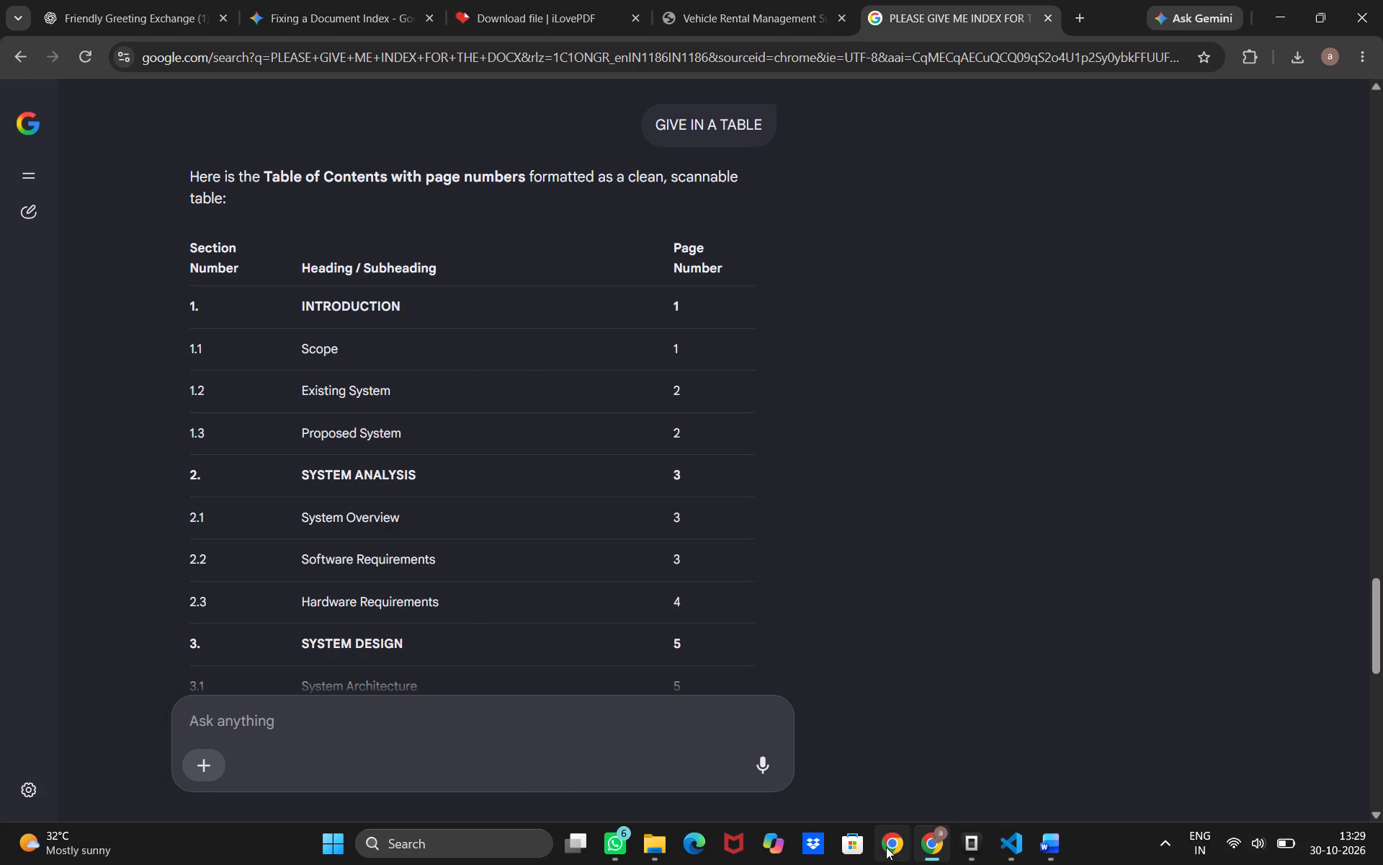
pyautogui.hotkey('alt', 'Tab')
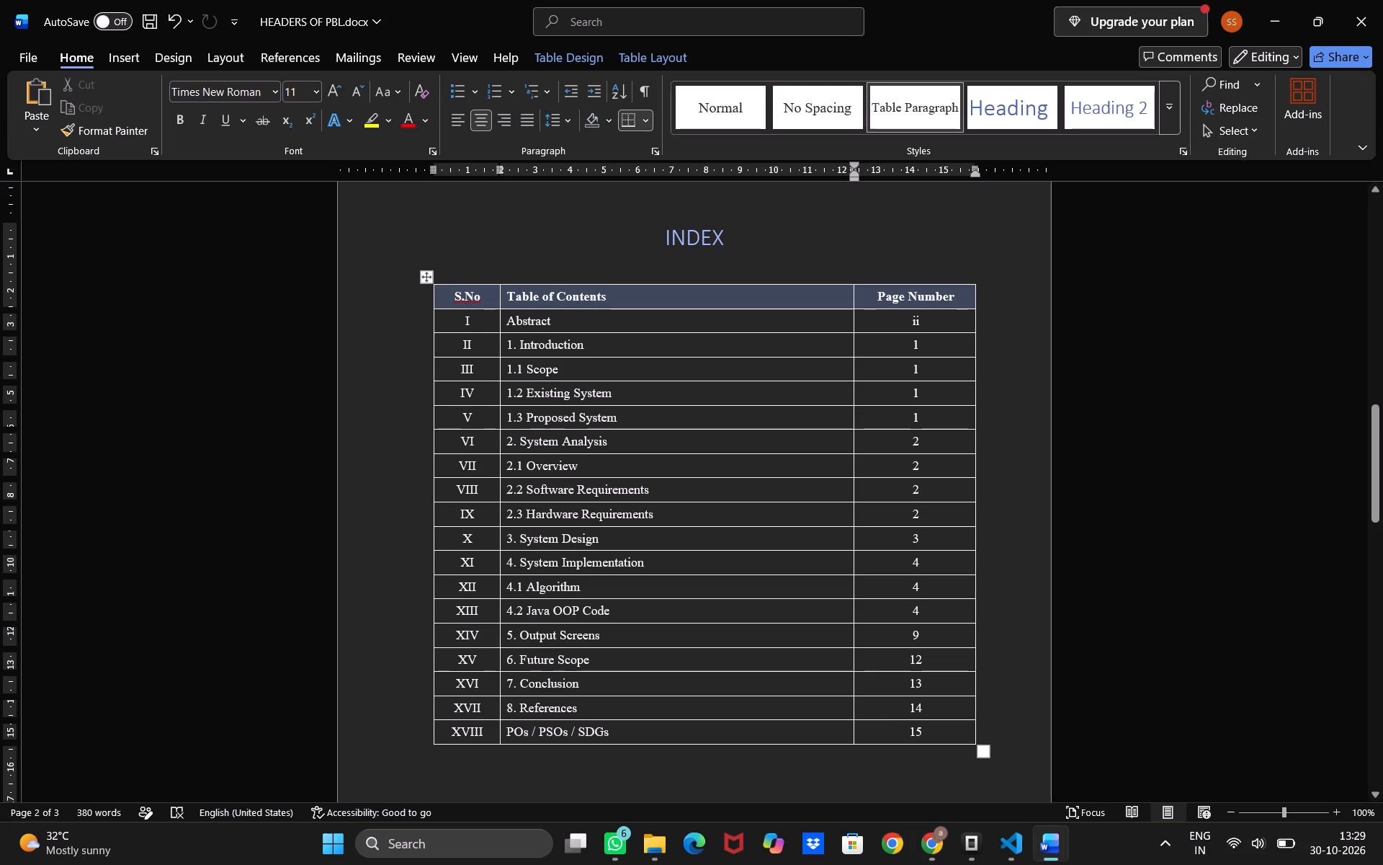
pyautogui.click(932, 394)
pyautogui.press('BackSpace')
pyautogui.press('2')
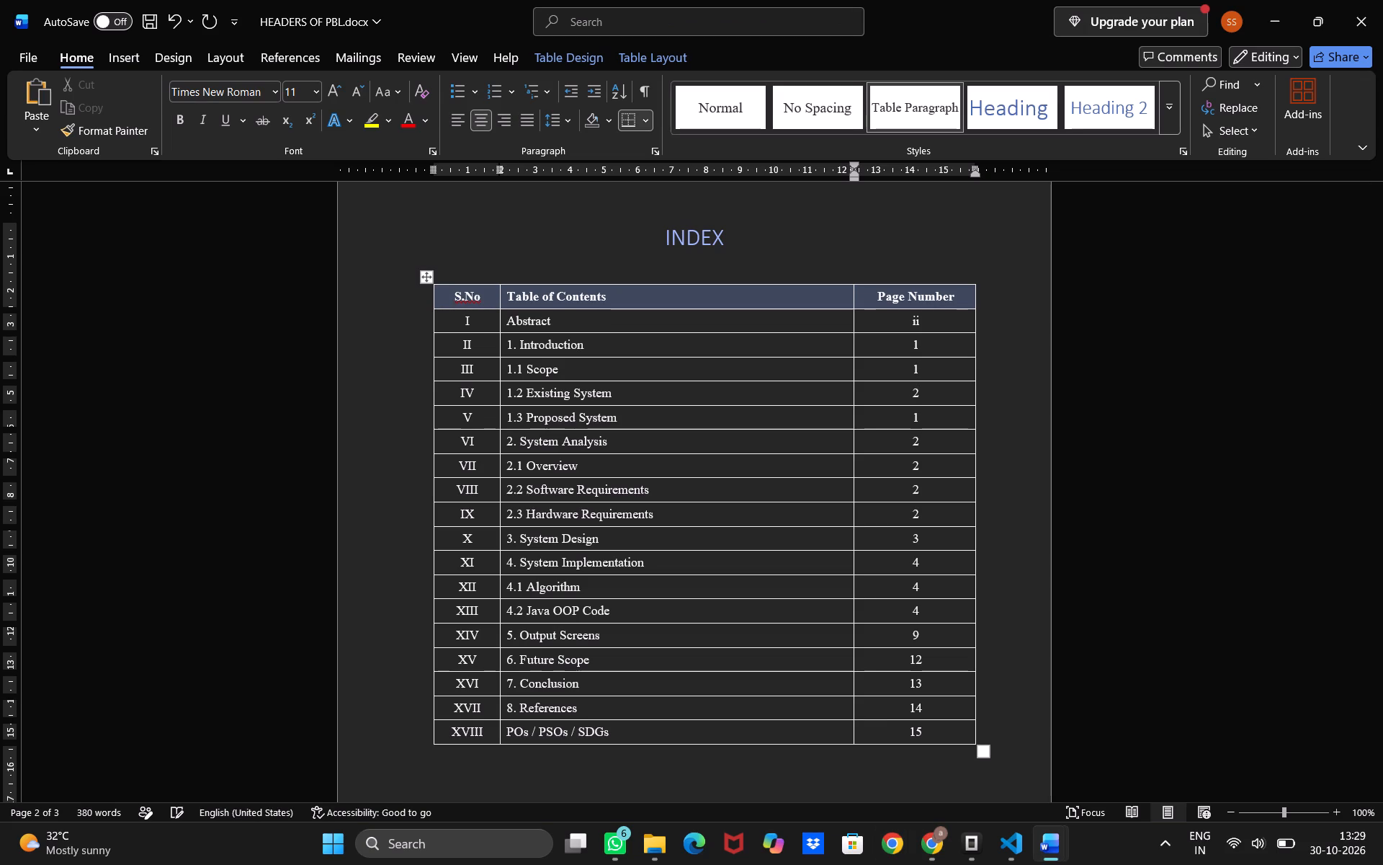
pyautogui.hotkey('alt', 'Tab')
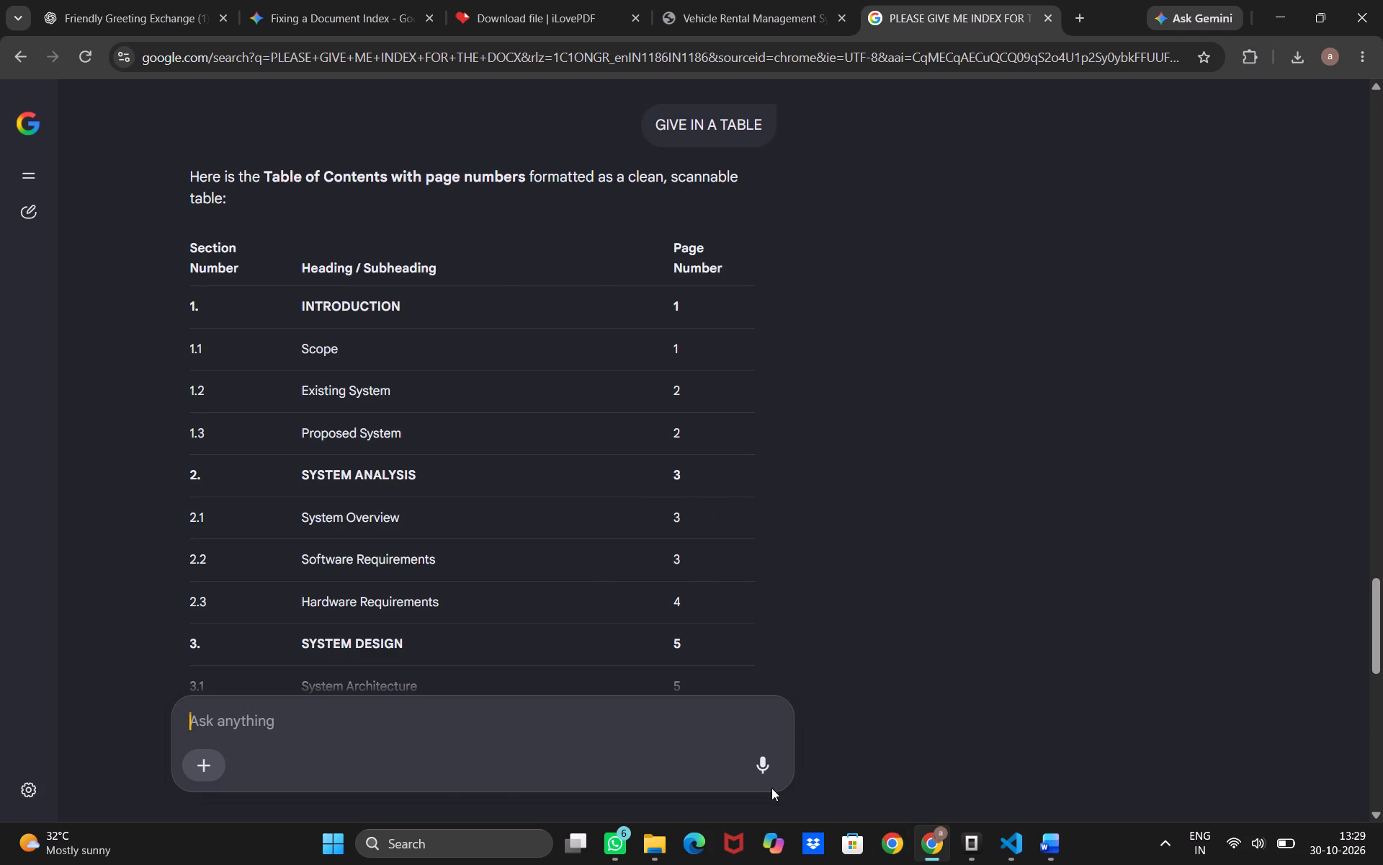
pyautogui.hotkey('alt', 'Tab')
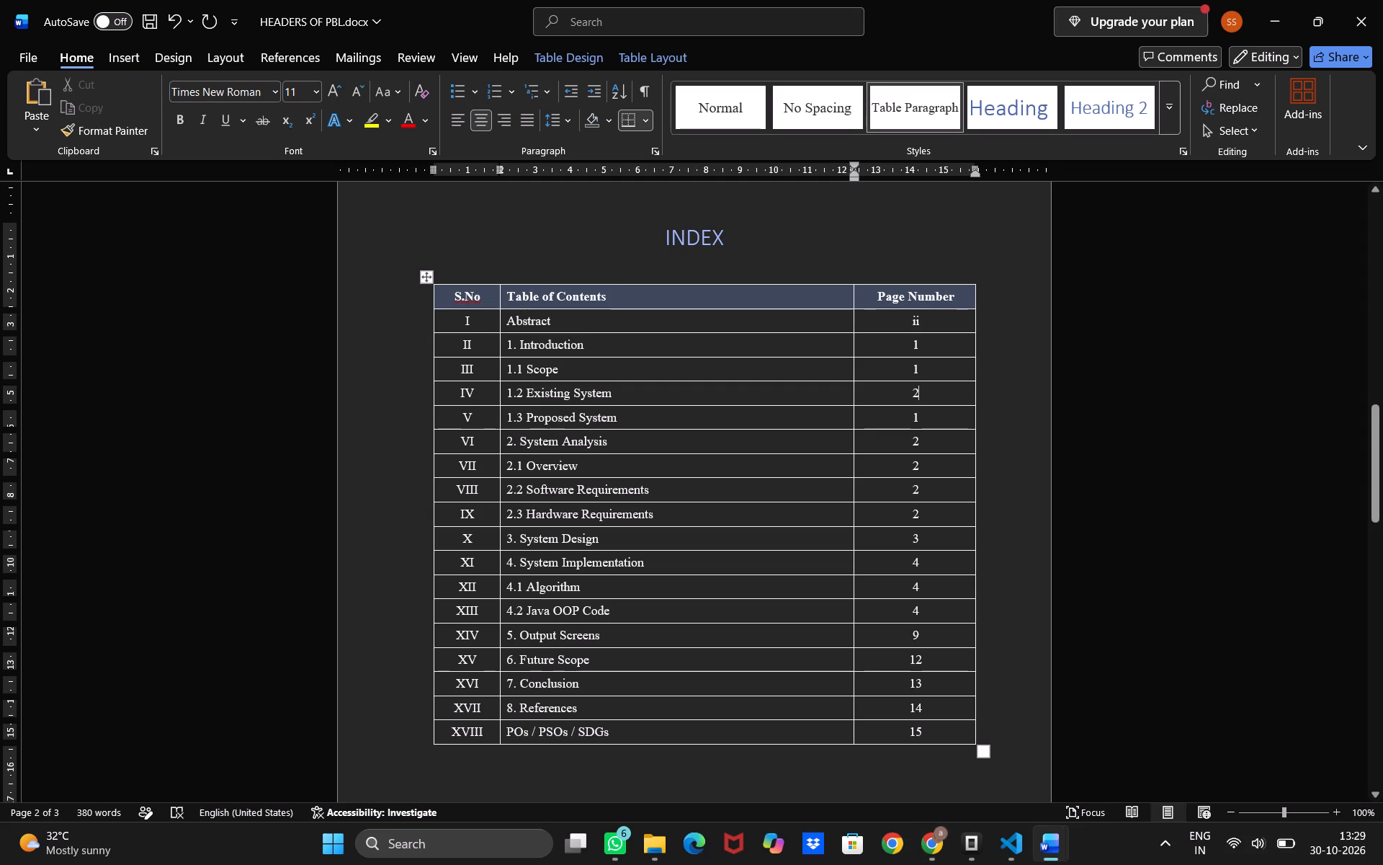
pyautogui.click(928, 418)
pyautogui.press('BackSpace')
pyautogui.press('2')
# Following the AI Mode table, set the index page numbers of 2. System Analysis and 2.1 Overview to 3 in Word.
pyautogui.hotkey('alt', 'Tab')
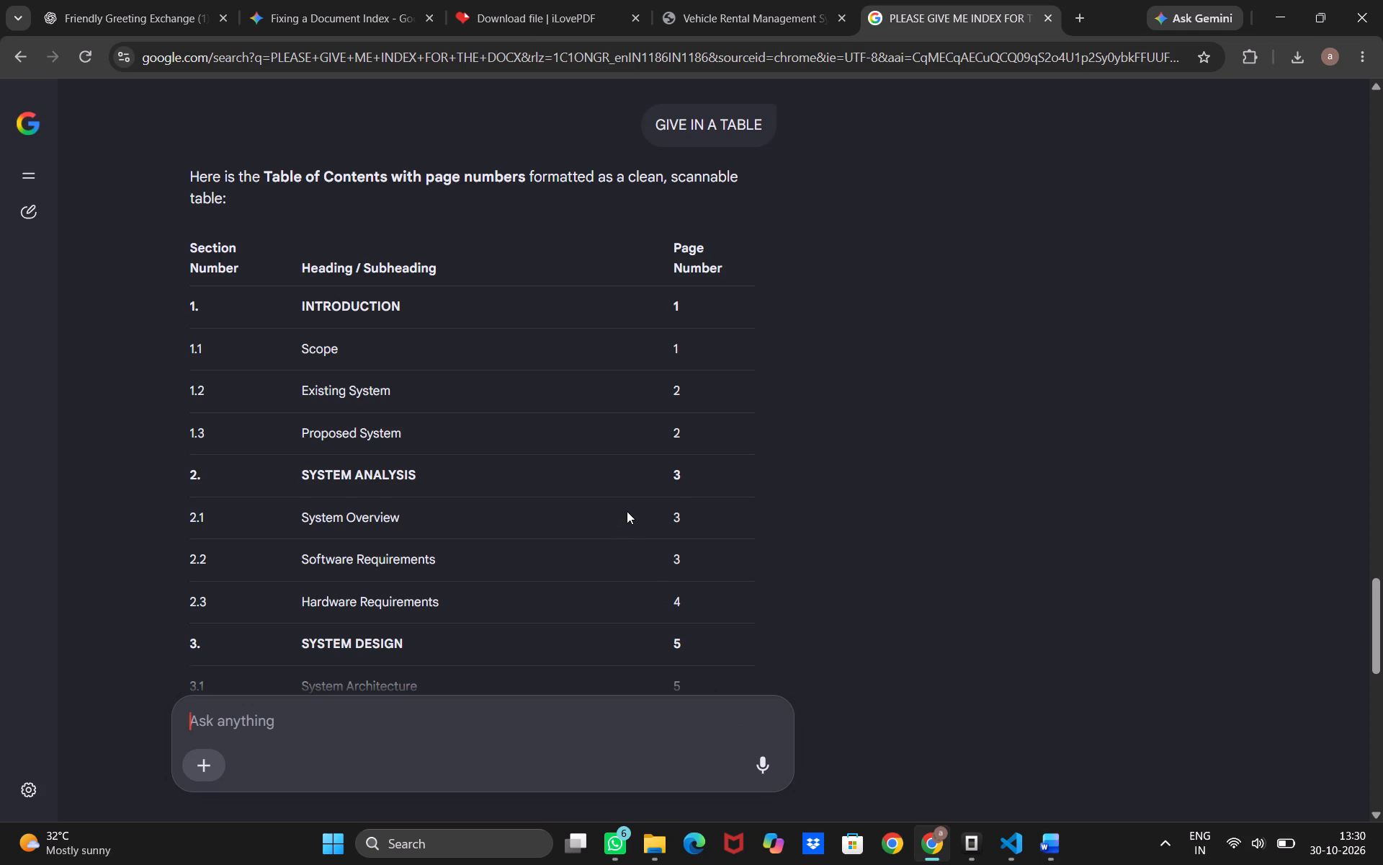
pyautogui.scroll(-1, 669, 498)
pyautogui.hotkey('alt', 'Tab')
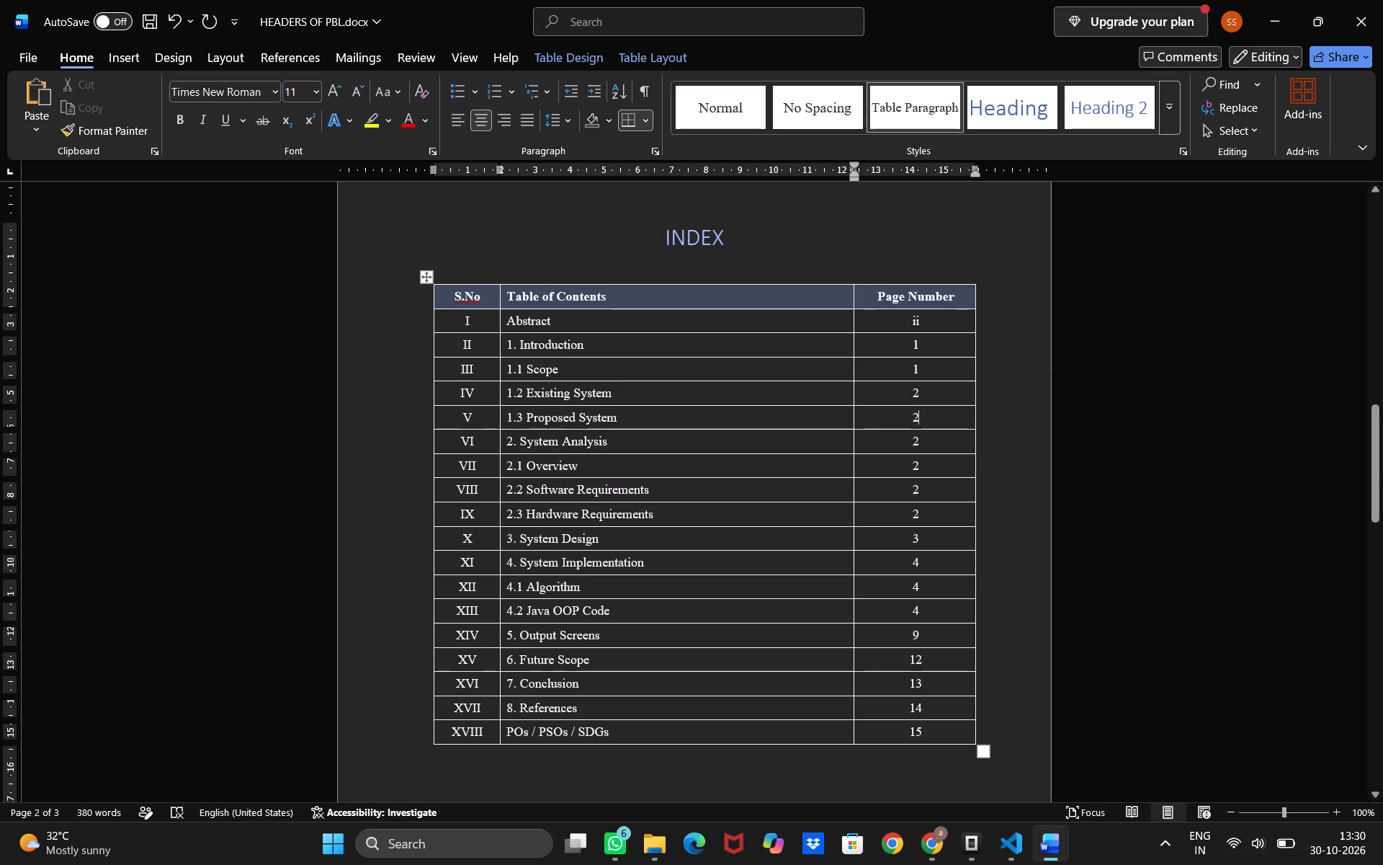
pyautogui.click(924, 443)
pyautogui.press('BackSpace')
pyautogui.press('3')
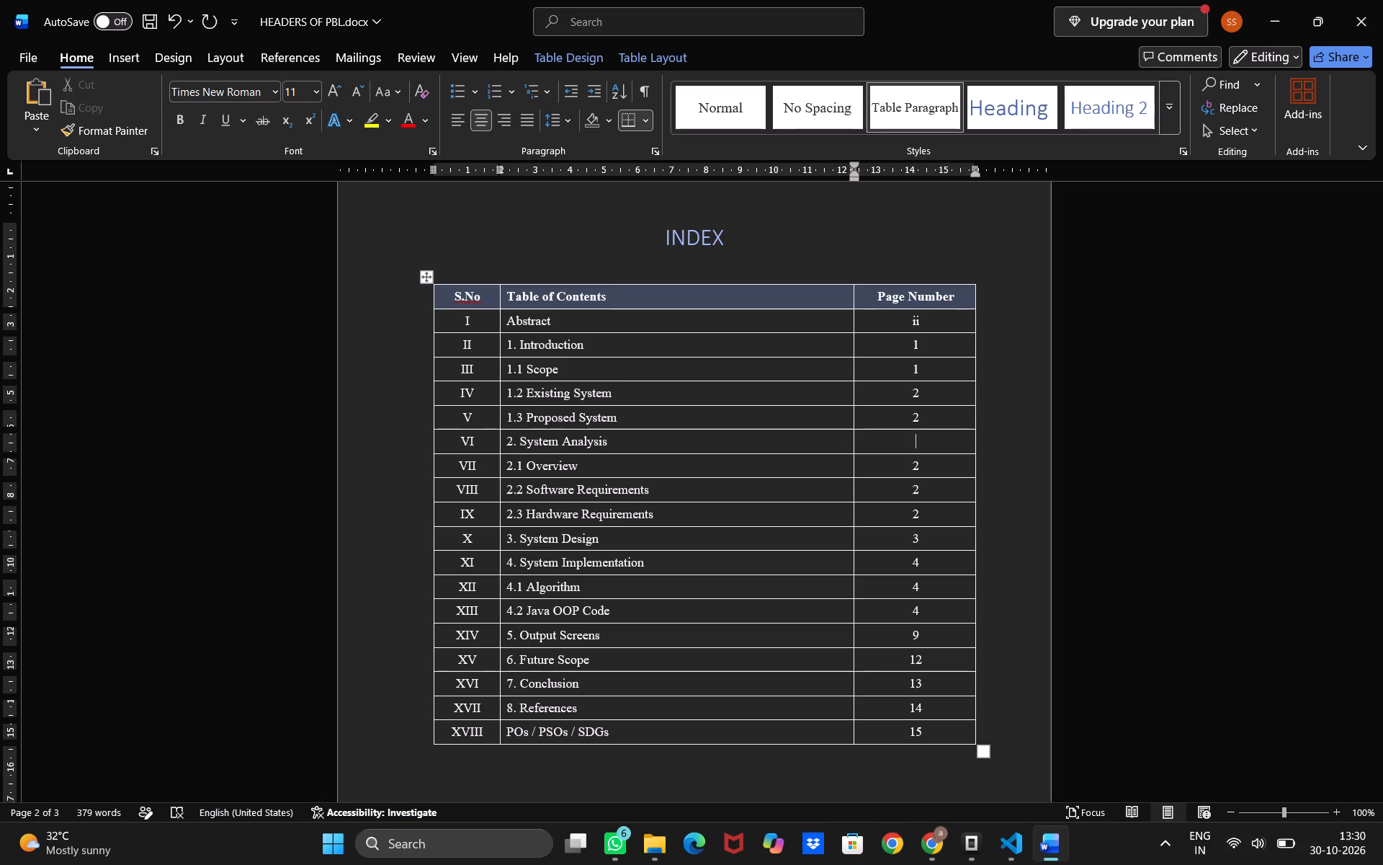
pyautogui.hotkey('alt', 'Tab')
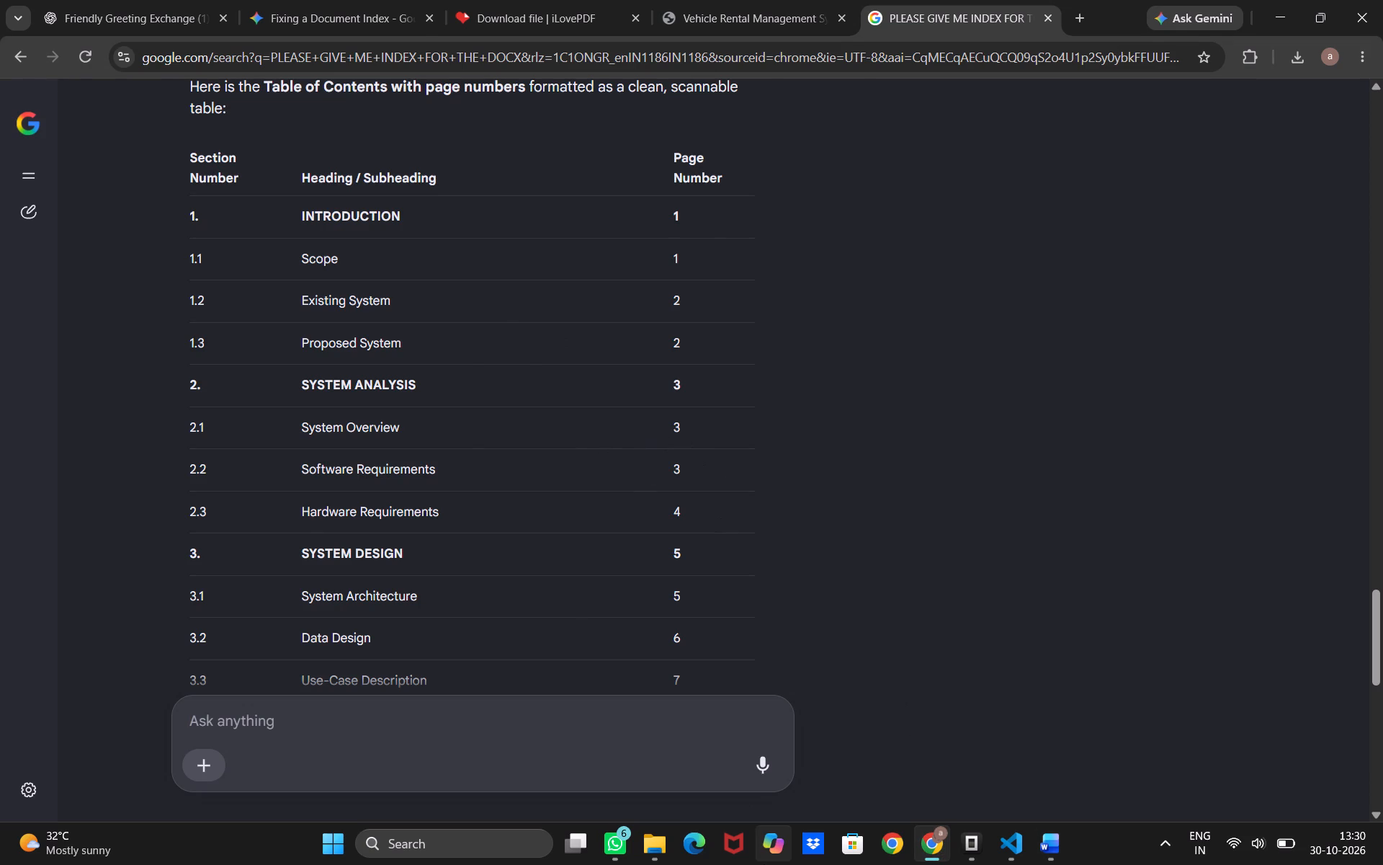
pyautogui.hotkey('alt', 'Tab')
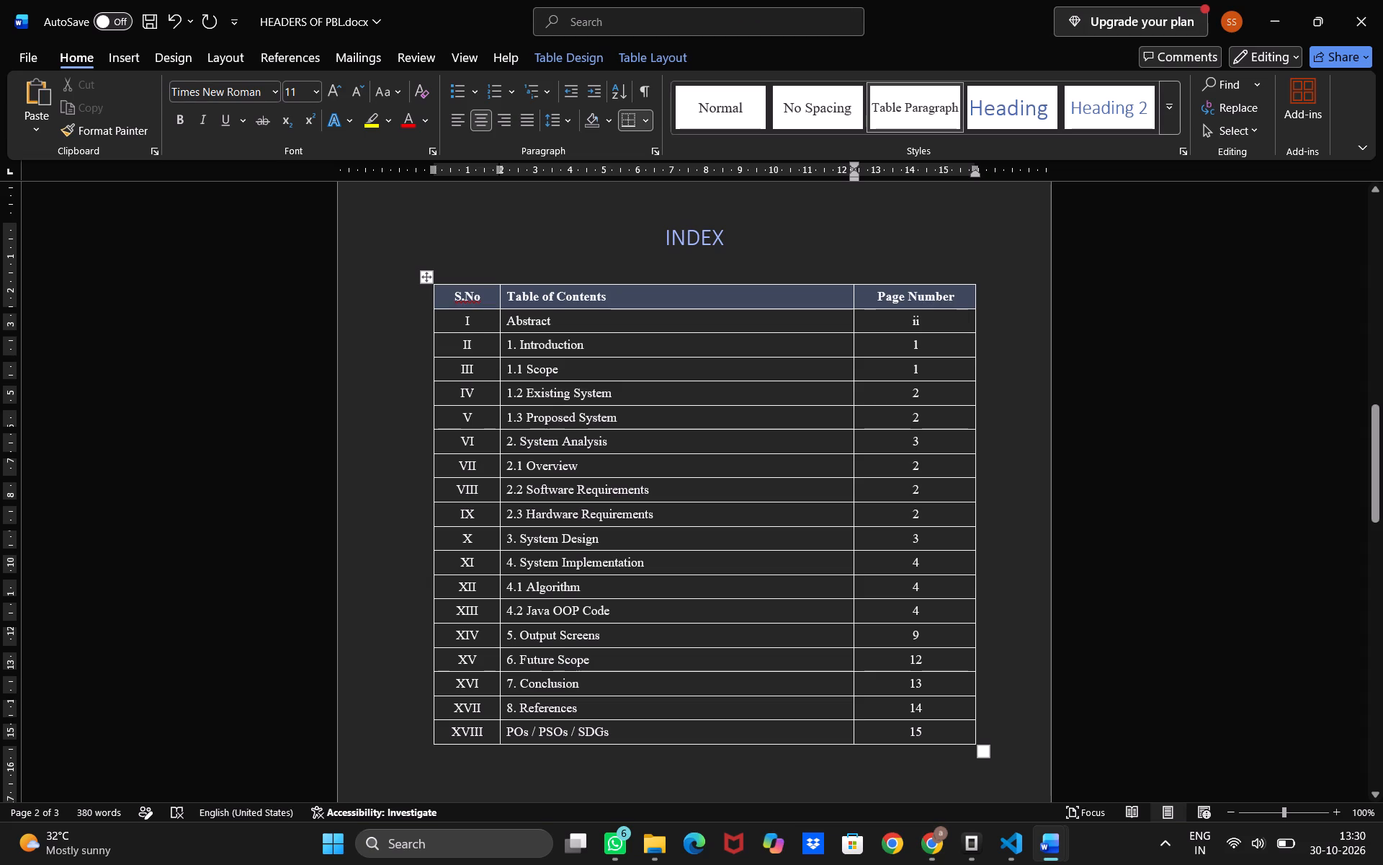
pyautogui.click(929, 466)
pyautogui.press('BackSpace')
pyautogui.press('3')
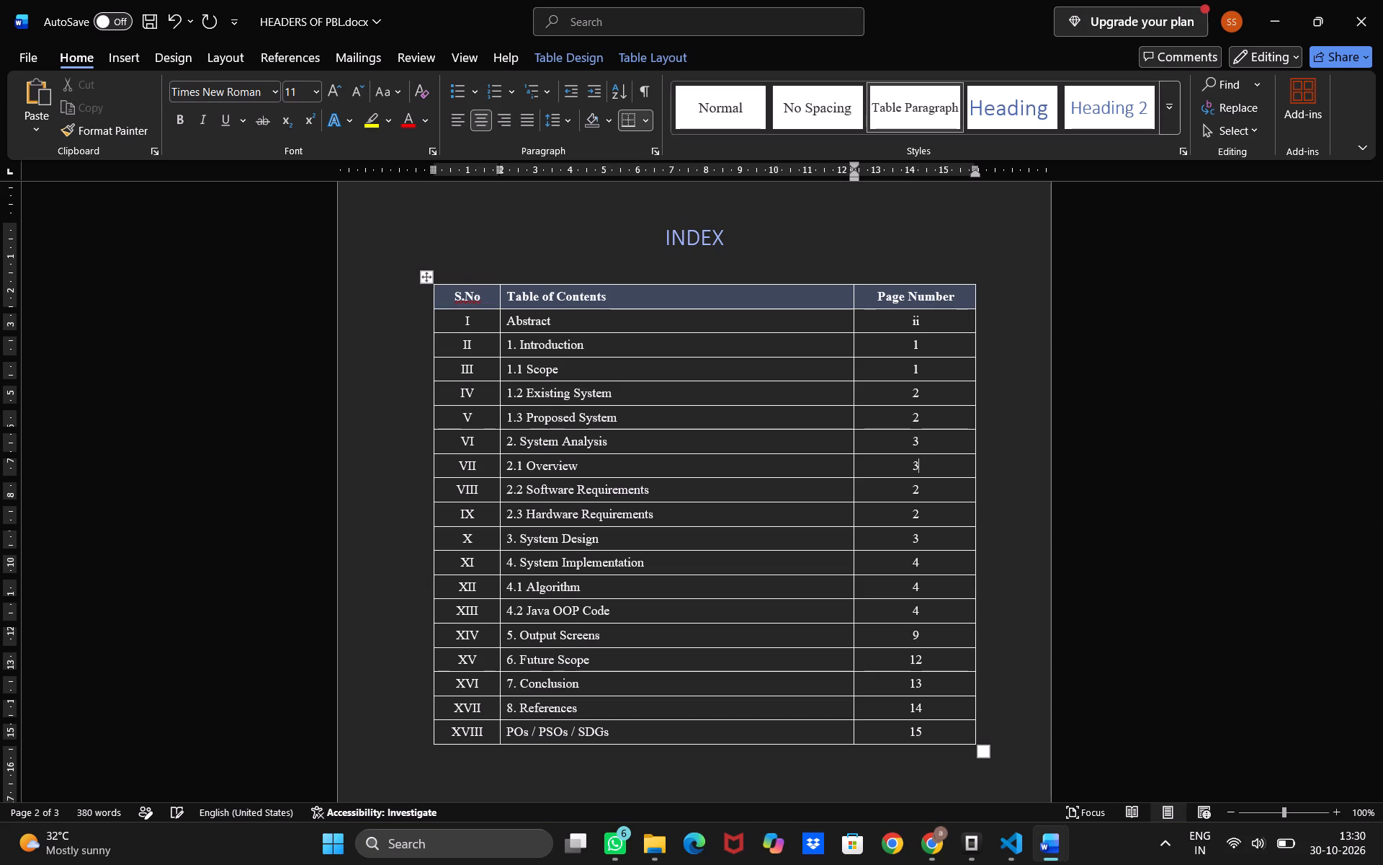
# Following the AI Mode table, set the index page numbers of 2.2 Software Requirements to 3 and 2.3 Hardware Requirements to 4.
pyautogui.hotkey('alt', 'Tab')
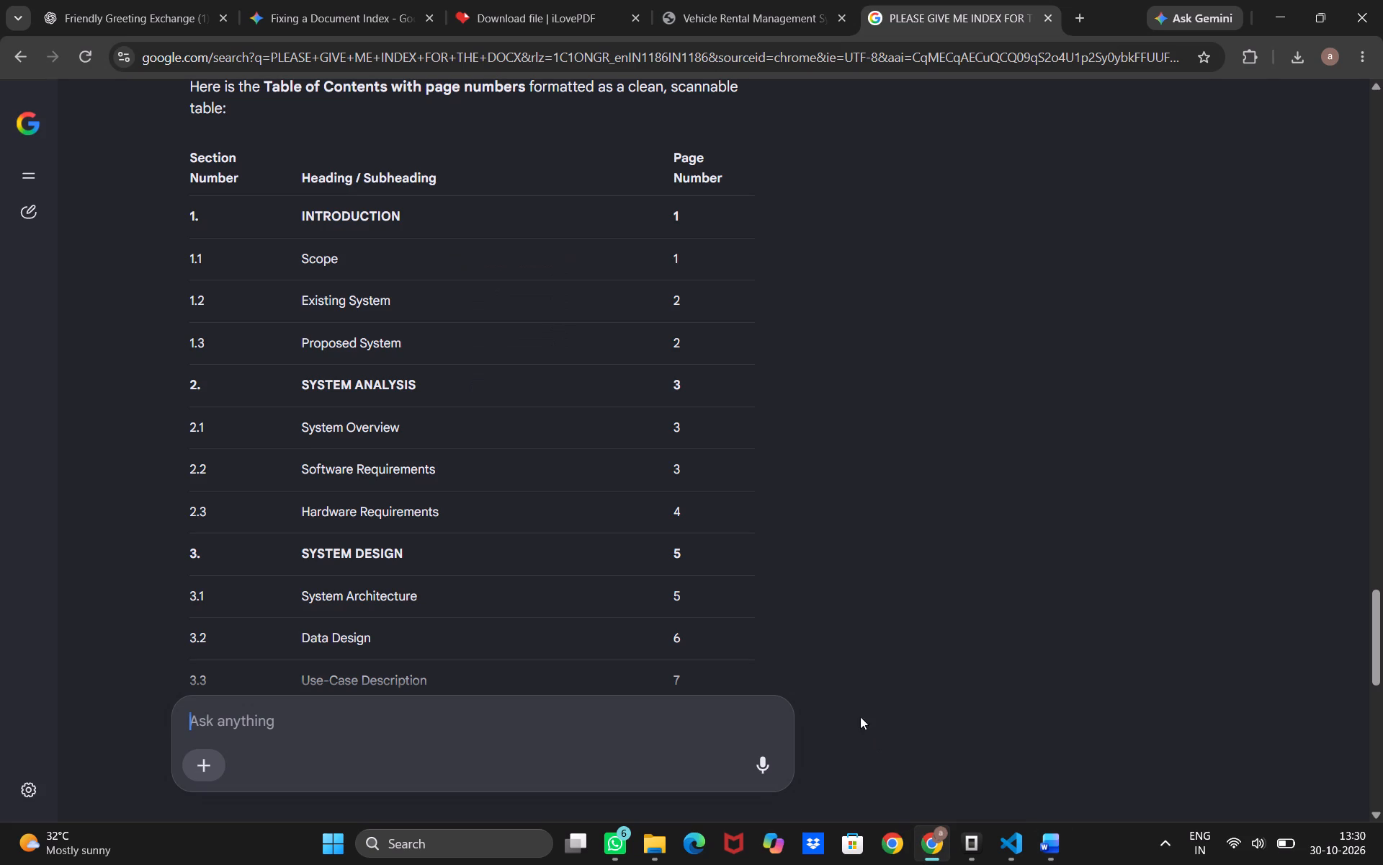
pyautogui.hotkey('alt', 'Tab')
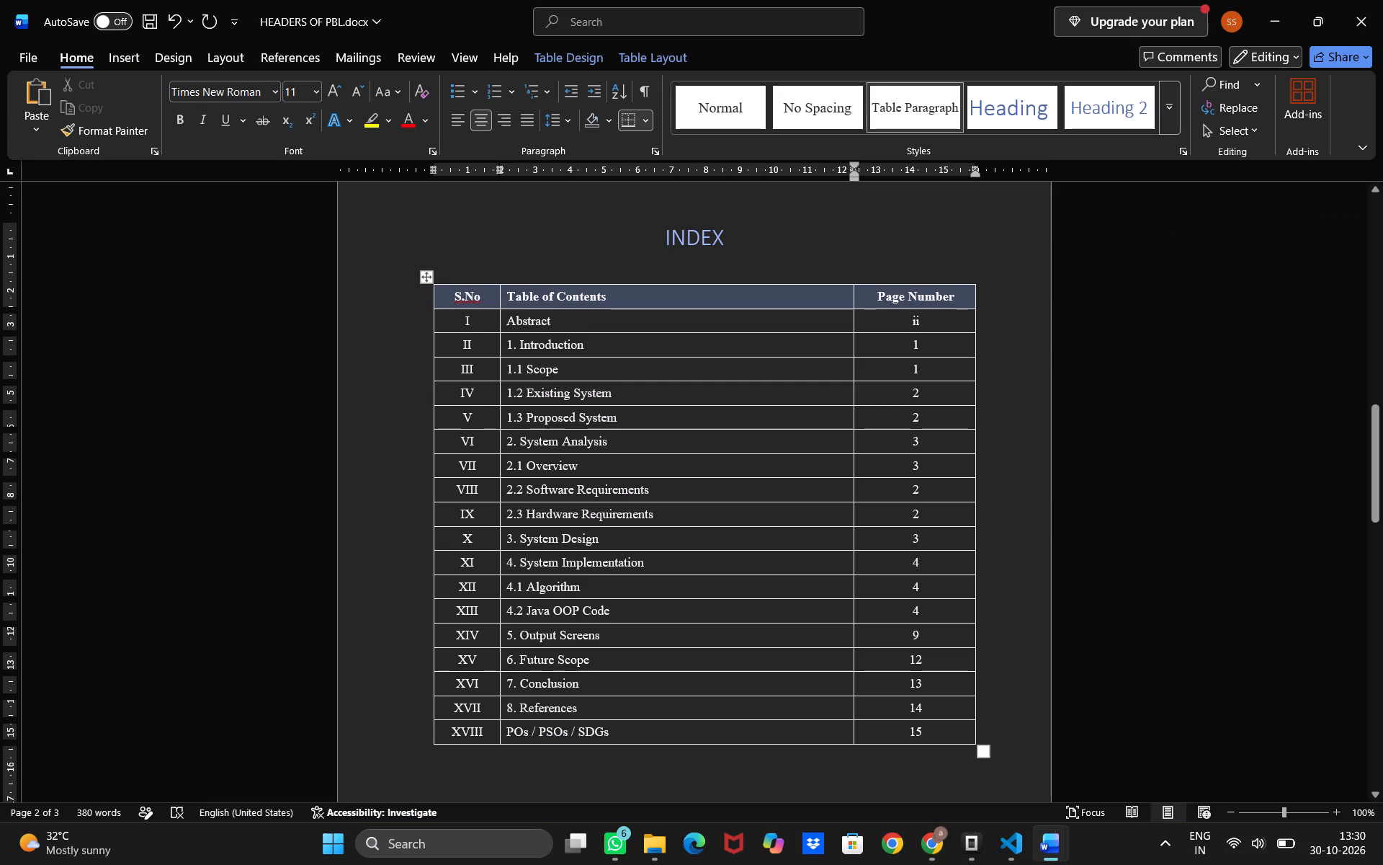
pyautogui.click(924, 489)
pyautogui.press('BackSpace')
pyautogui.press('3')
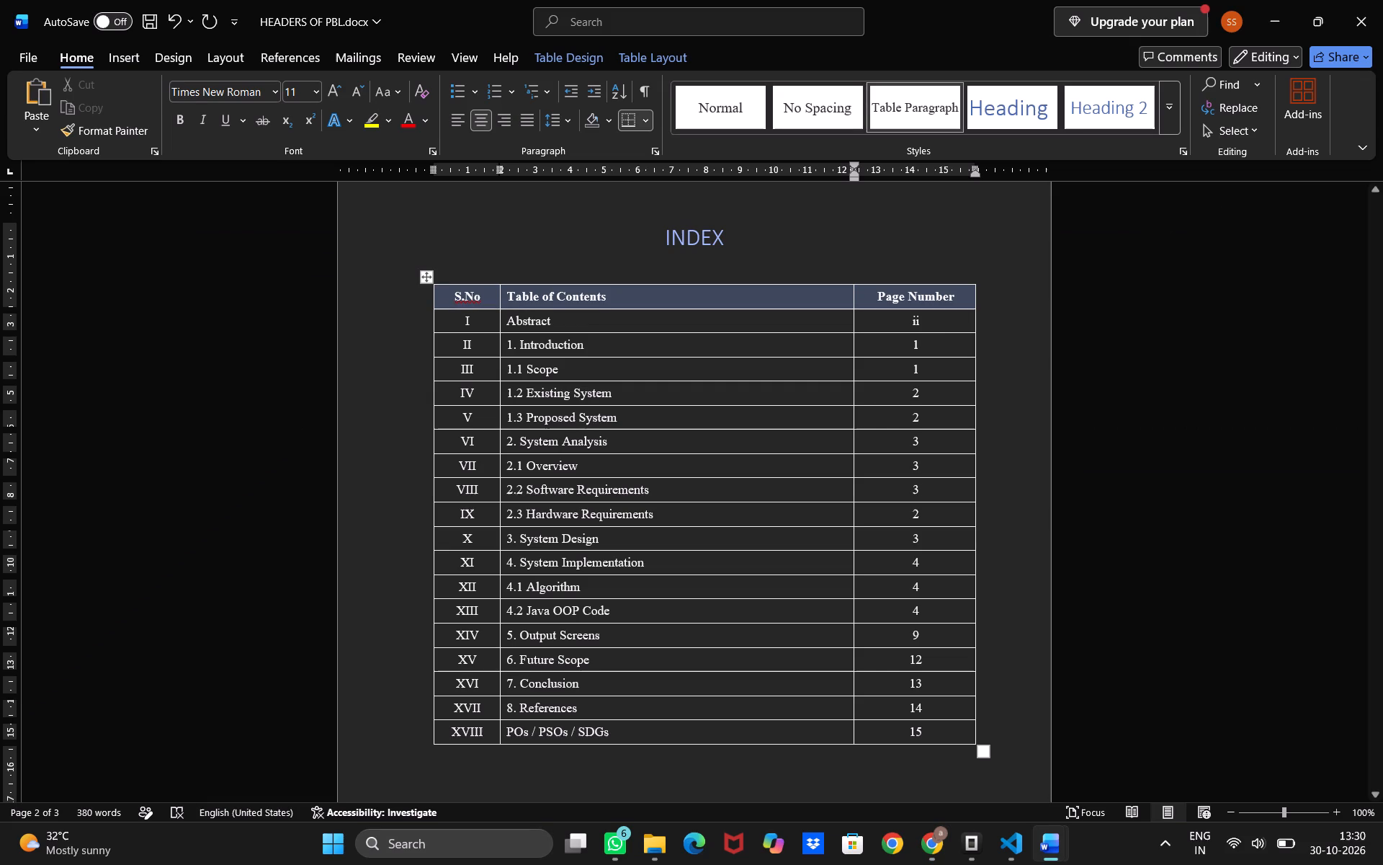
pyautogui.hotkey('alt', 'Tab')
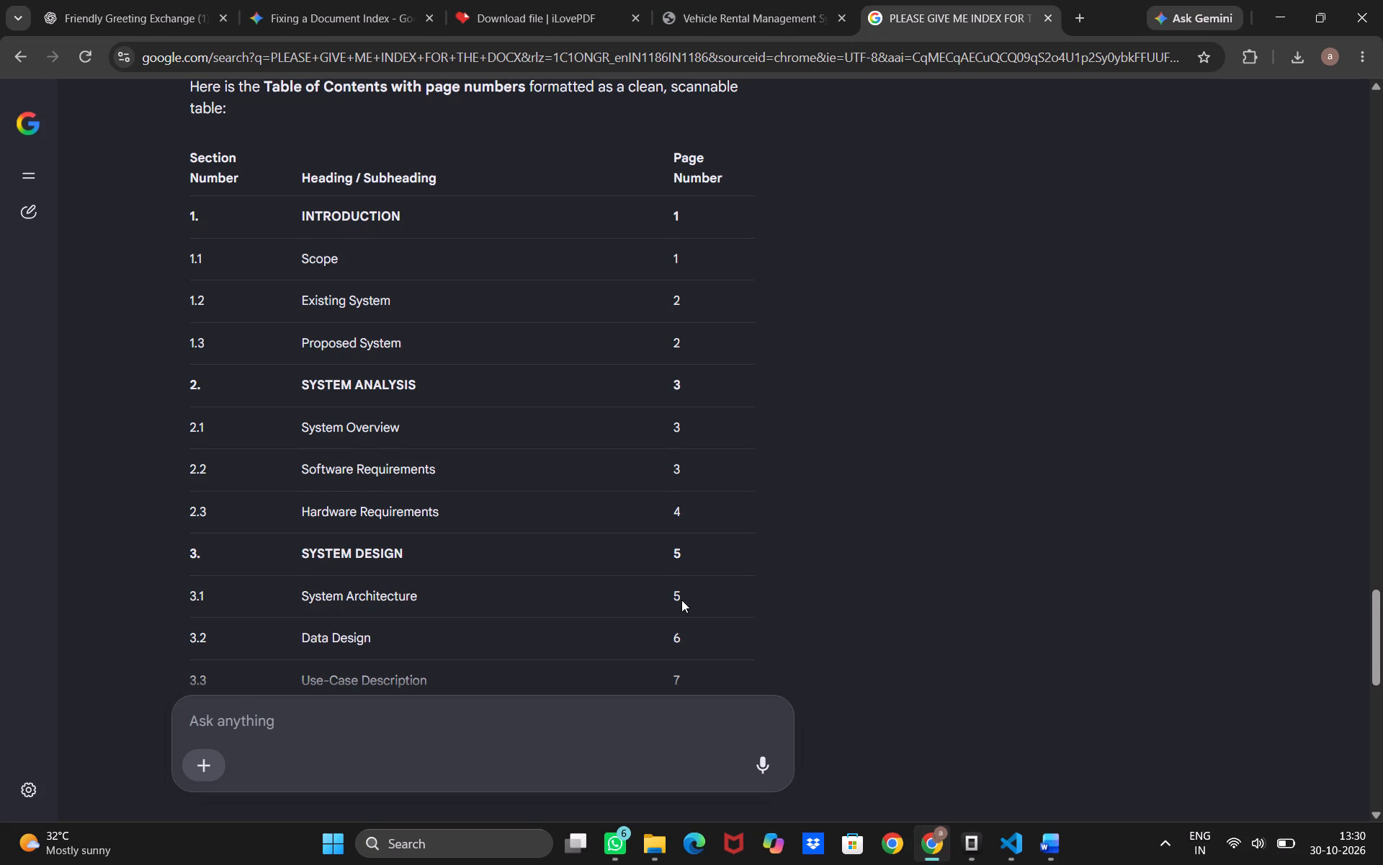
pyautogui.scroll(-1, 681, 600)
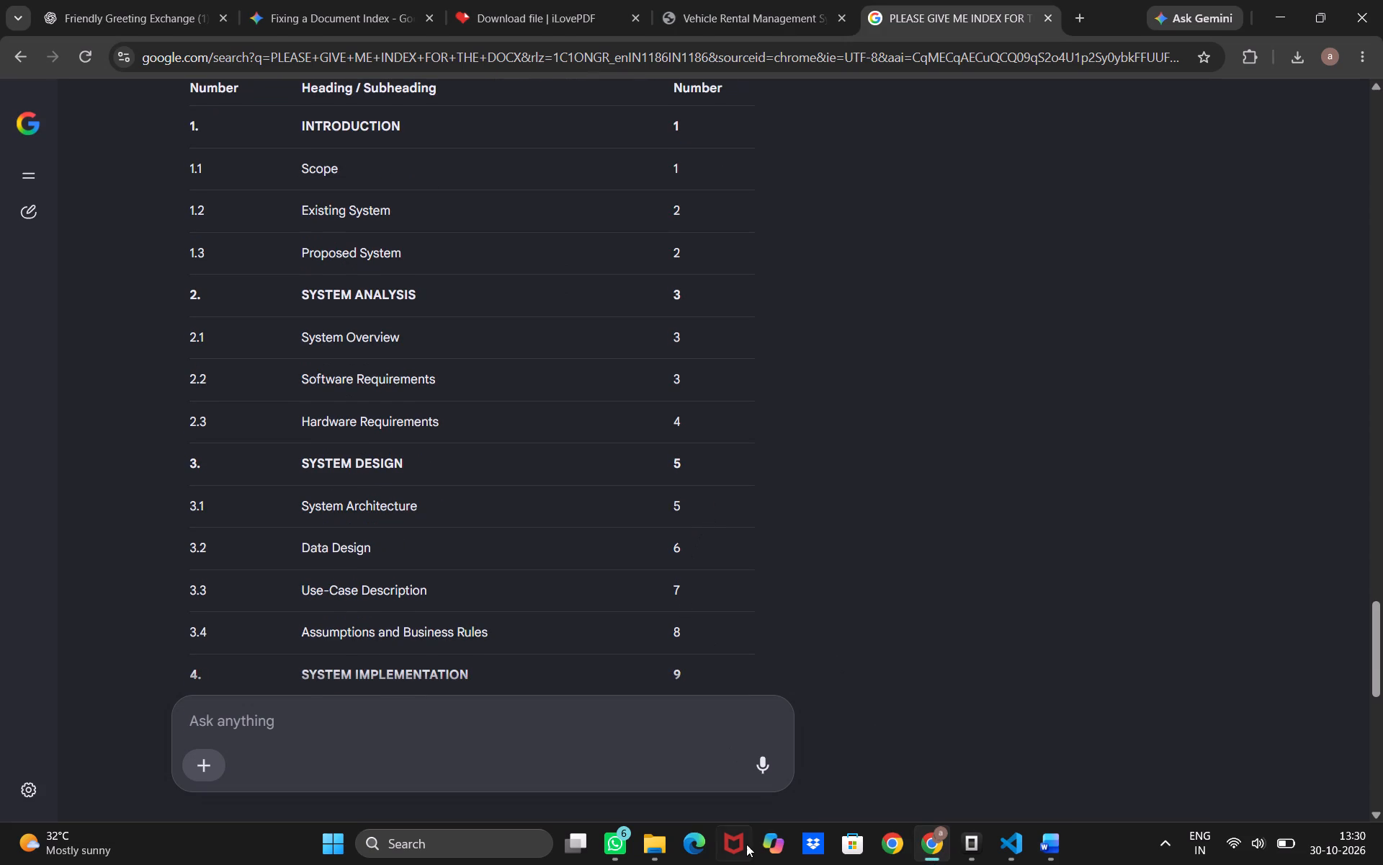
pyautogui.hotkey('alt', 'Tab')
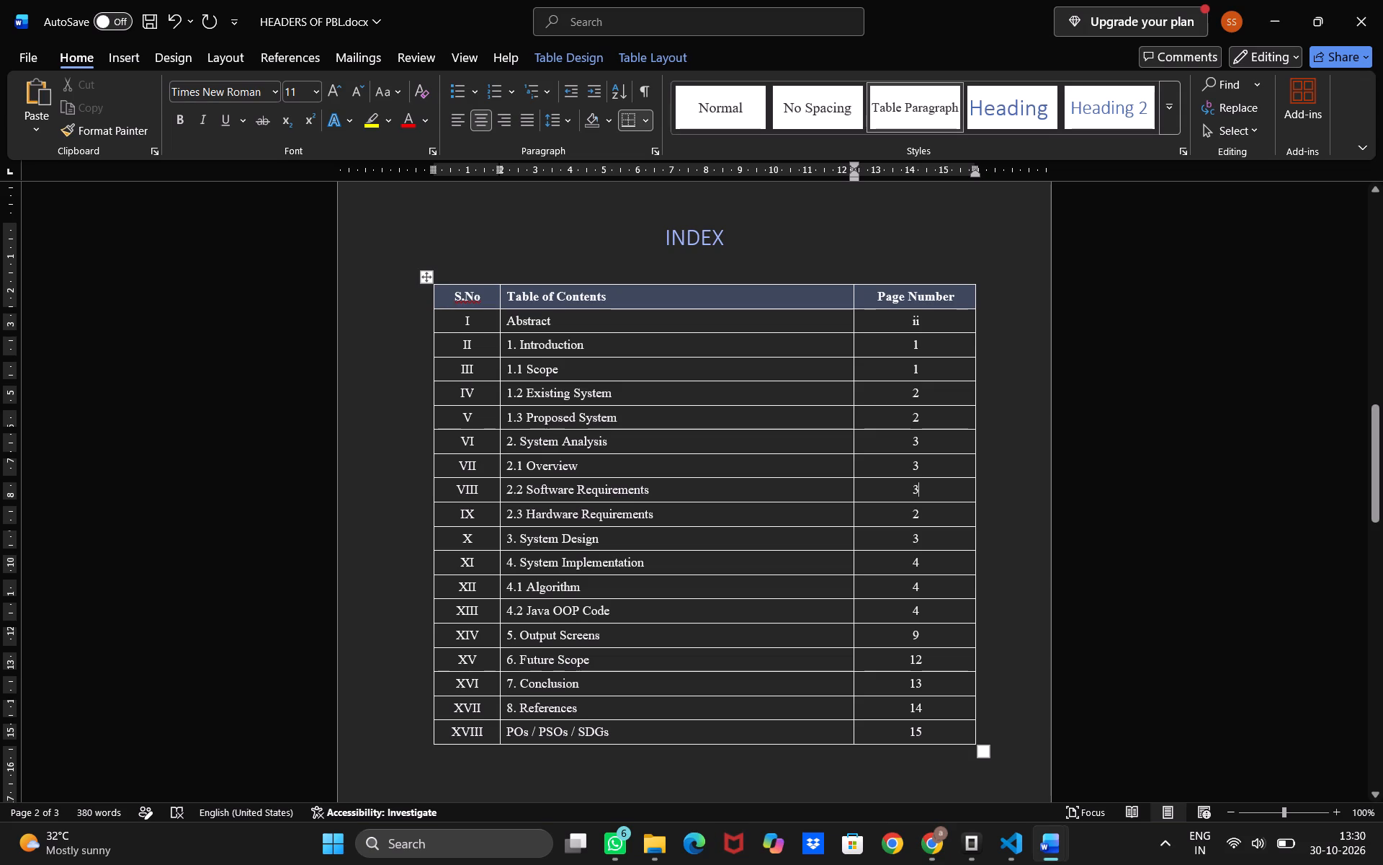
pyautogui.click(934, 517)
pyautogui.press('BackSpace')
pyautogui.press('4')
# Following the AI Mode table in Chrome, set the index page number of 3. System Design to 5 in Word.
pyautogui.hotkey('alt', 'Tab')
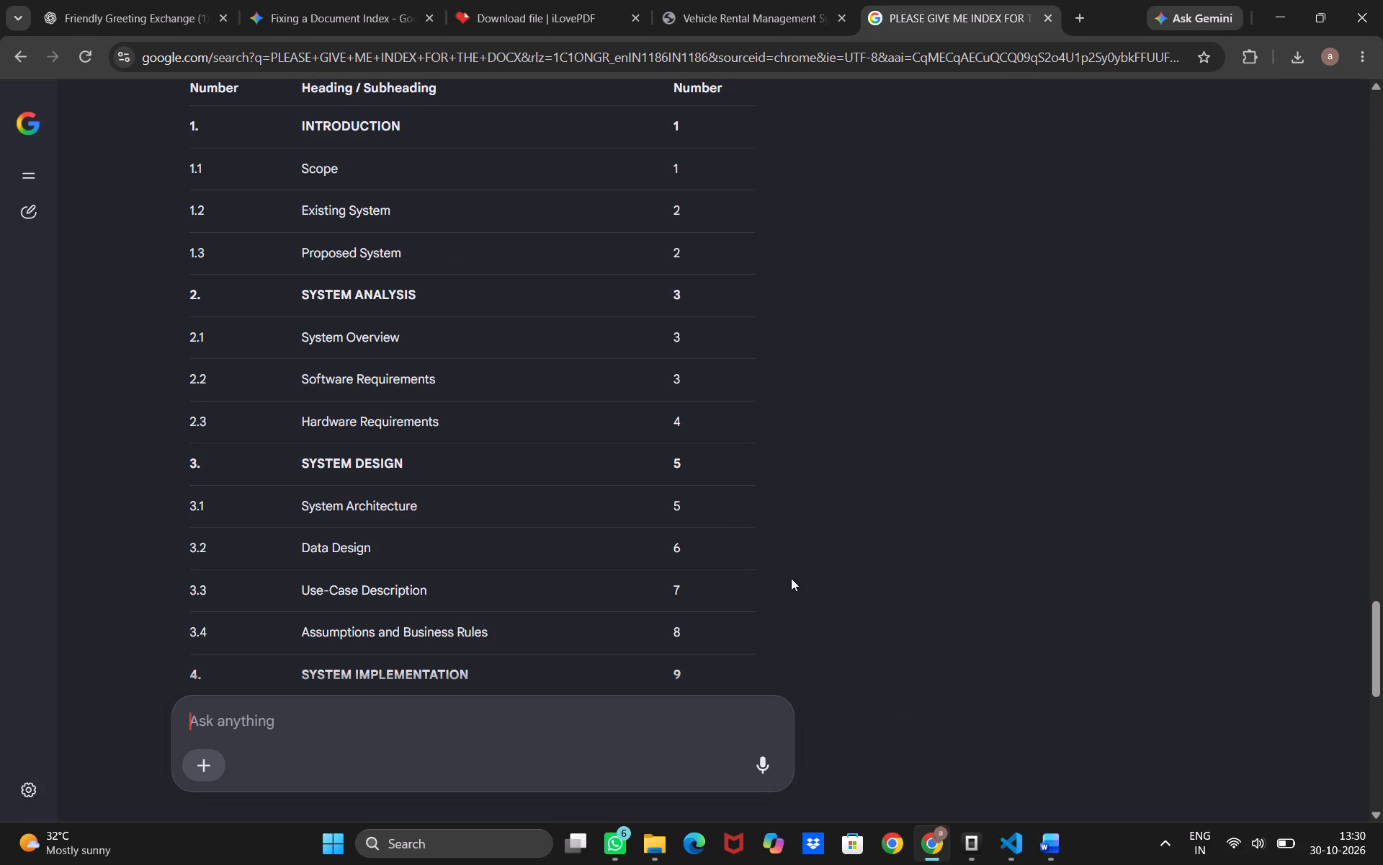
pyautogui.scroll(-1, 697, 490)
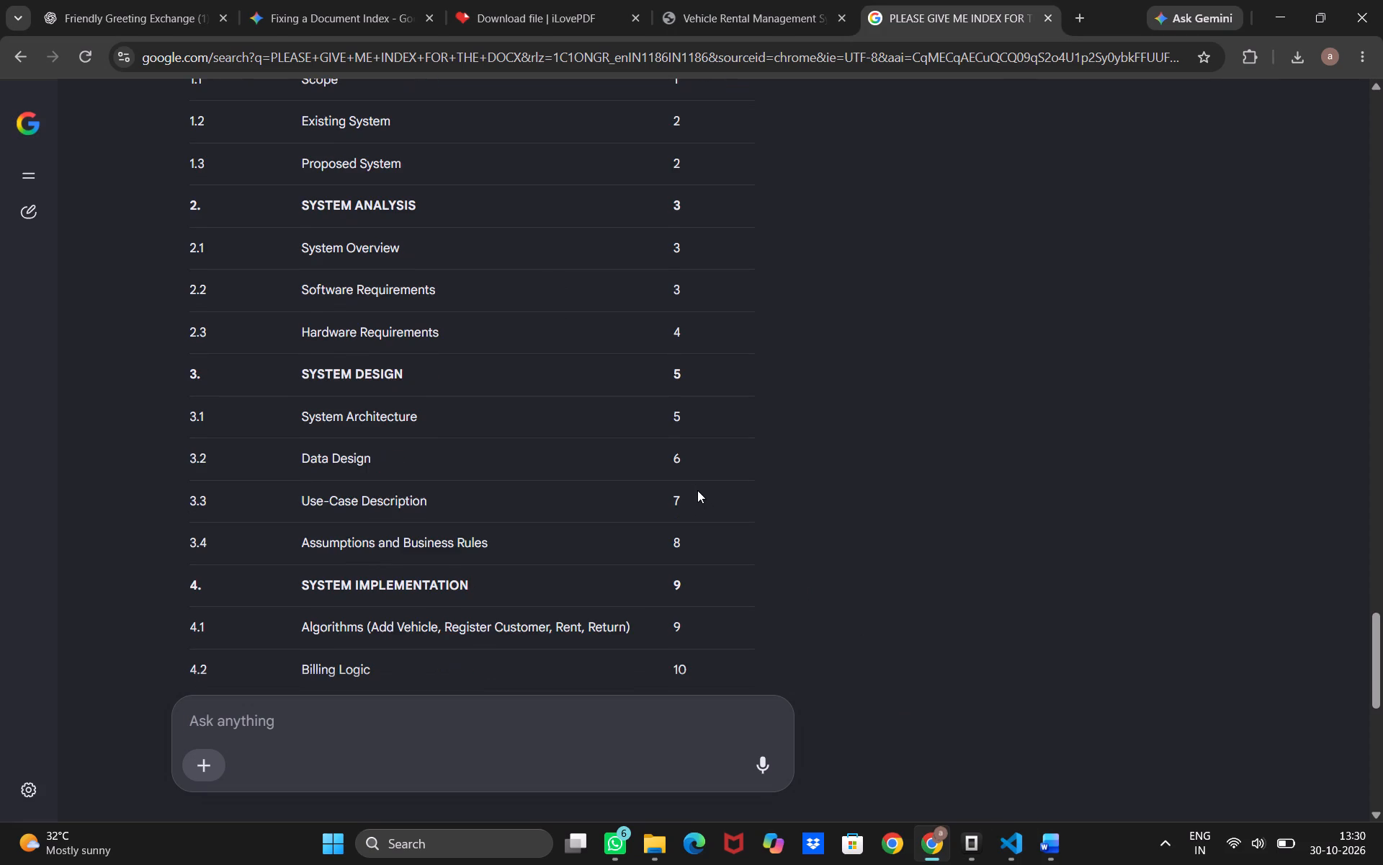
pyautogui.hotkey('alt', 'Tab')
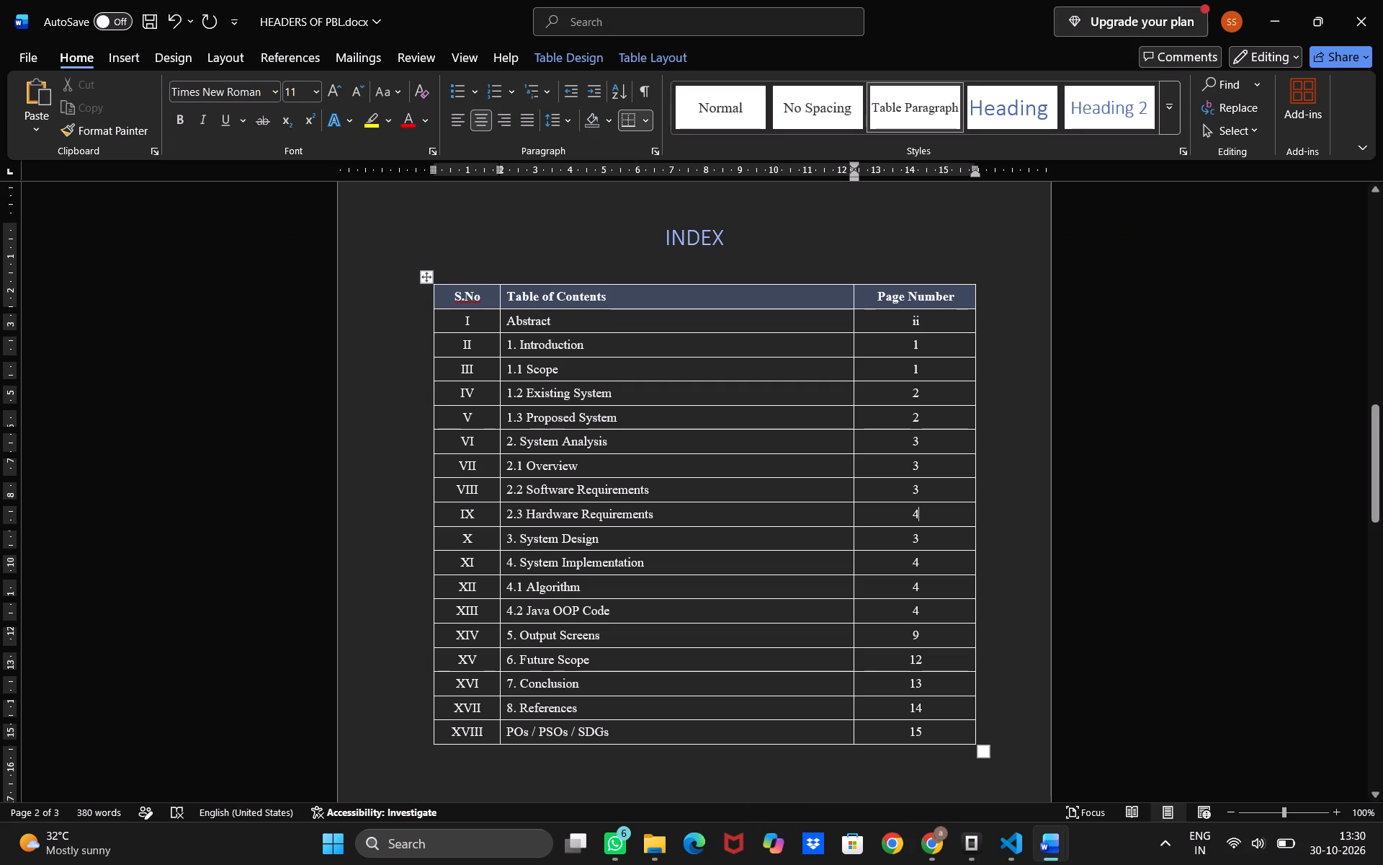
pyautogui.click(931, 538)
pyautogui.press('BackSpace')
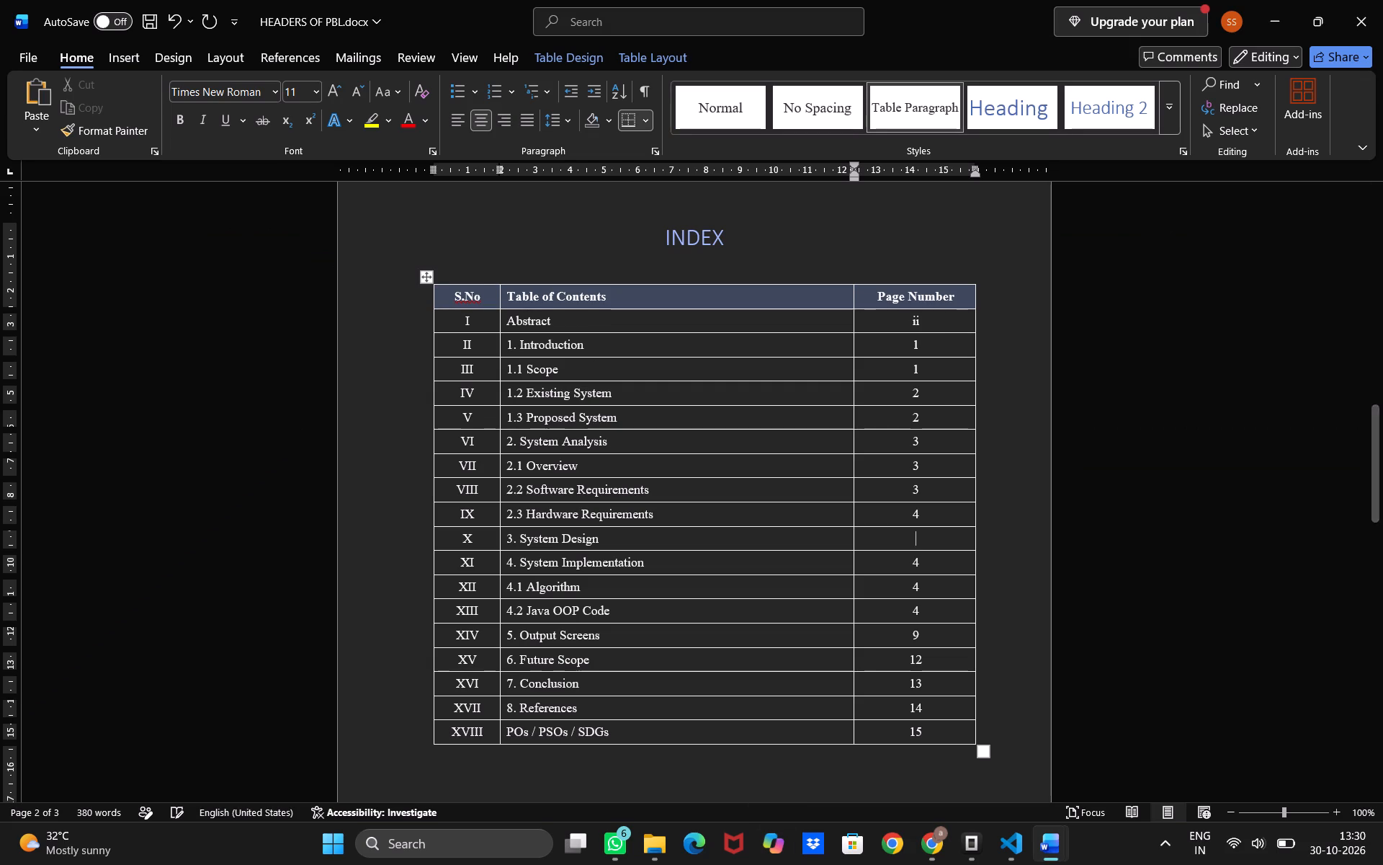
pyautogui.press('5')
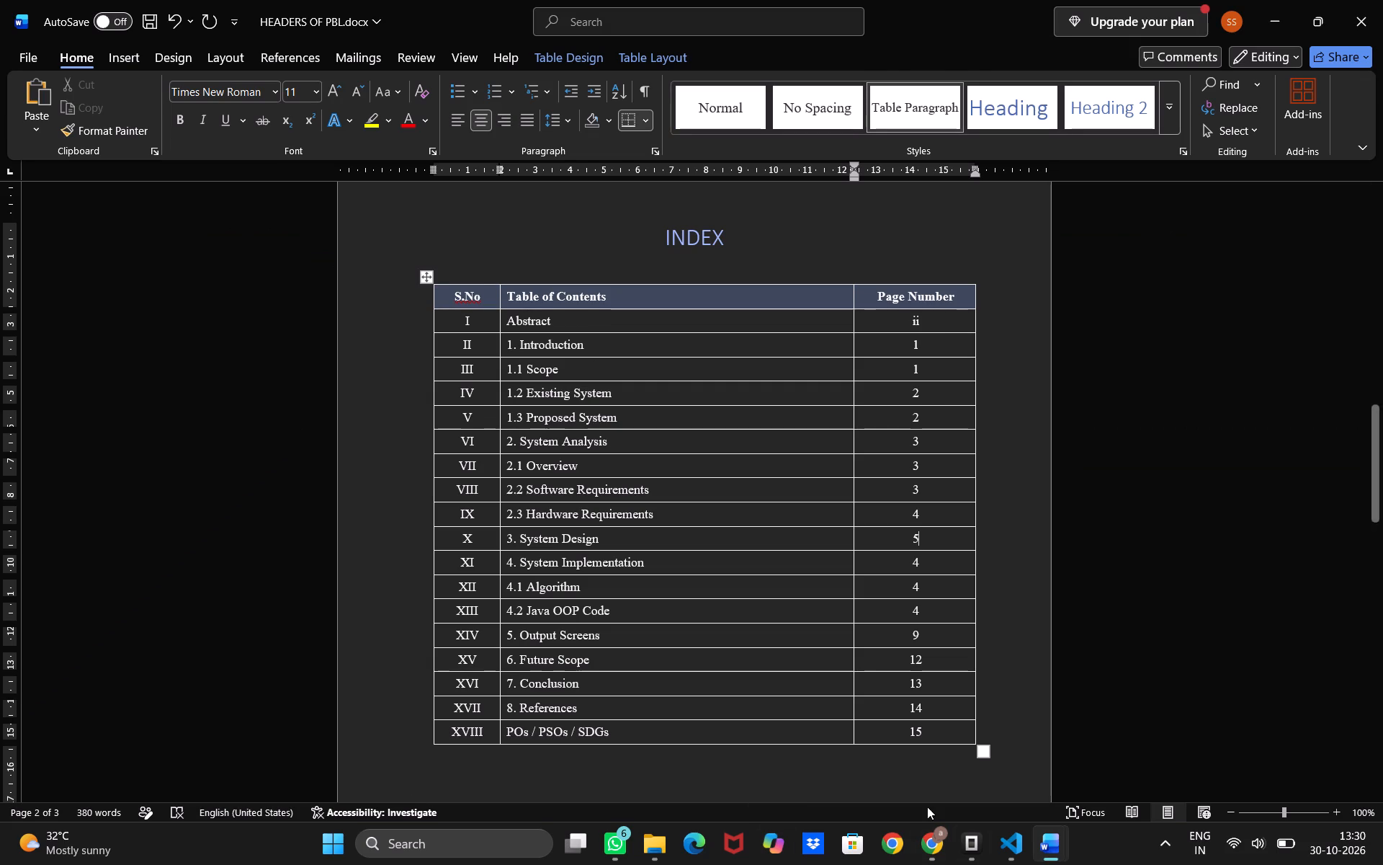
# Following the AI Mode table in Chrome, set the index page number of 4. System Implementation to 9 in Word.
pyautogui.hotkey('alt', 'Tab')
pyautogui.scroll(-2, 666, 410)
pyautogui.hotkey('alt', 'Tab')
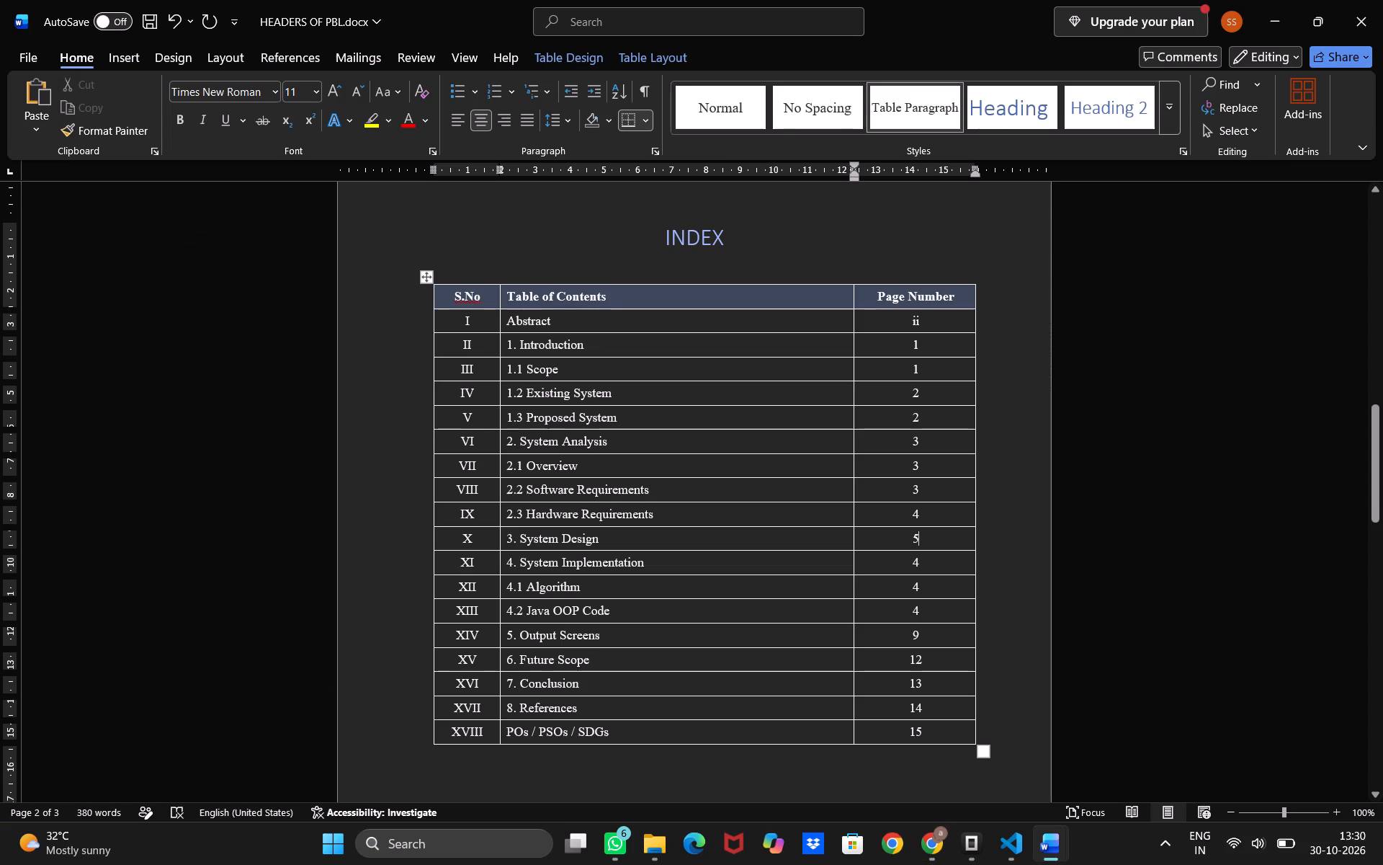
pyautogui.click(929, 568)
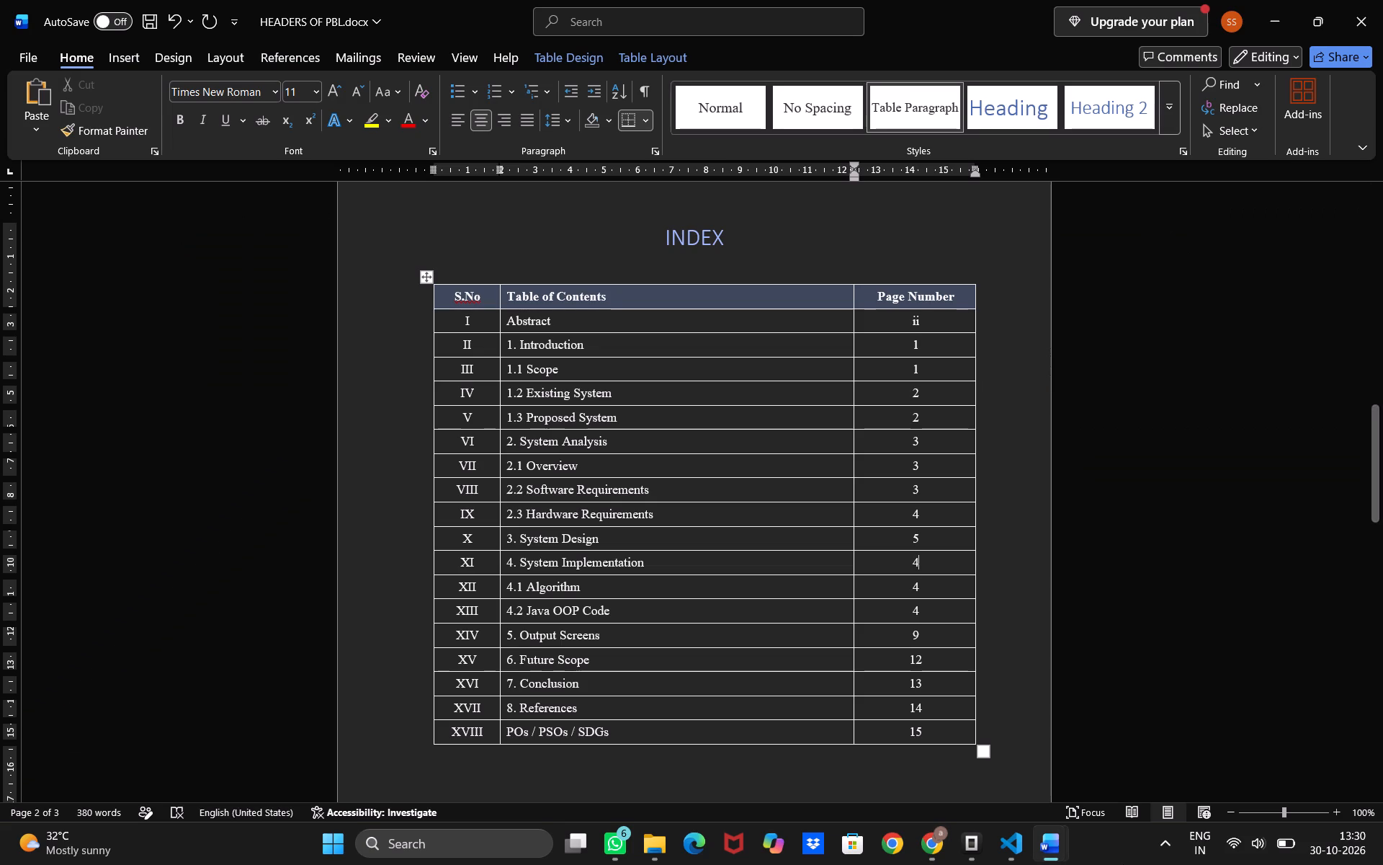
pyautogui.hotkey('alt', 'Tab')
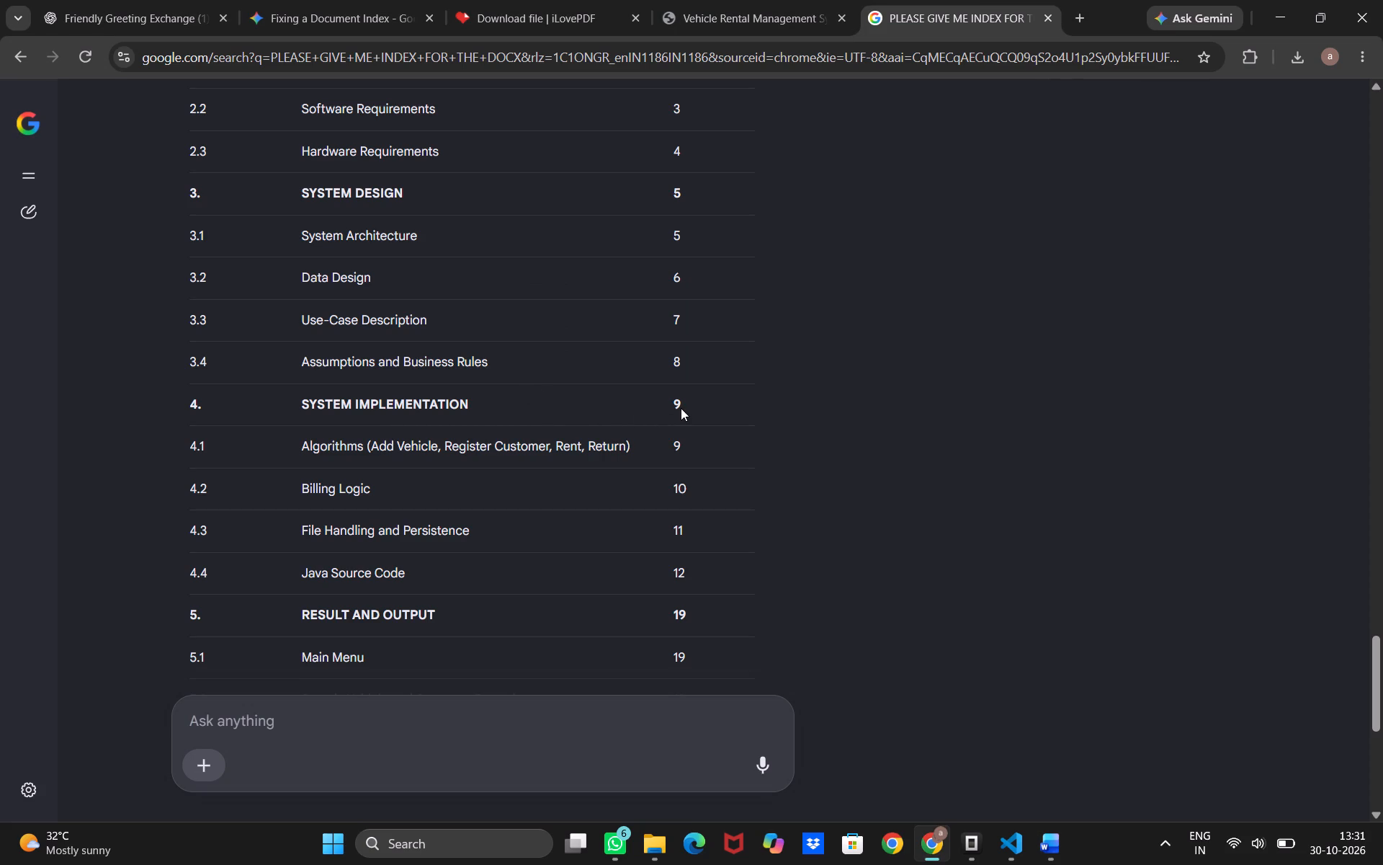
pyautogui.scroll(1, 681, 399)
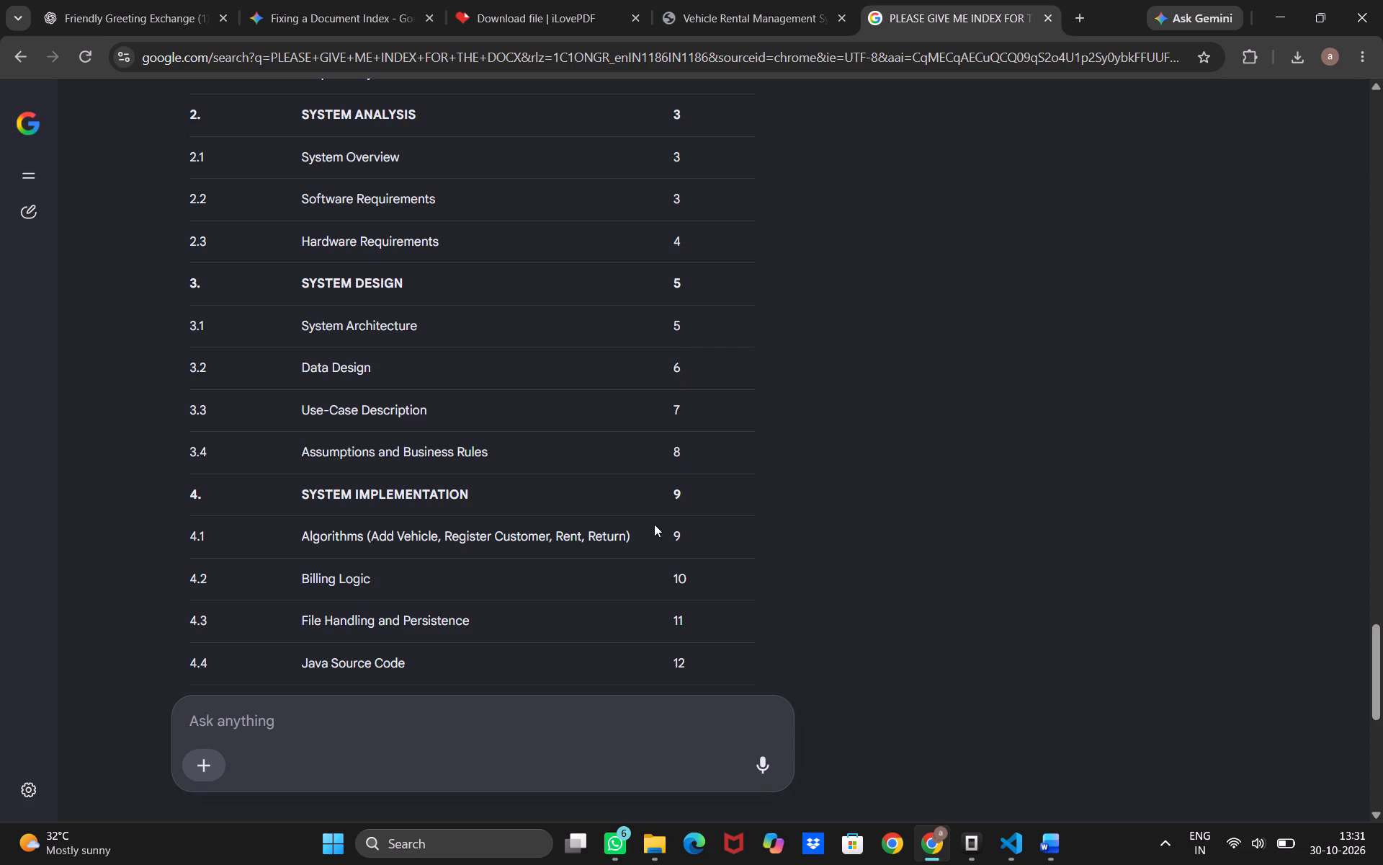
pyautogui.hotkey('alt', 'Tab')
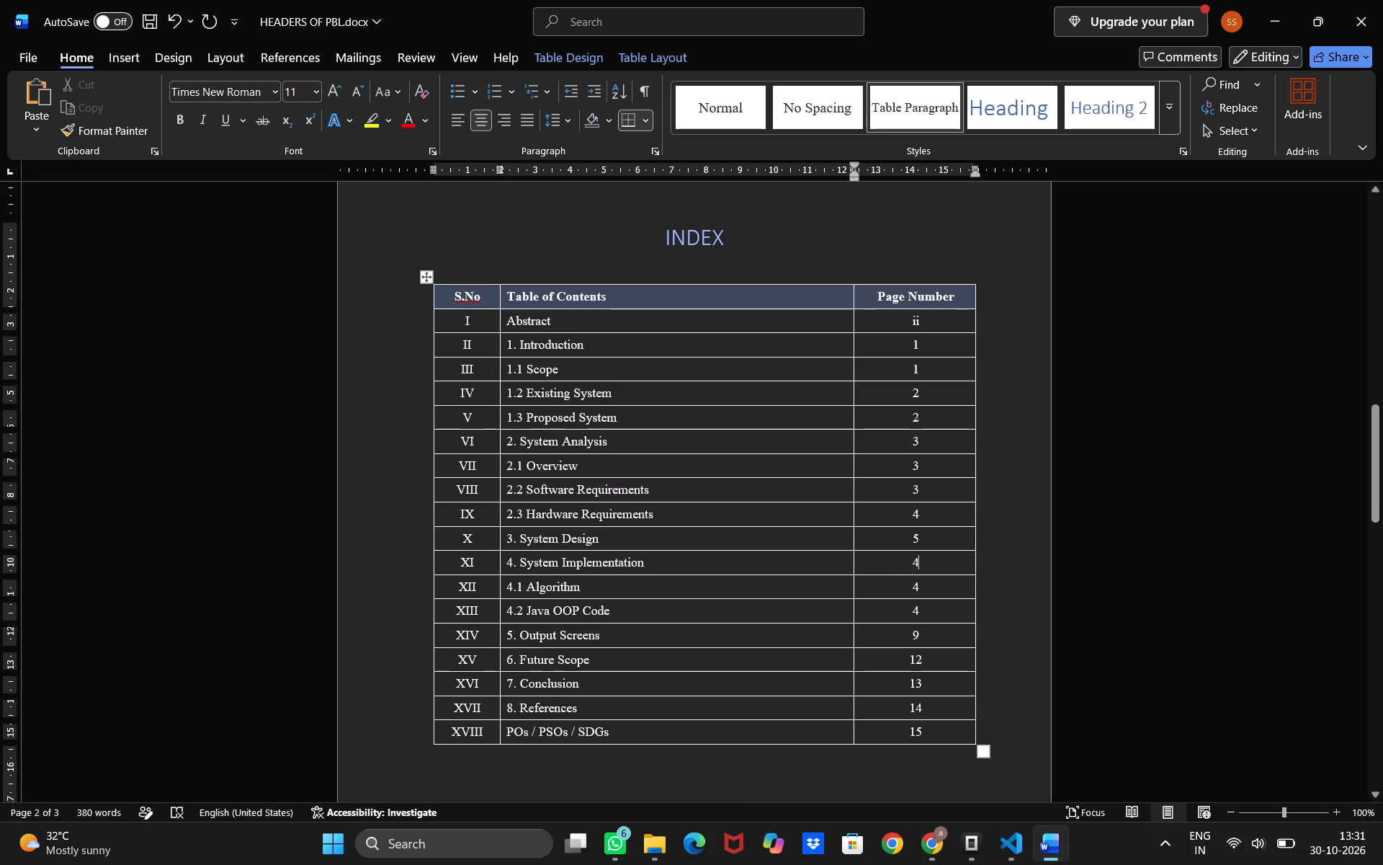
pyautogui.hotkey('alt', 'Tab')
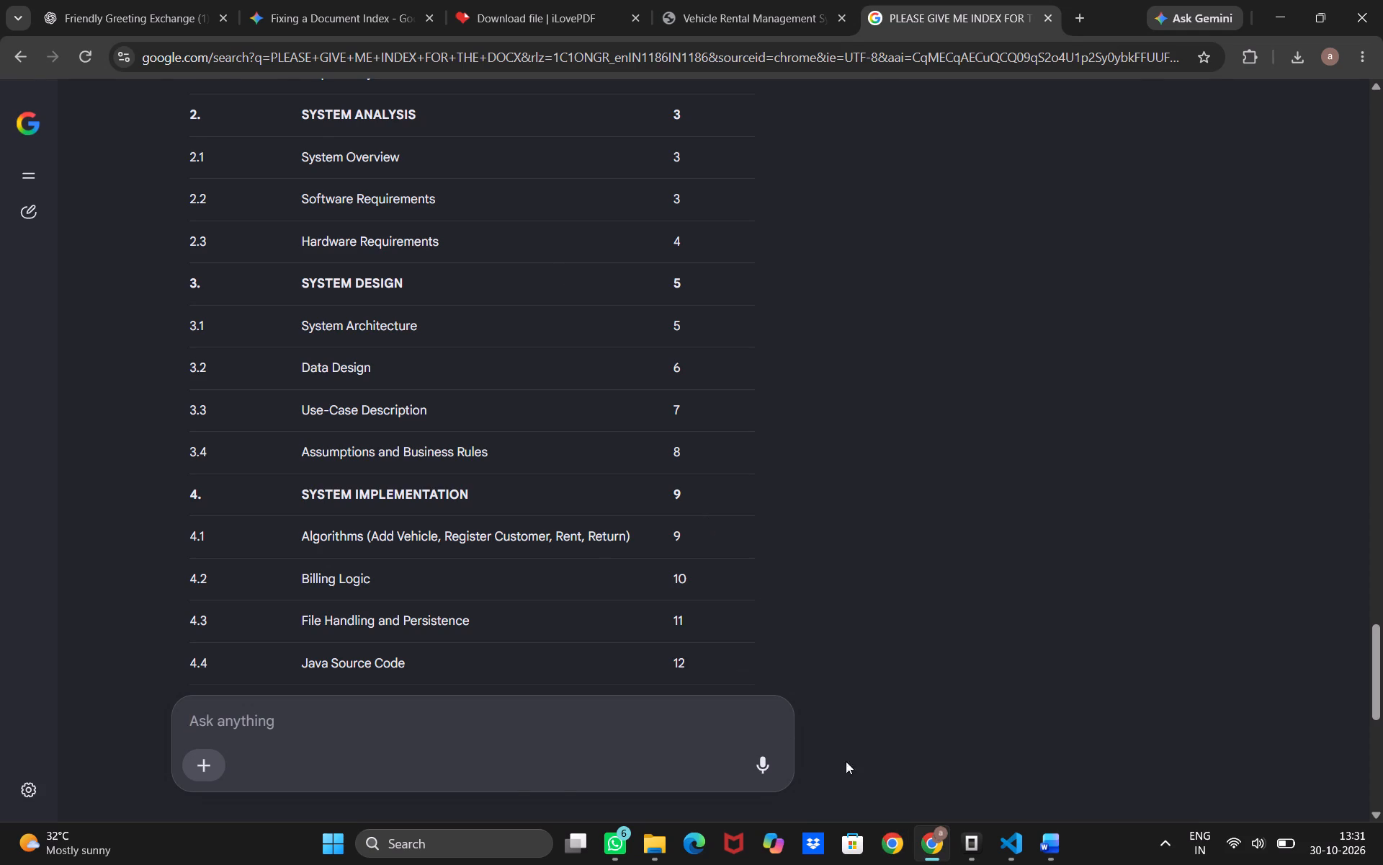
pyautogui.hotkey('alt', 'Tab')
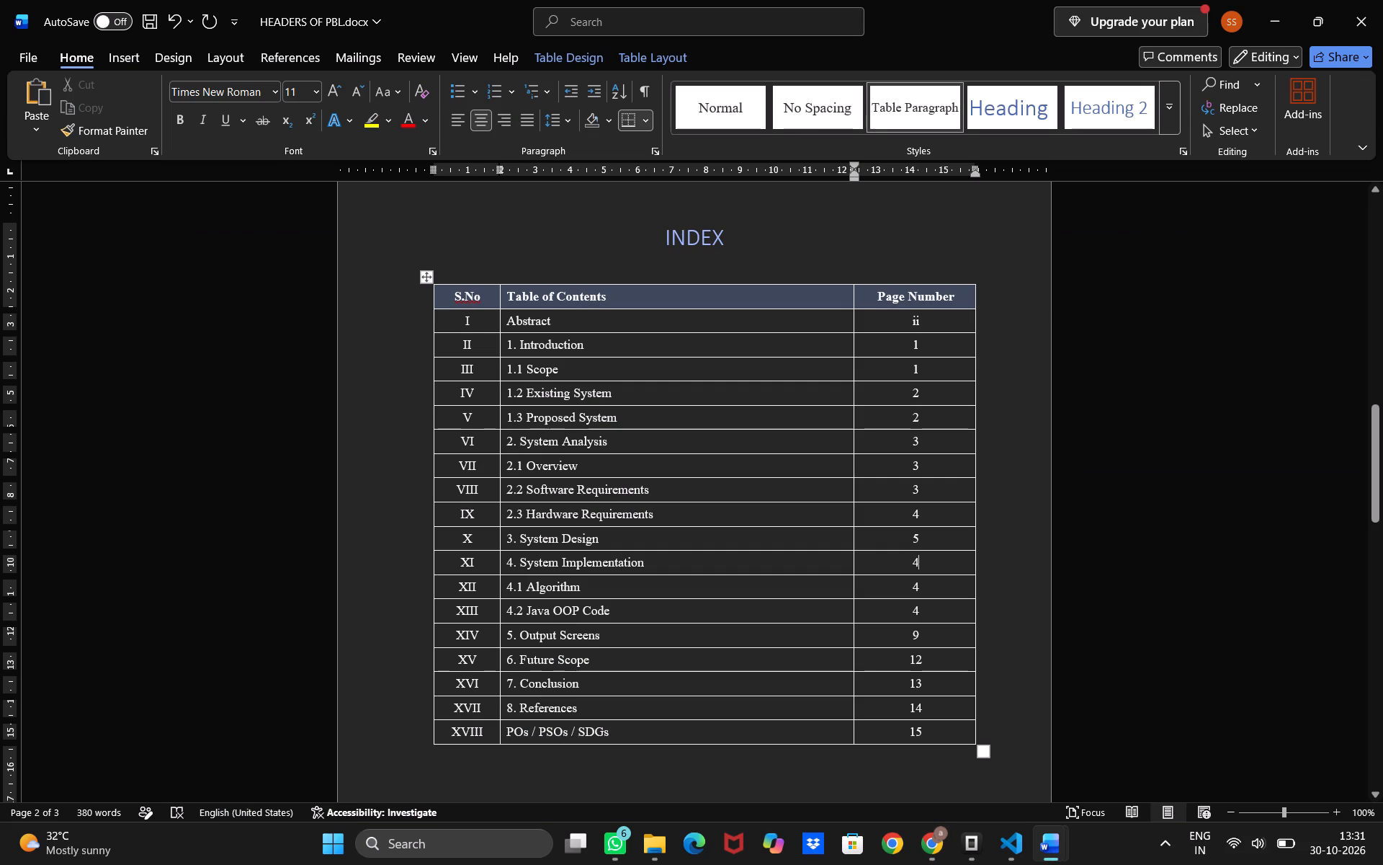
pyautogui.press('BackSpace')
pyautogui.press('9')
# Check the algorithms entry in the AI Mode table and set the index page number of 4.1 Algorithm to 9 in Word.
pyautogui.hotkey('alt', 'Tab')
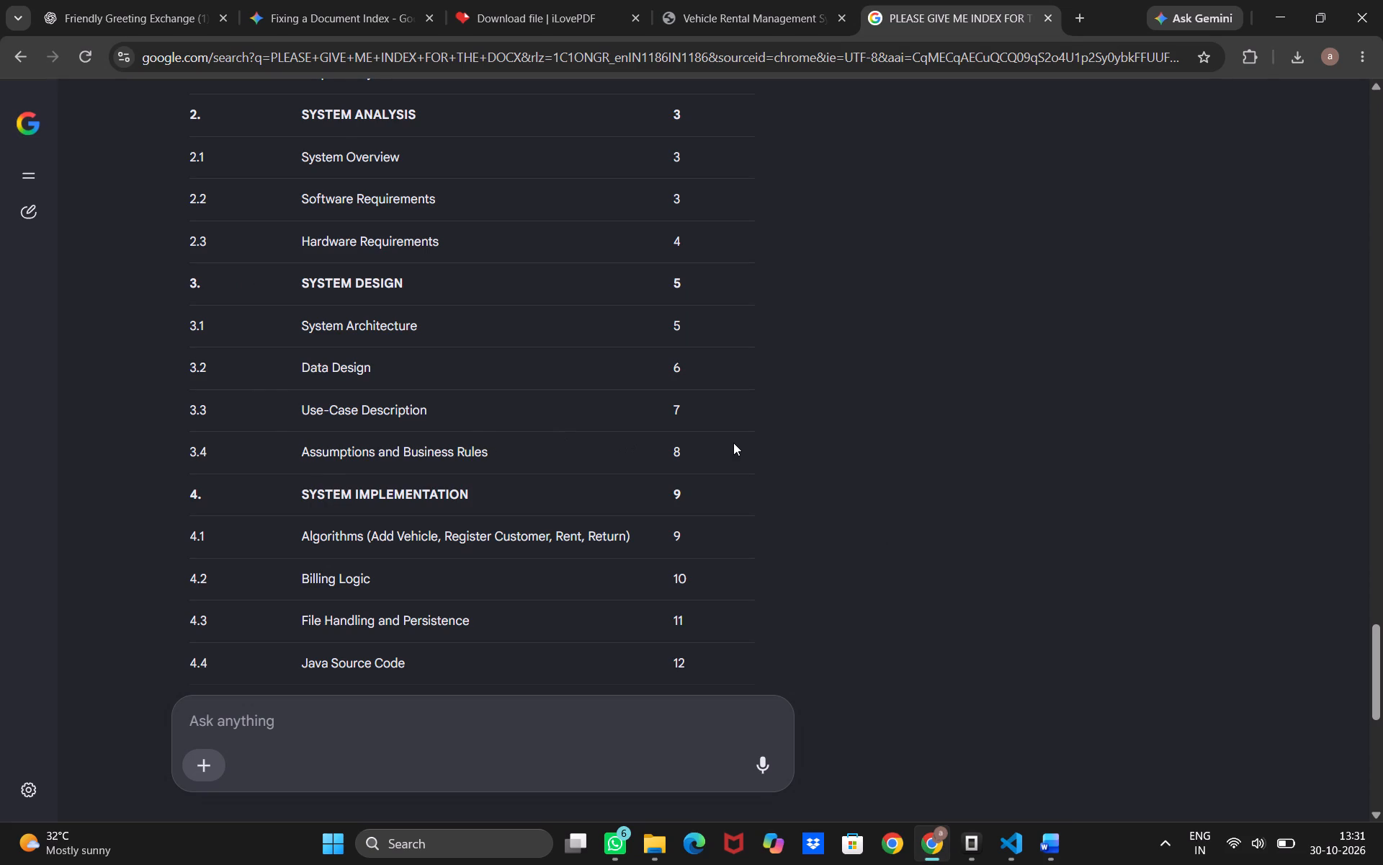
pyautogui.scroll(-1, 732, 444)
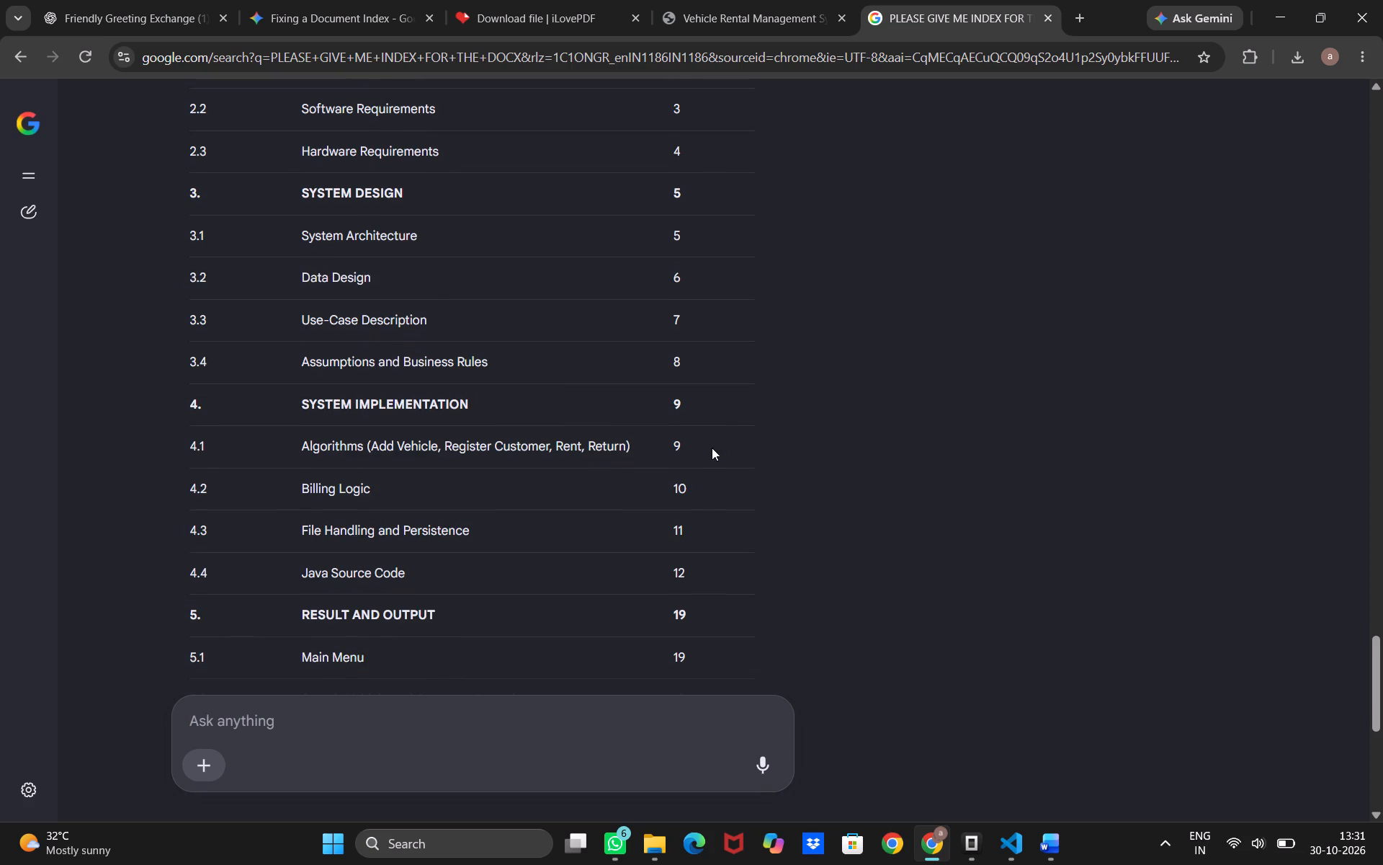
pyautogui.click(686, 435)
pyautogui.click(681, 444)
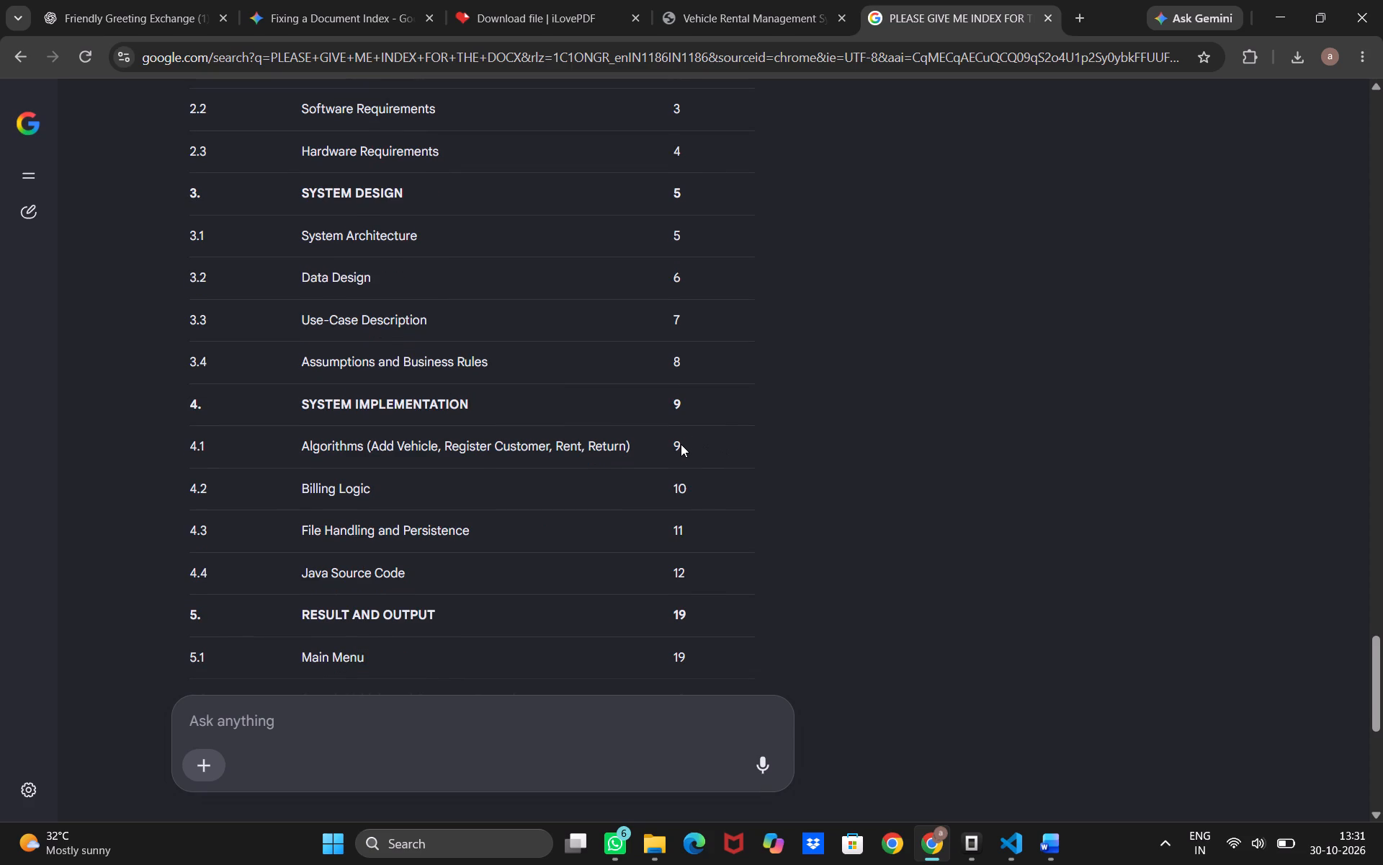
pyautogui.click(679, 444)
pyautogui.hotkey('alt', 'Tab')
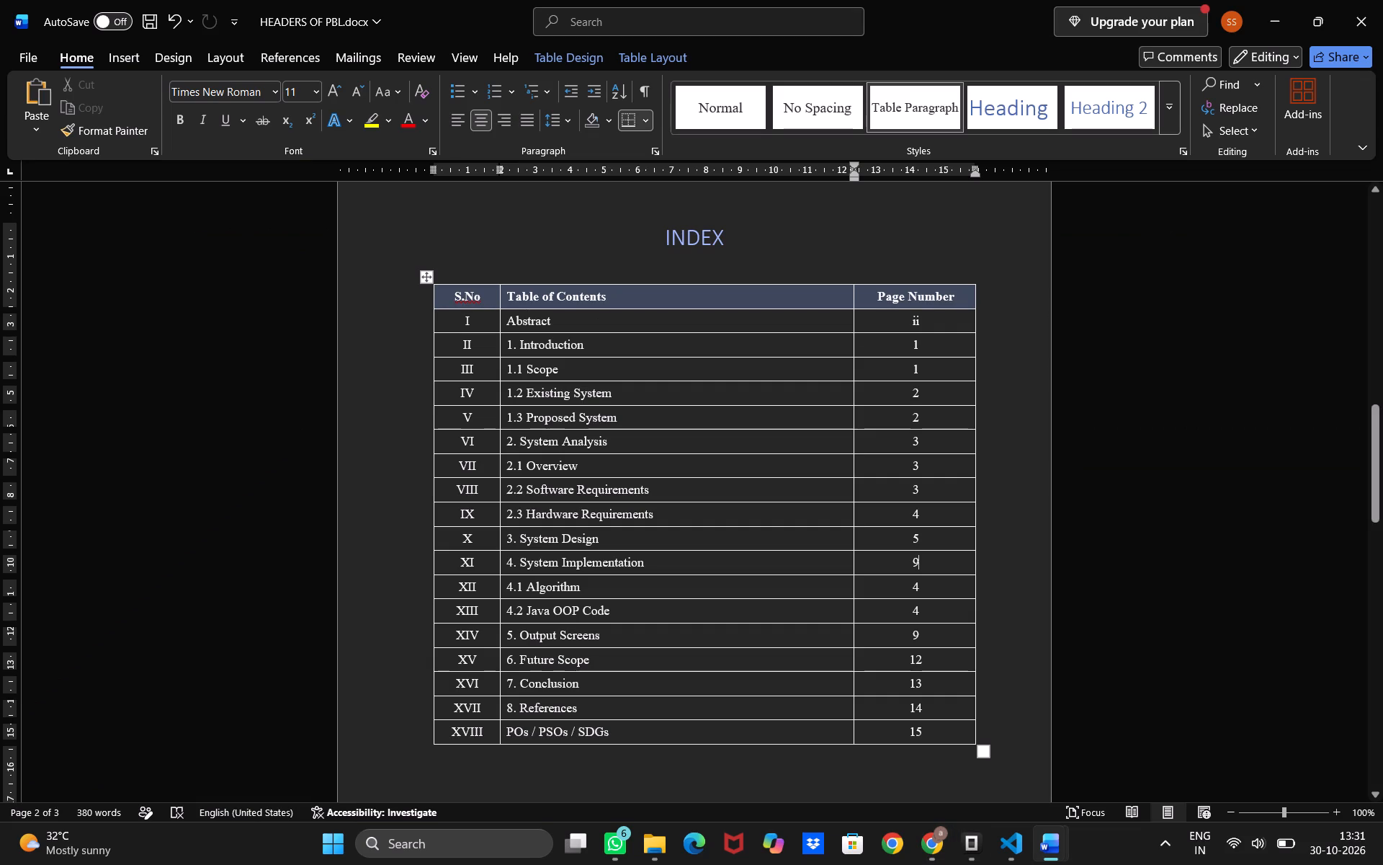
pyautogui.hotkey('alt', 'Tab')
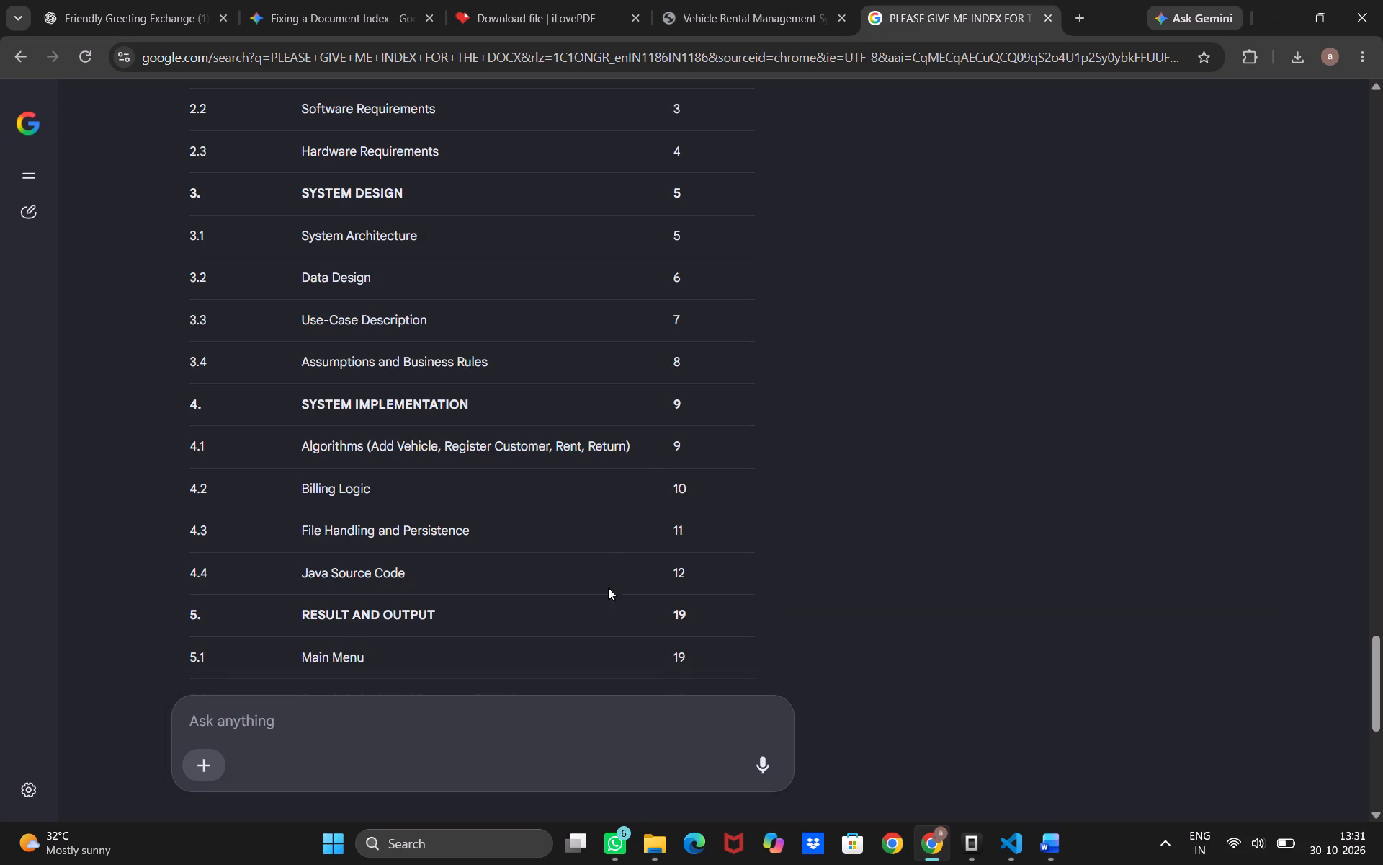
pyautogui.hotkey('alt', 'Tab')
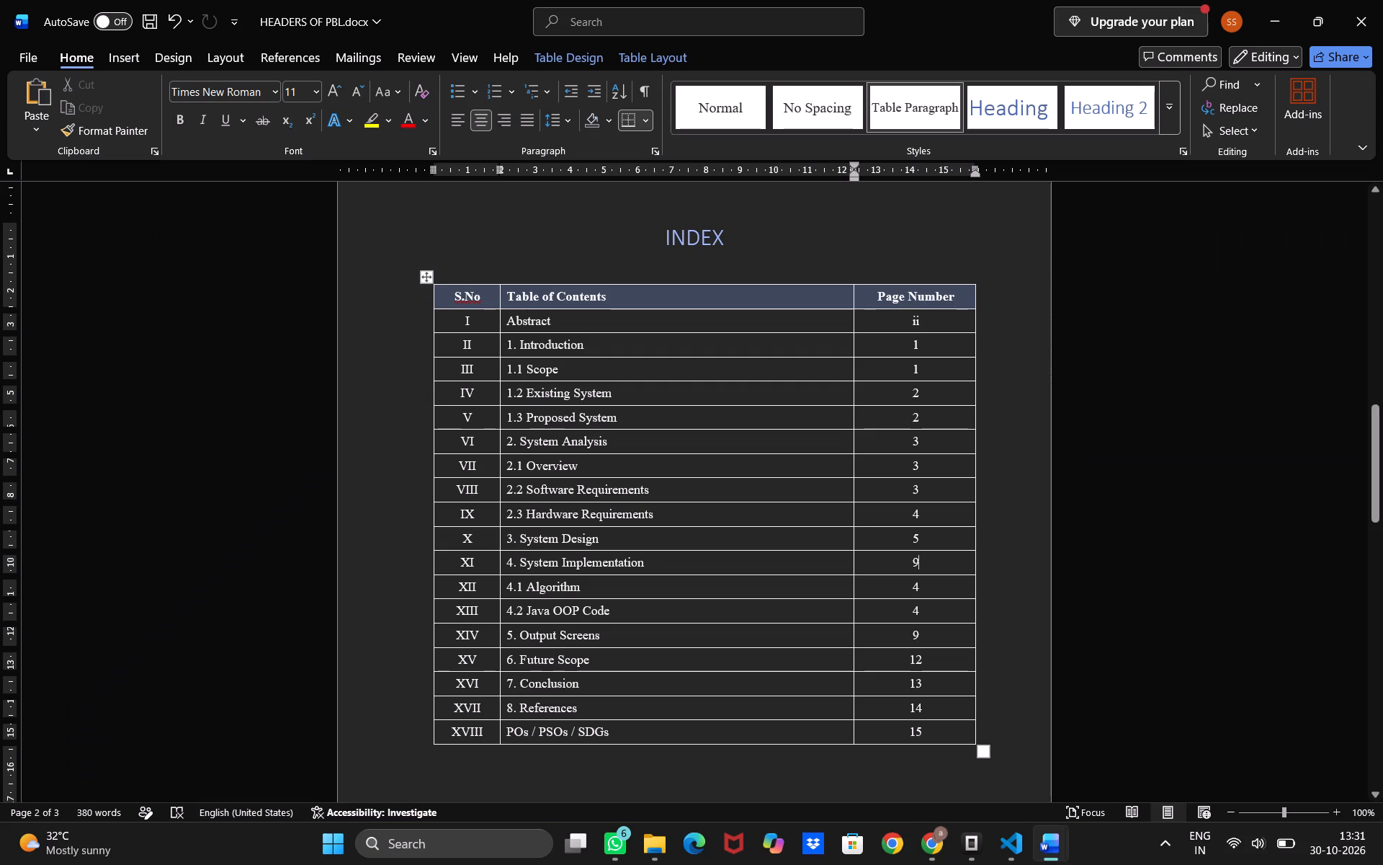
pyautogui.click(941, 590)
pyautogui.press('BackSpace')
pyautogui.press('9')
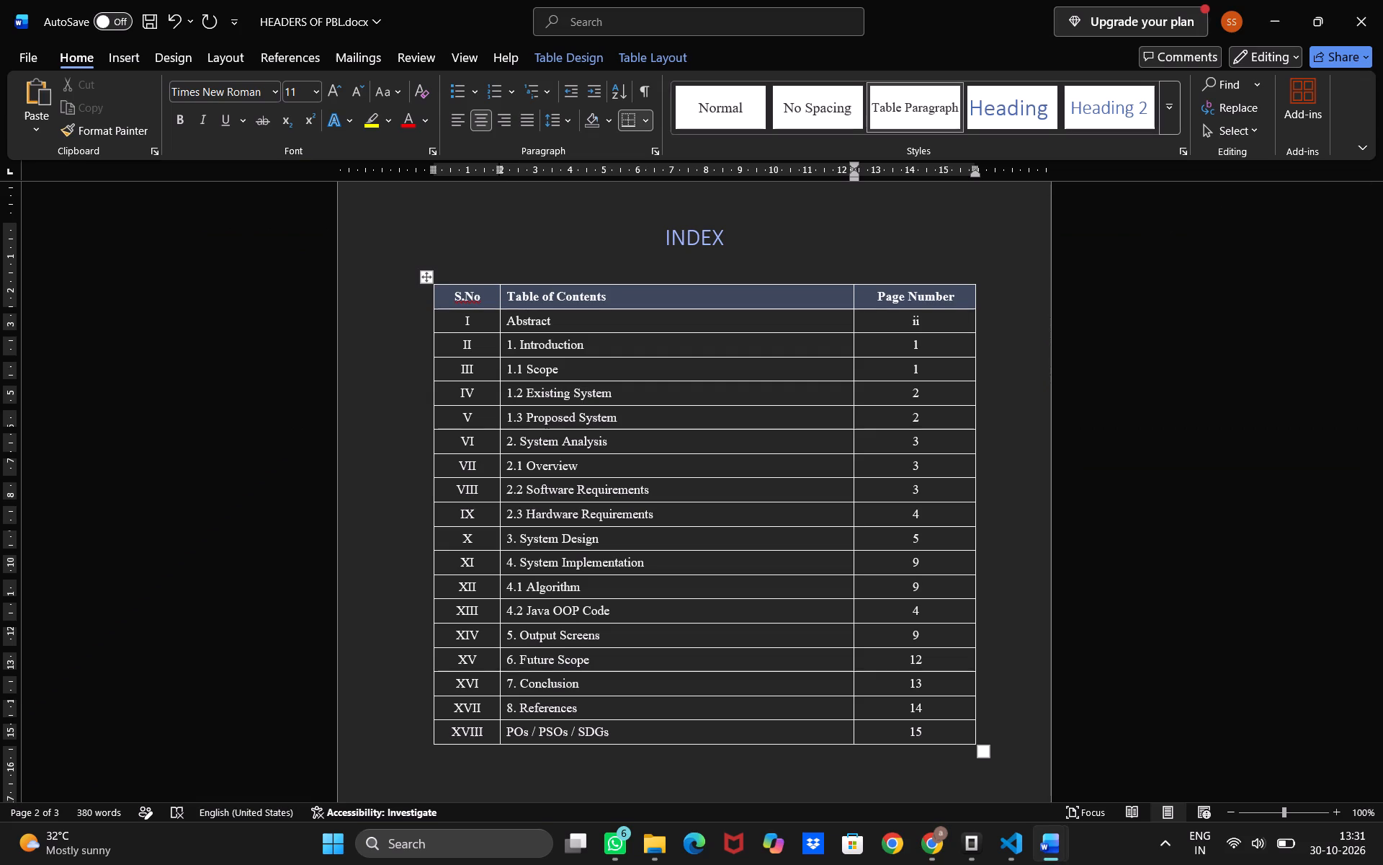
# Using the Result and Output entry of the AI Mode table, set the page number of 5. Output Screens to 19 in Word.
pyautogui.hotkey('alt', 'Tab')
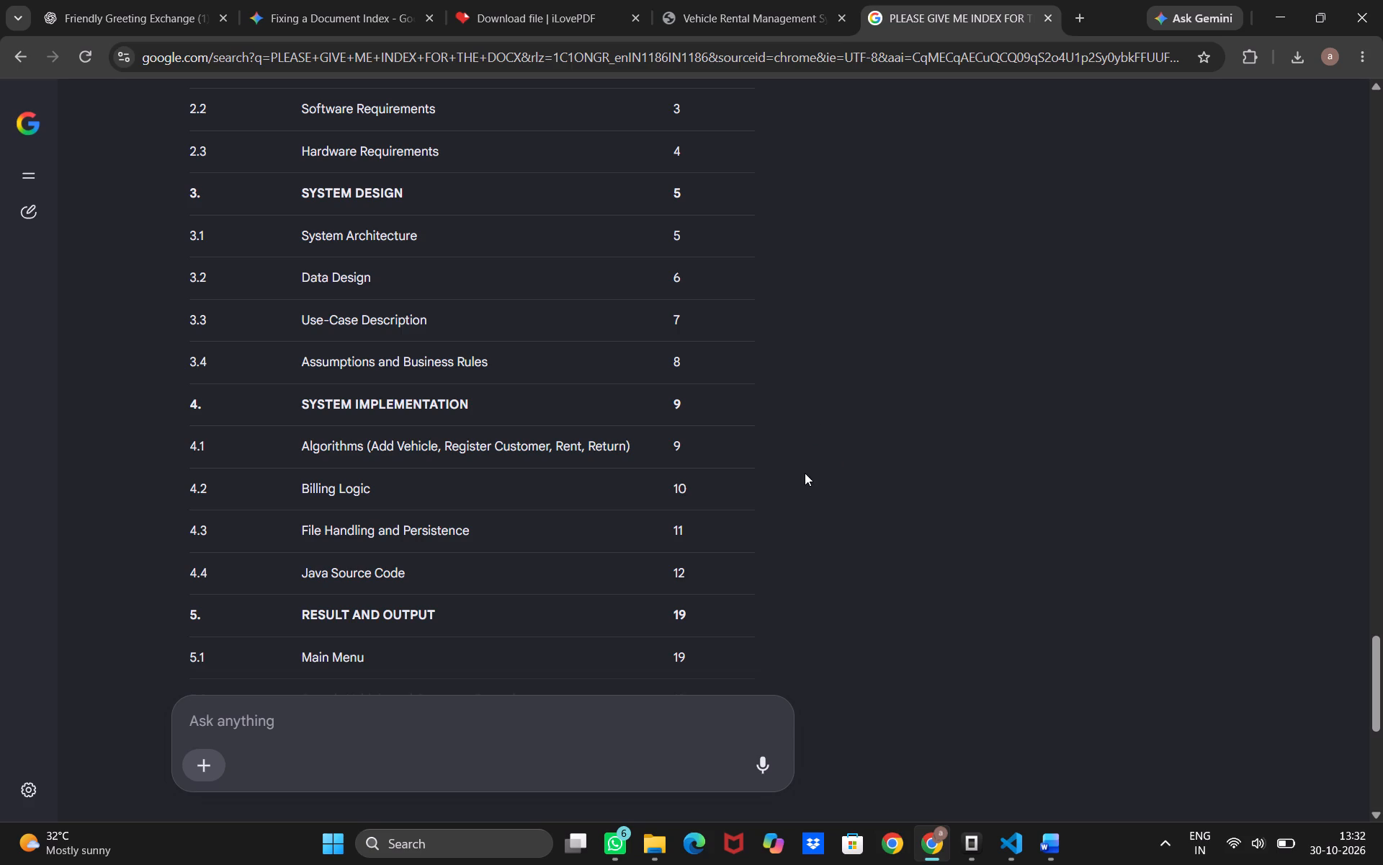
pyautogui.hotkey('alt', 'Tab')
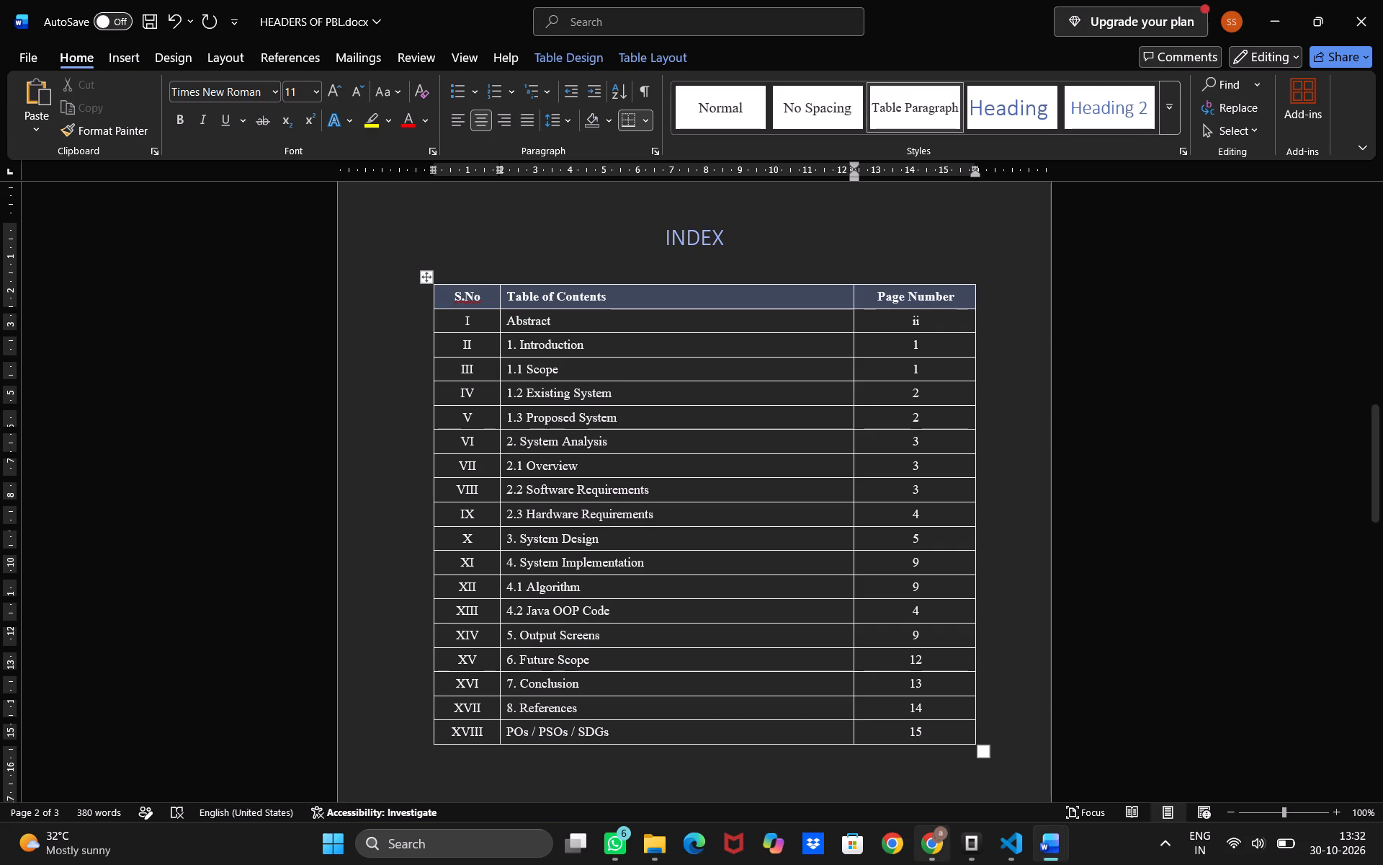
pyautogui.hotkey('alt', 'Tab')
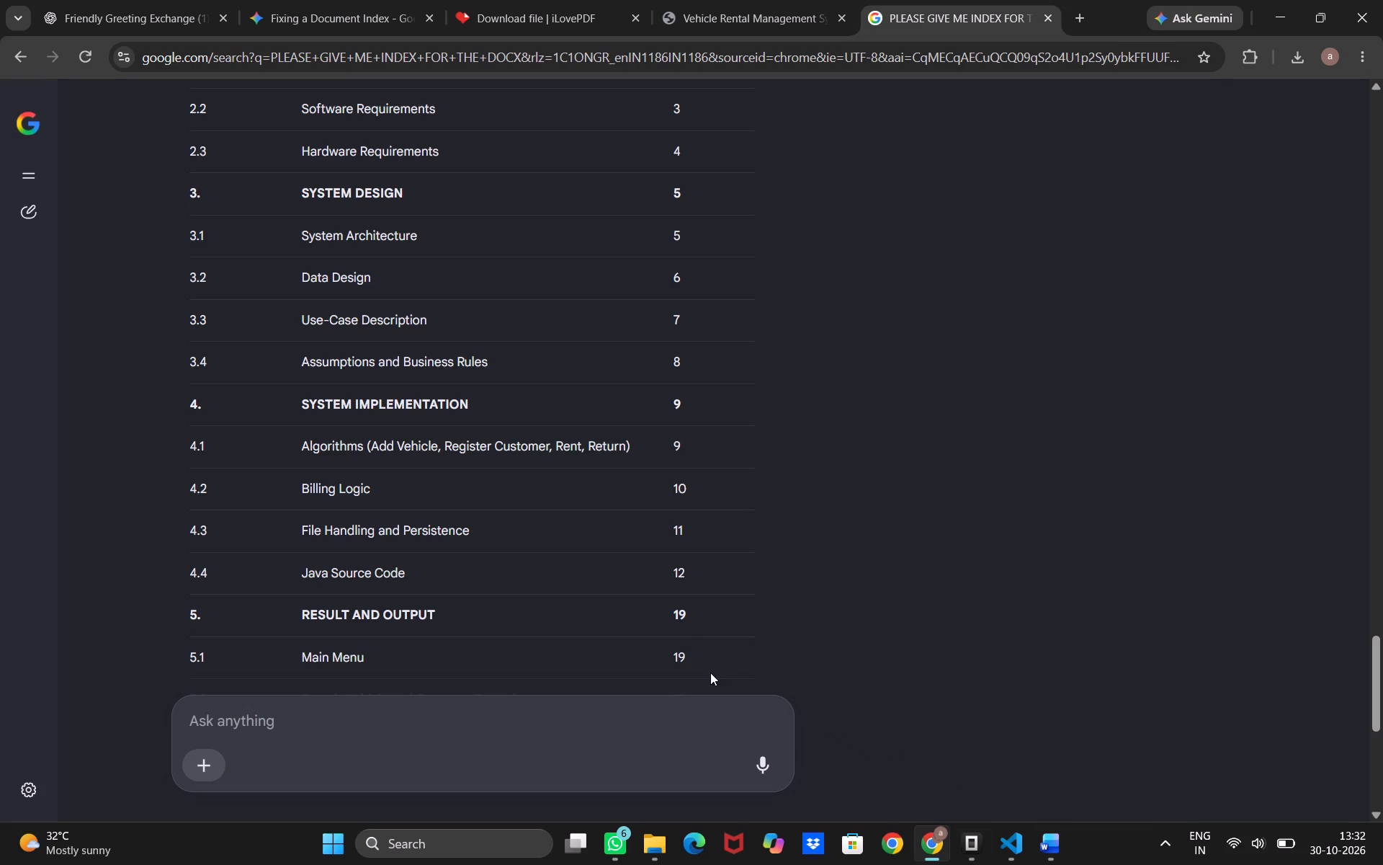
pyautogui.hotkey('alt', 'Tab')
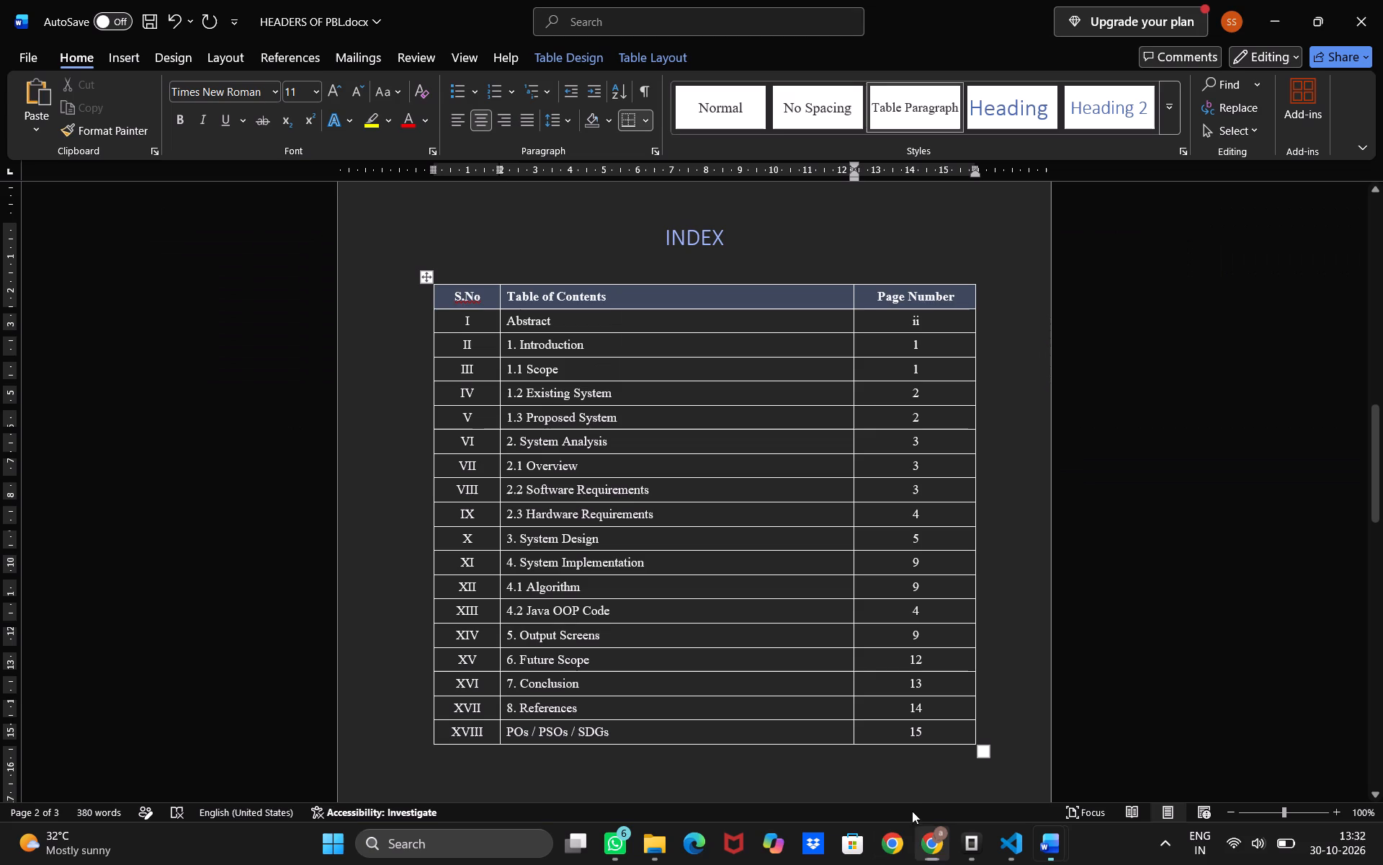
pyautogui.click(913, 637)
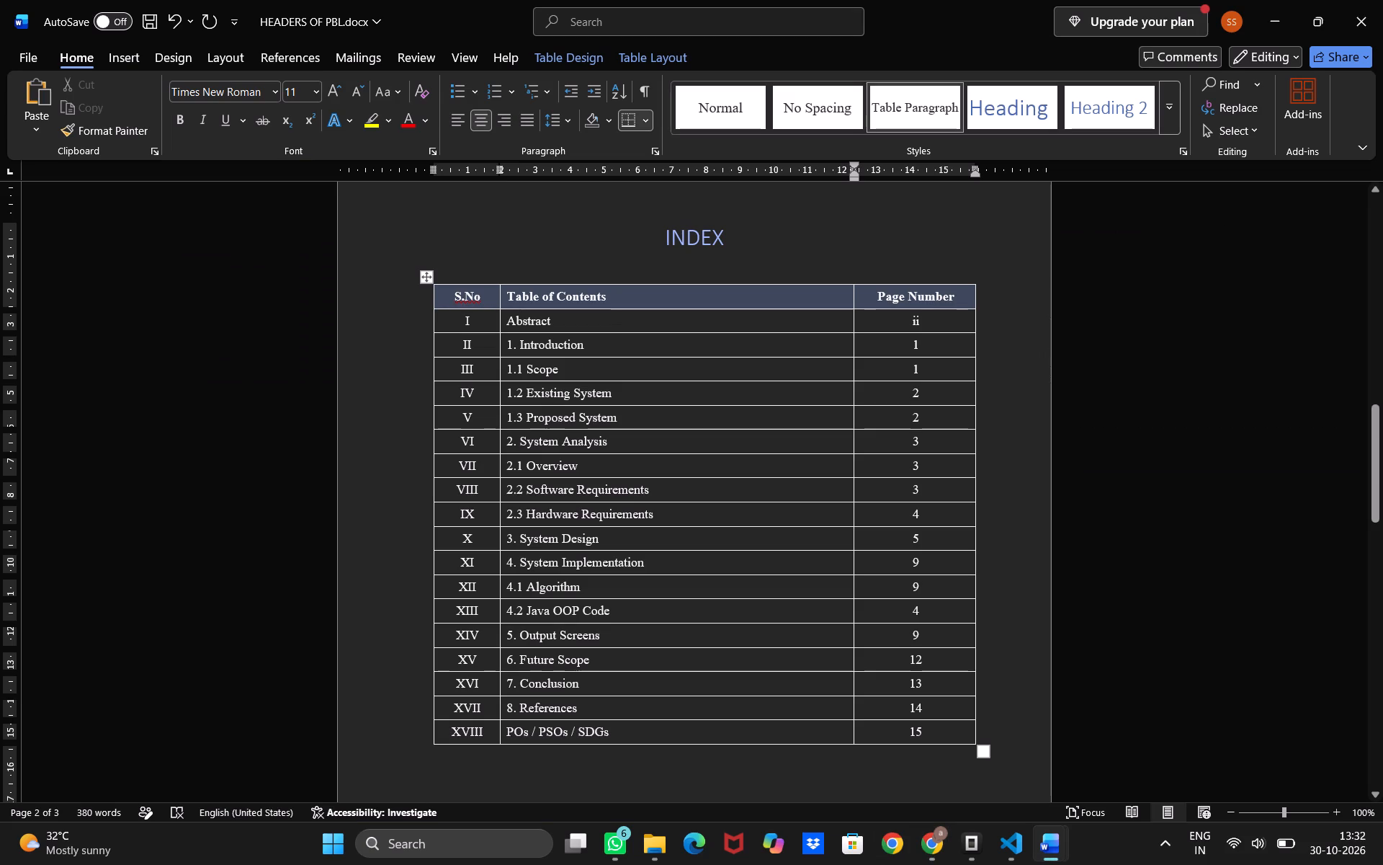
pyautogui.press('1')
# Using the Java Source Code entry of the AI Mode table, set the page number of 4.2 Java OOP Code to 12 in Word.
pyautogui.hotkey('alt', 'Tab')
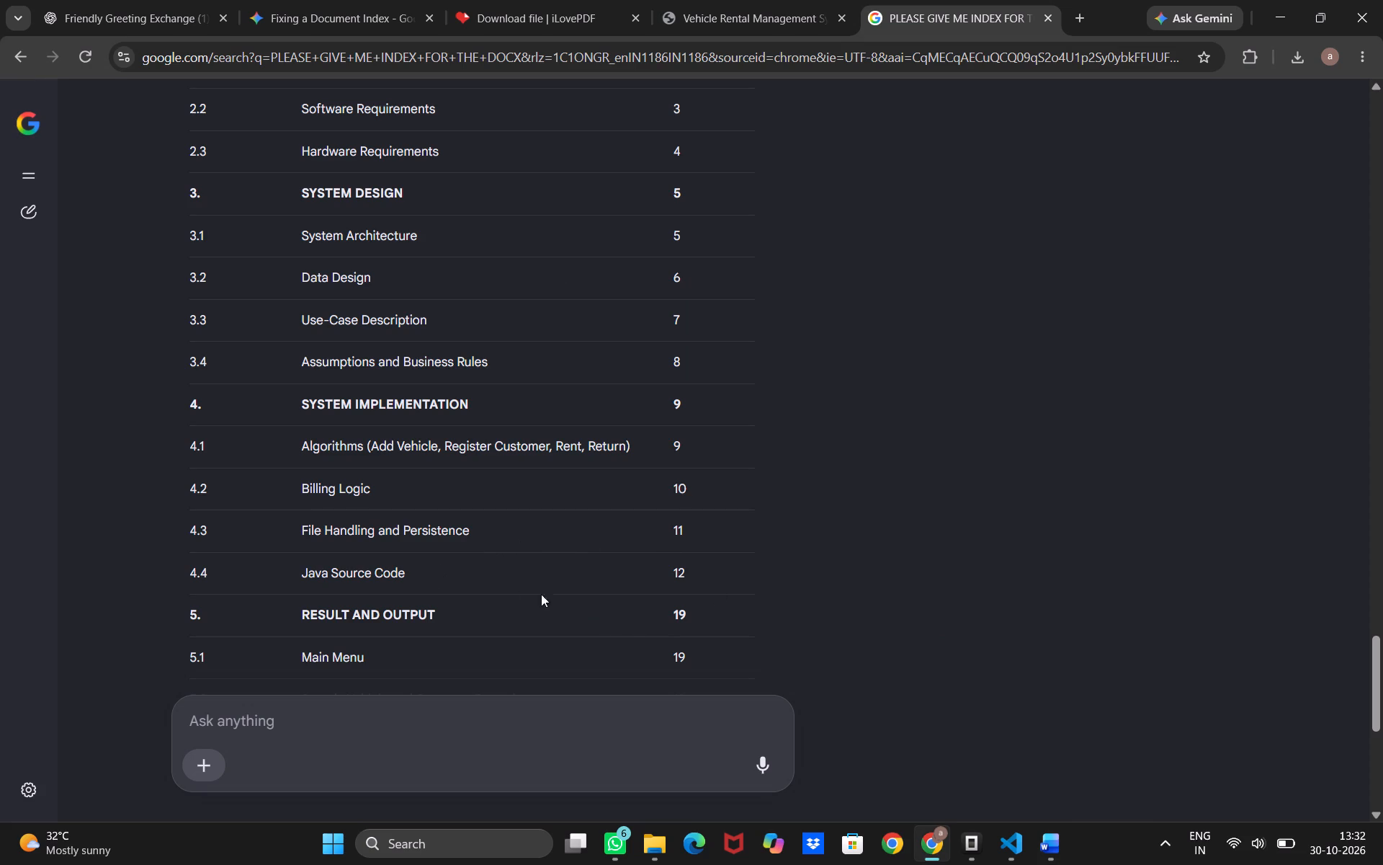
pyautogui.hotkey('alt', 'Tab')
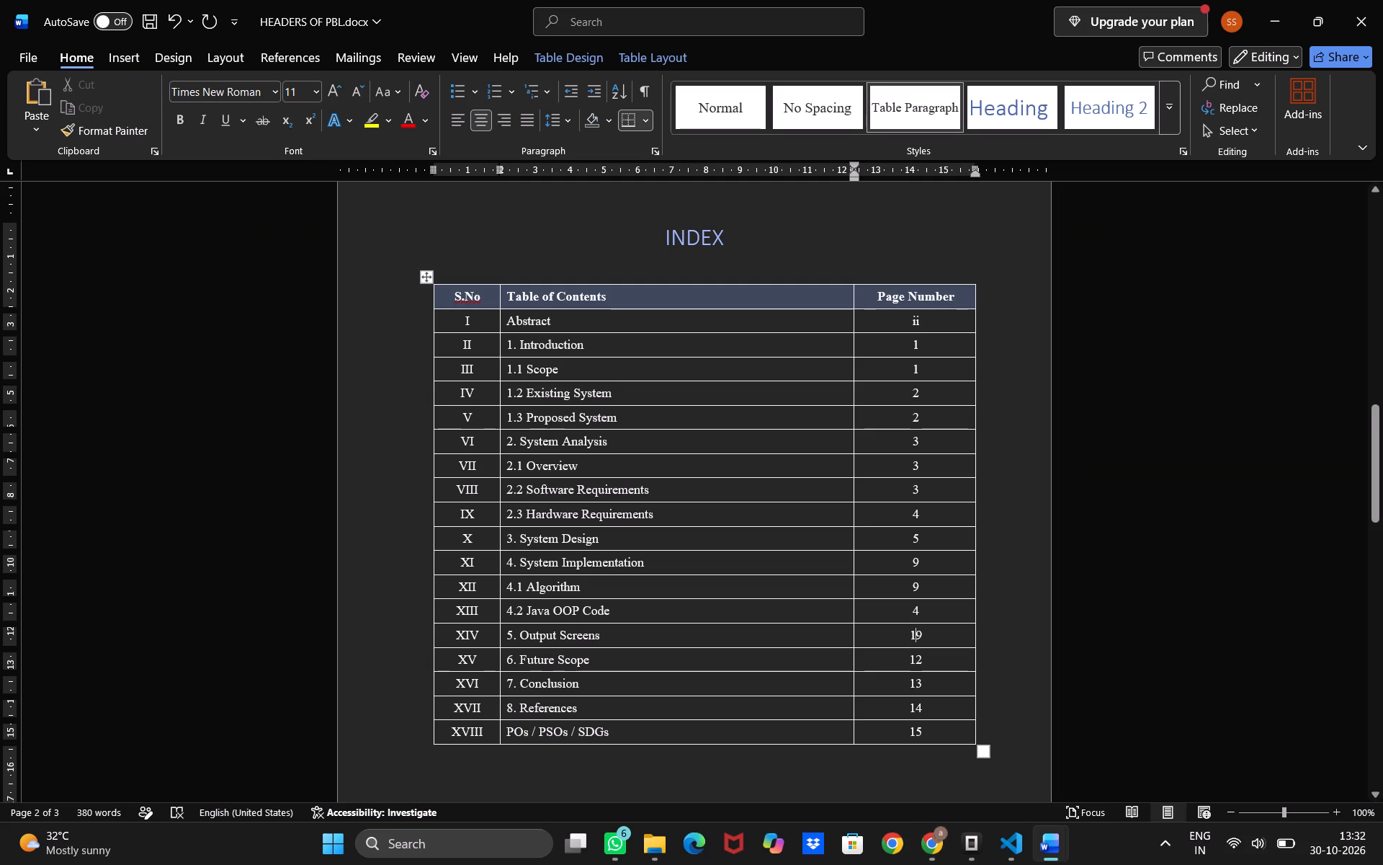
pyautogui.click(930, 611)
pyautogui.press('BackSpace')
pyautogui.write('12')
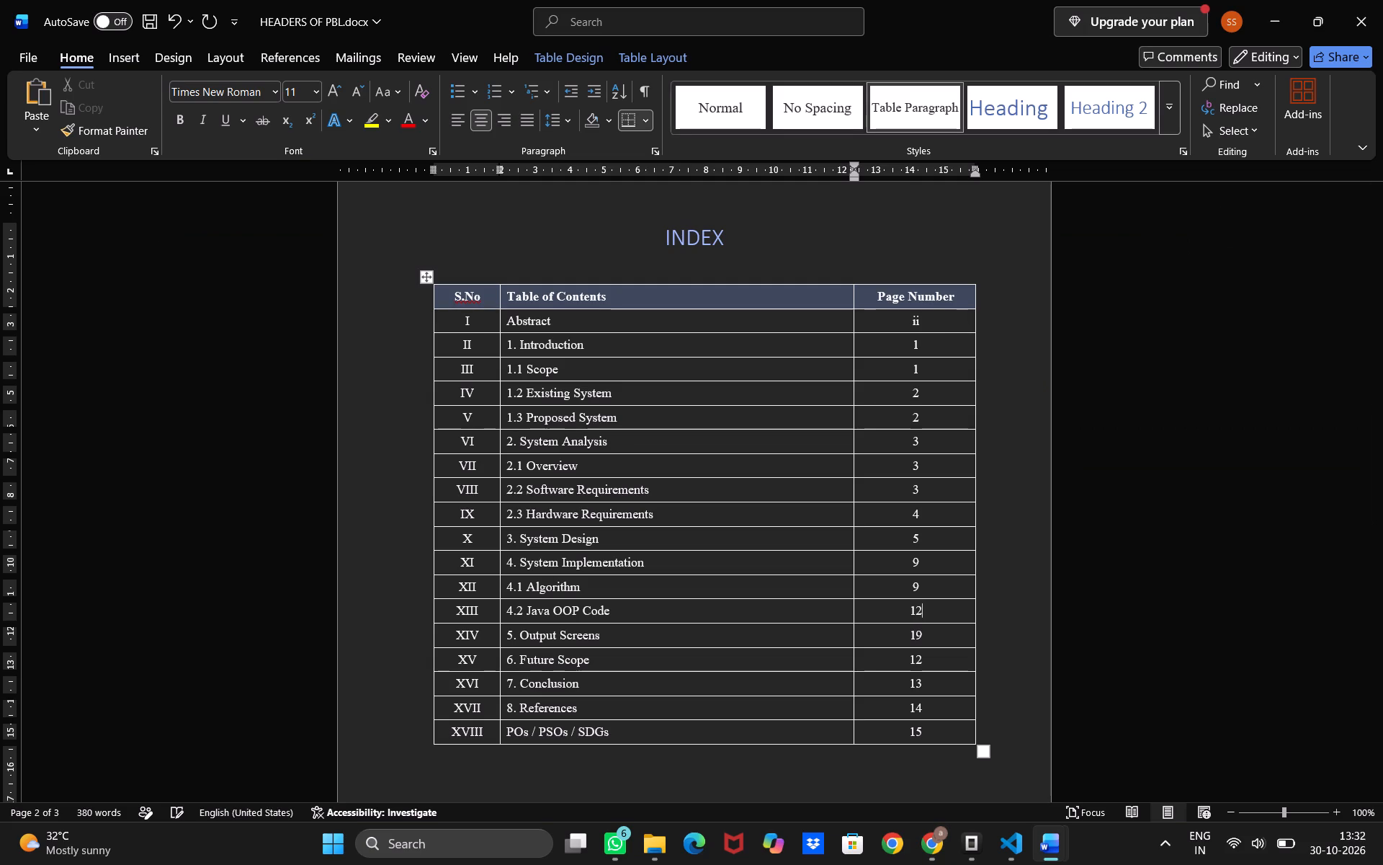
# Consult the Future Scope entry in Chrome's AI Mode table and set the index page number of 6. Future Scope to 24 in Word.
pyautogui.hotkey('alt', 'Tab')
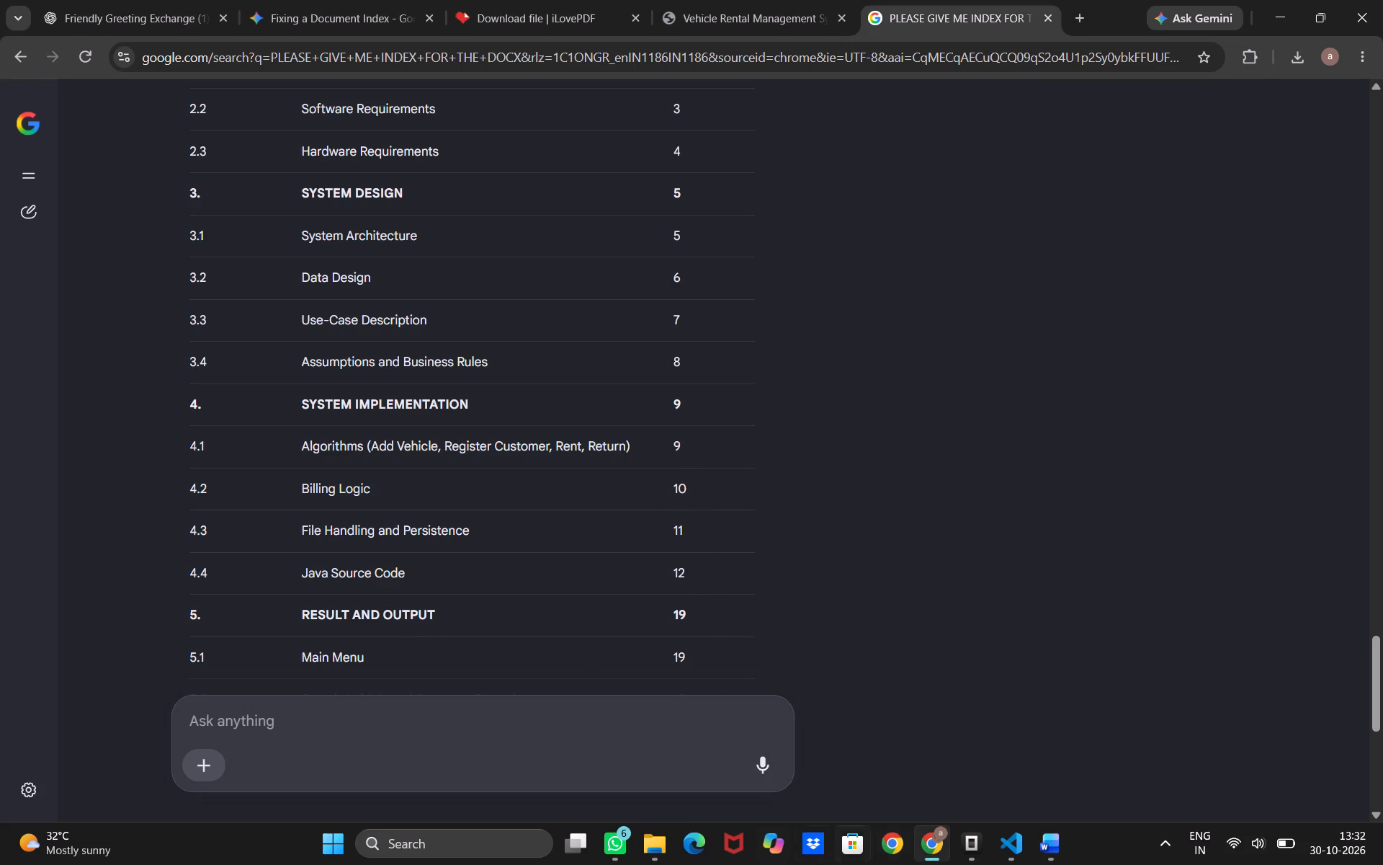
pyautogui.hotkey('alt', 'Tab')
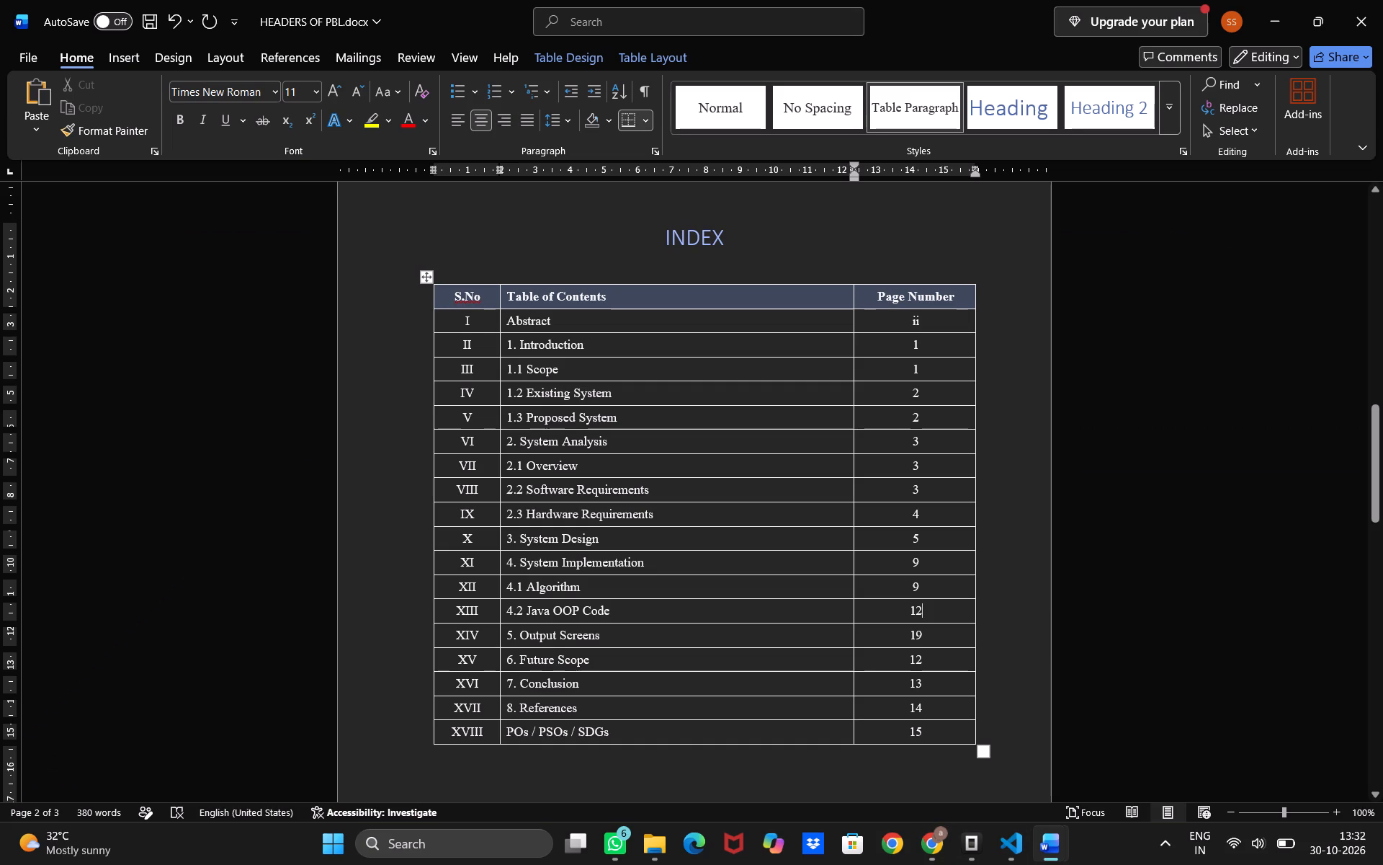
pyautogui.hotkey('alt', 'Tab')
pyautogui.scroll(-1, 494, 583)
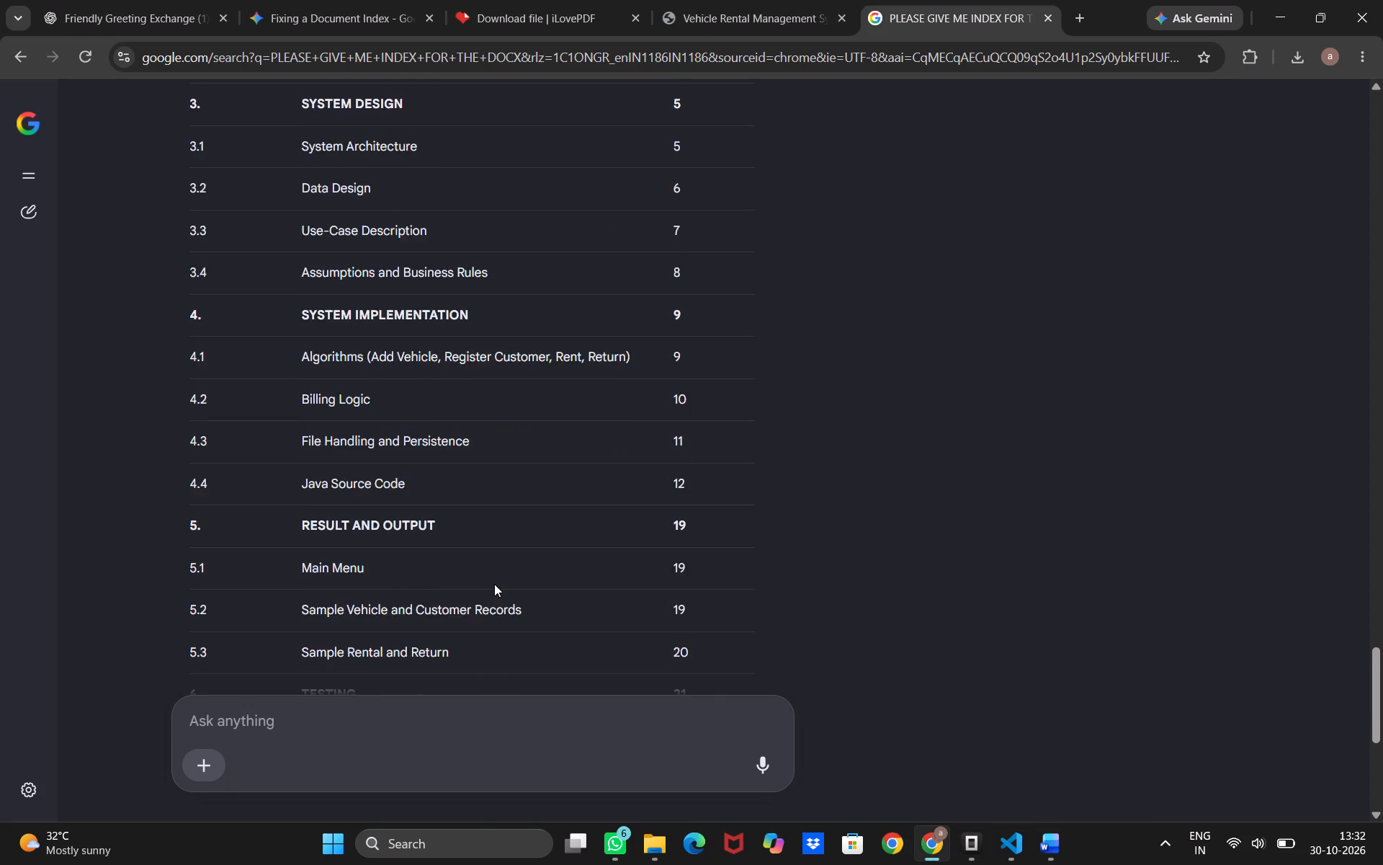
pyautogui.scroll(-1, 494, 584)
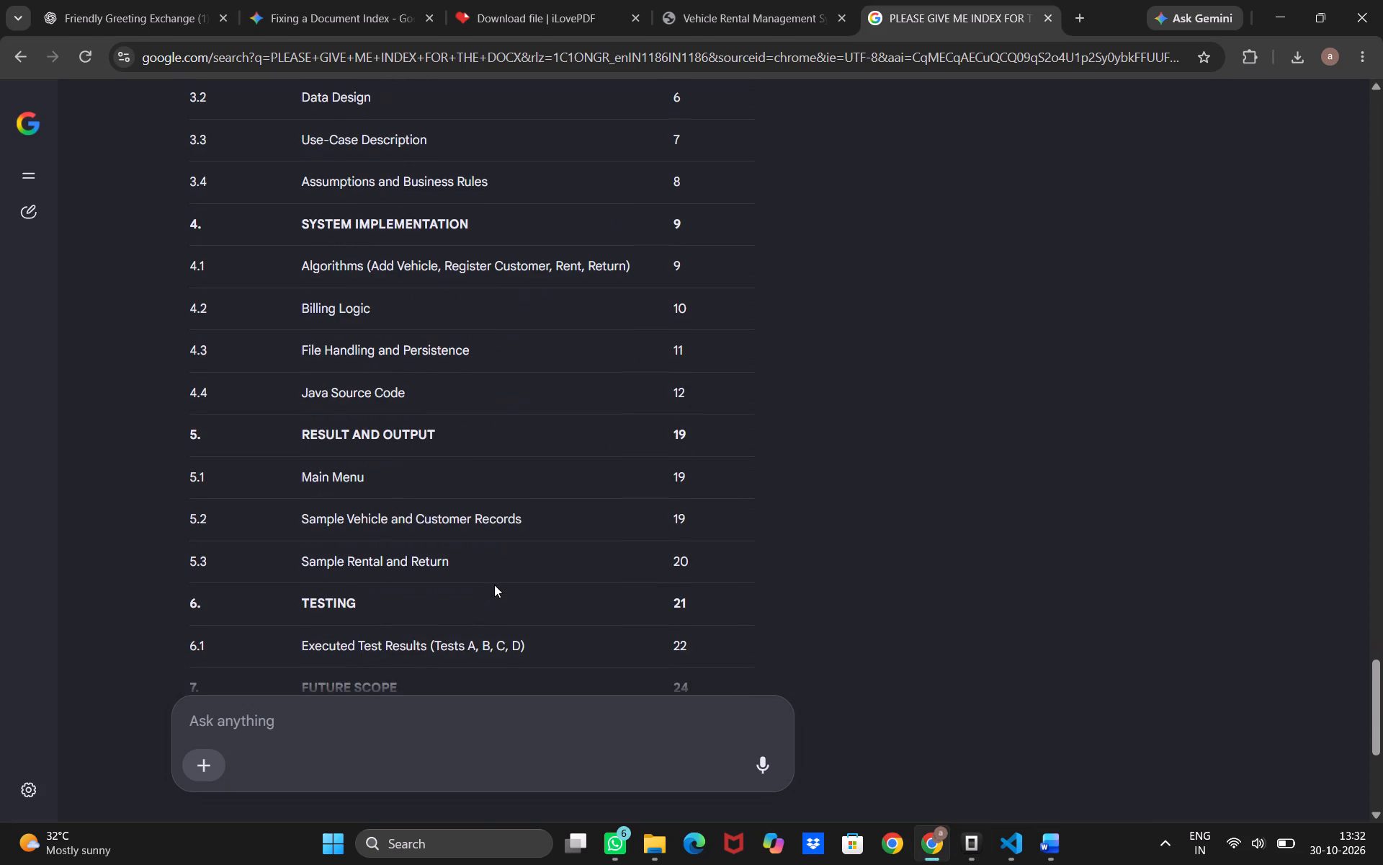
pyautogui.scroll(-2, 494, 585)
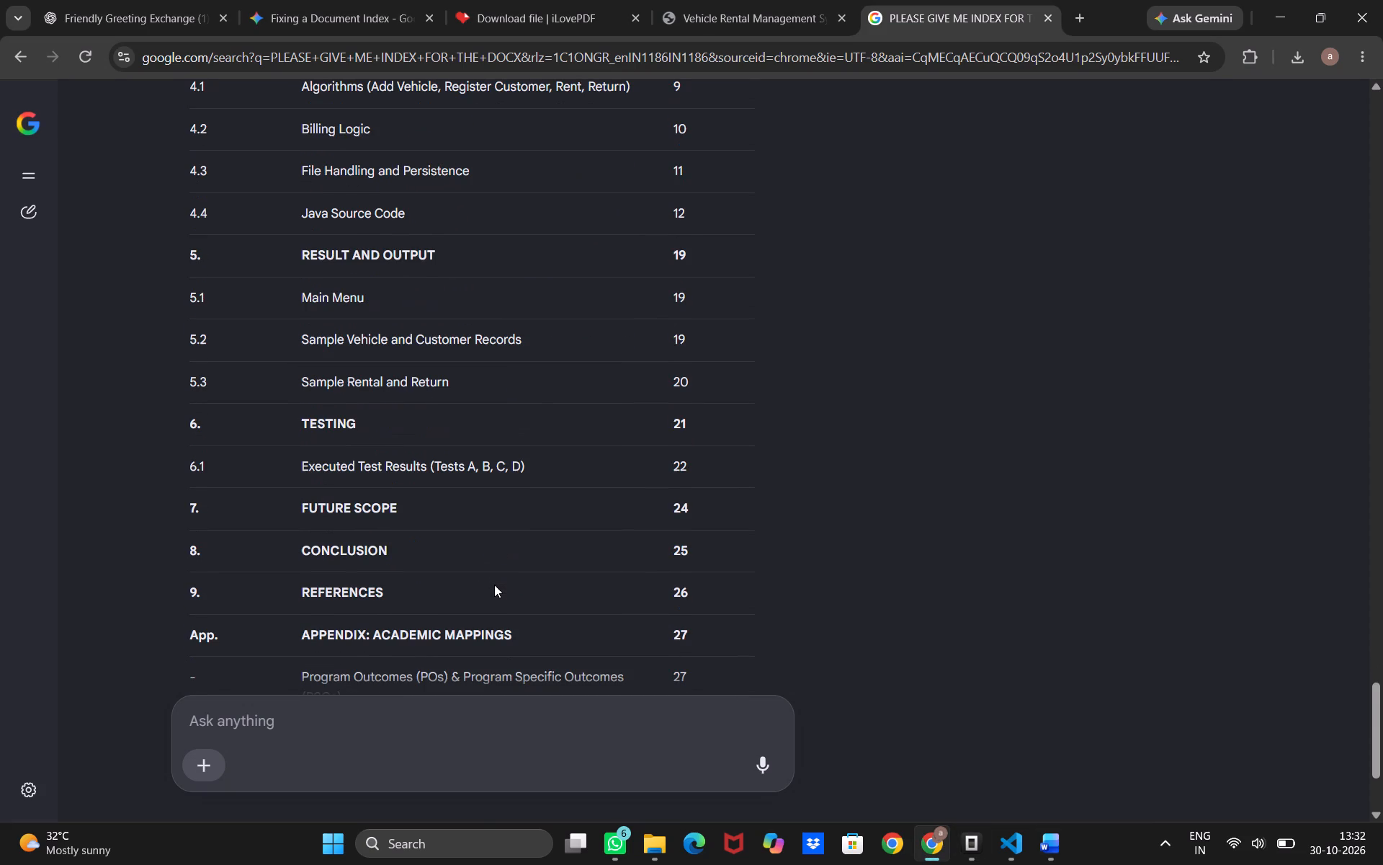
pyautogui.hotkey('alt', 'Tab')
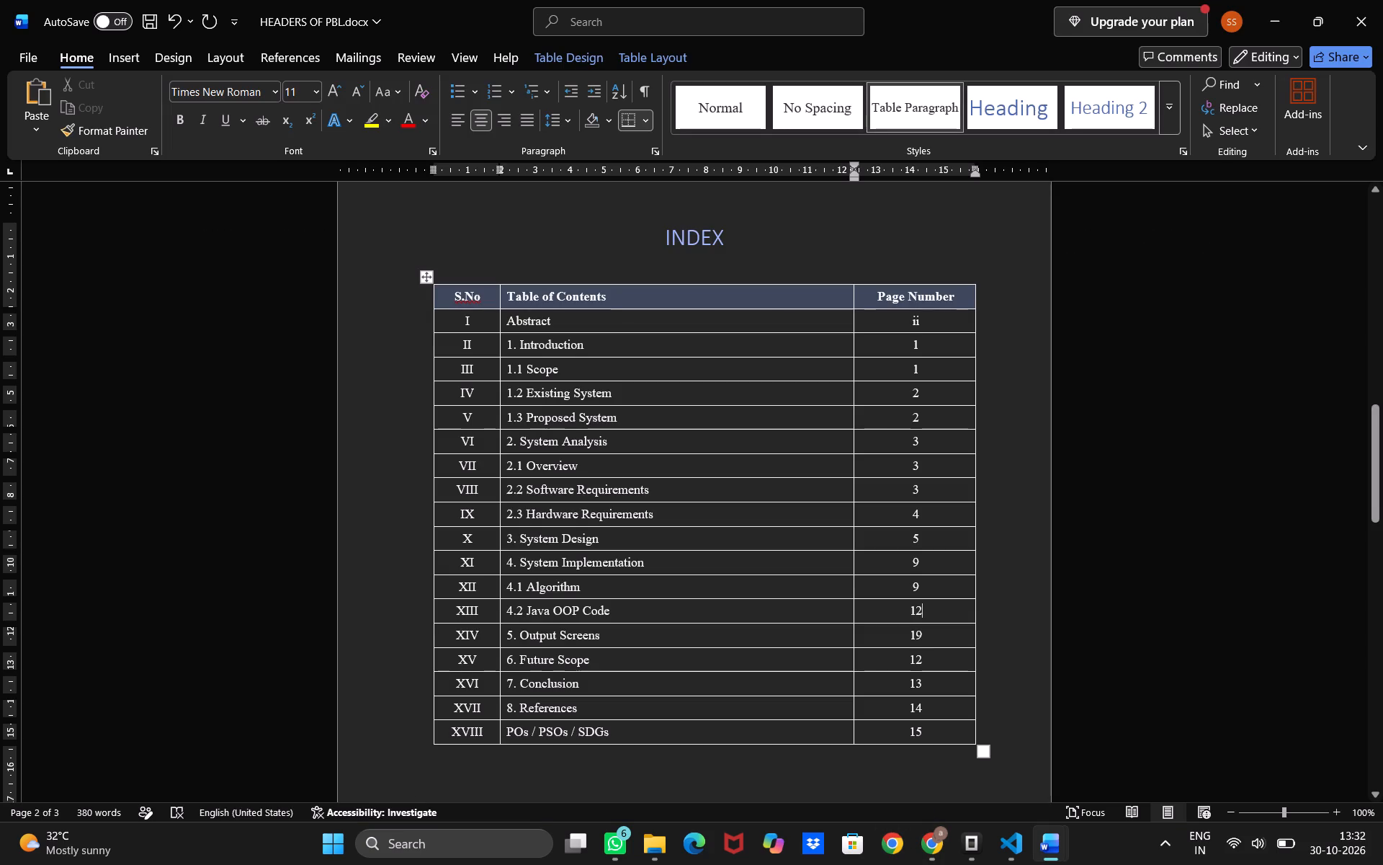
pyautogui.click(926, 653)
pyautogui.hotkey('alt', 'Tab')
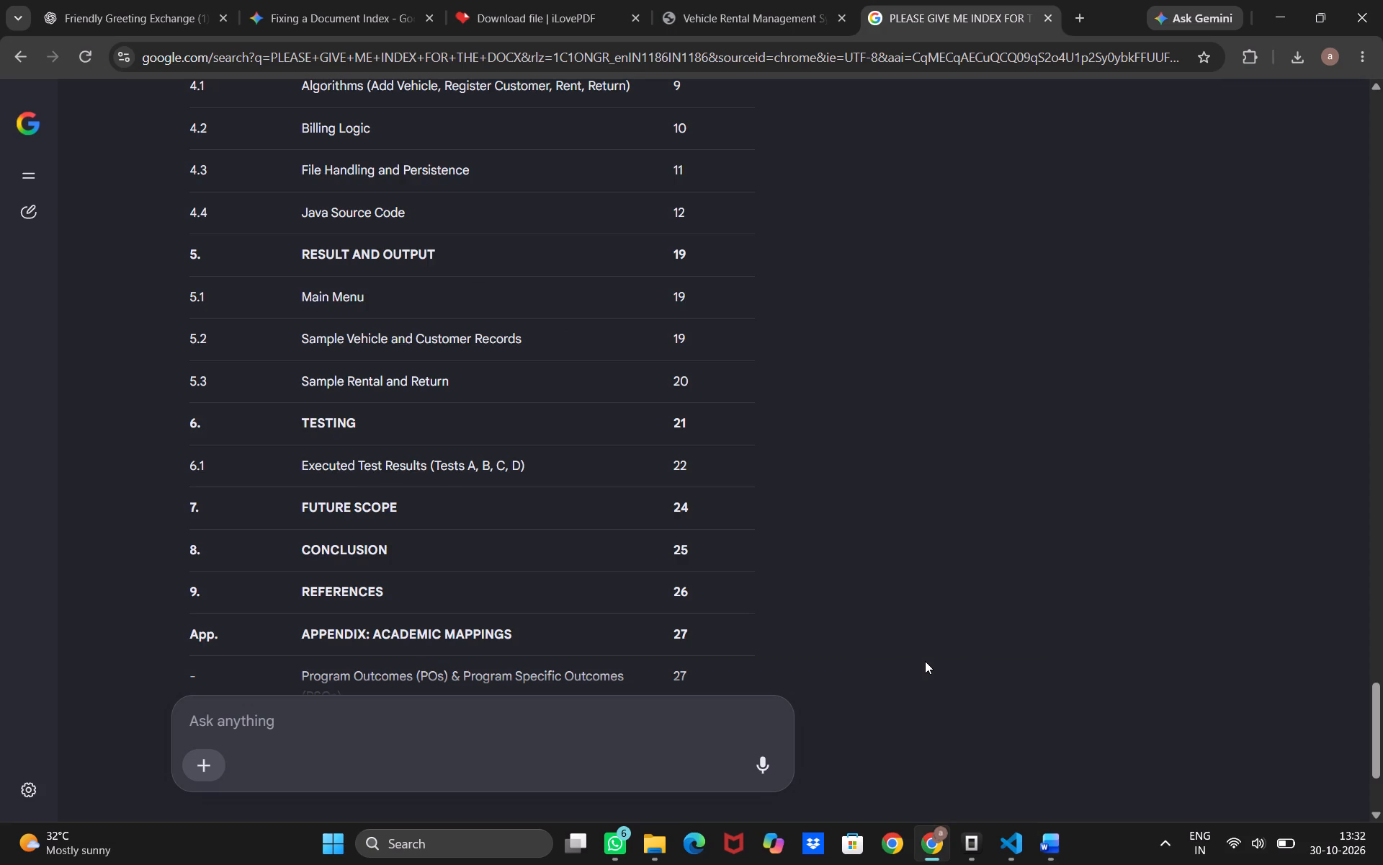
pyautogui.hotkey('alt', 'Tab')
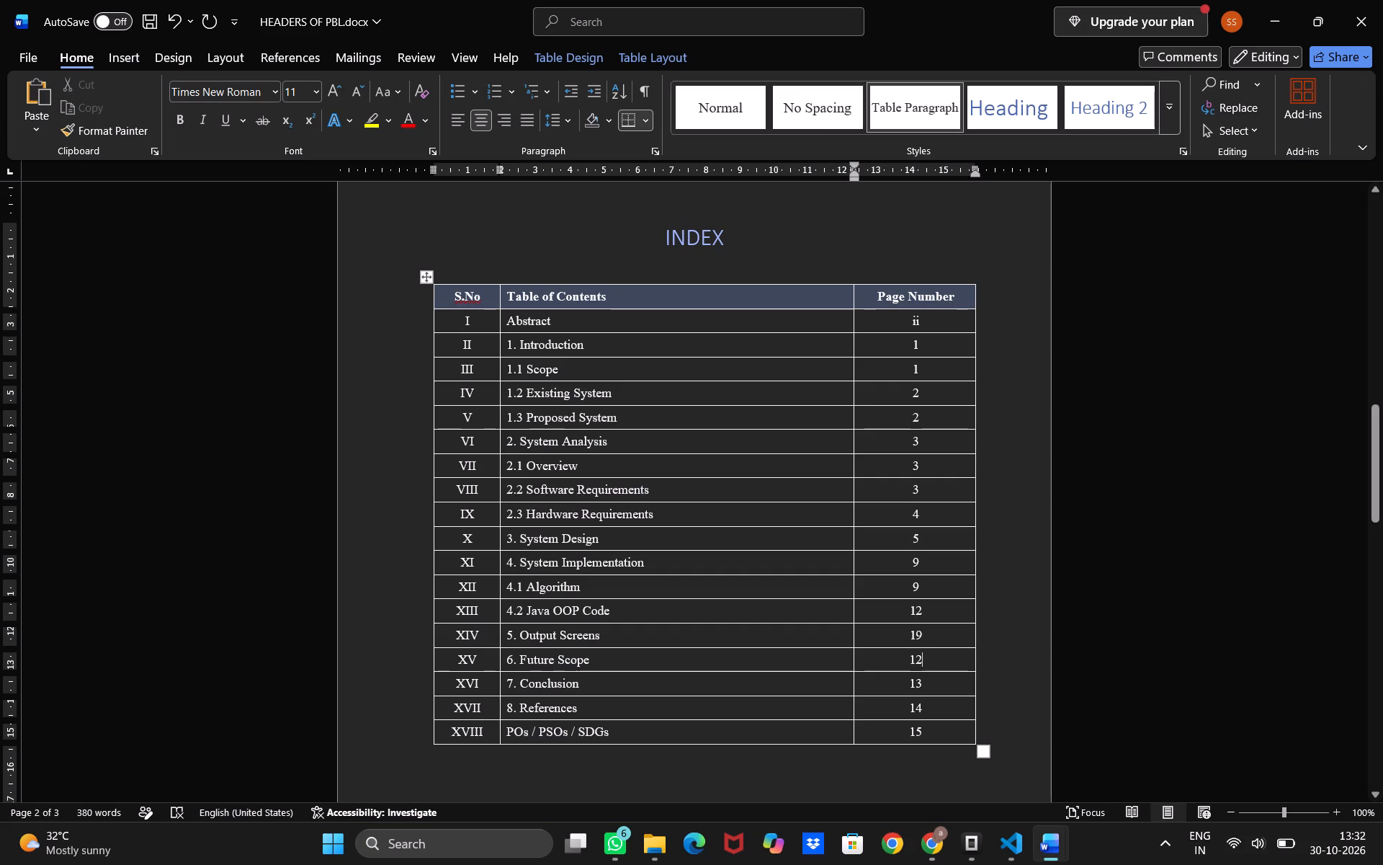
pyautogui.press('BackSpace')
pyautogui.press('BackSpace')
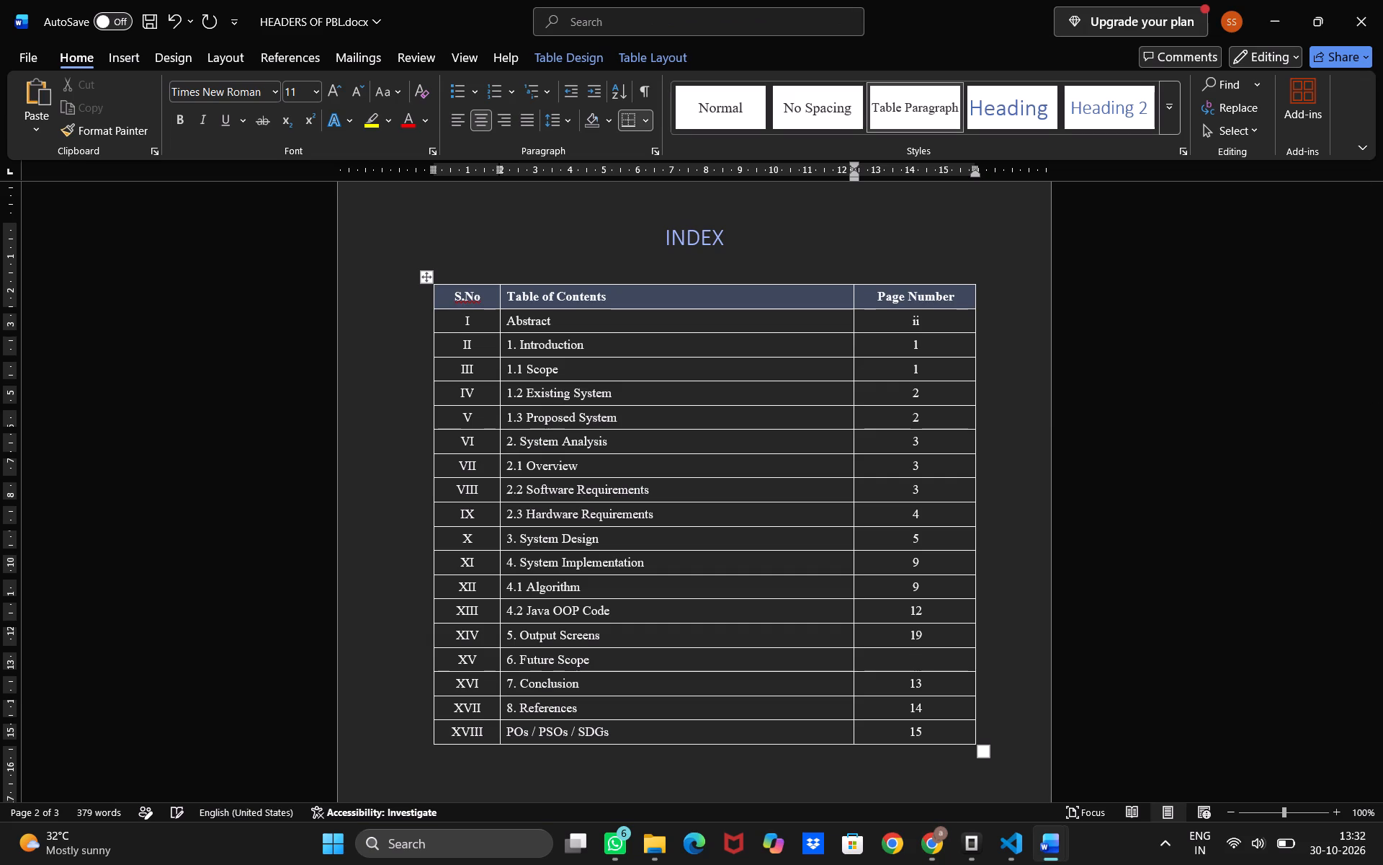
pyautogui.write('24')
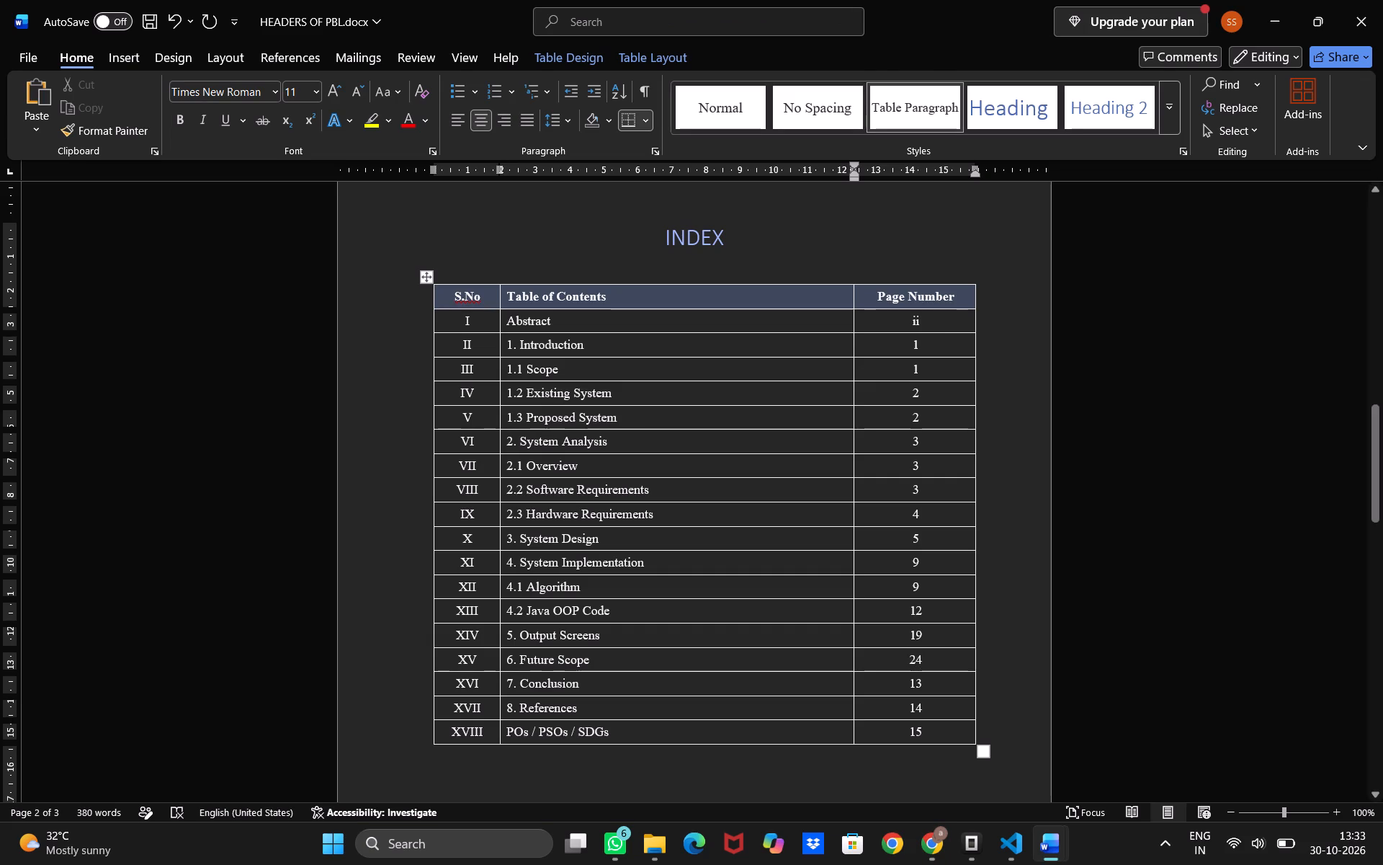
# Check the Conclusion entry in the AI Mode table and set the index page number of 7. Conclusion to 25 in Word.
pyautogui.hotkey('alt', 'Tab')
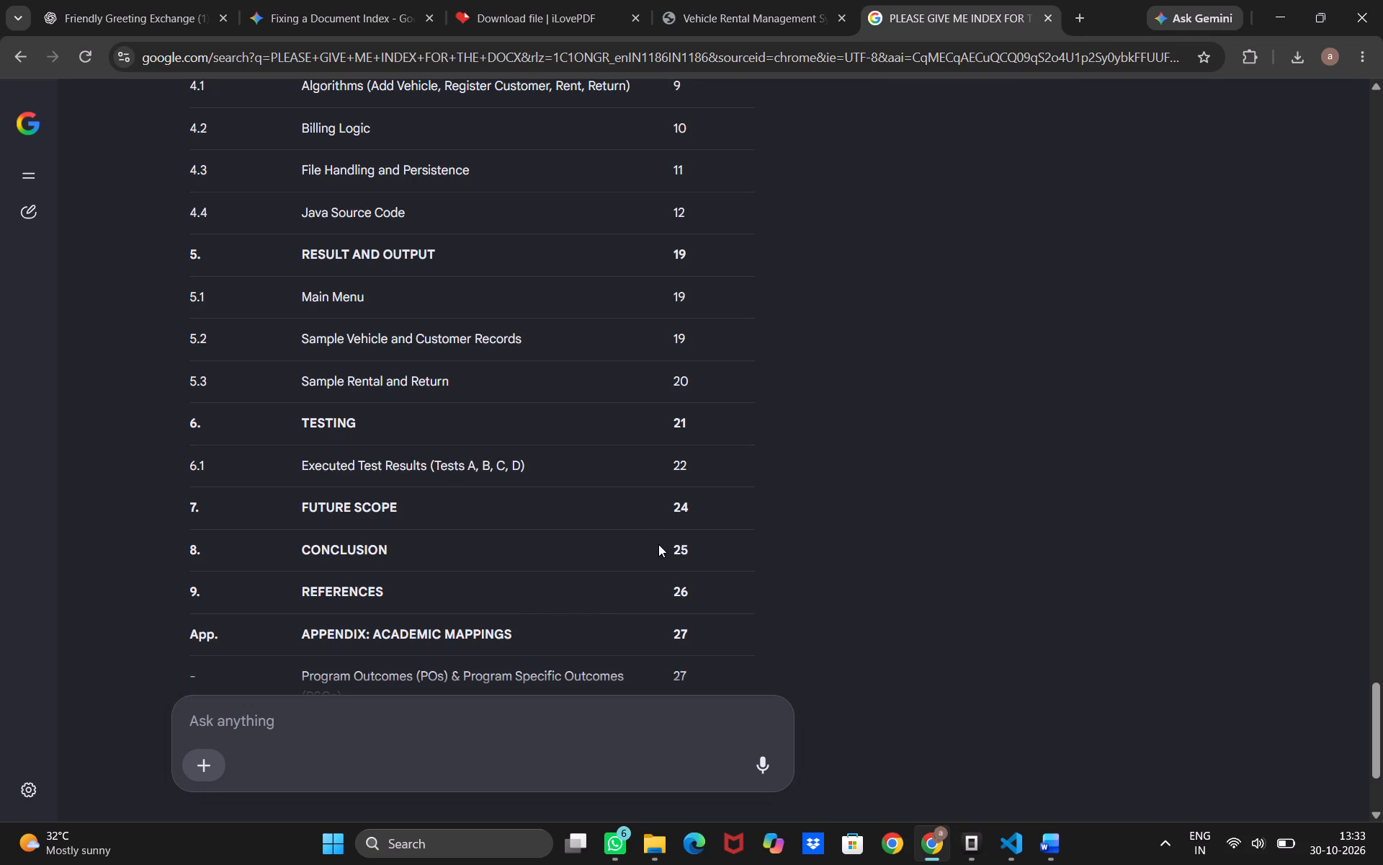
pyautogui.hotkey('alt', 'Tab')
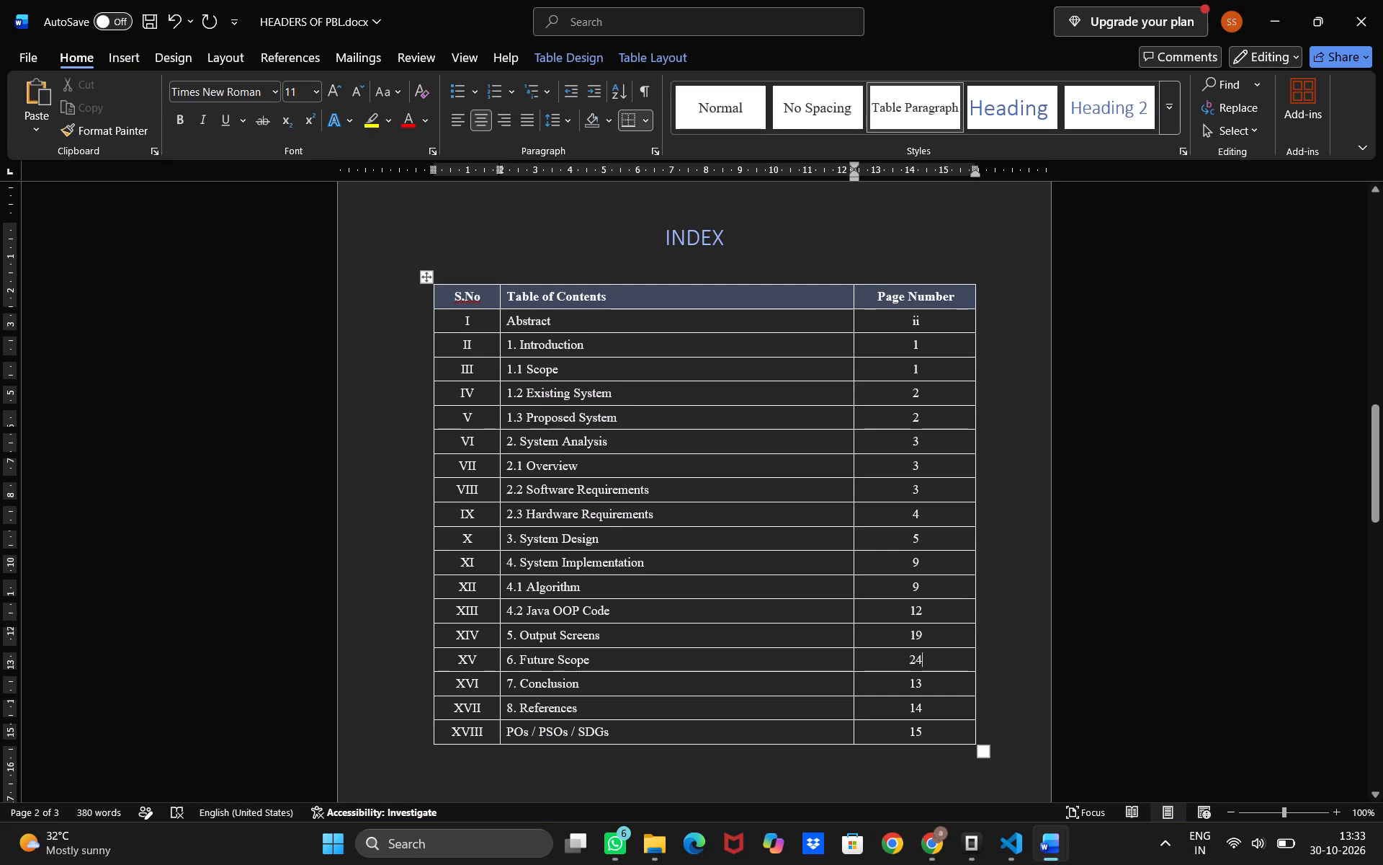
pyautogui.click(925, 681)
pyautogui.press('BackSpace')
pyautogui.press('BackSpace')
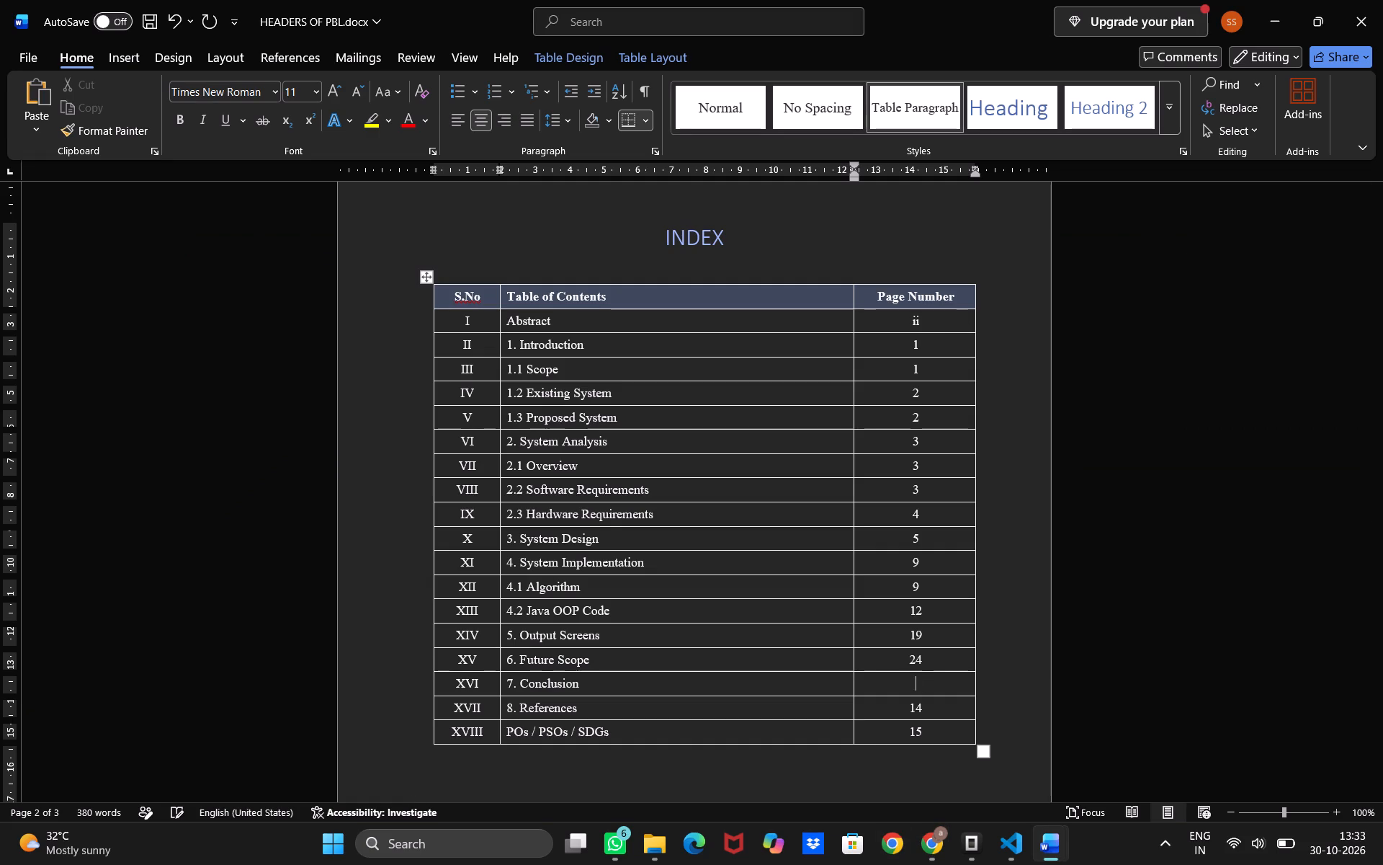
pyautogui.write('25')
# Following the References entry in the AI Mode table, set the index page number of 8. References to 26 in Word.
pyautogui.hotkey('alt', 'Tab')
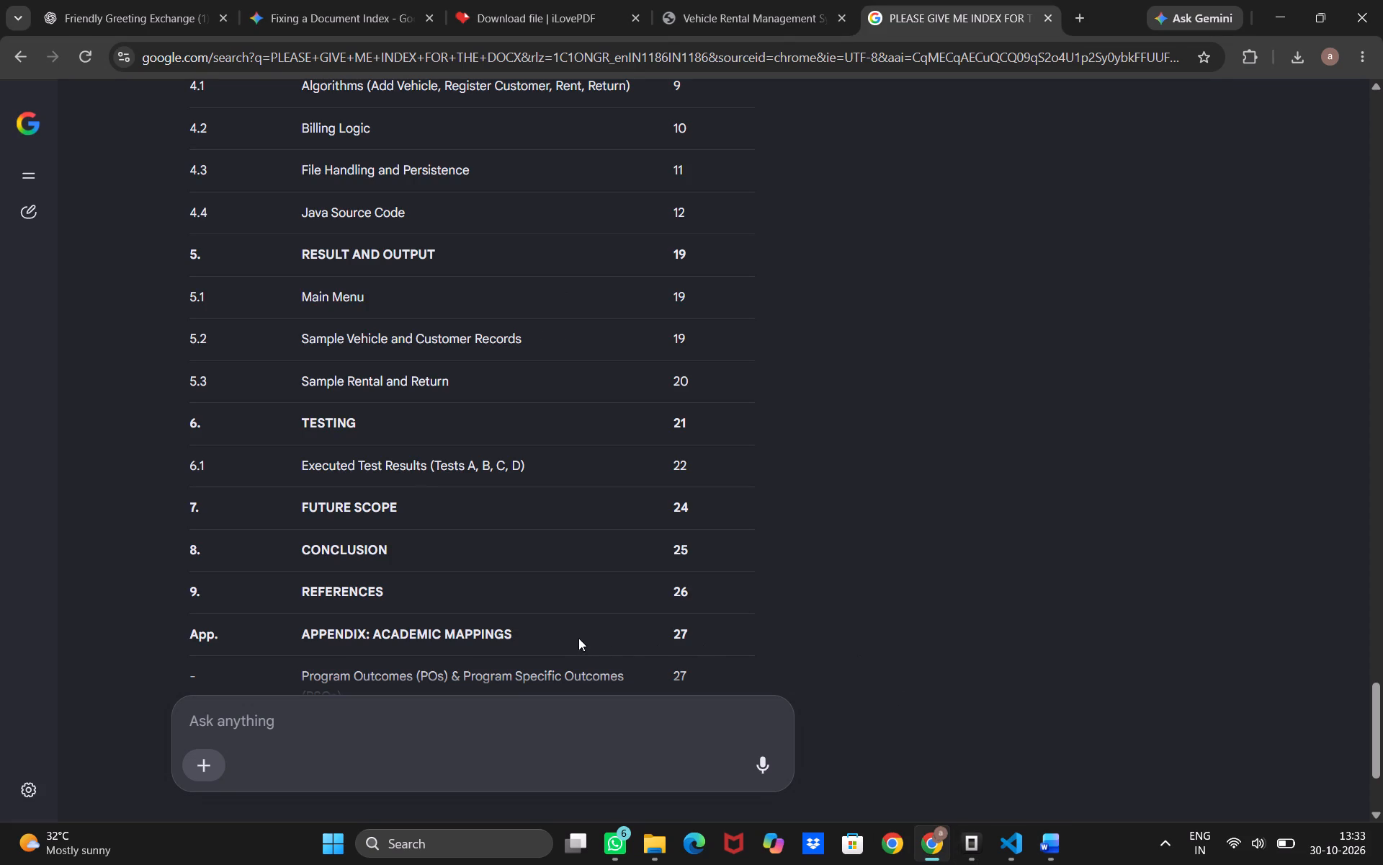
pyautogui.hotkey('alt', 'Tab')
pyautogui.click(919, 714)
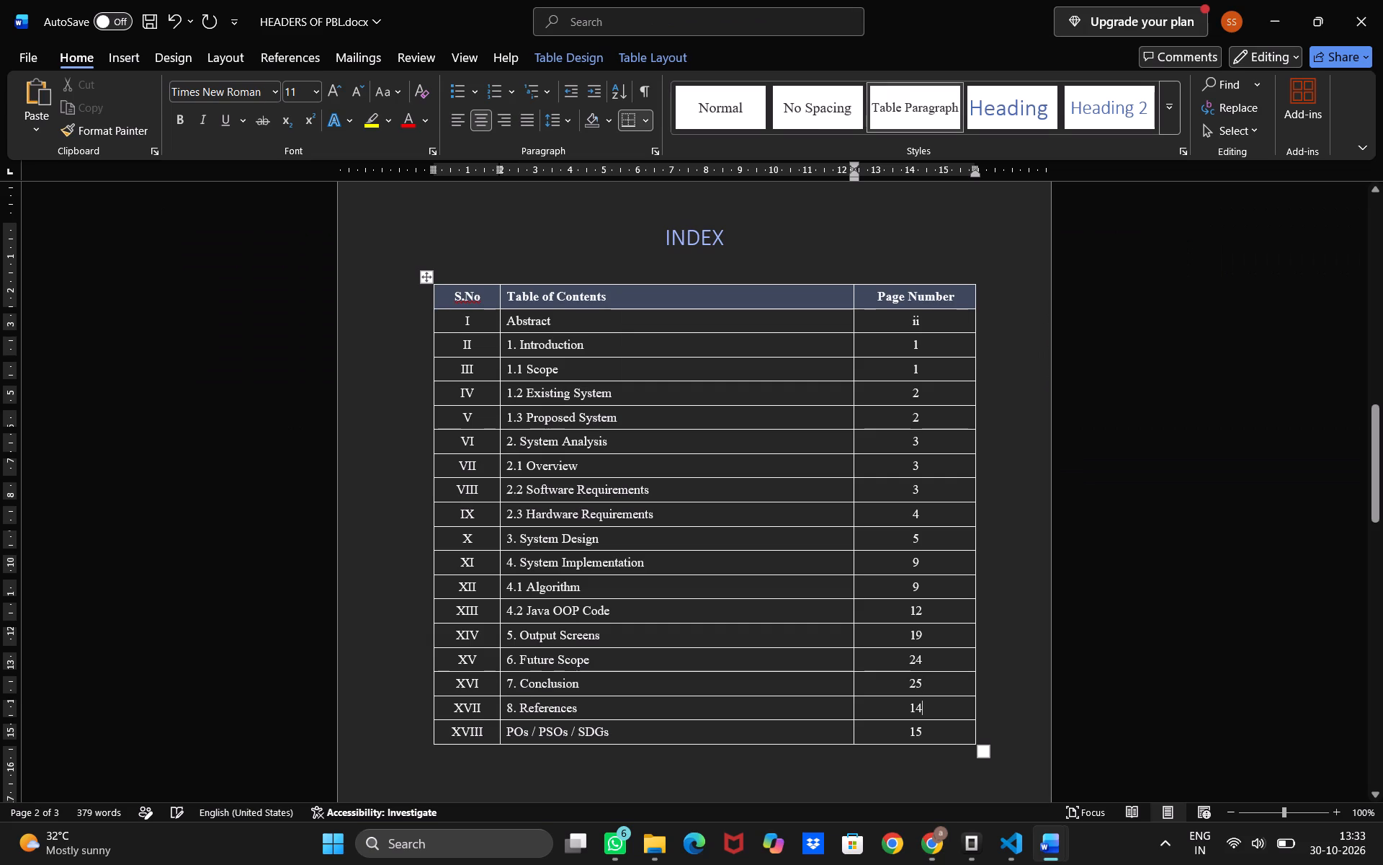
pyautogui.press('BackSpace')
pyautogui.press('BackSpace')
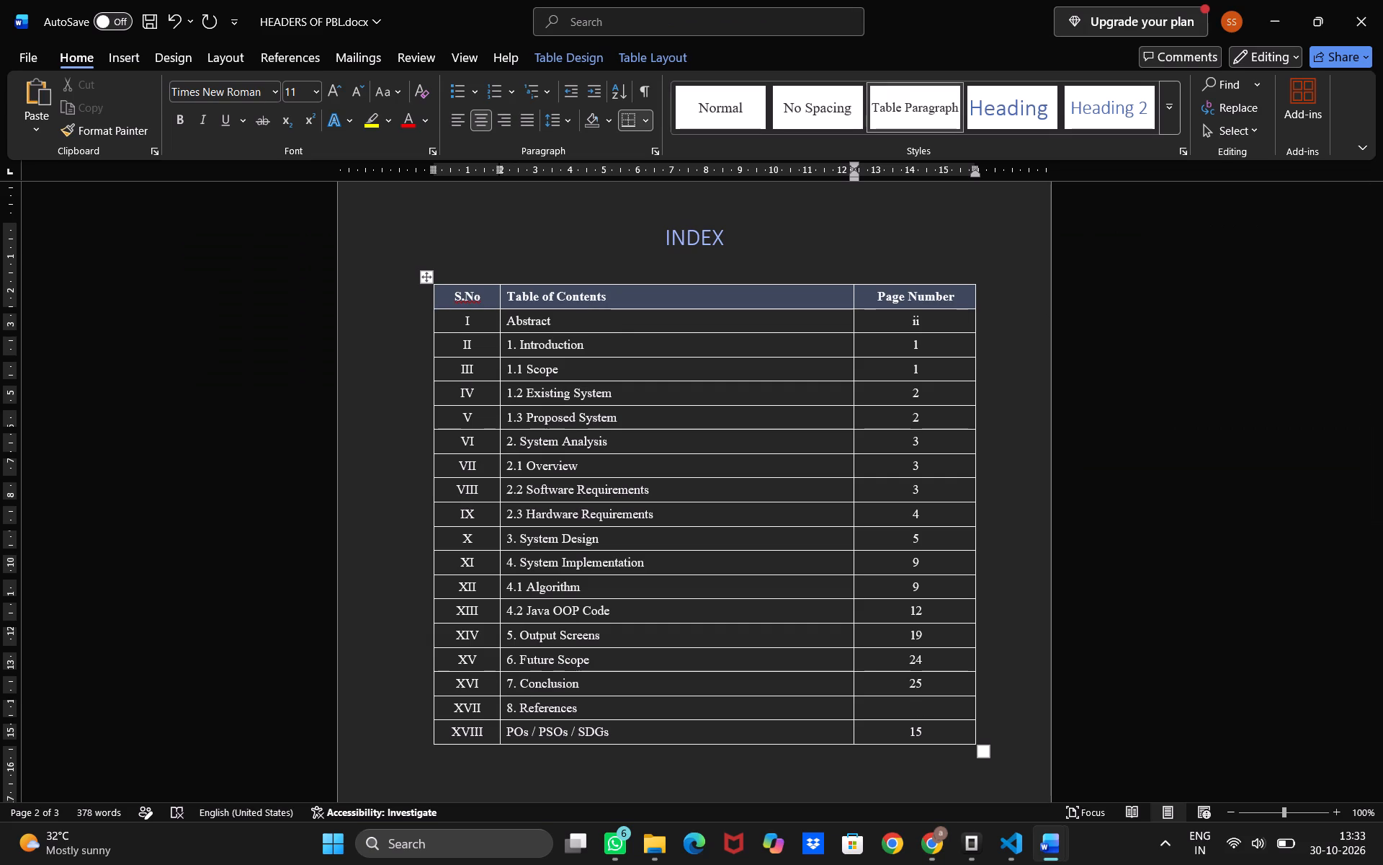
pyautogui.write('26')
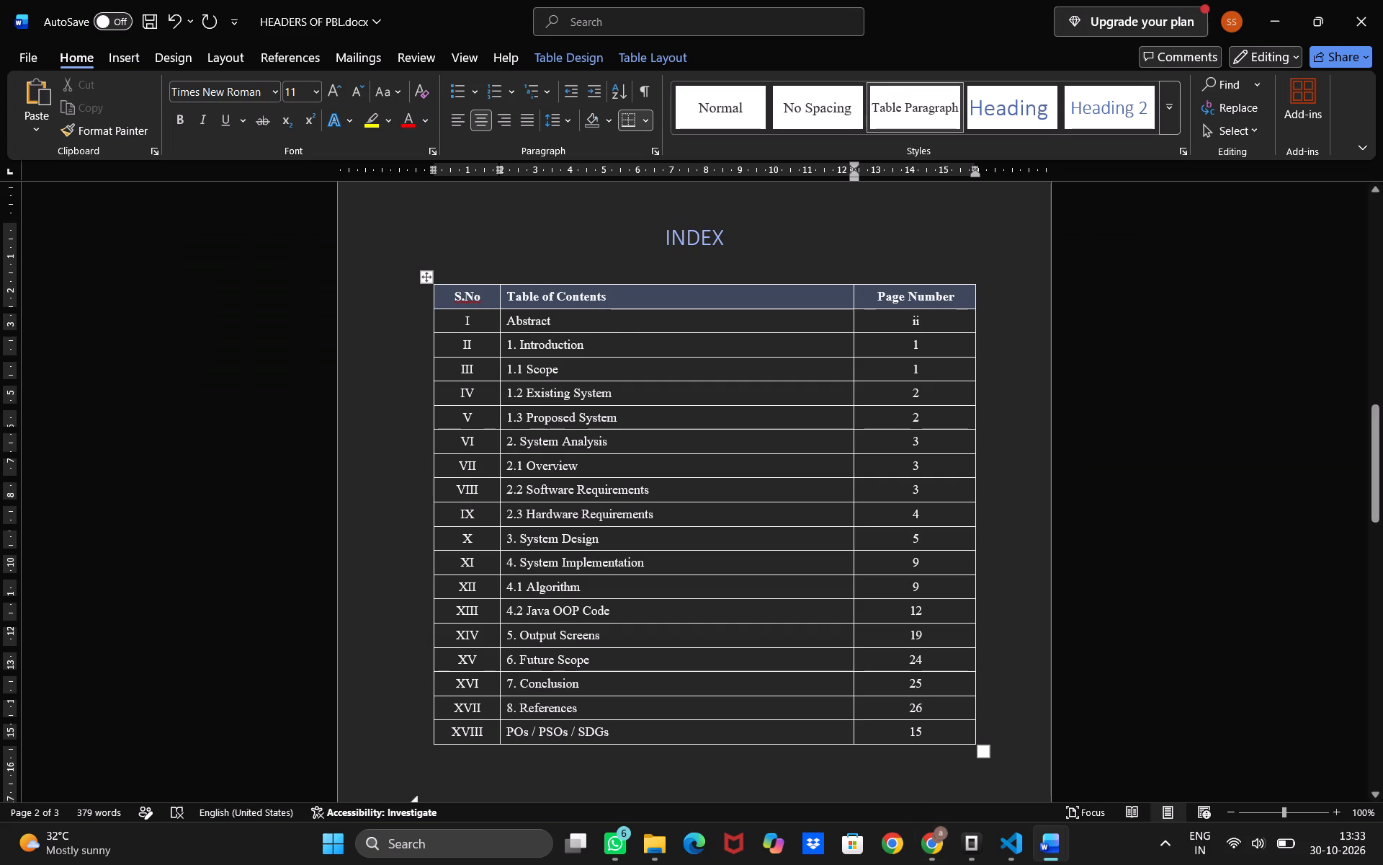
# Using the appendix entries of the AI Mode table, set the index page number of POs / PSOs / SDGs to 27 in Word.
pyautogui.hotkey('alt', 'Tab')
pyautogui.scroll(-2, 681, 613)
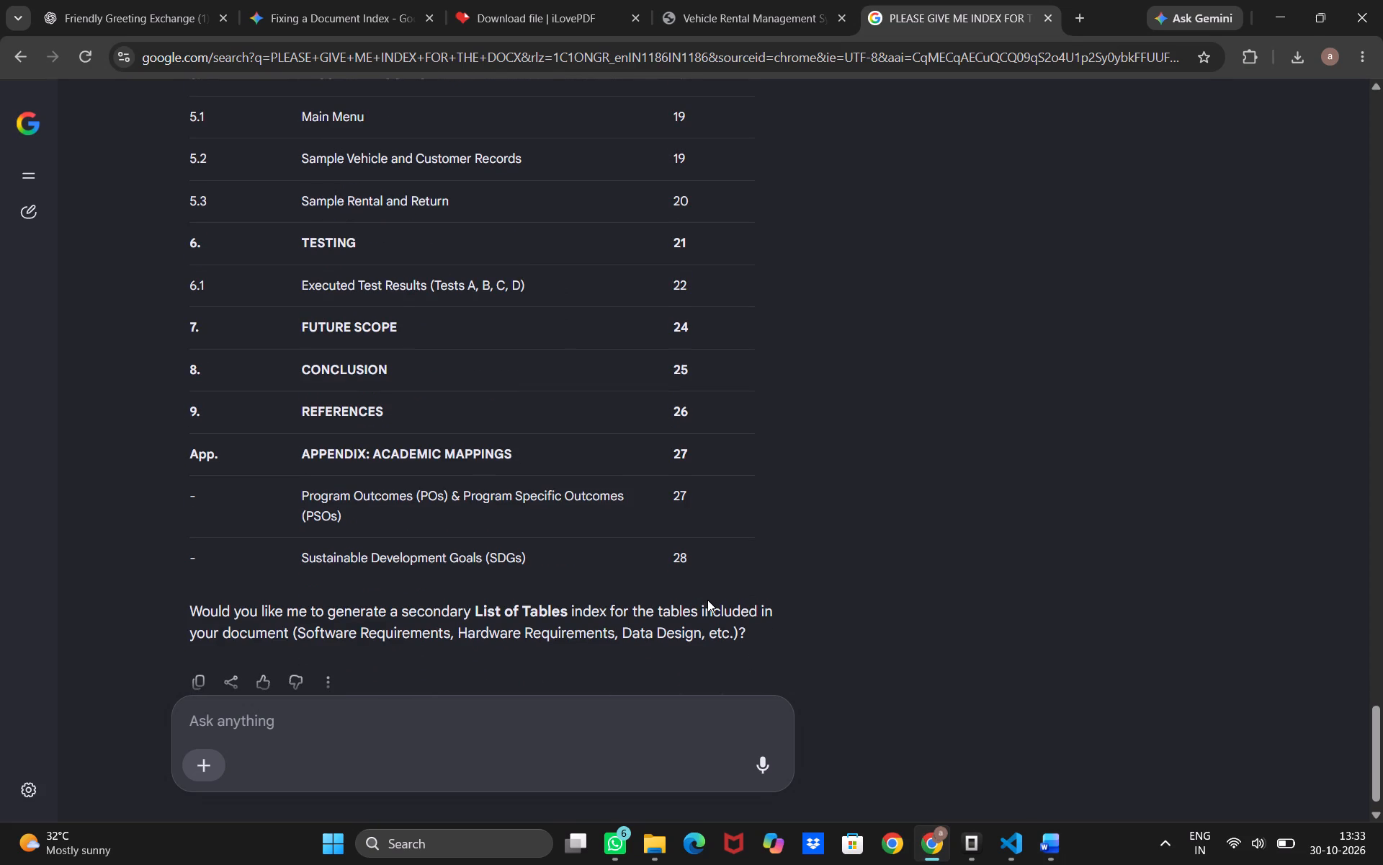
pyautogui.hotkey('alt', 'Tab')
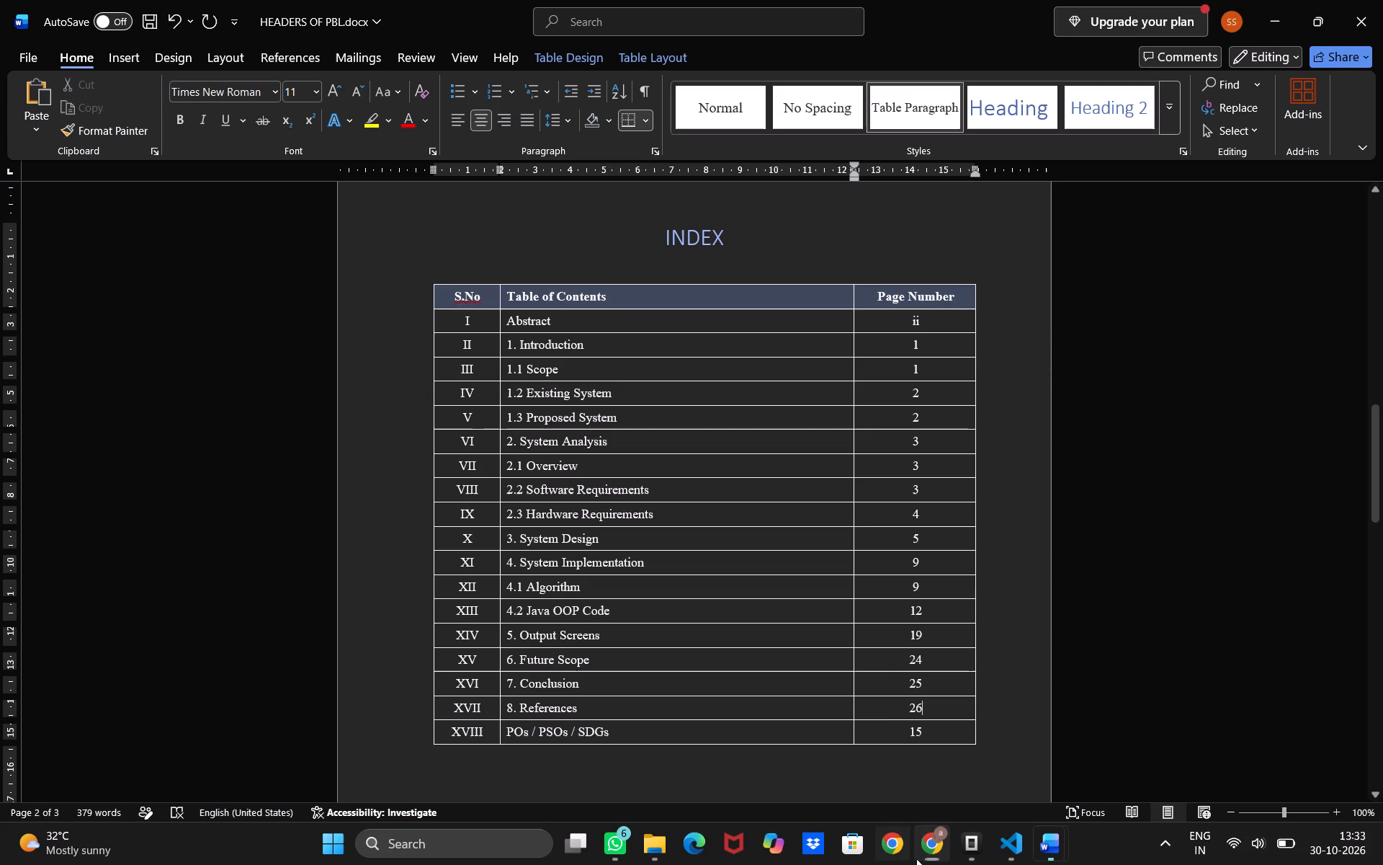
pyautogui.click(945, 736)
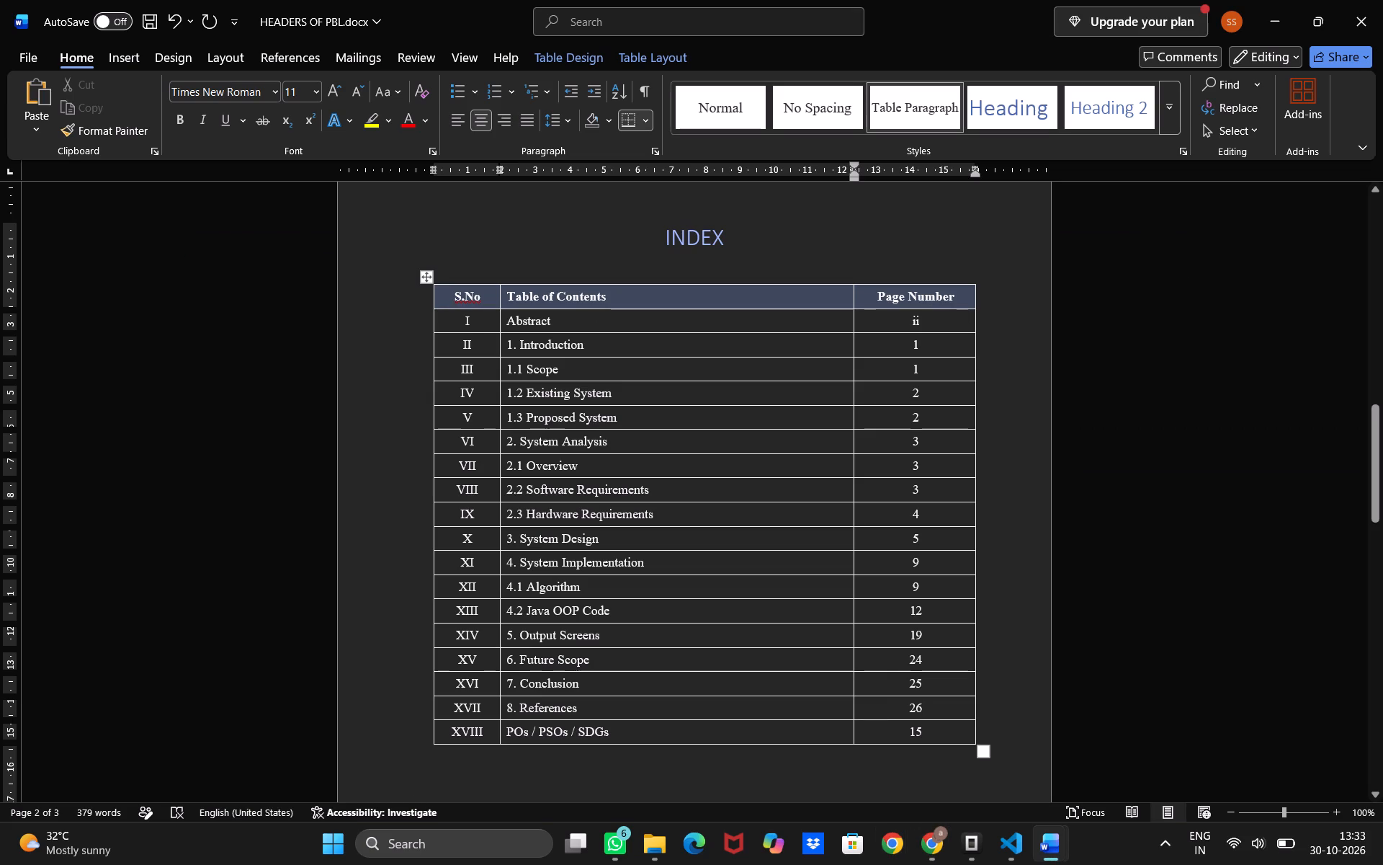
pyautogui.press('BackSpace')
pyautogui.press('BackSpace')
pyautogui.press('2')
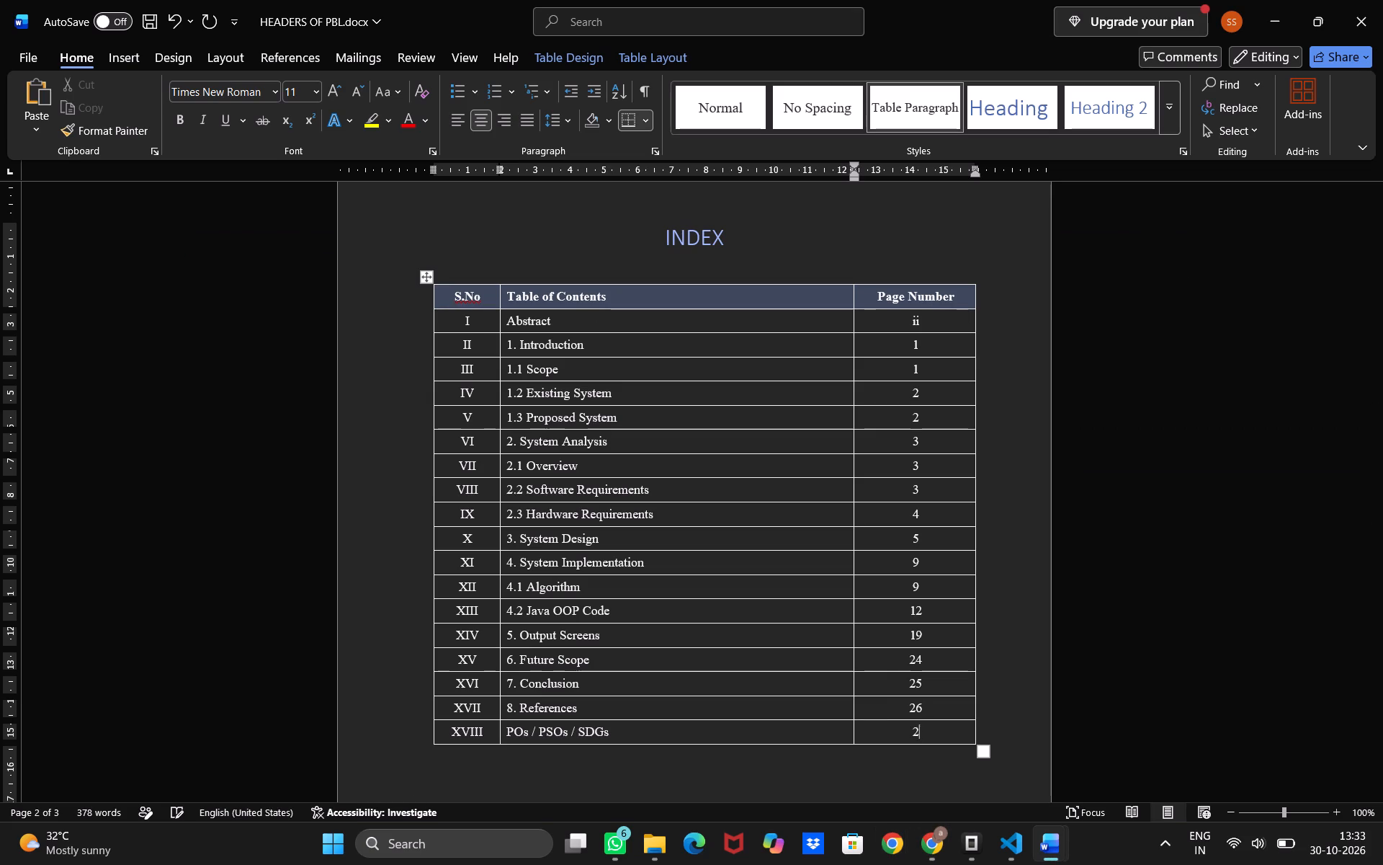
pyautogui.press('7')
# Review the AI Mode table of contents in Chrome from the introduction through the appendix, examining its section page numbers.
pyautogui.hotkey('alt', 'Tab')
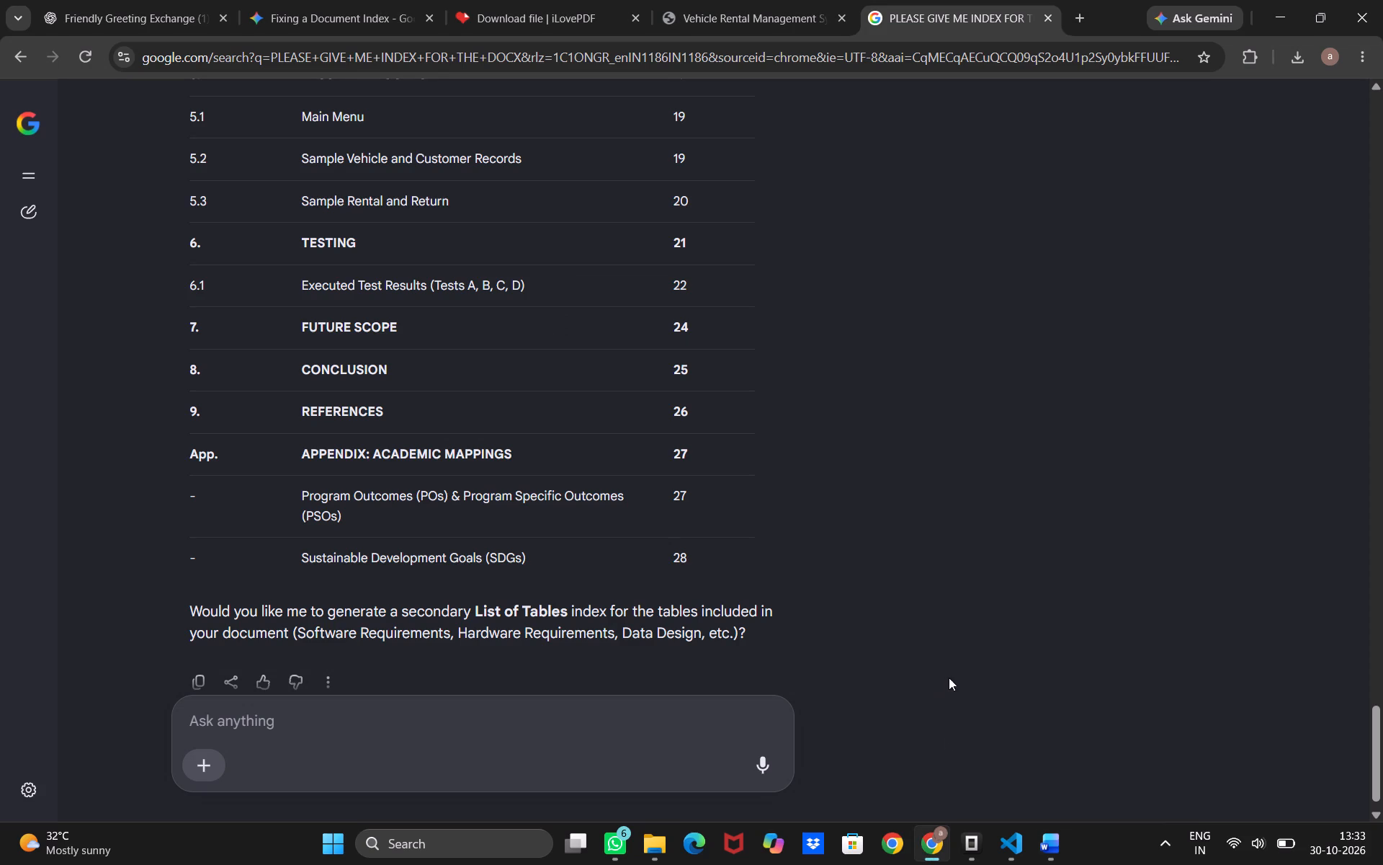
pyautogui.scroll(11, 953, 639)
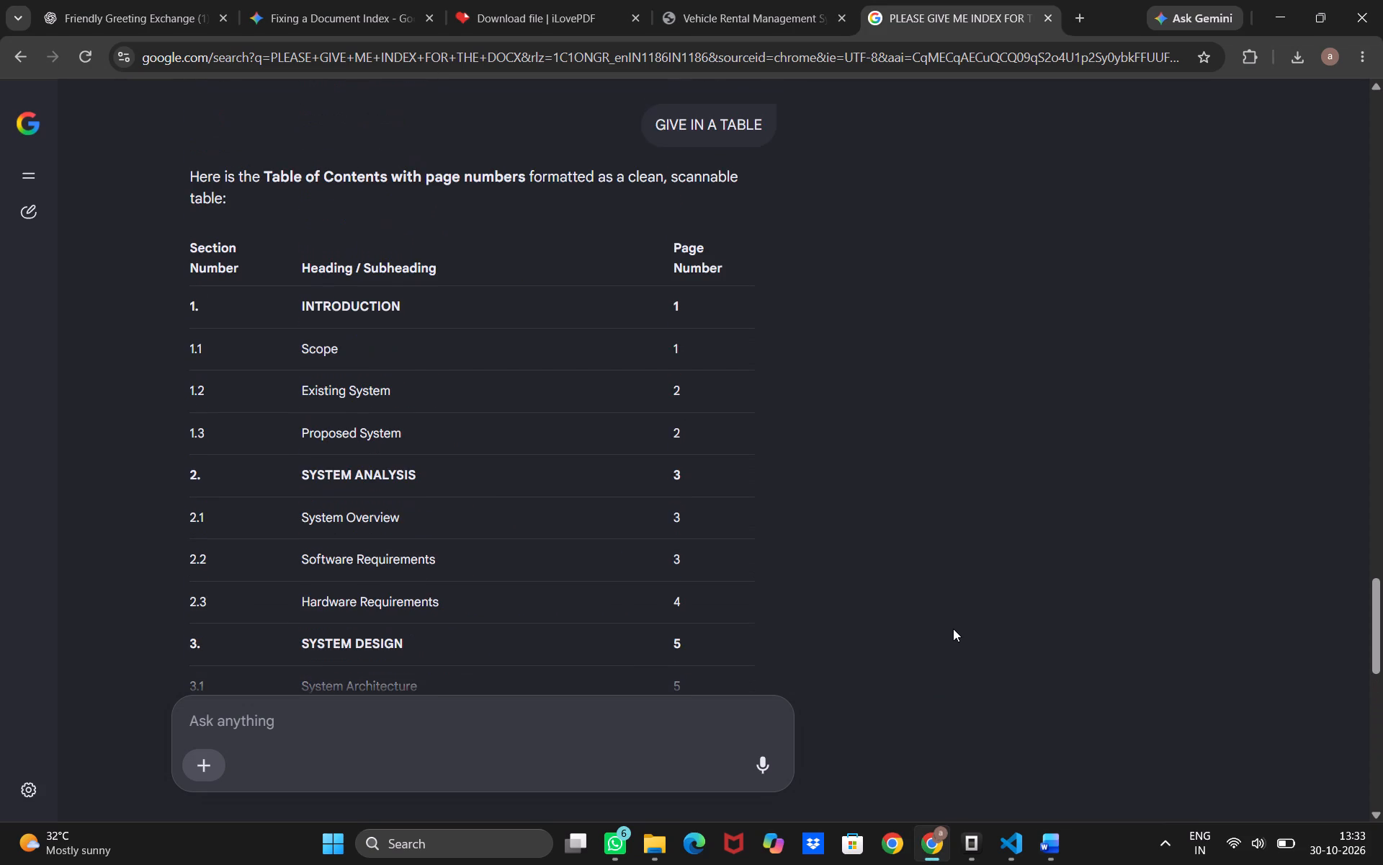
pyautogui.scroll(-5, 953, 629)
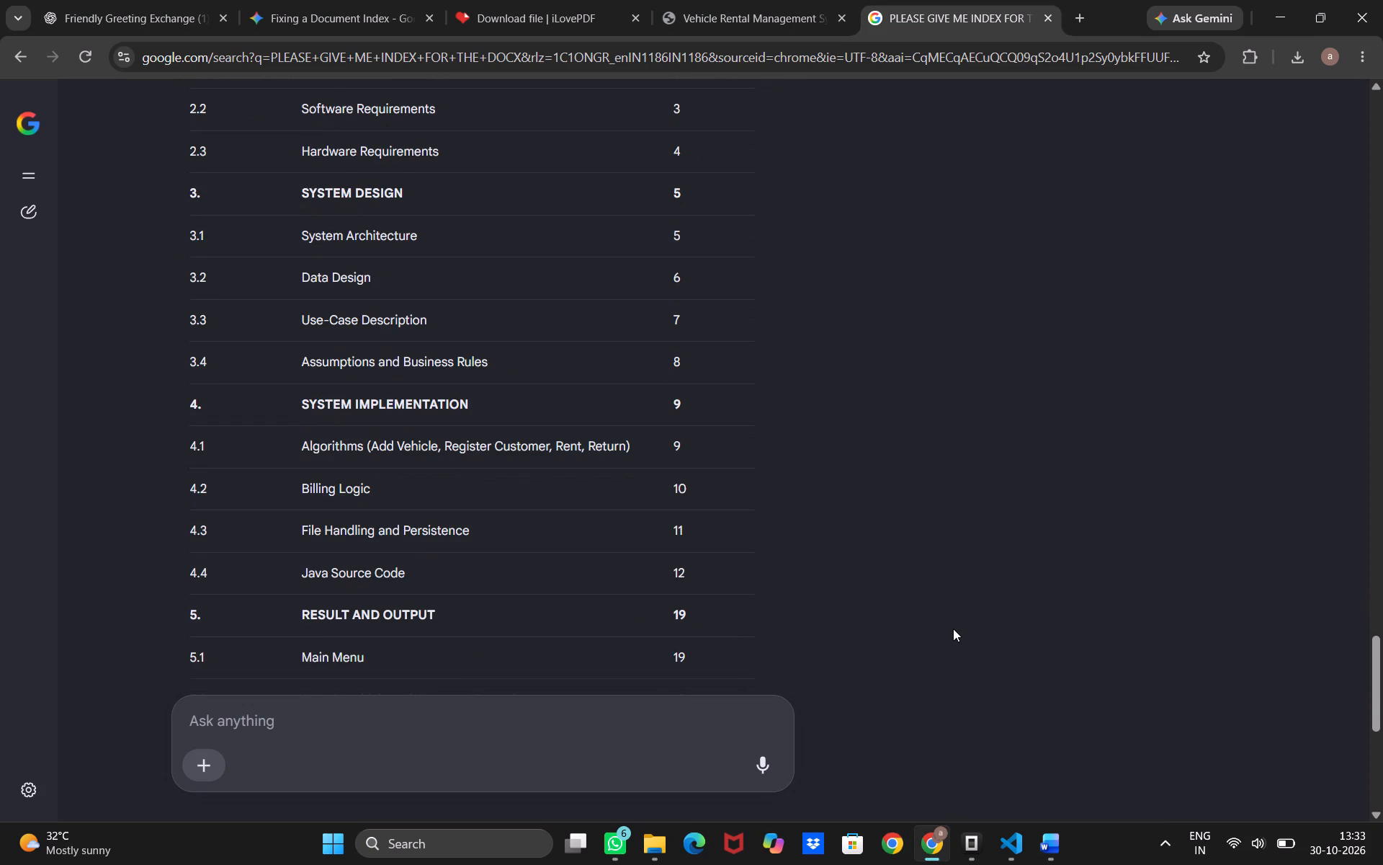
pyautogui.scroll(-4, 953, 629)
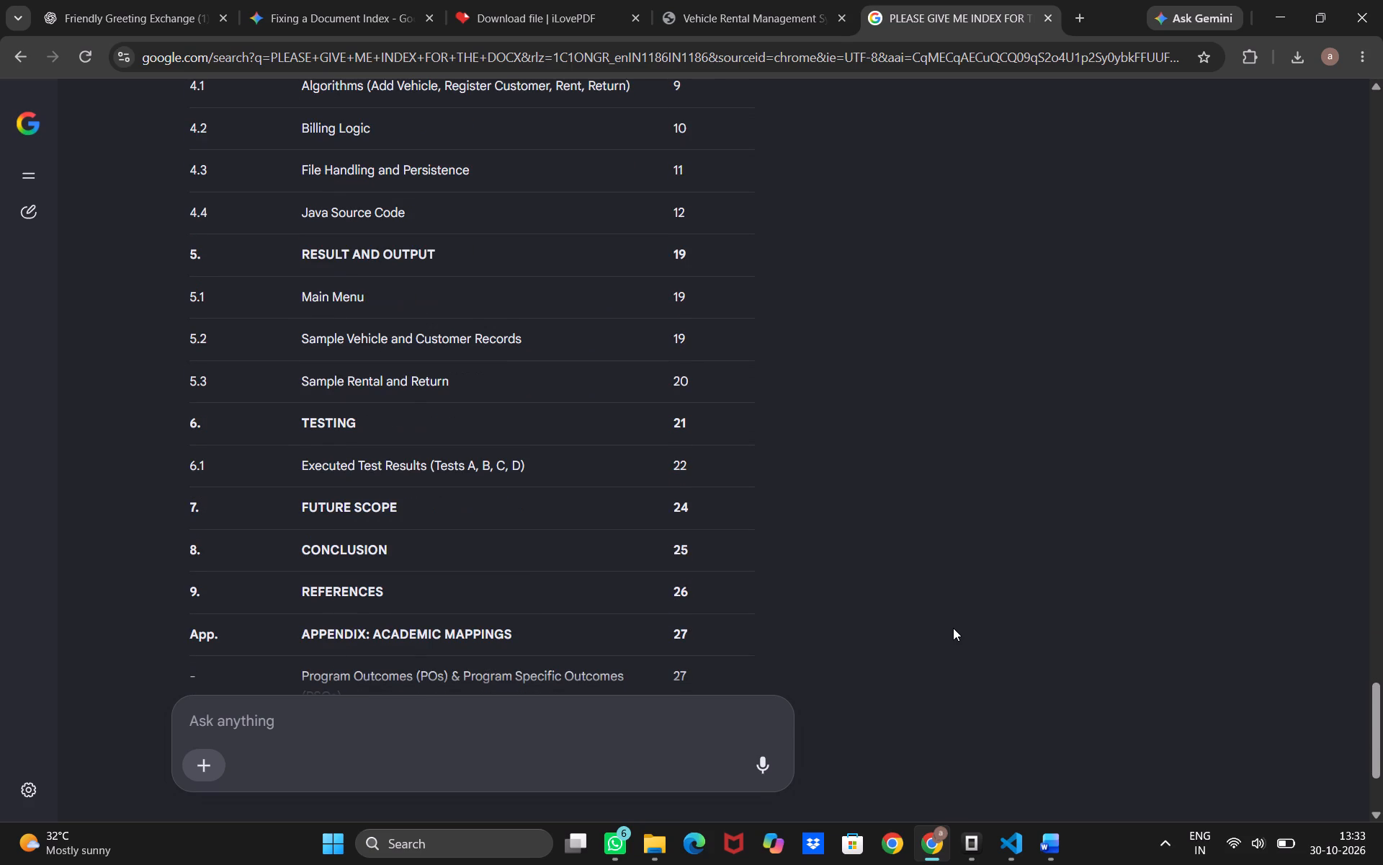
pyautogui.hotkey('alt', 'Tab')
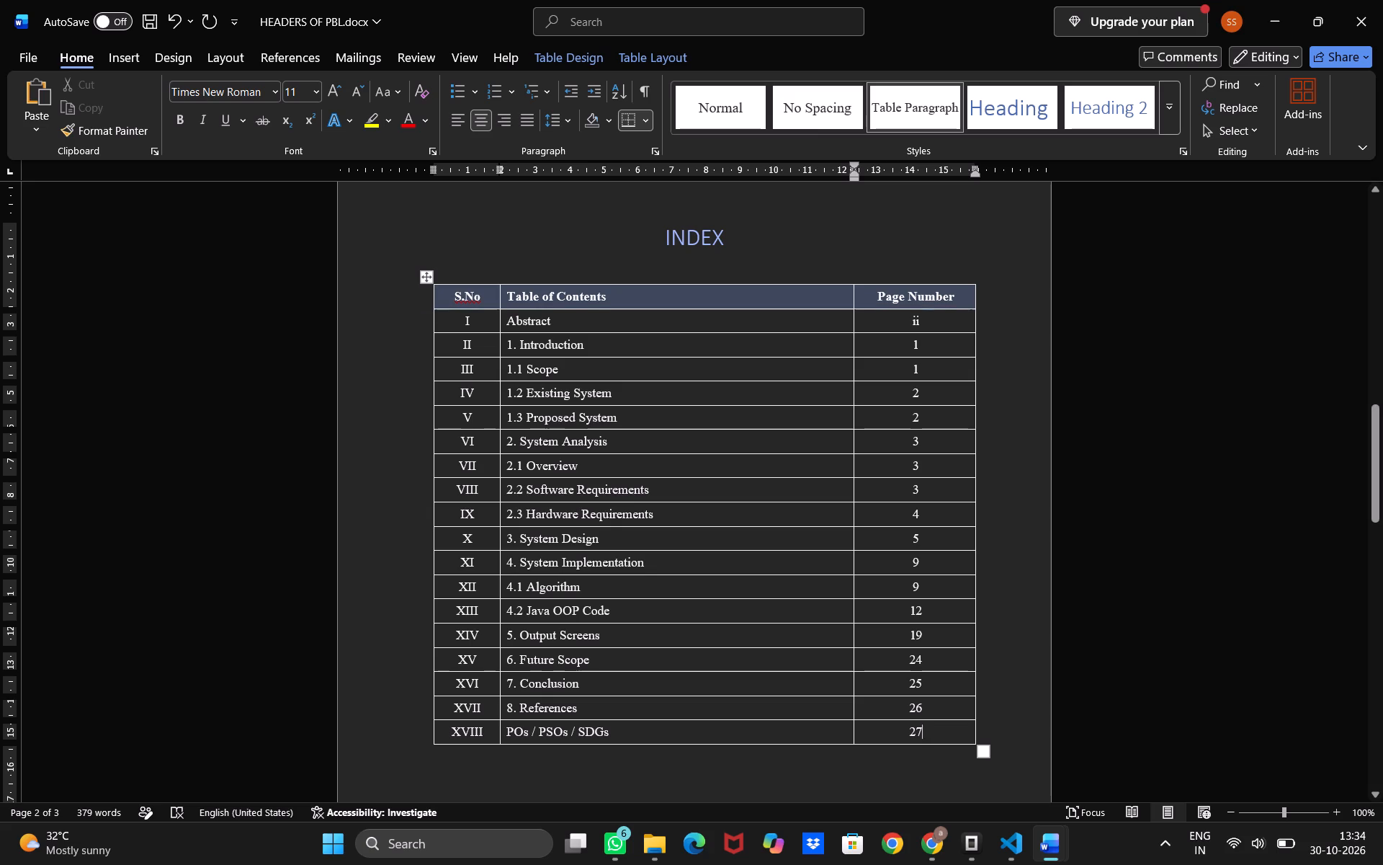
pyautogui.click(985, 746)
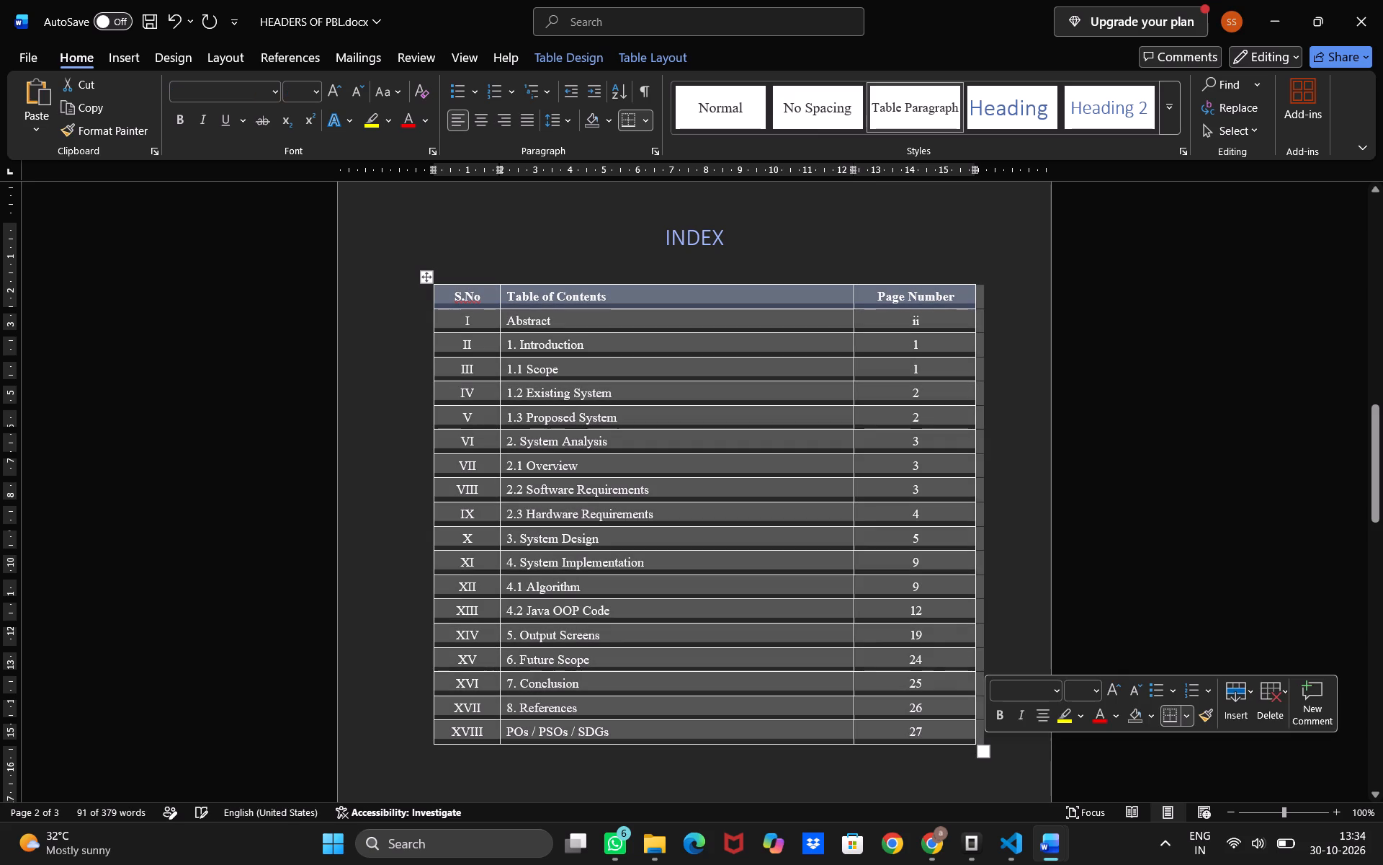
pyautogui.hotkey('ctrl', 'c')
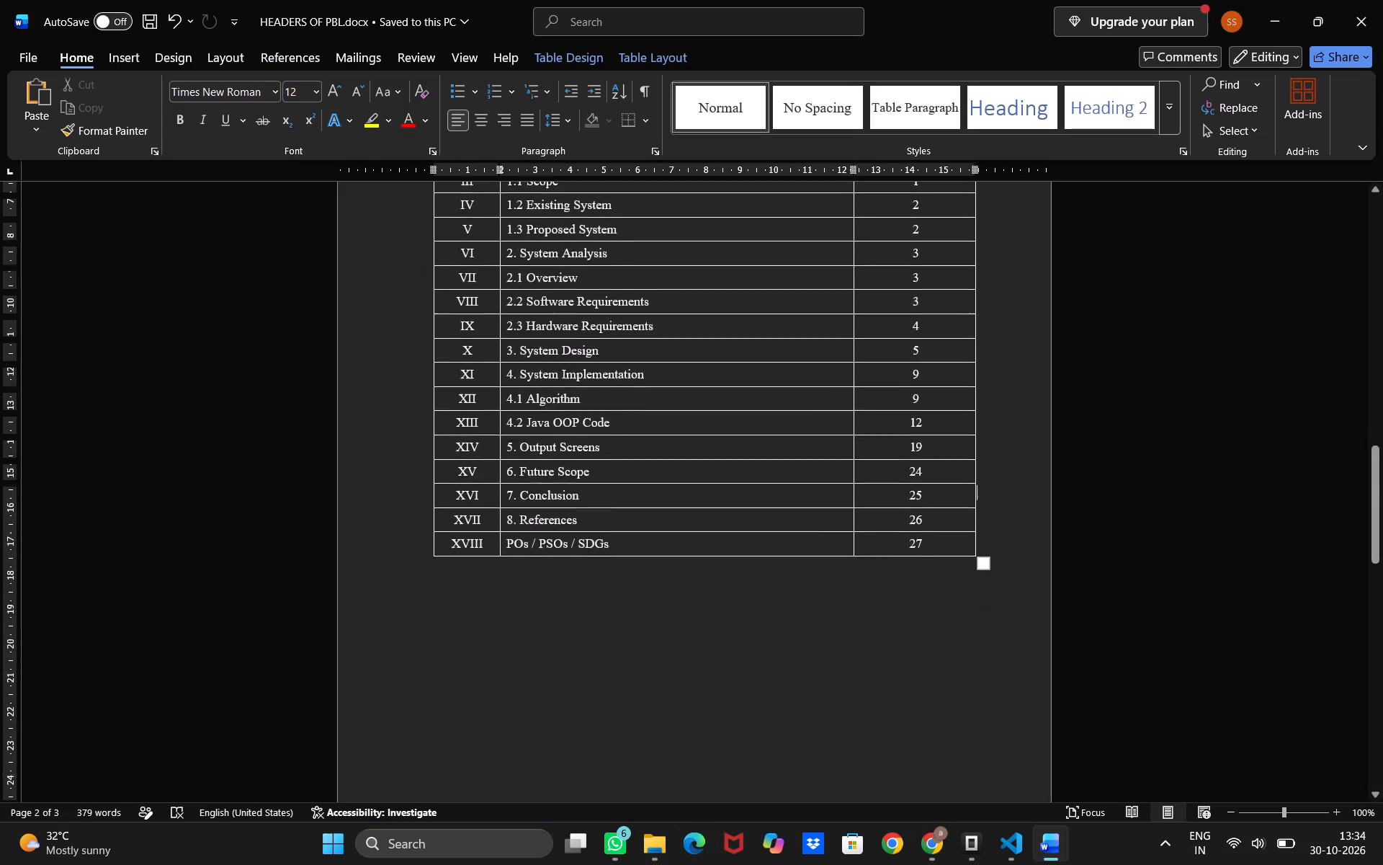
pyautogui.scroll(-16, 1109, 689)
pyautogui.scroll(-5, 1109, 689)
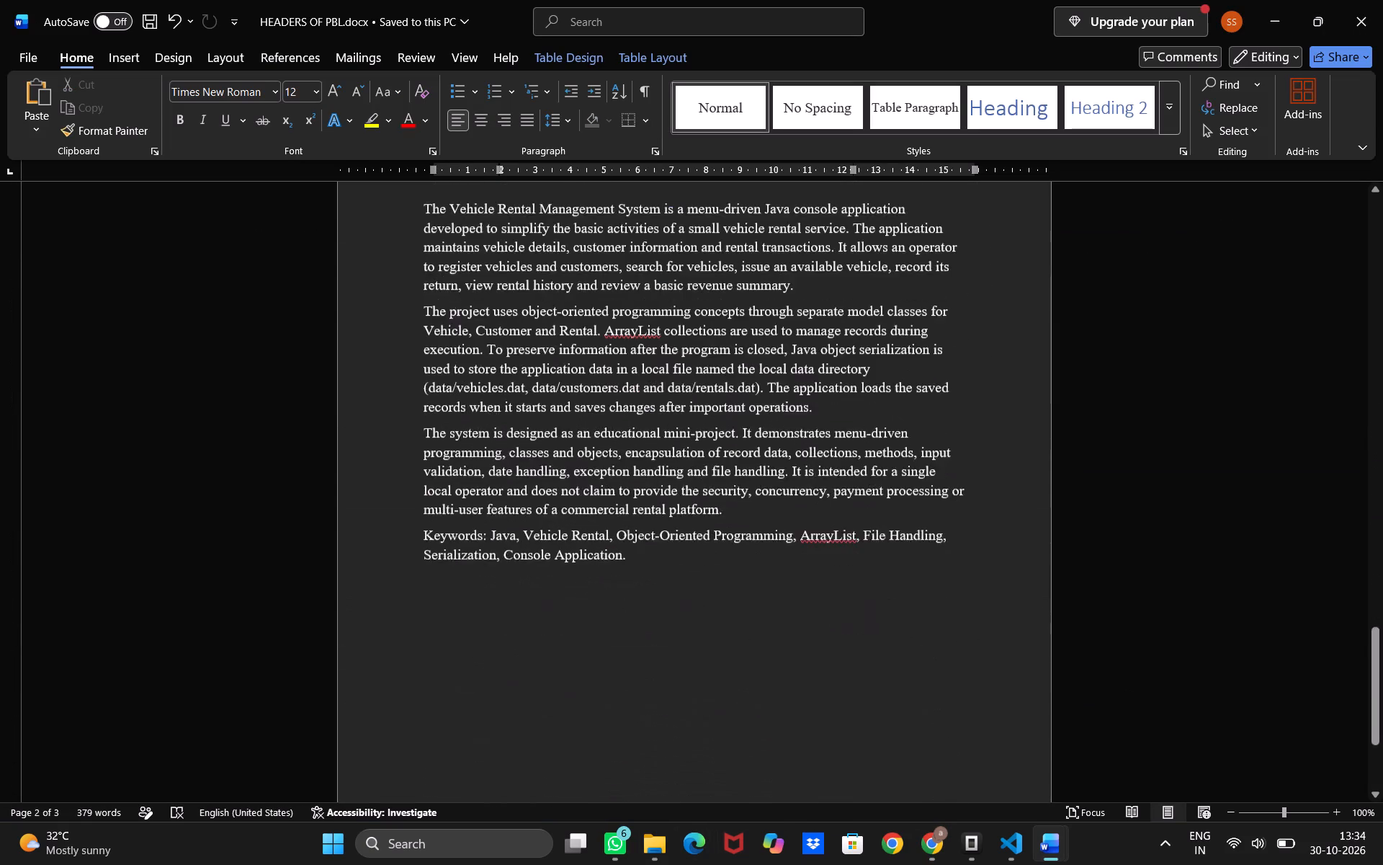
pyautogui.scroll(-20, 1109, 689)
pyautogui.scroll(-1, 1109, 689)
pyautogui.scroll(1, 1109, 689)
pyautogui.scroll(-1, 1109, 689)
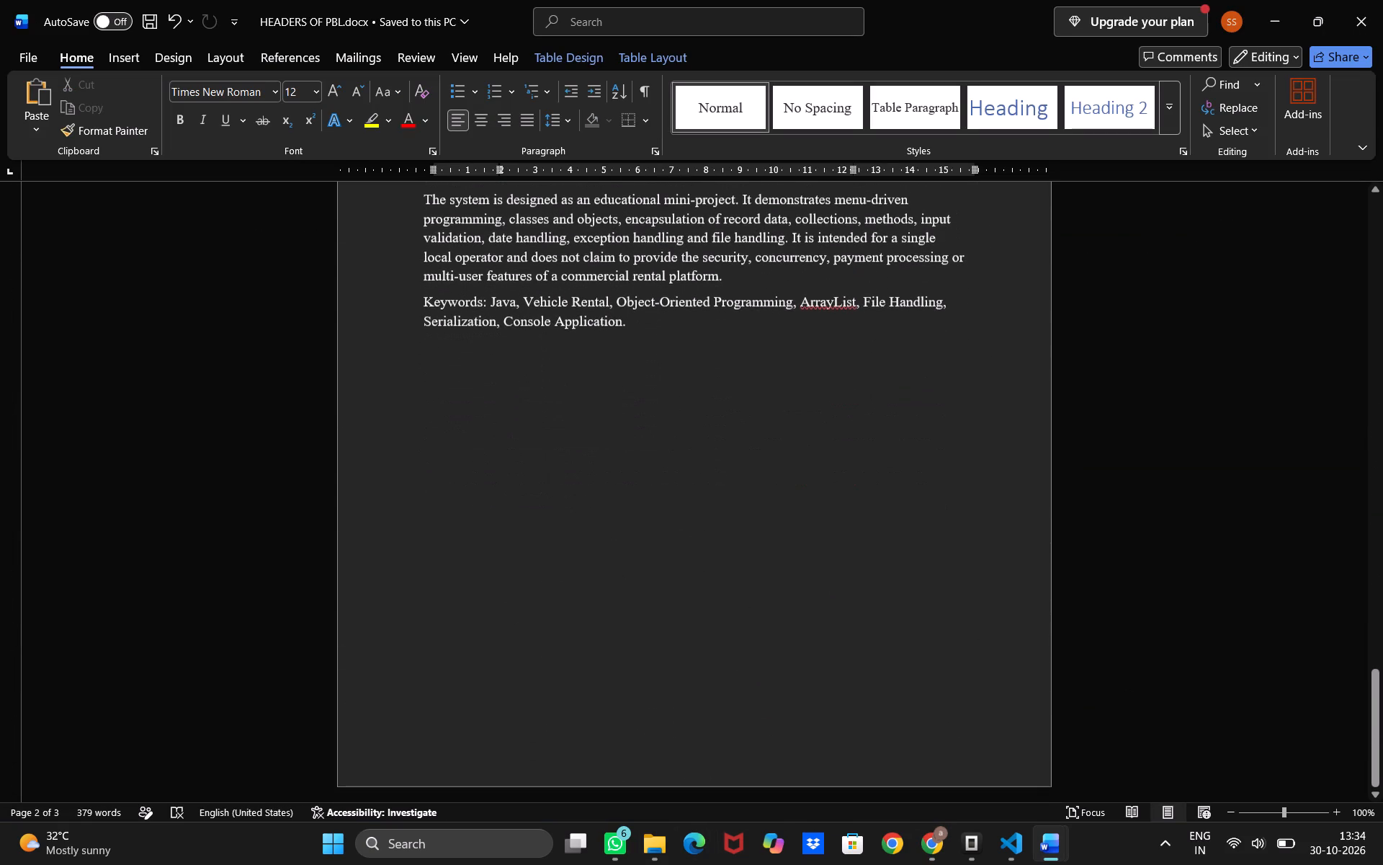
pyautogui.scroll(20, 1109, 689)
pyautogui.scroll(8, 1109, 689)
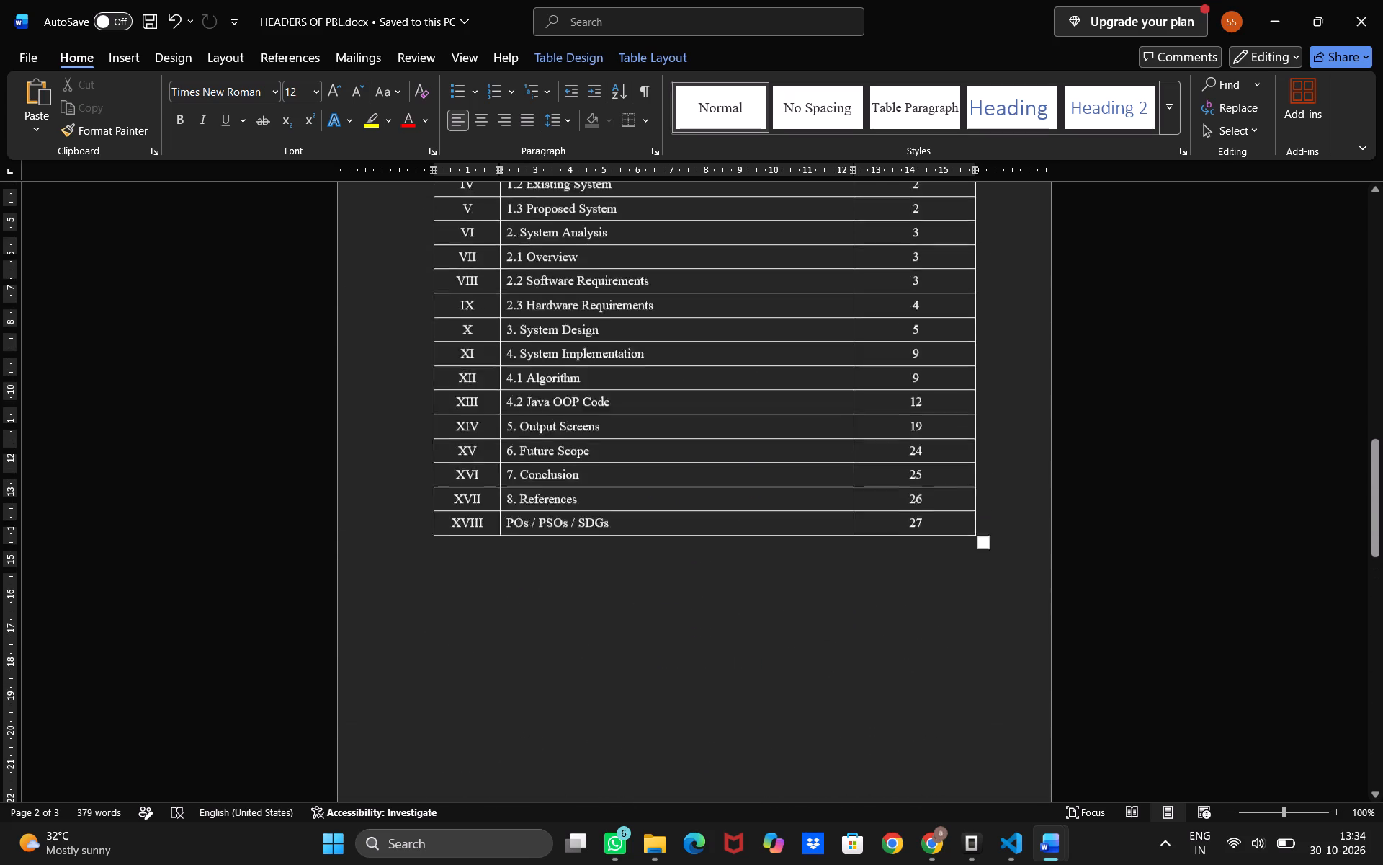
pyautogui.scroll(10, 1110, 678)
pyautogui.scroll(17, 1110, 676)
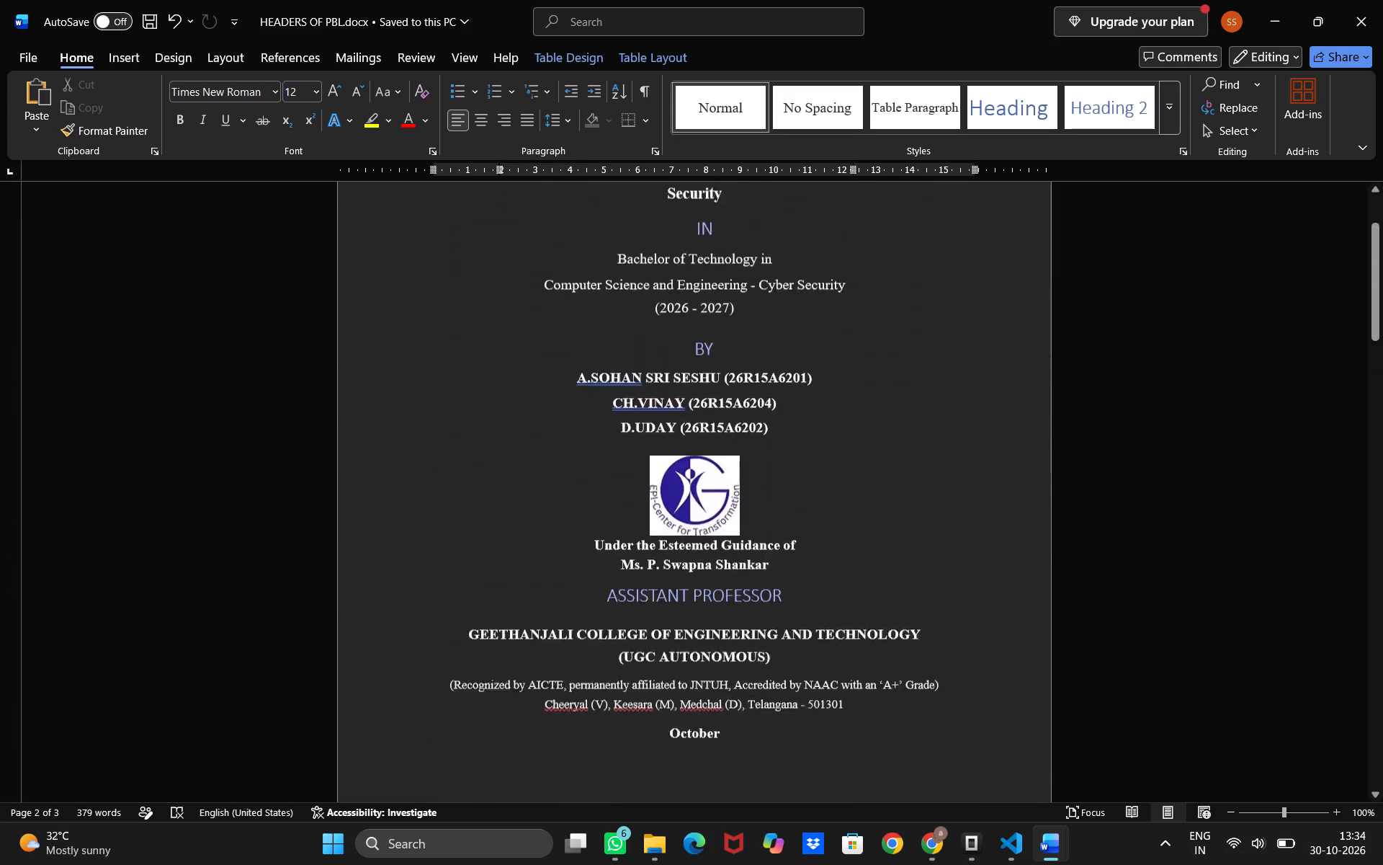
pyautogui.scroll(5, 1110, 670)
pyautogui.hotkey('ctrl', 's')
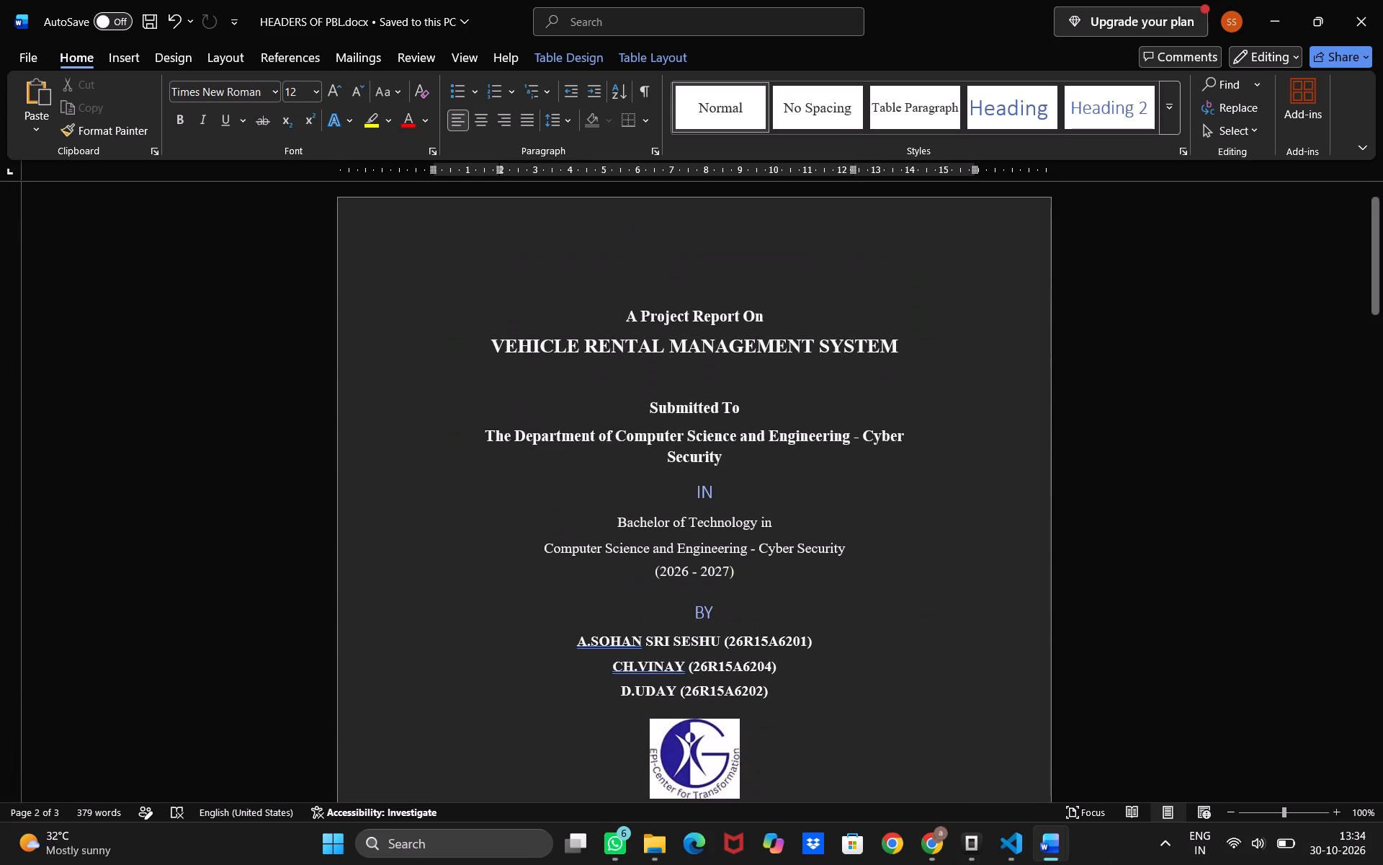
# Switch to the iLovePDF page in Chrome and open its Word to PDF converter from the tools overview.
pyautogui.click(927, 852)
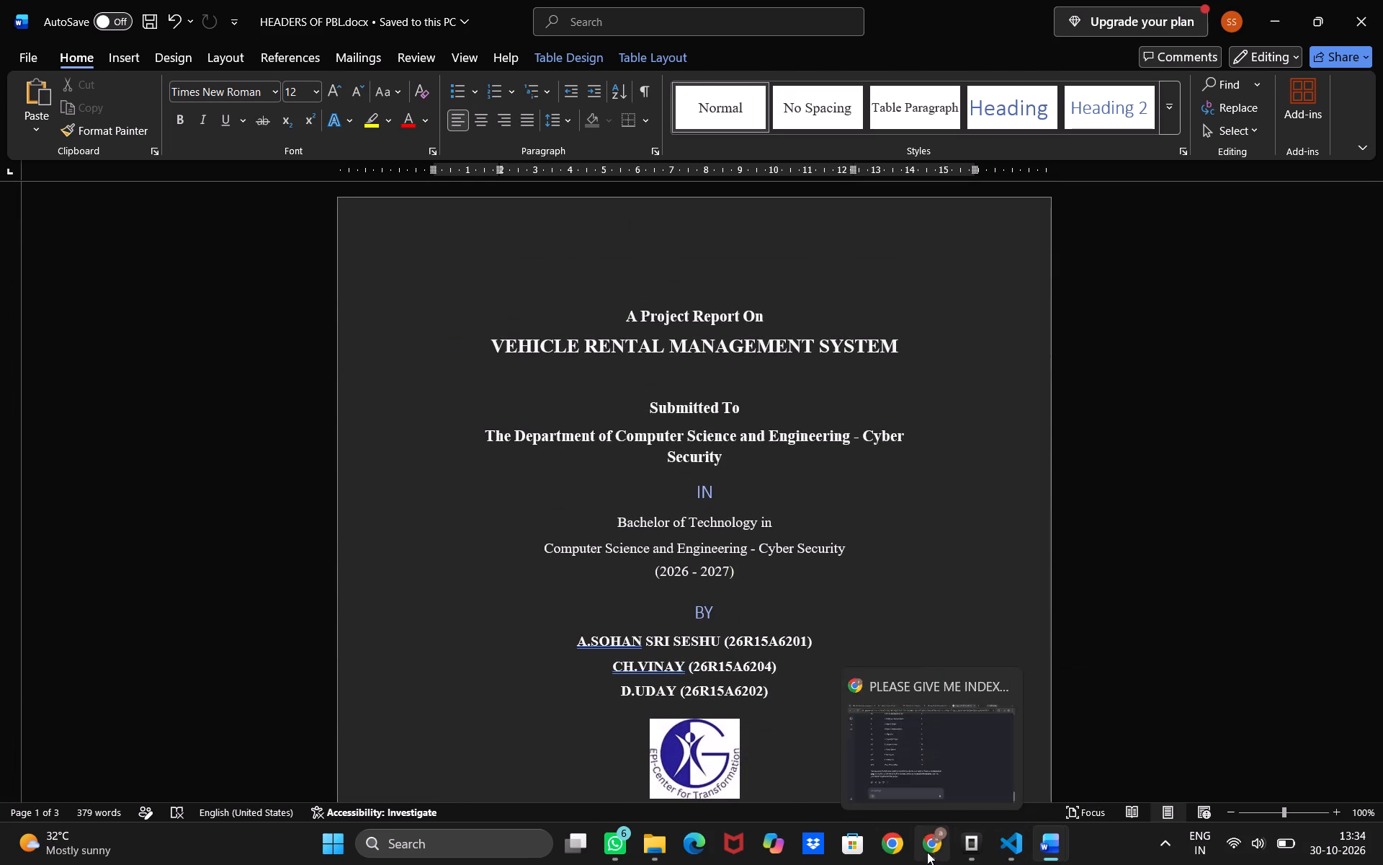
pyautogui.click(573, 0)
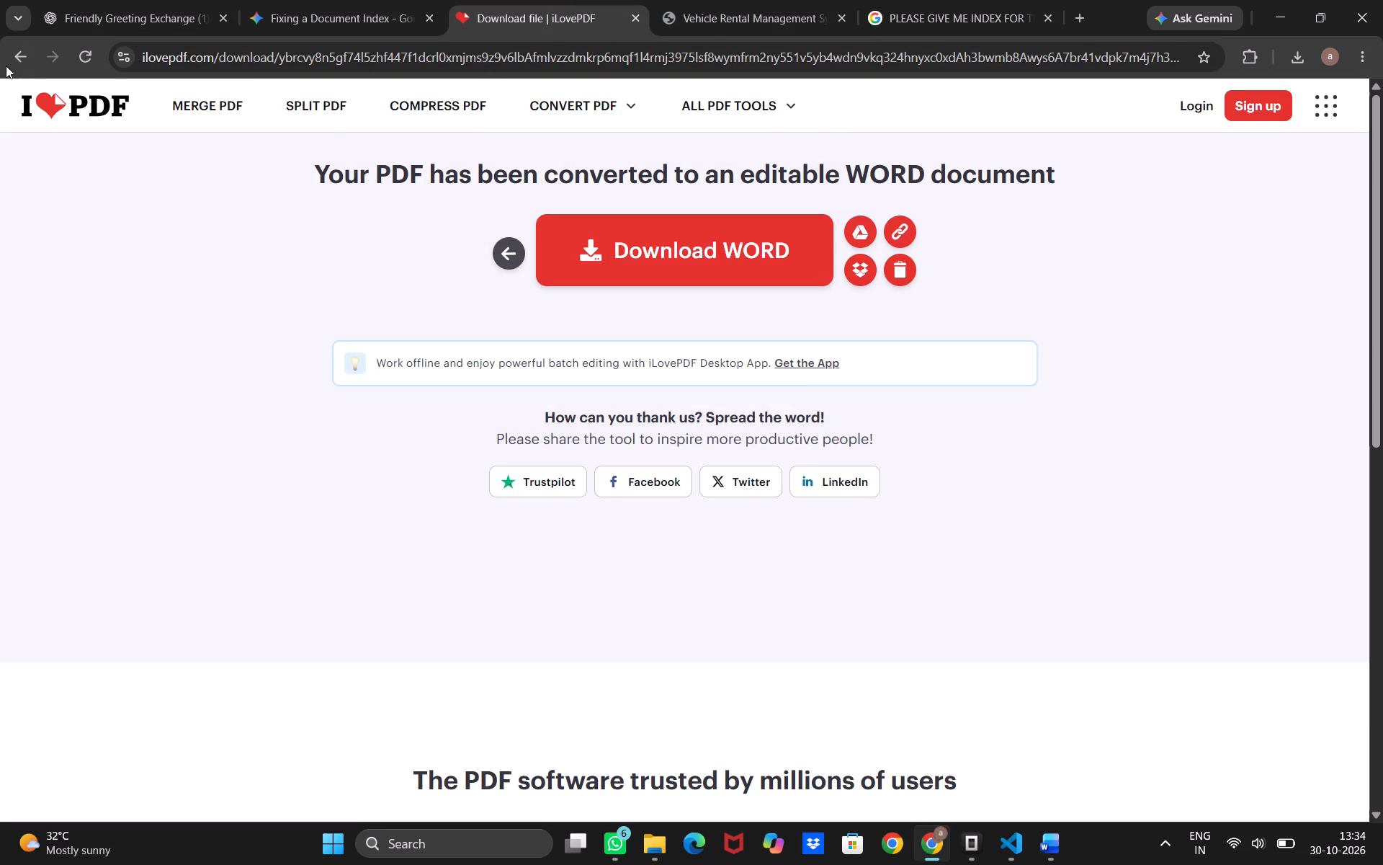
pyautogui.click(20, 60)
pyautogui.click(20, 60)
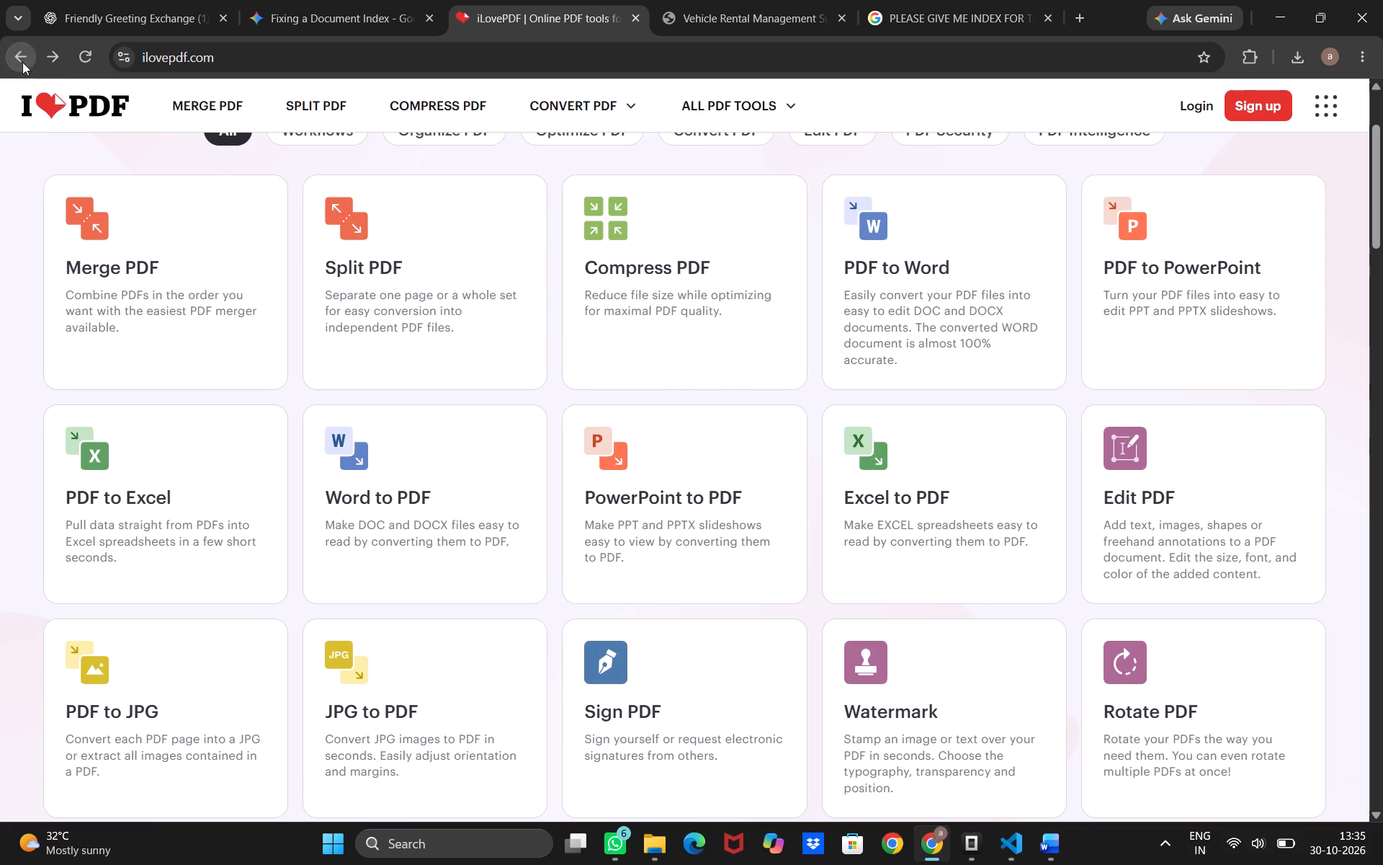
pyautogui.click(197, 243)
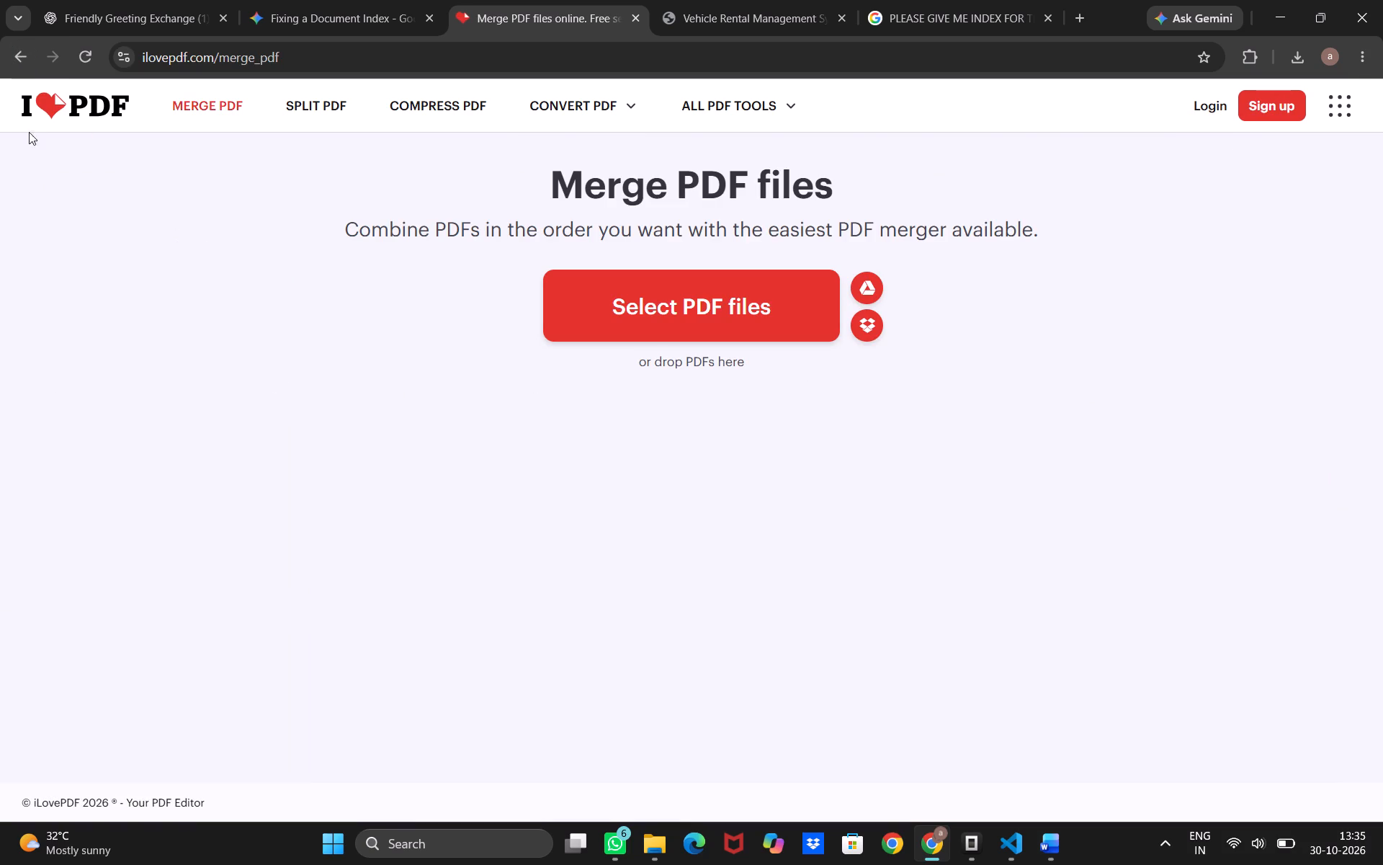
pyautogui.click(2, 53)
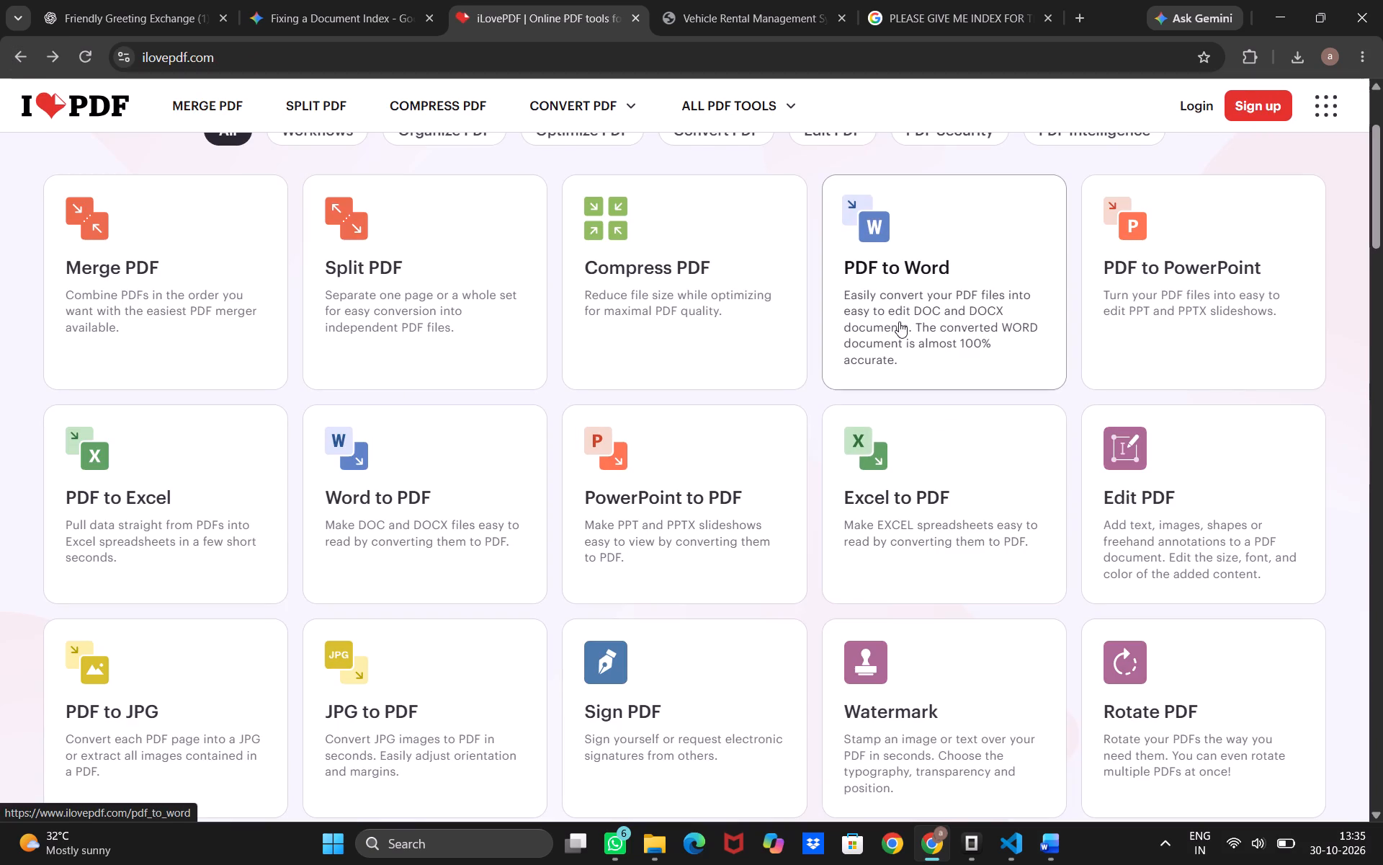
pyautogui.click(375, 495)
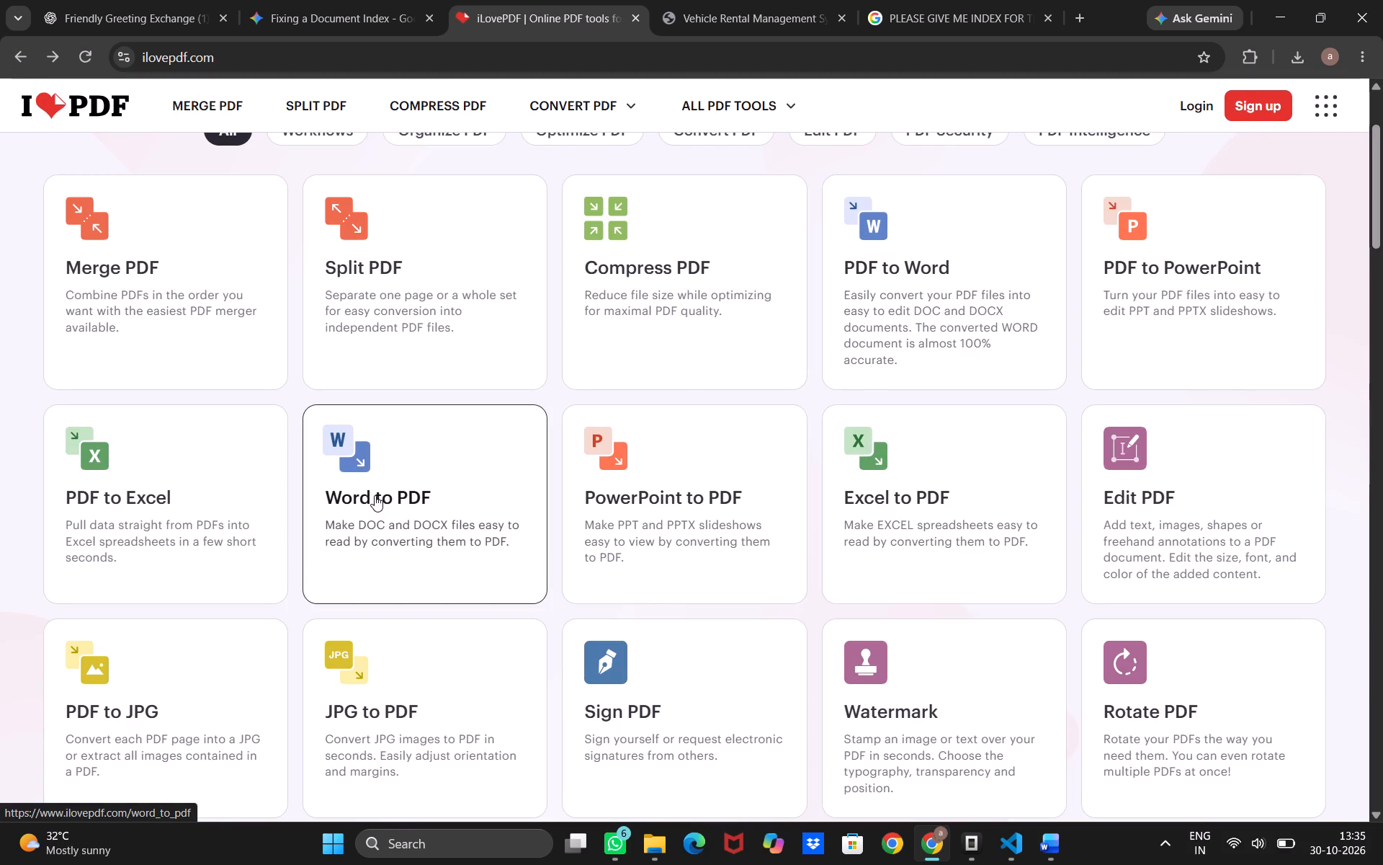
# Upload HEADERS OF PBL.docx and VEHICAL RENTAL SYSTEM.docx from Downloads, decline the premium sign-up, and convert to PDF with the free one-file option.
pyautogui.click(614, 296)
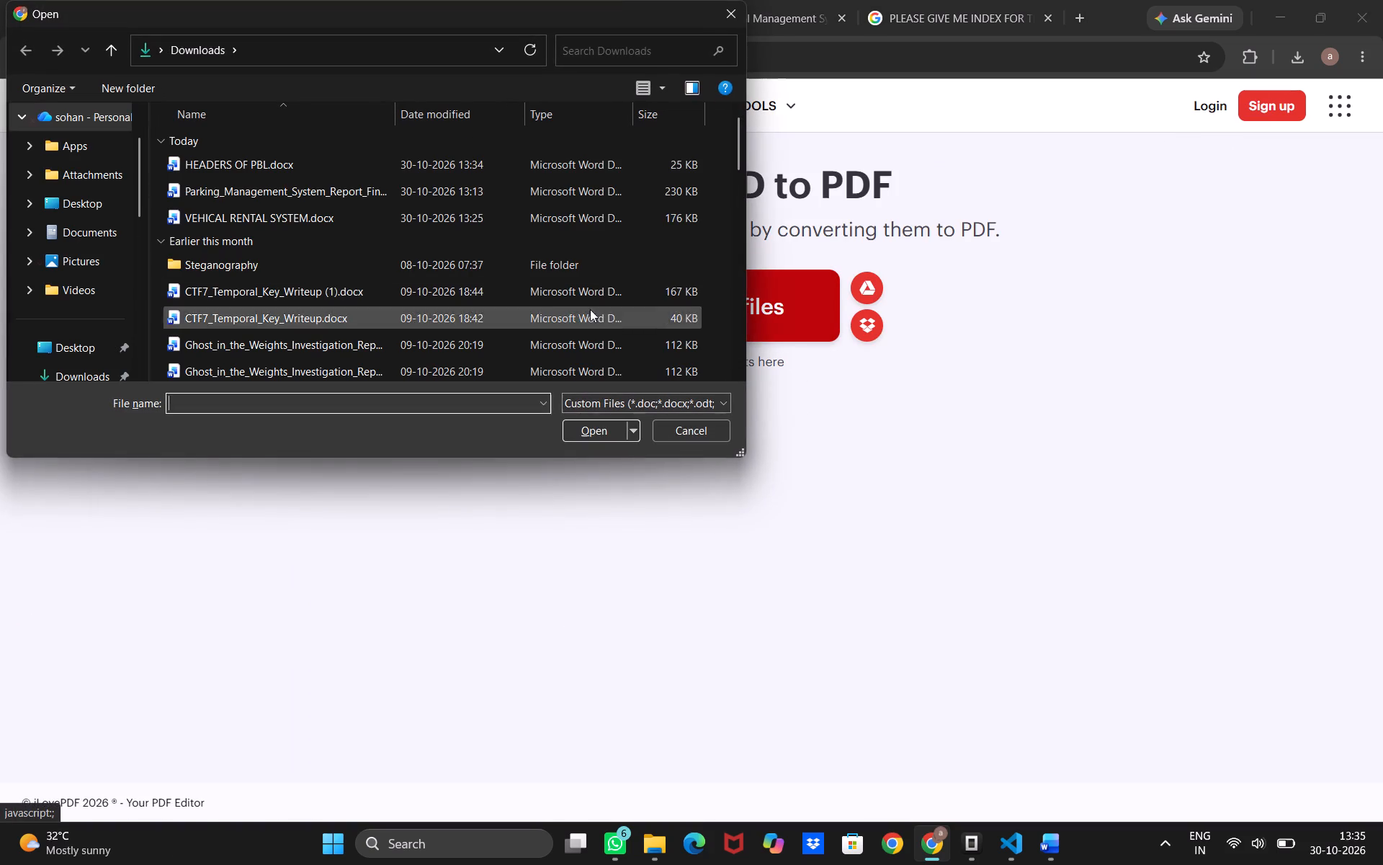
pyautogui.click(336, 218)
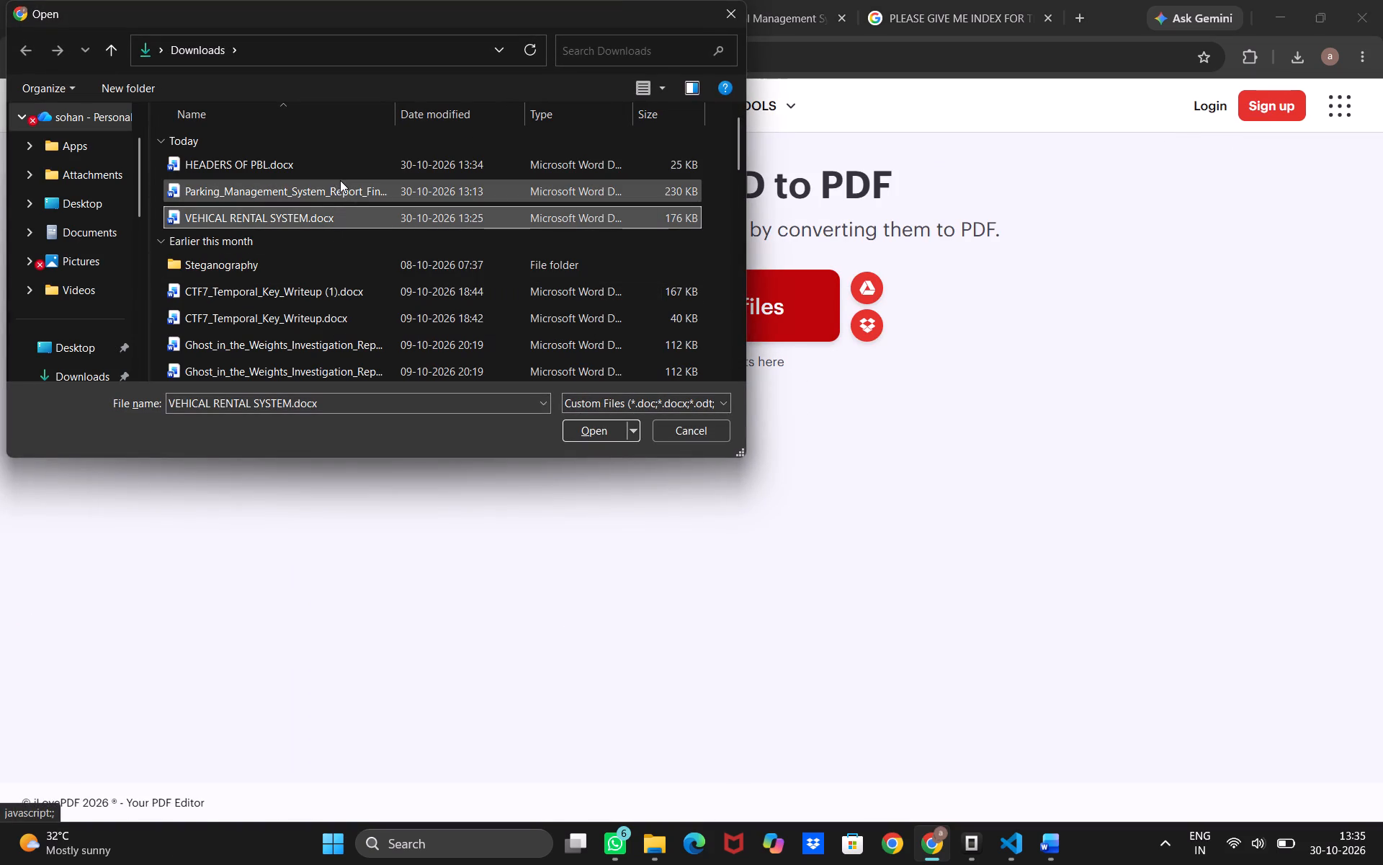
pyautogui.keyDown('ctrl'); pyautogui.click(341, 157); pyautogui.keyUp('ctrl')
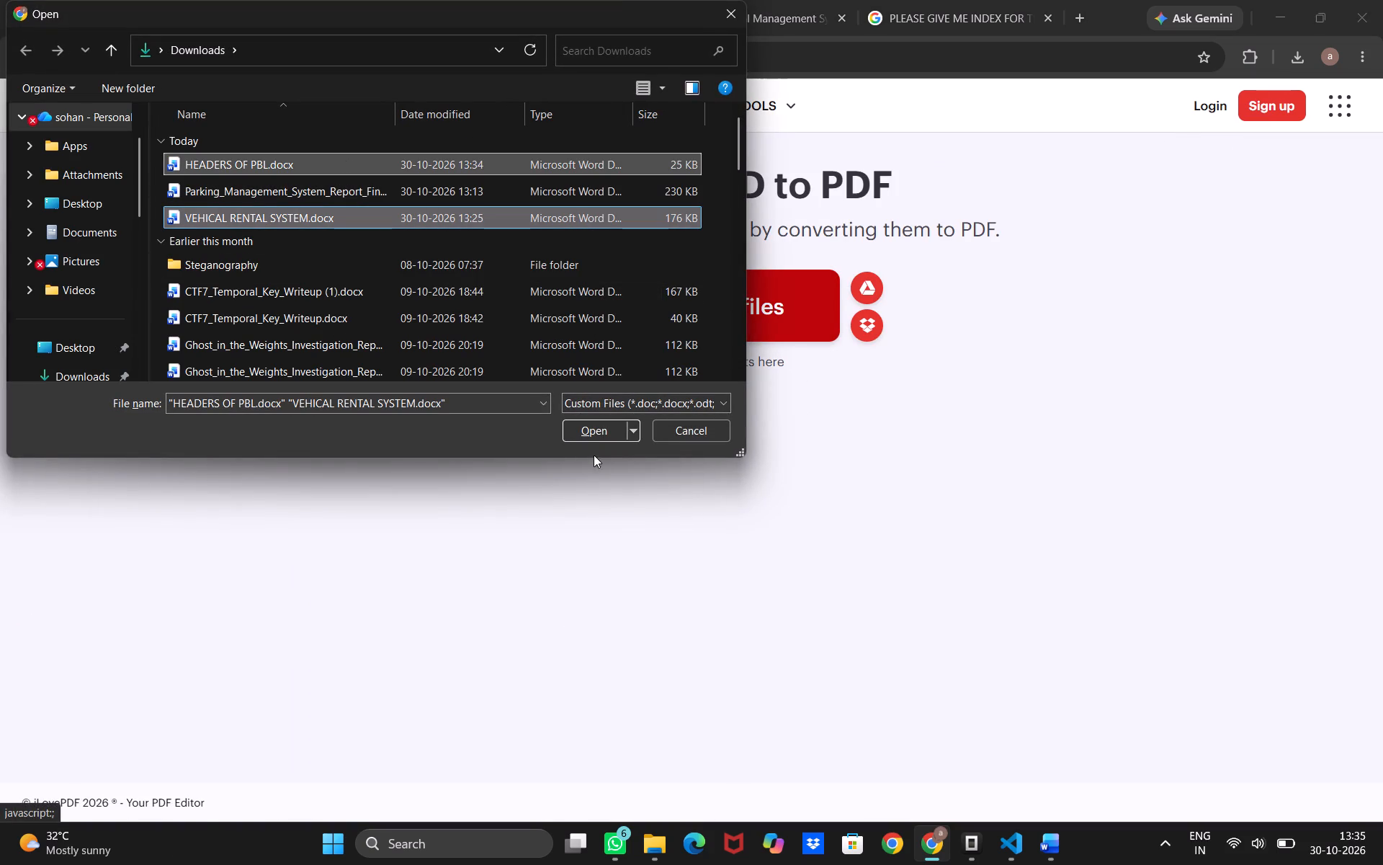
pyautogui.click(586, 435)
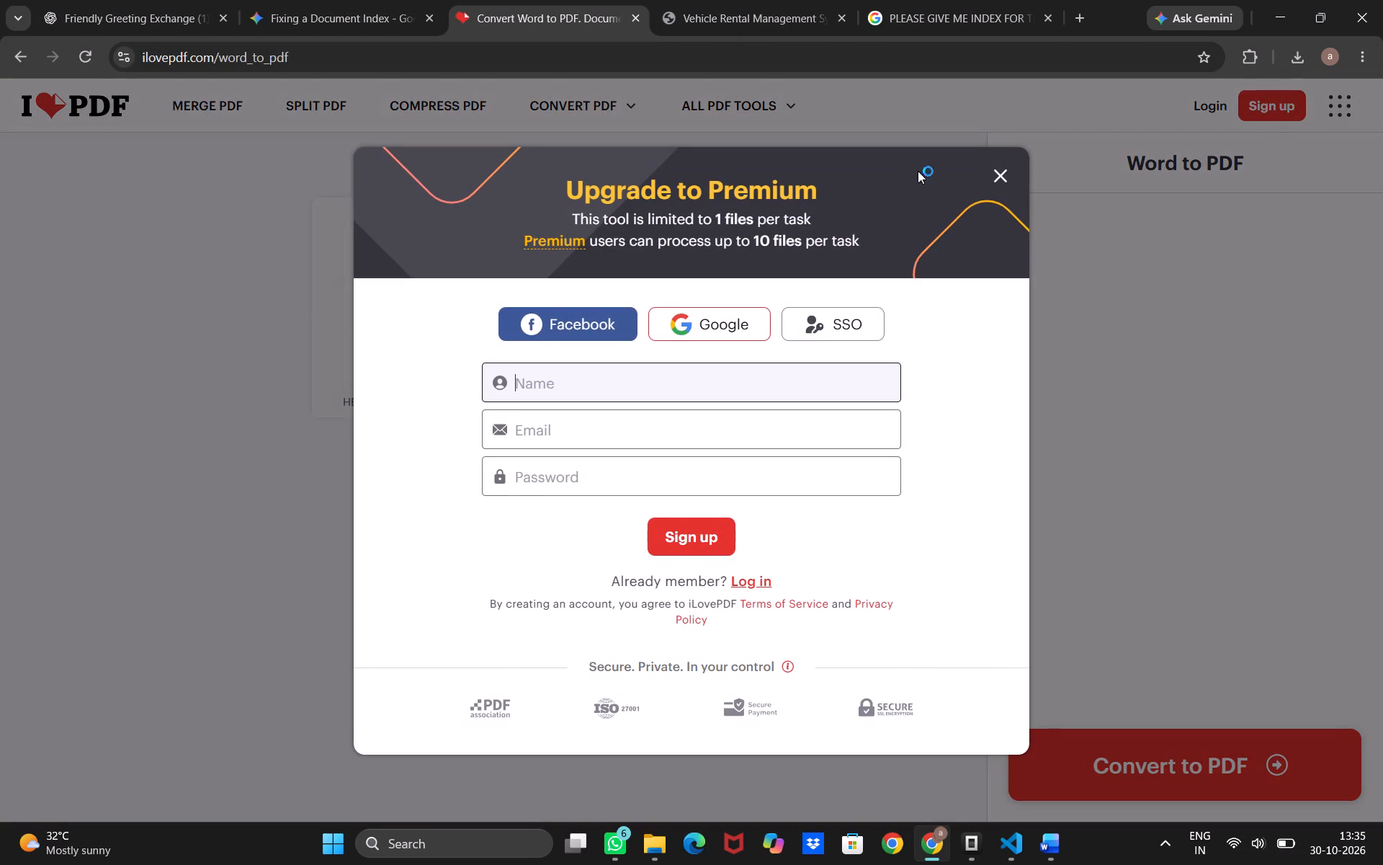
pyautogui.click(1003, 178)
pyautogui.click(1231, 763)
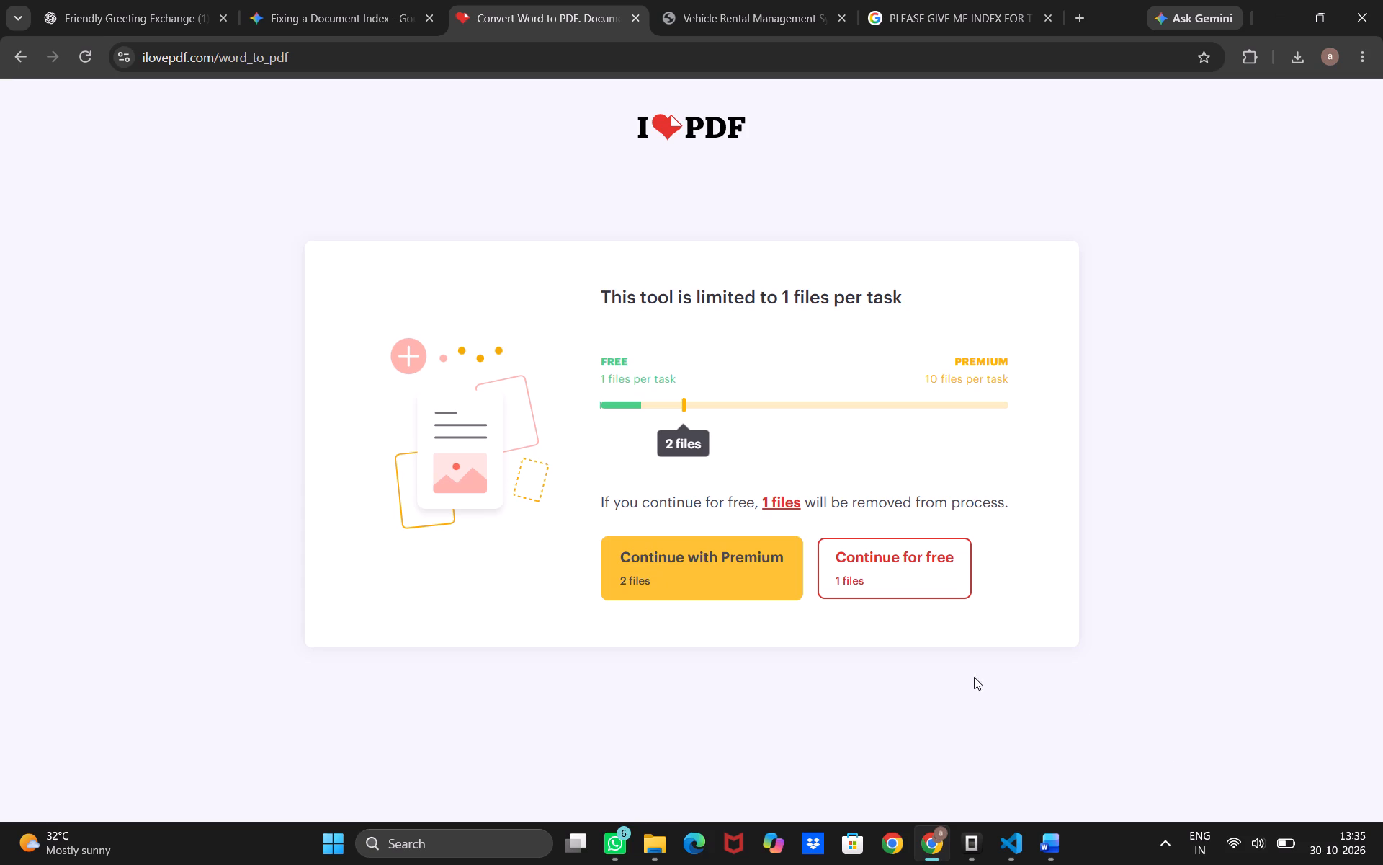
pyautogui.click(913, 580)
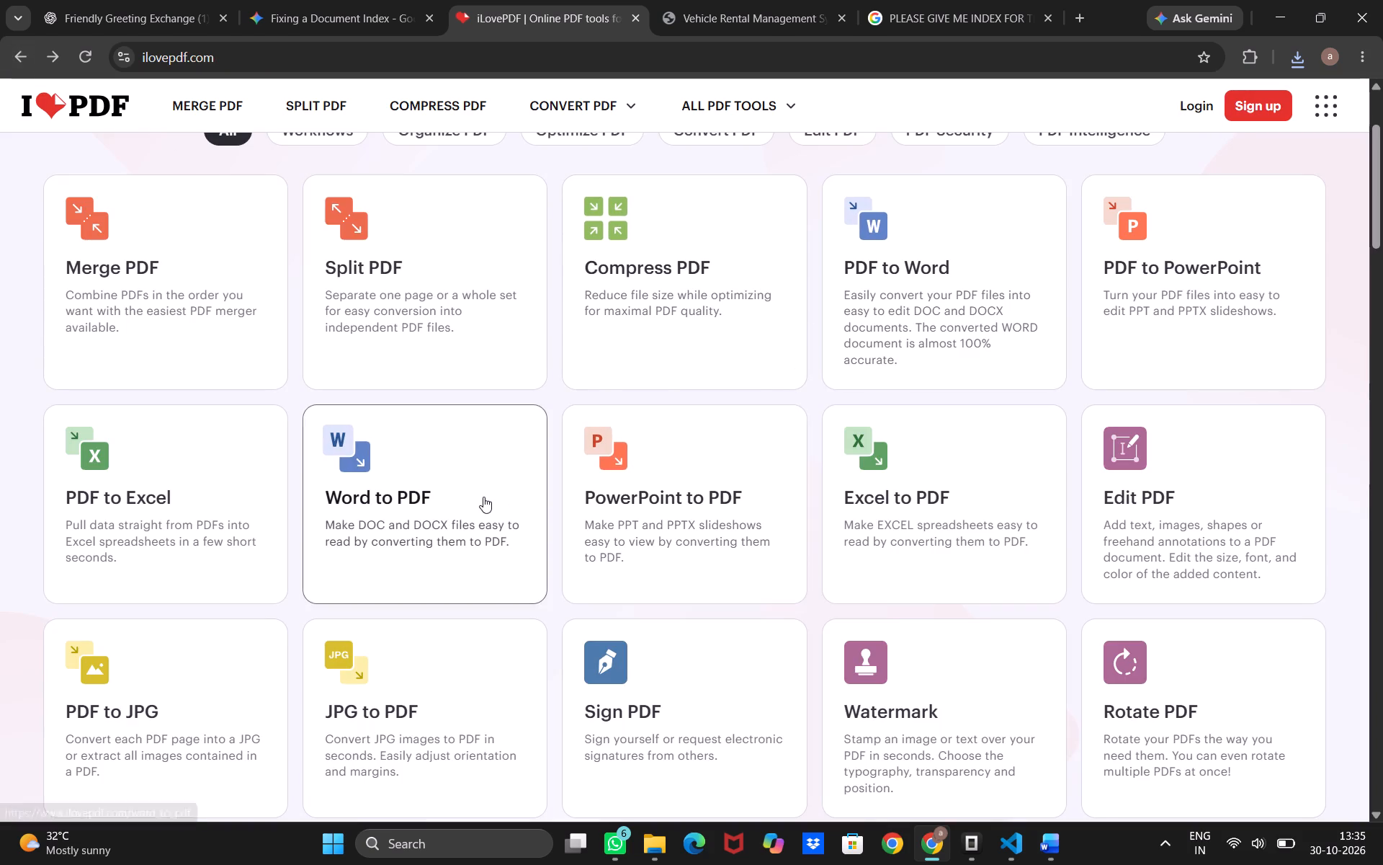
pyautogui.click(483, 497)
pyautogui.click(591, 337)
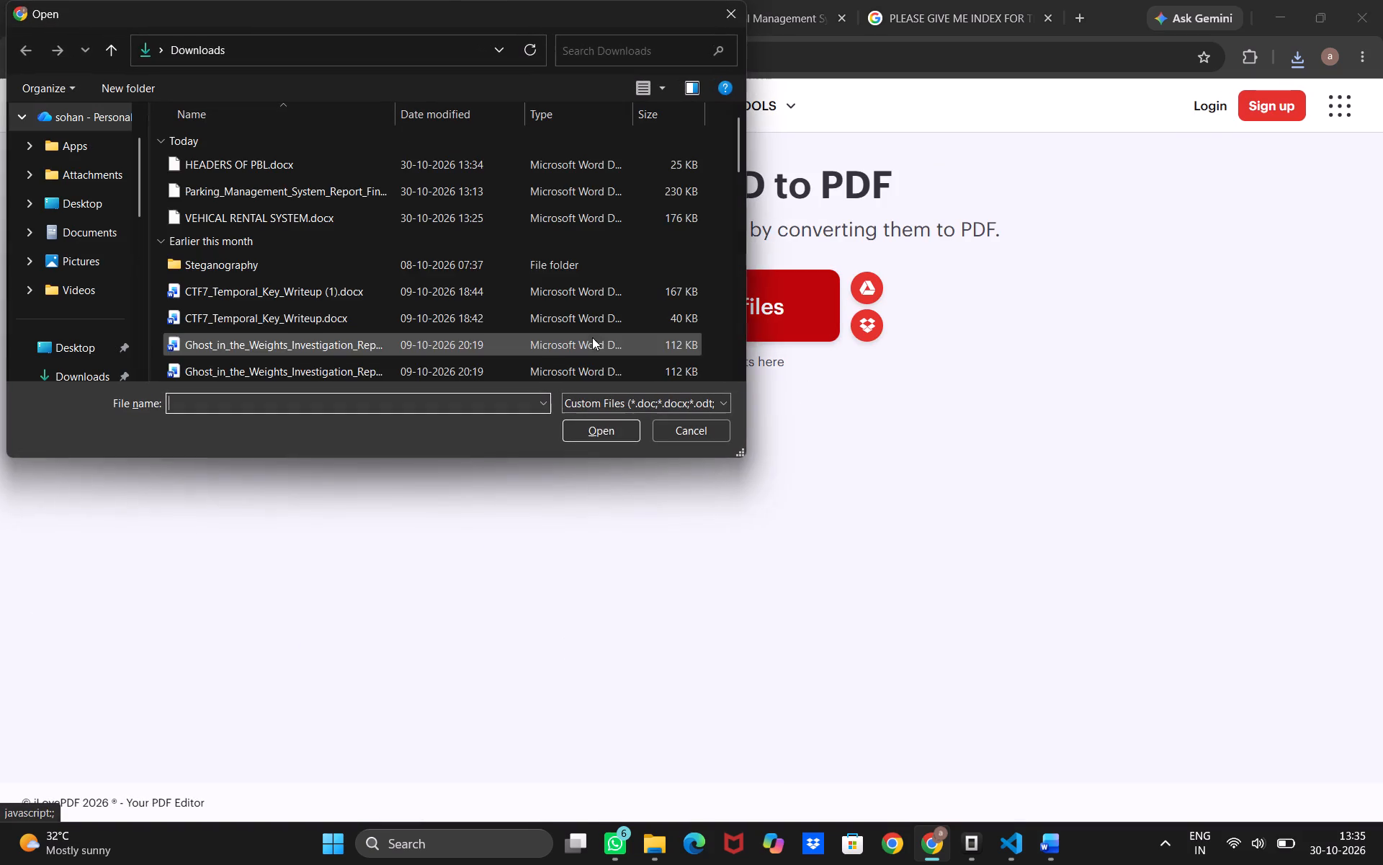
pyautogui.click(382, 213)
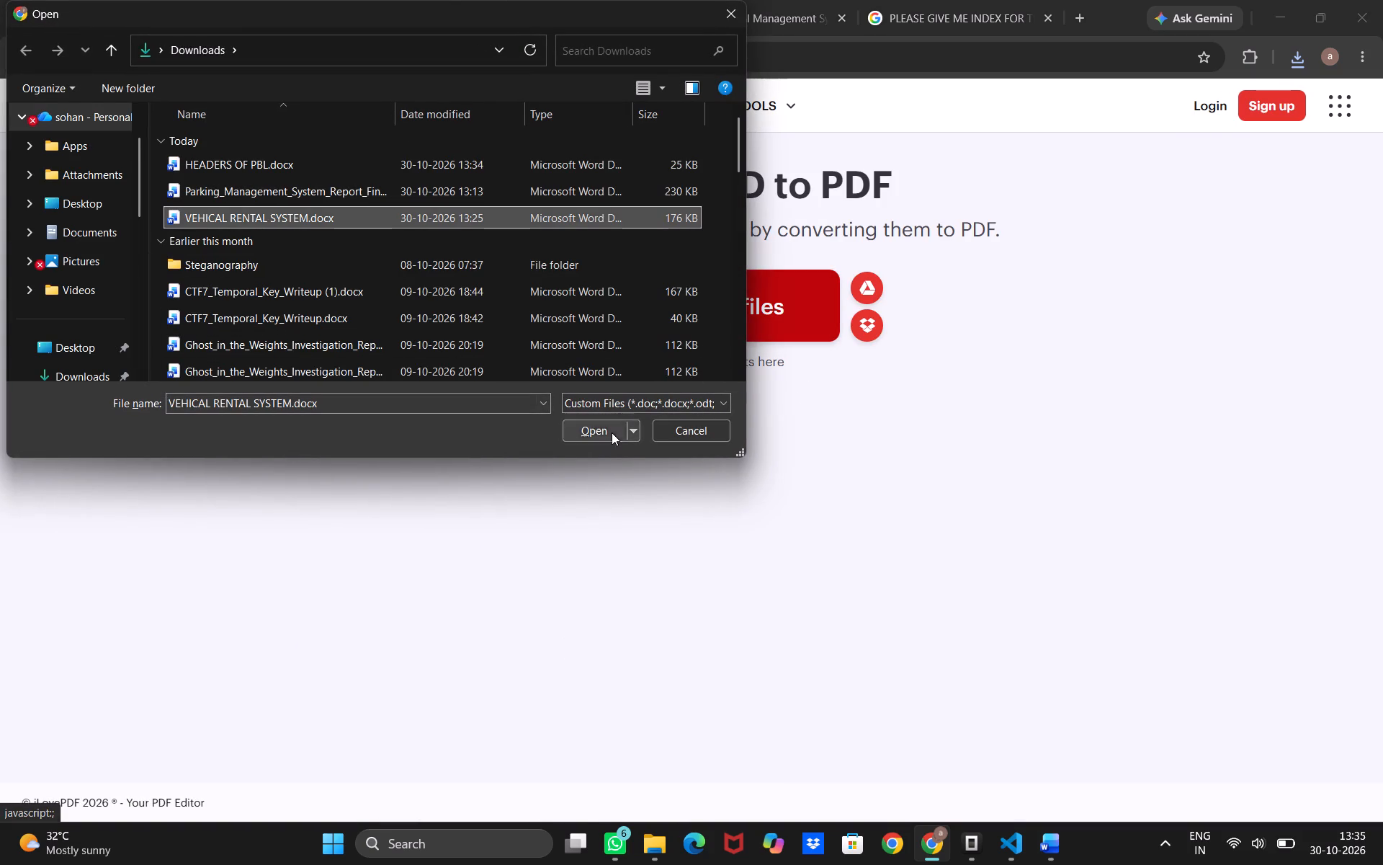
pyautogui.click(612, 432)
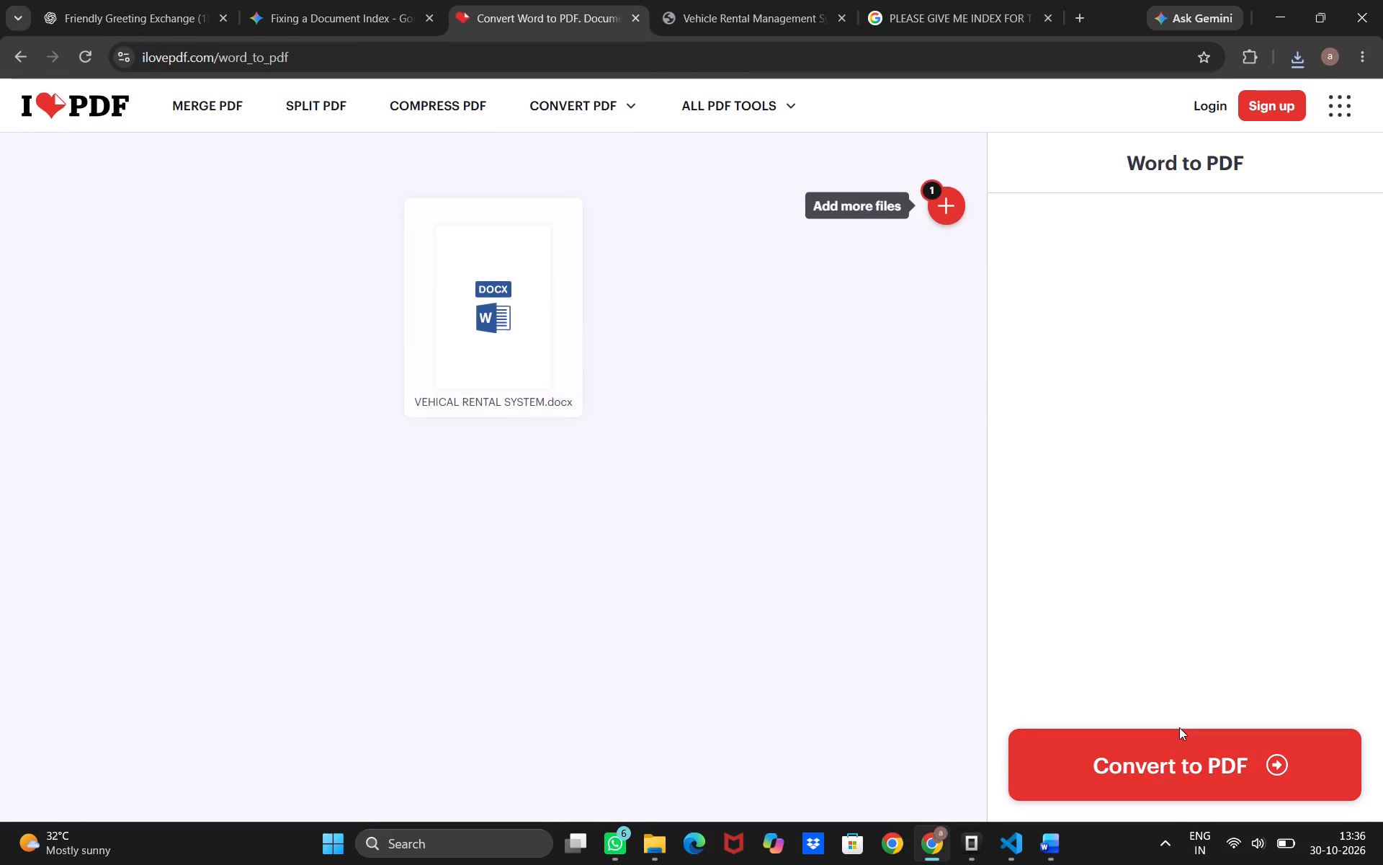
pyautogui.click(1179, 755)
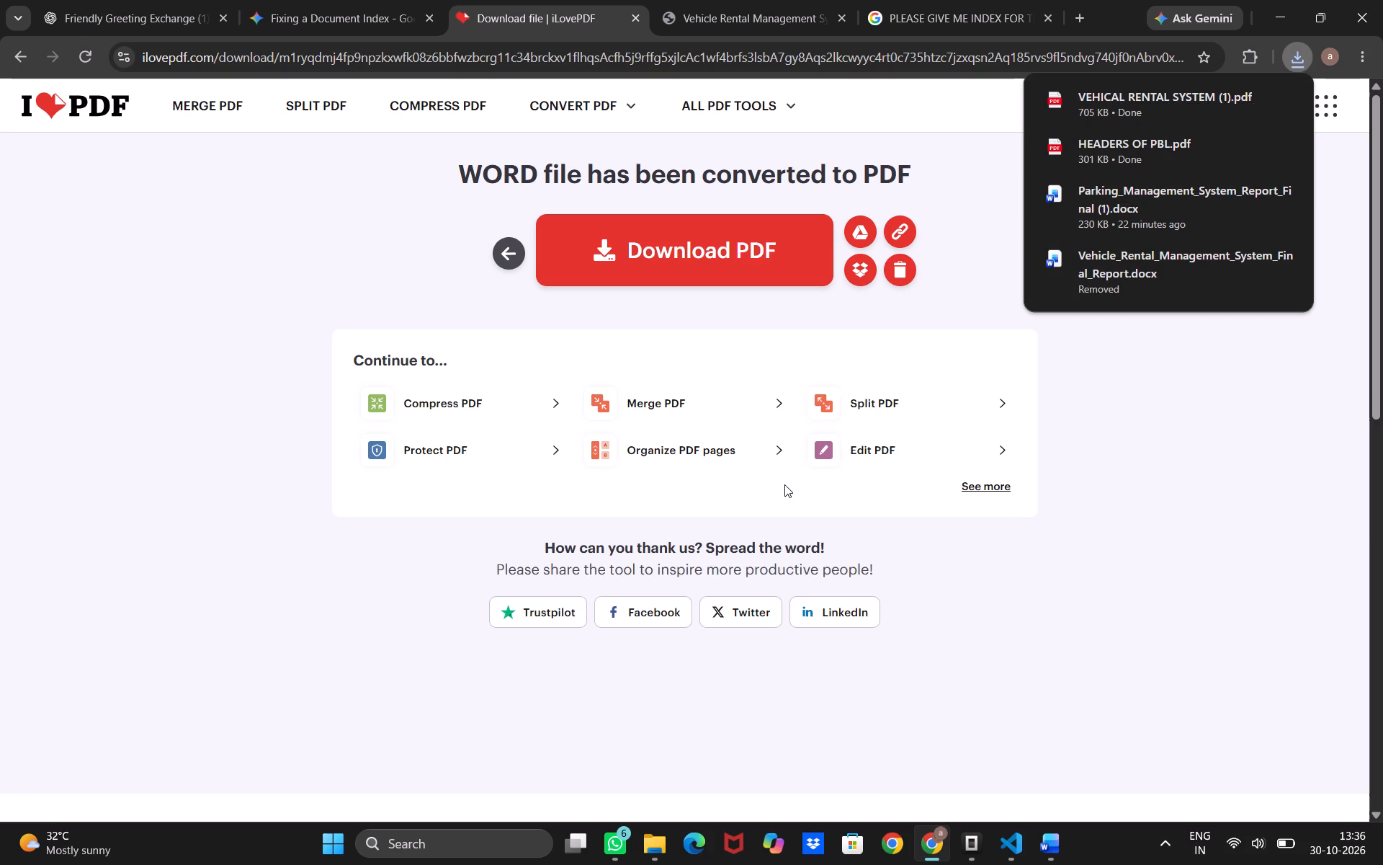
# Merge HEADERS OF PBL.pdf and VEHICAL RENTAL SYSTEM (1).pdf from Downloads into one PDF, with the headers file first.
pyautogui.click(18, 59)
pyautogui.click(189, 99)
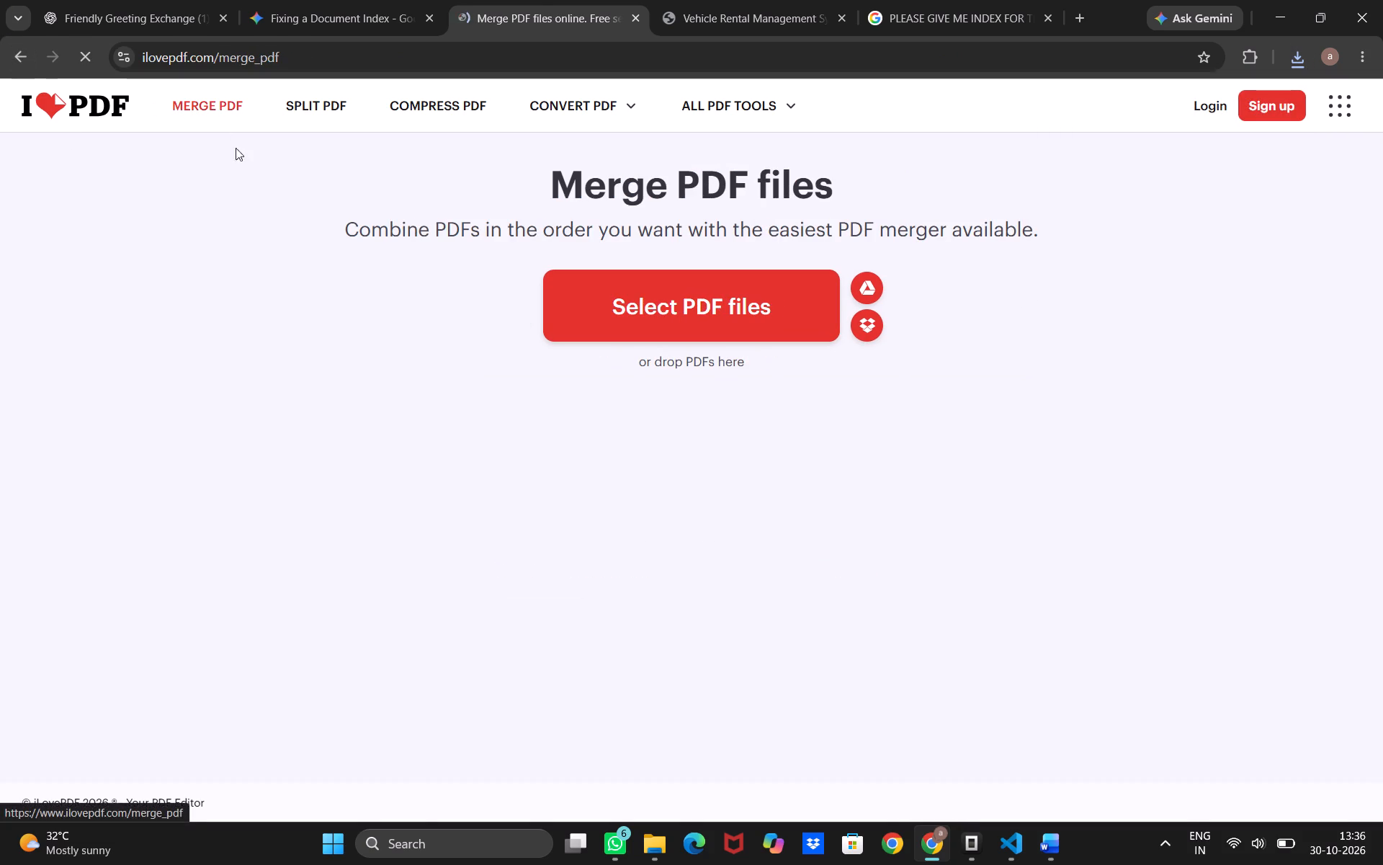
pyautogui.click(658, 302)
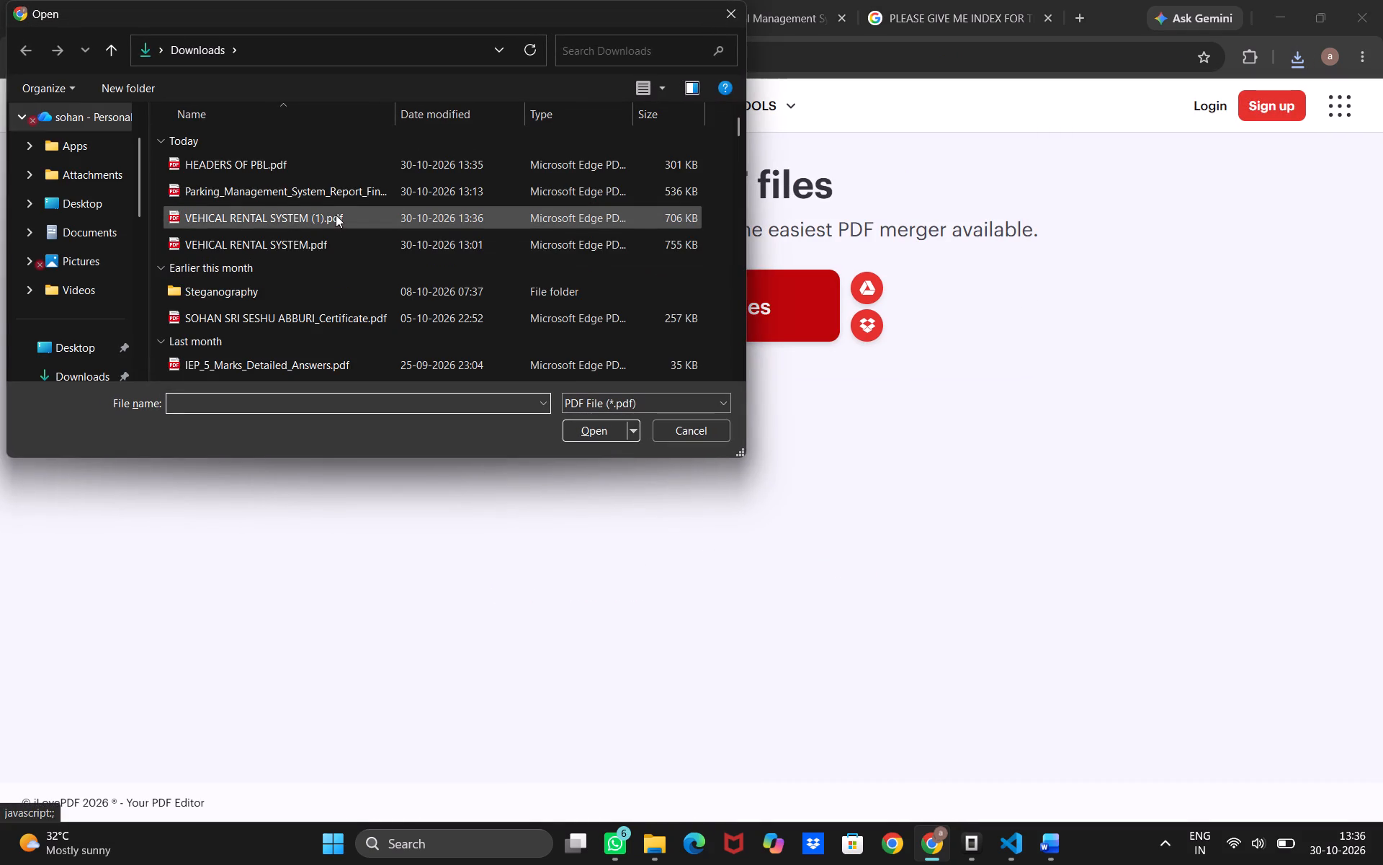
pyautogui.click(395, 223)
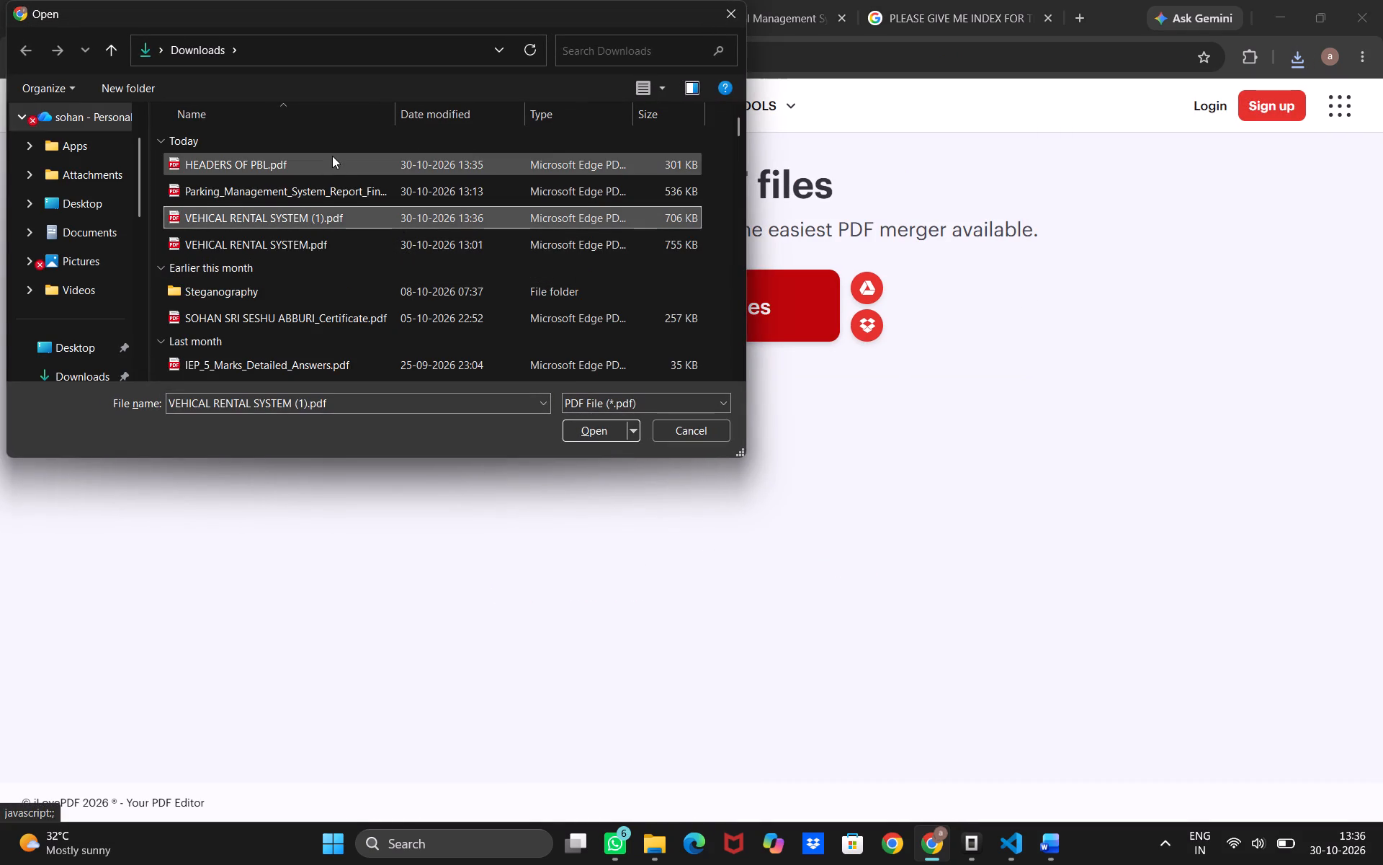
pyautogui.keyDown('ctrl'); pyautogui.click(332, 161); pyautogui.keyUp('ctrl')
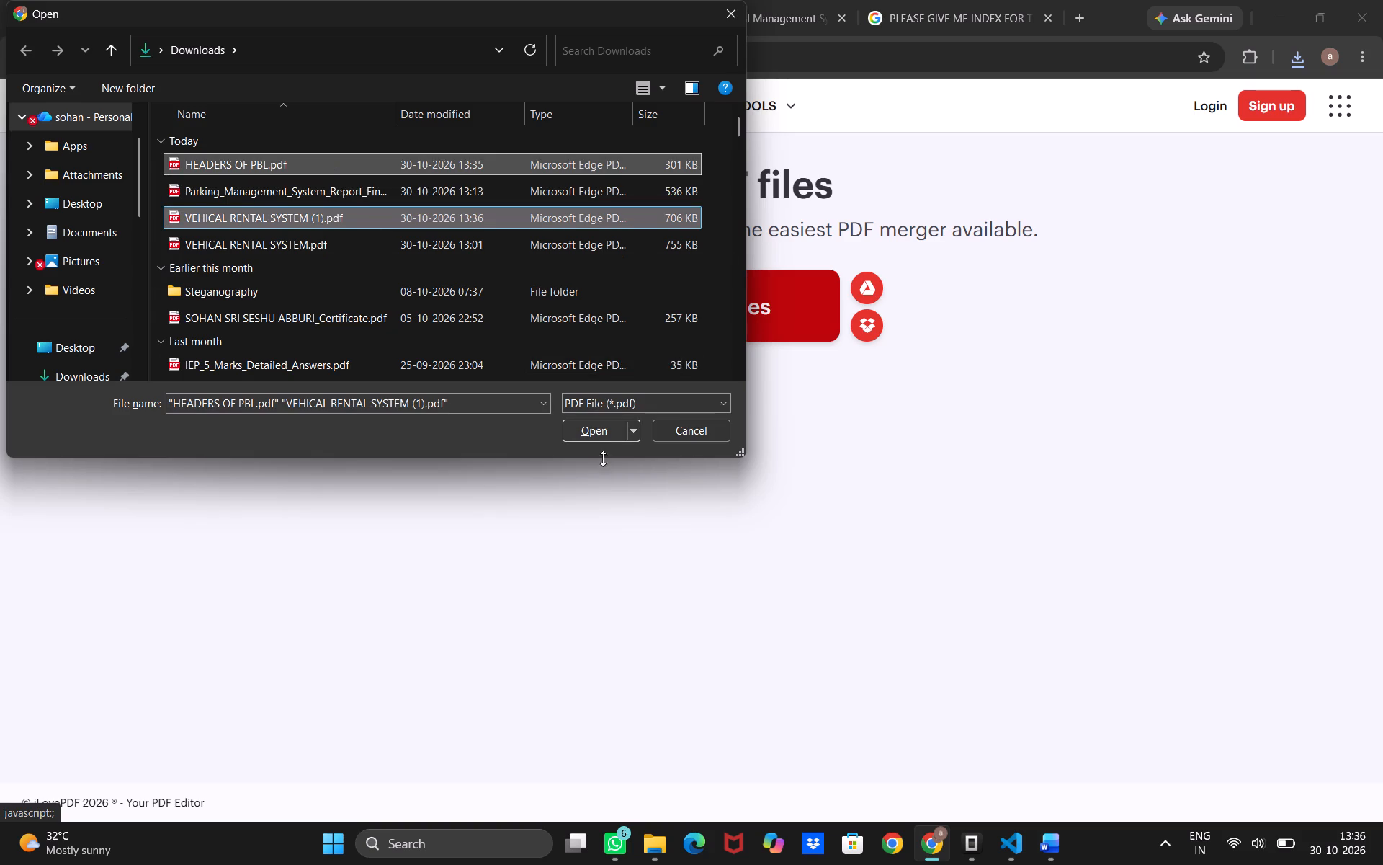
pyautogui.click(605, 431)
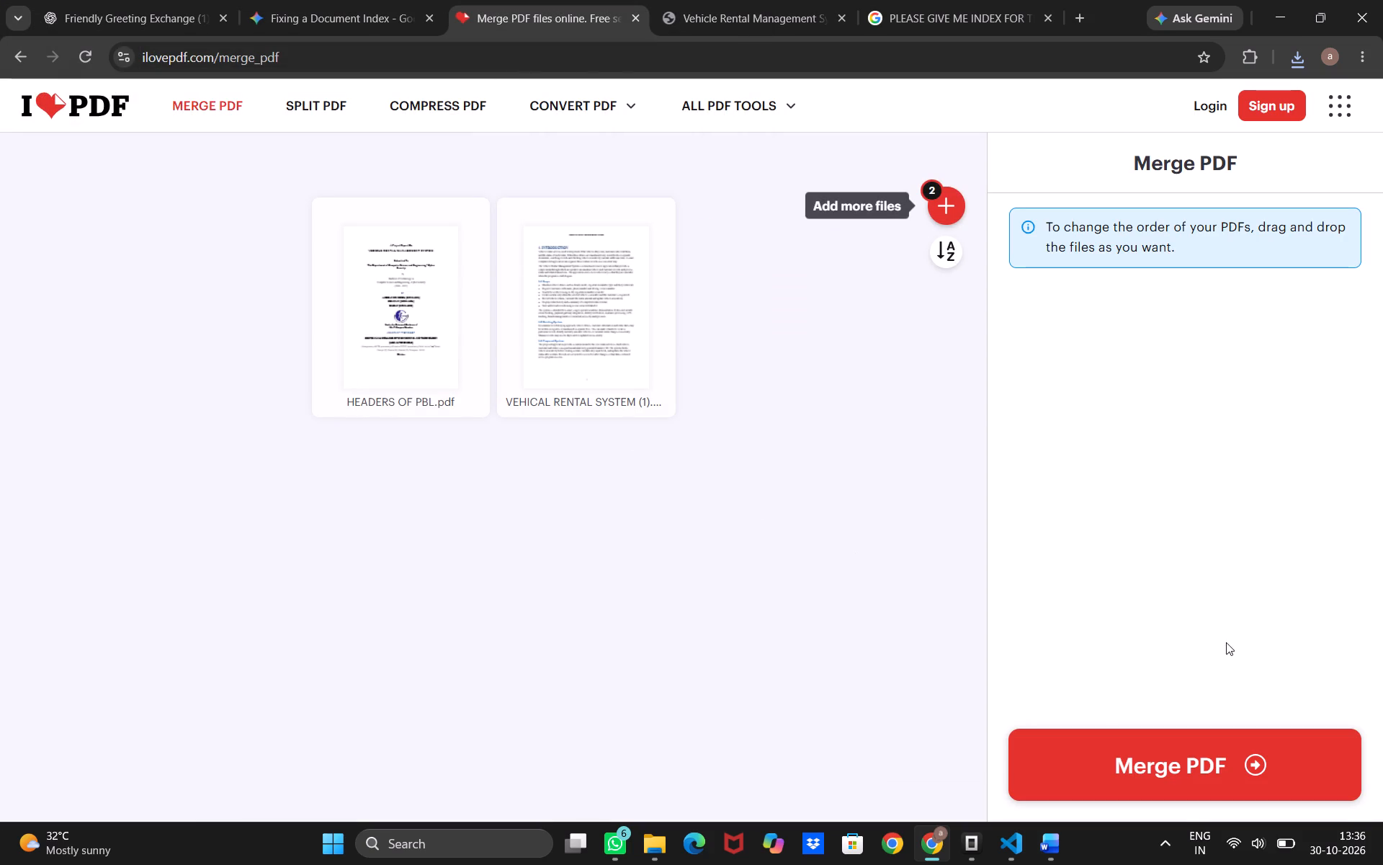
pyautogui.click(1217, 742)
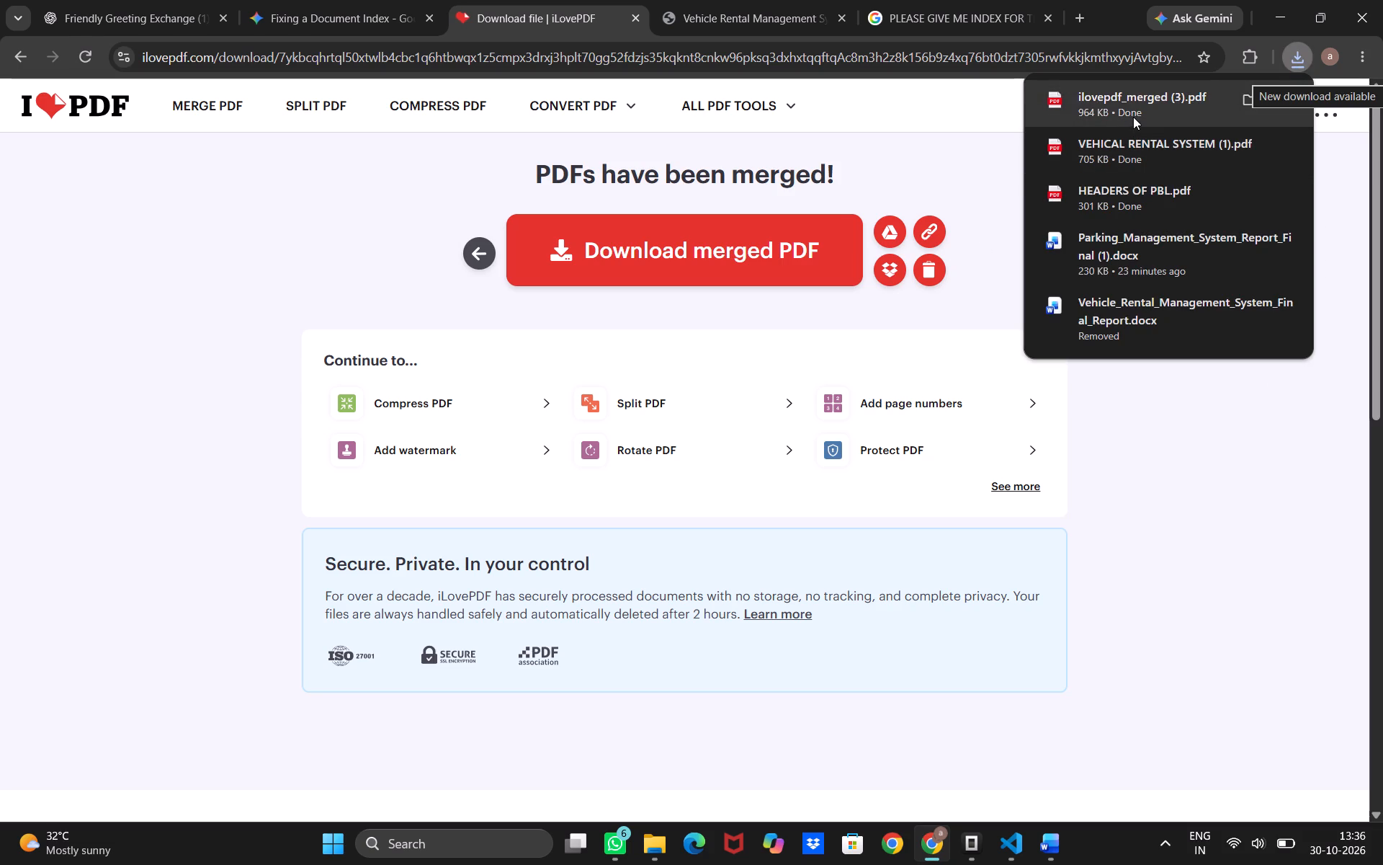
# Open the downloaded merged PDF and examine it from the cover page to the start of the Introduction, then back to page 4.
pyautogui.click(1133, 117)
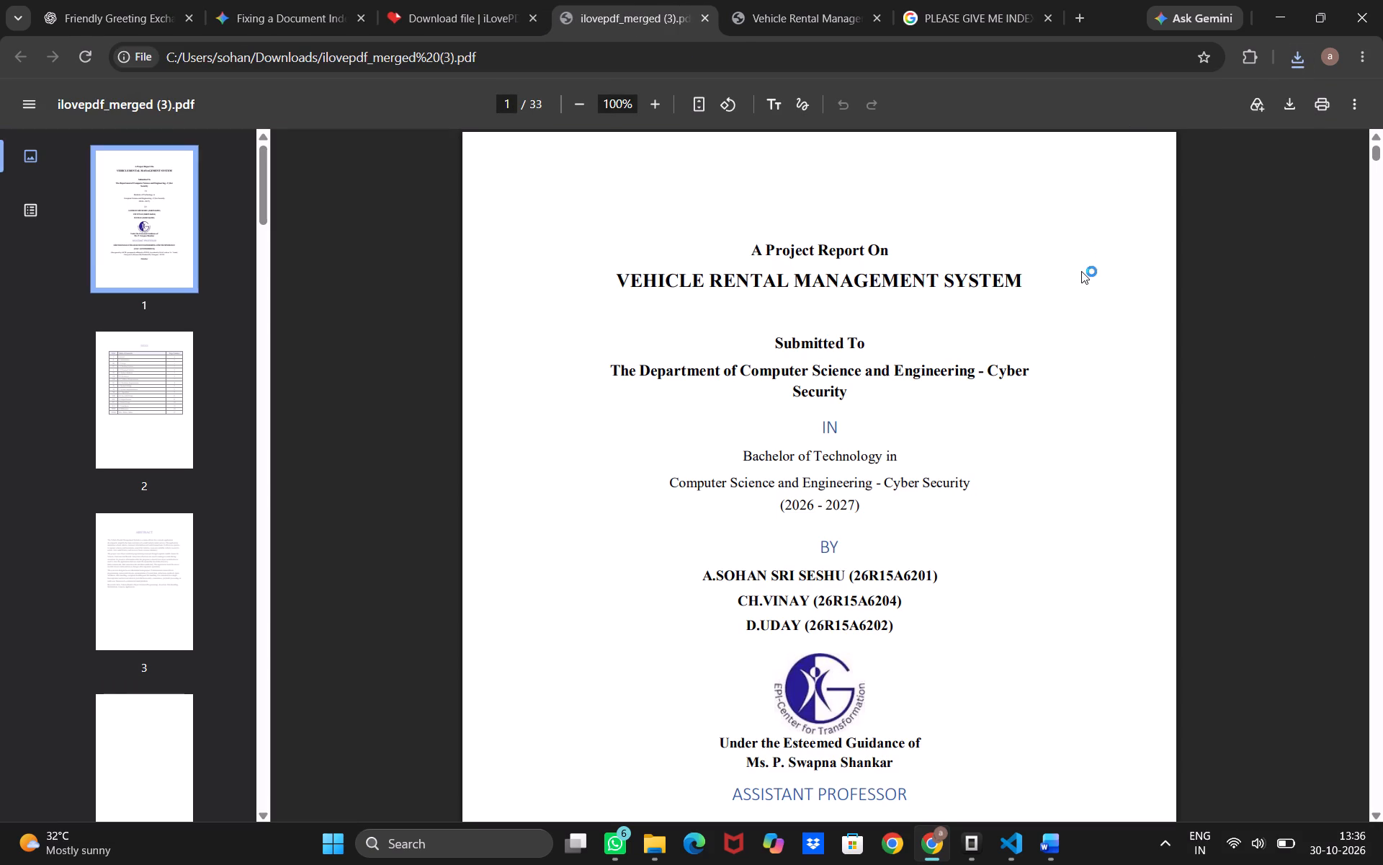
pyautogui.scroll(-8, 1078, 283)
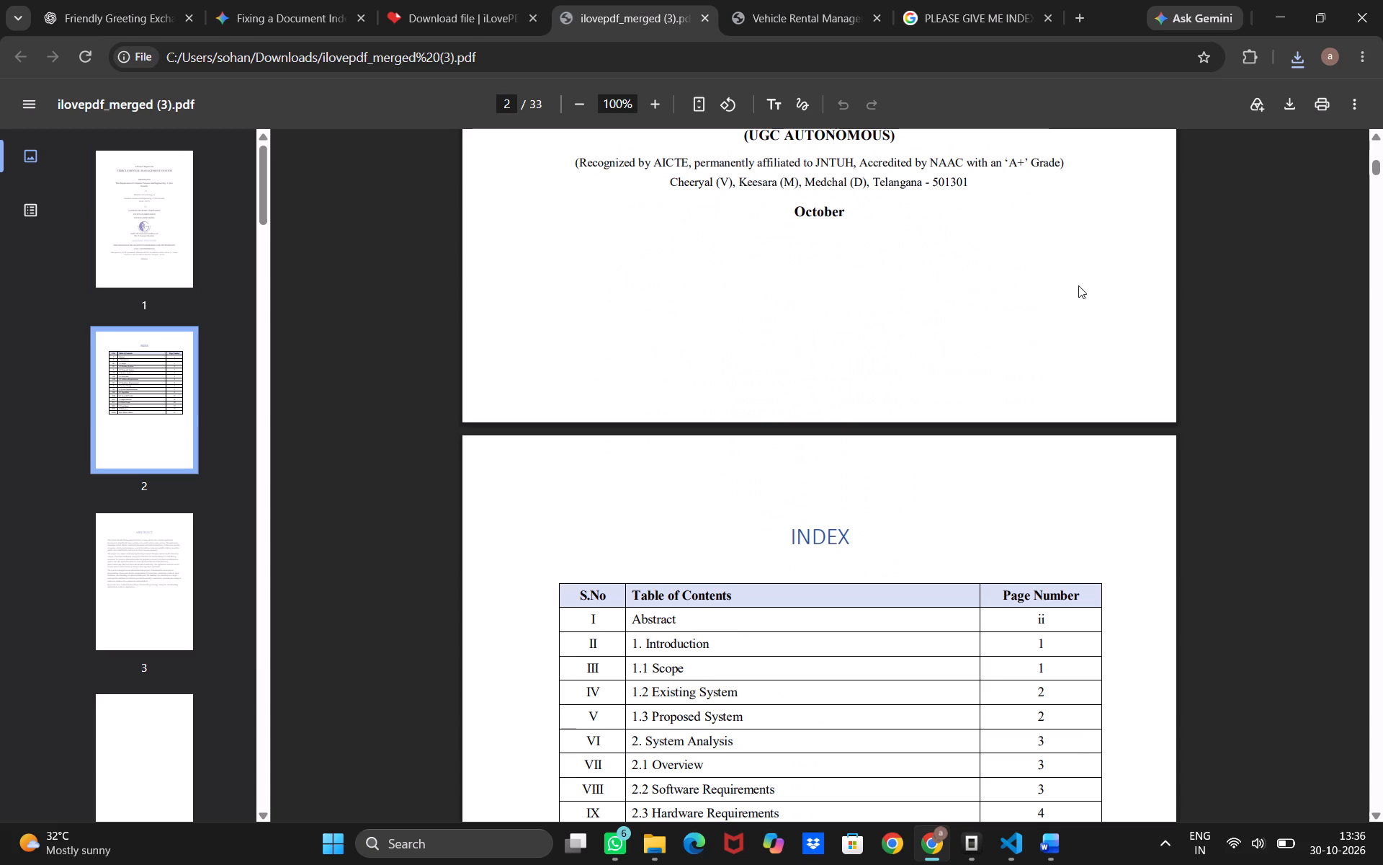
pyautogui.scroll(-9, 1078, 285)
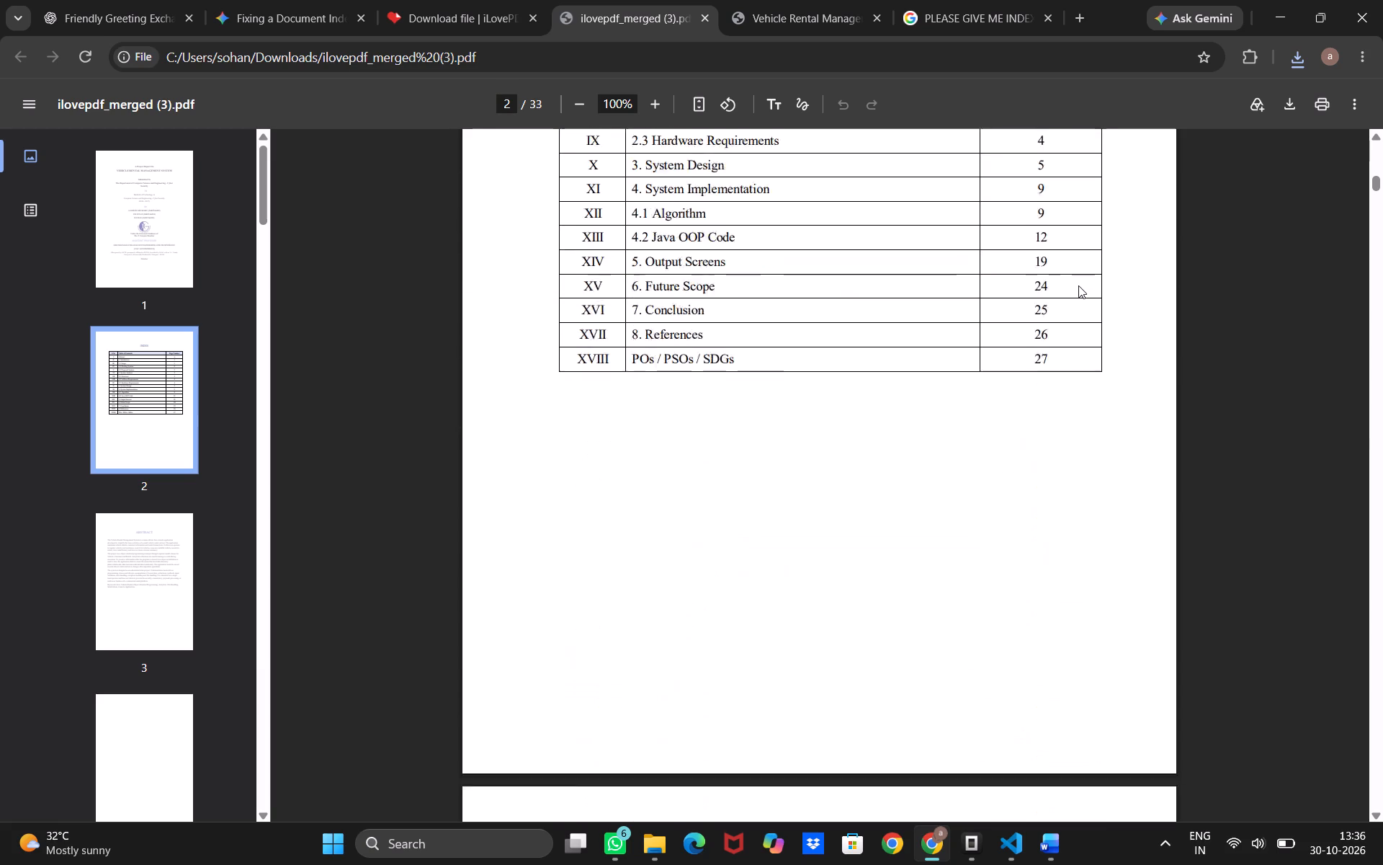
pyautogui.scroll(-17, 1078, 285)
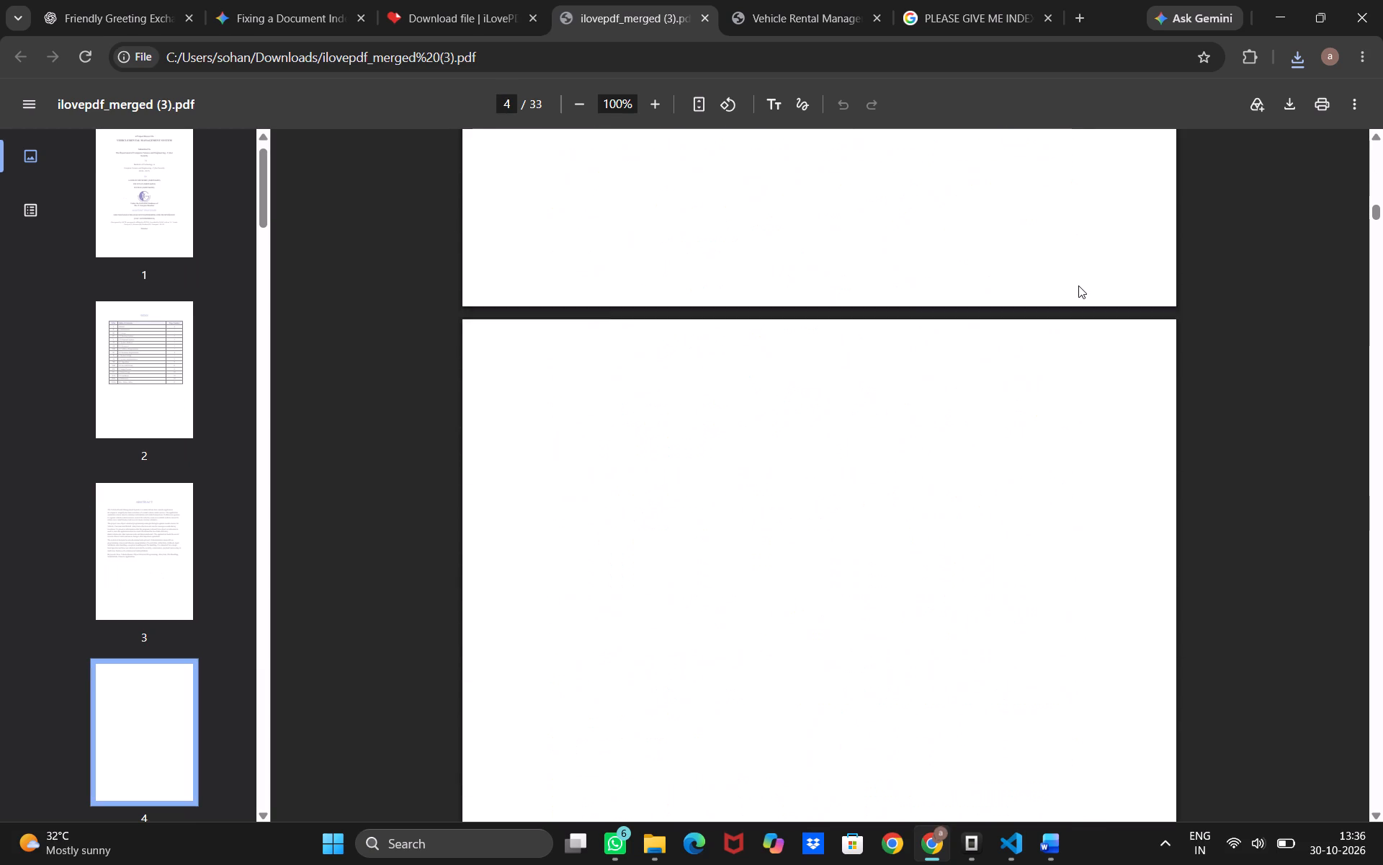
pyautogui.scroll(-10, 1078, 285)
pyautogui.scroll(2, 1078, 285)
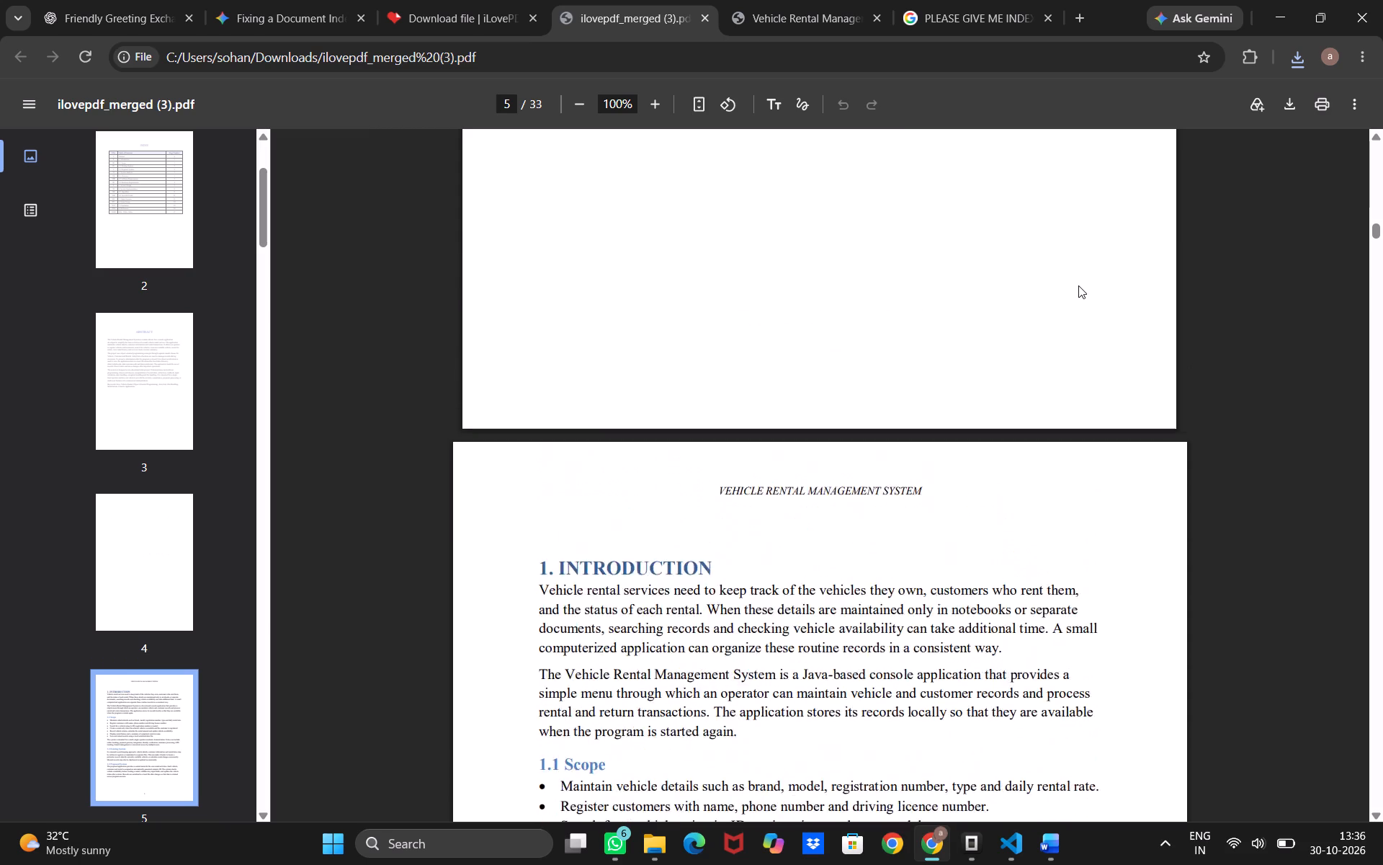
pyautogui.scroll(6, 1078, 285)
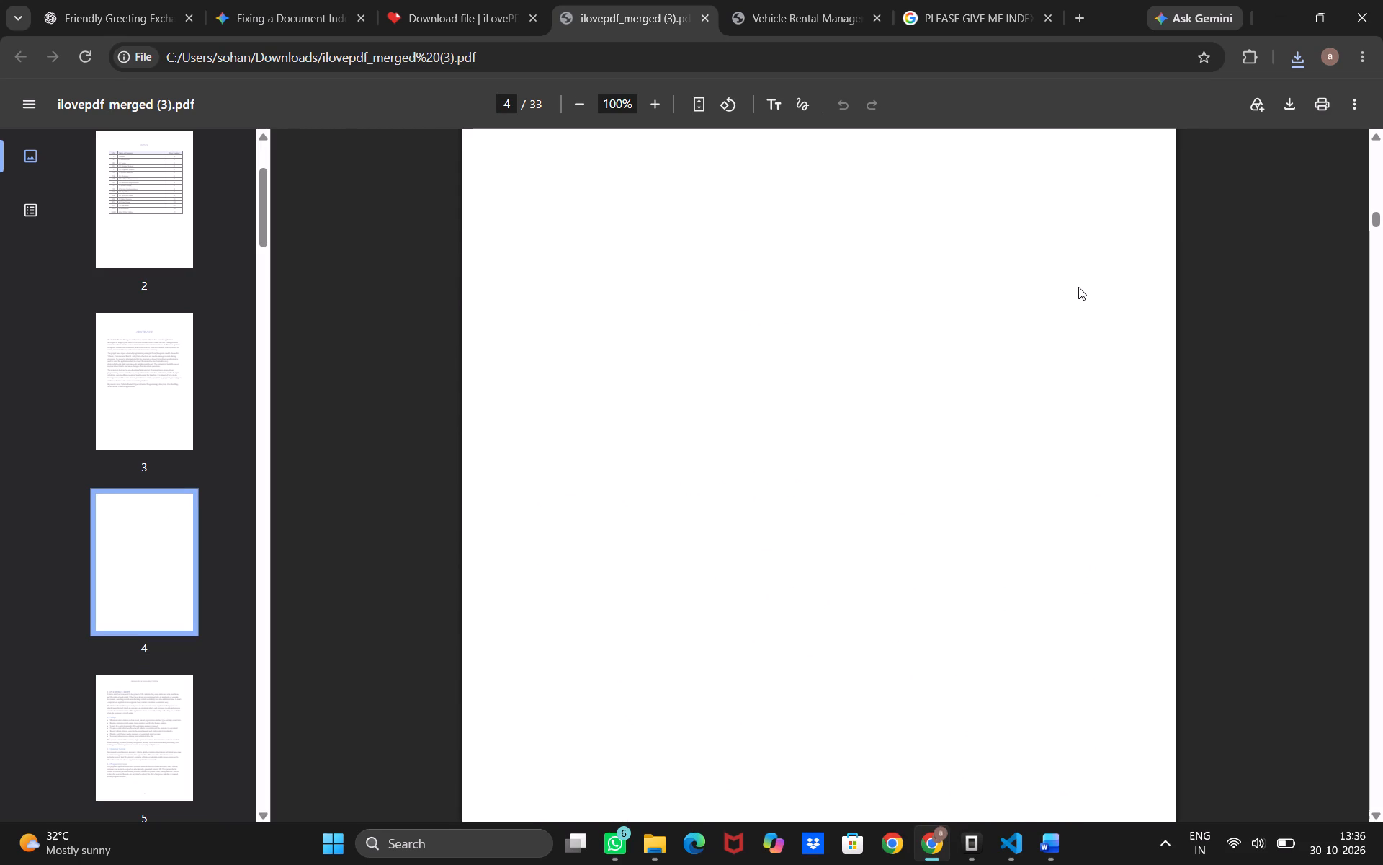
pyautogui.scroll(4, 1078, 287)
pyautogui.scroll(-2, 1078, 288)
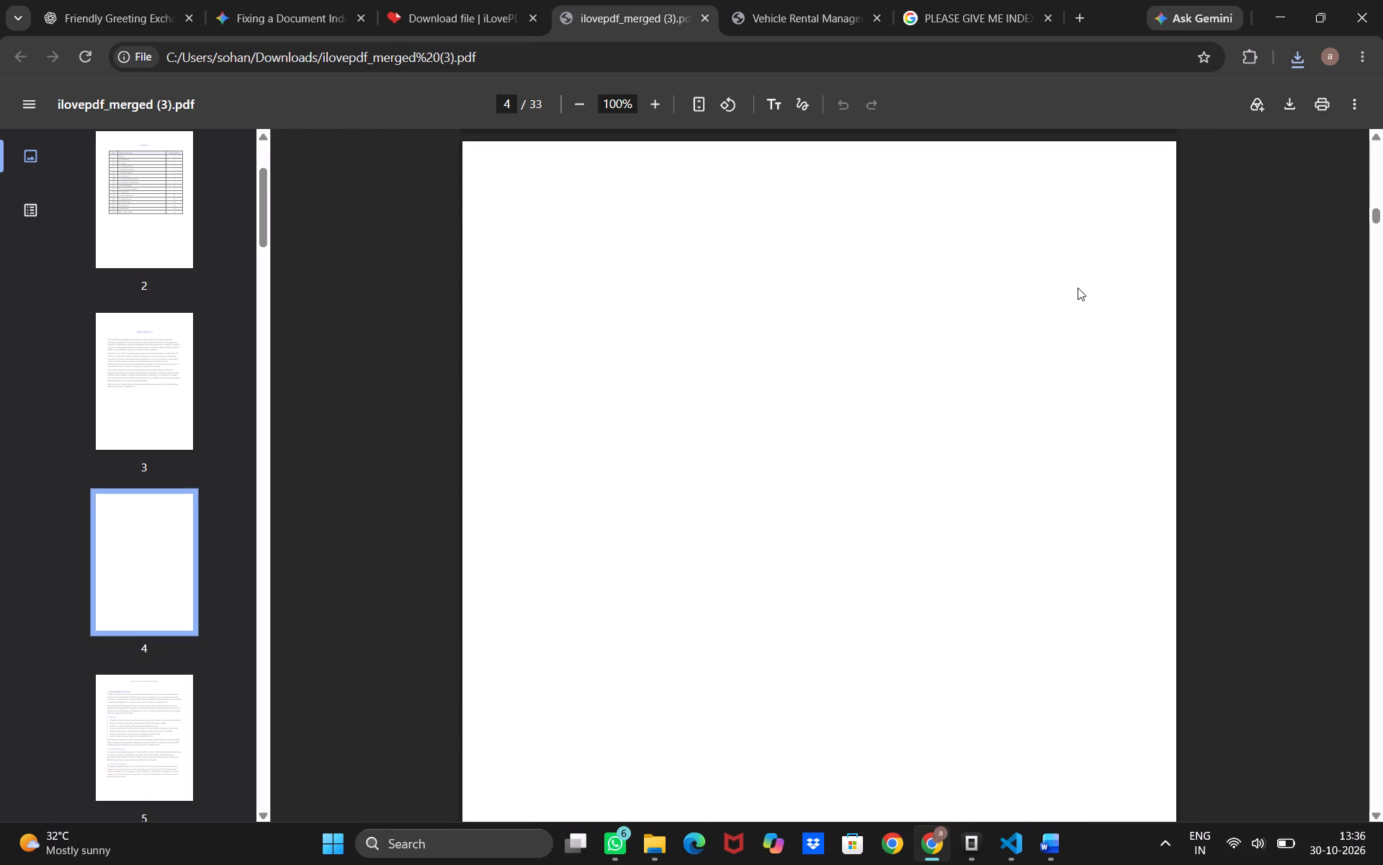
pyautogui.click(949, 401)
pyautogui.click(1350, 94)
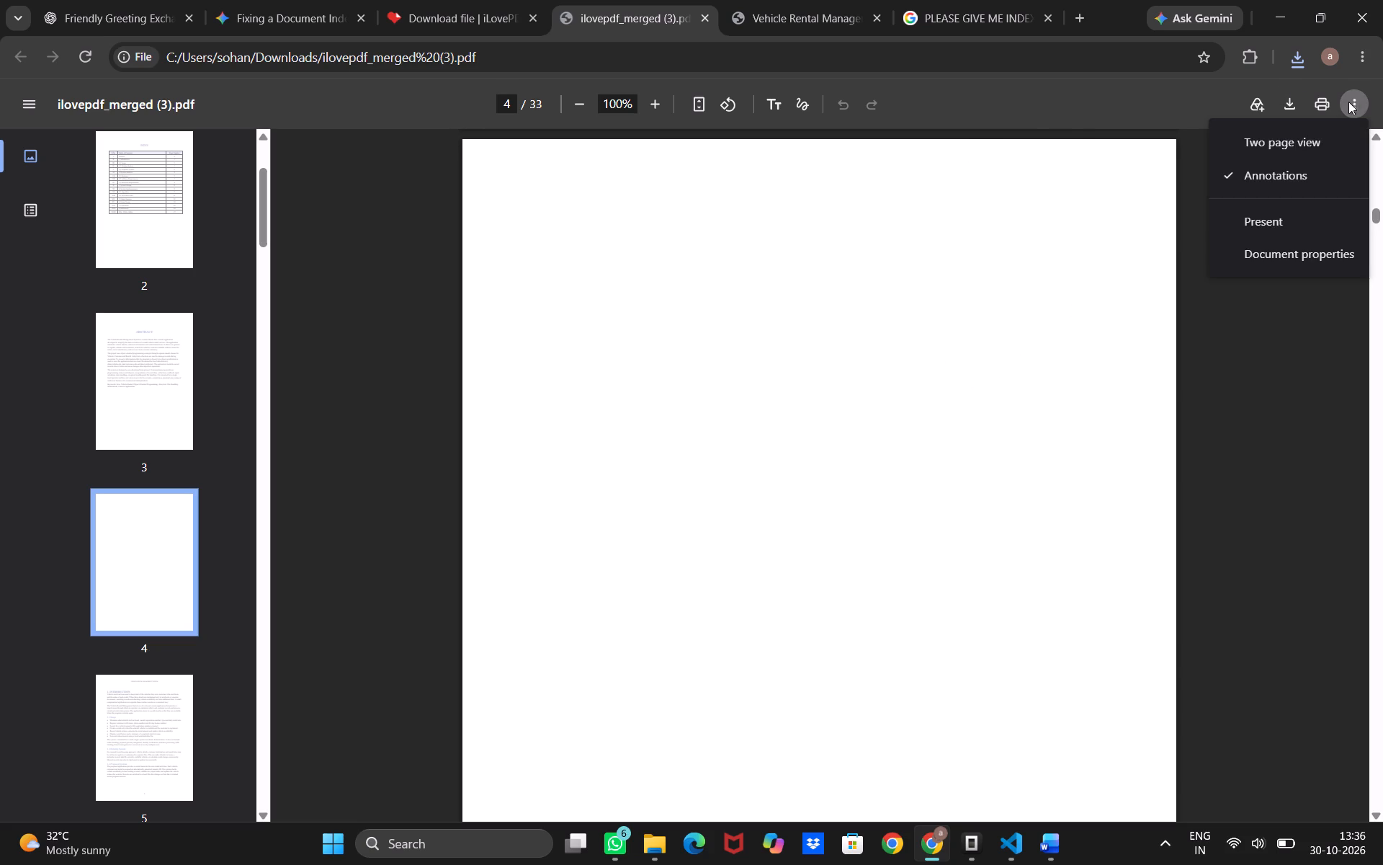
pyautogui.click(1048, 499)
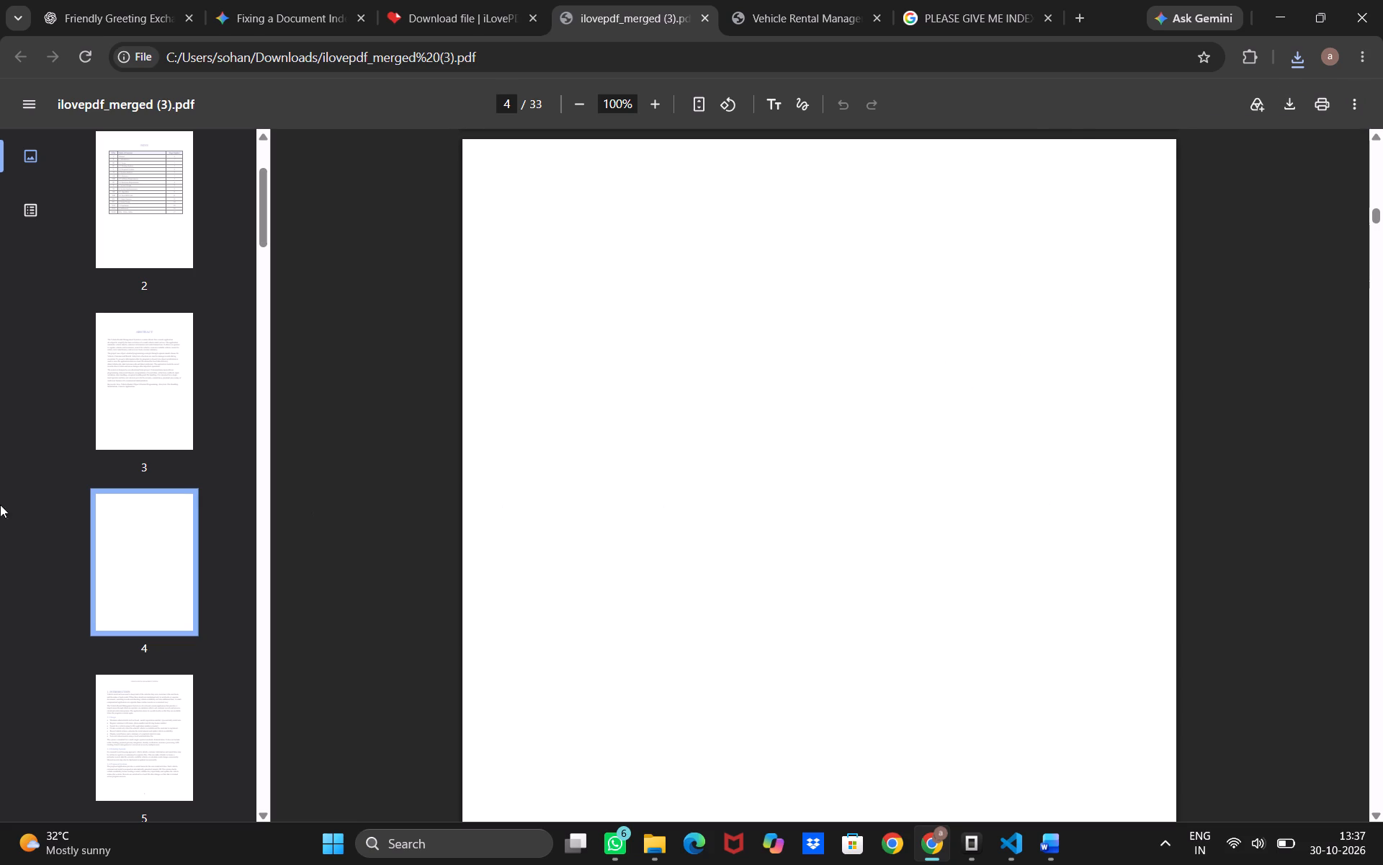
# Recheck the transition from page 4 to the Introduction, then review the abstract and index back up to the cover page.
pyautogui.scroll(-1, 514, 366)
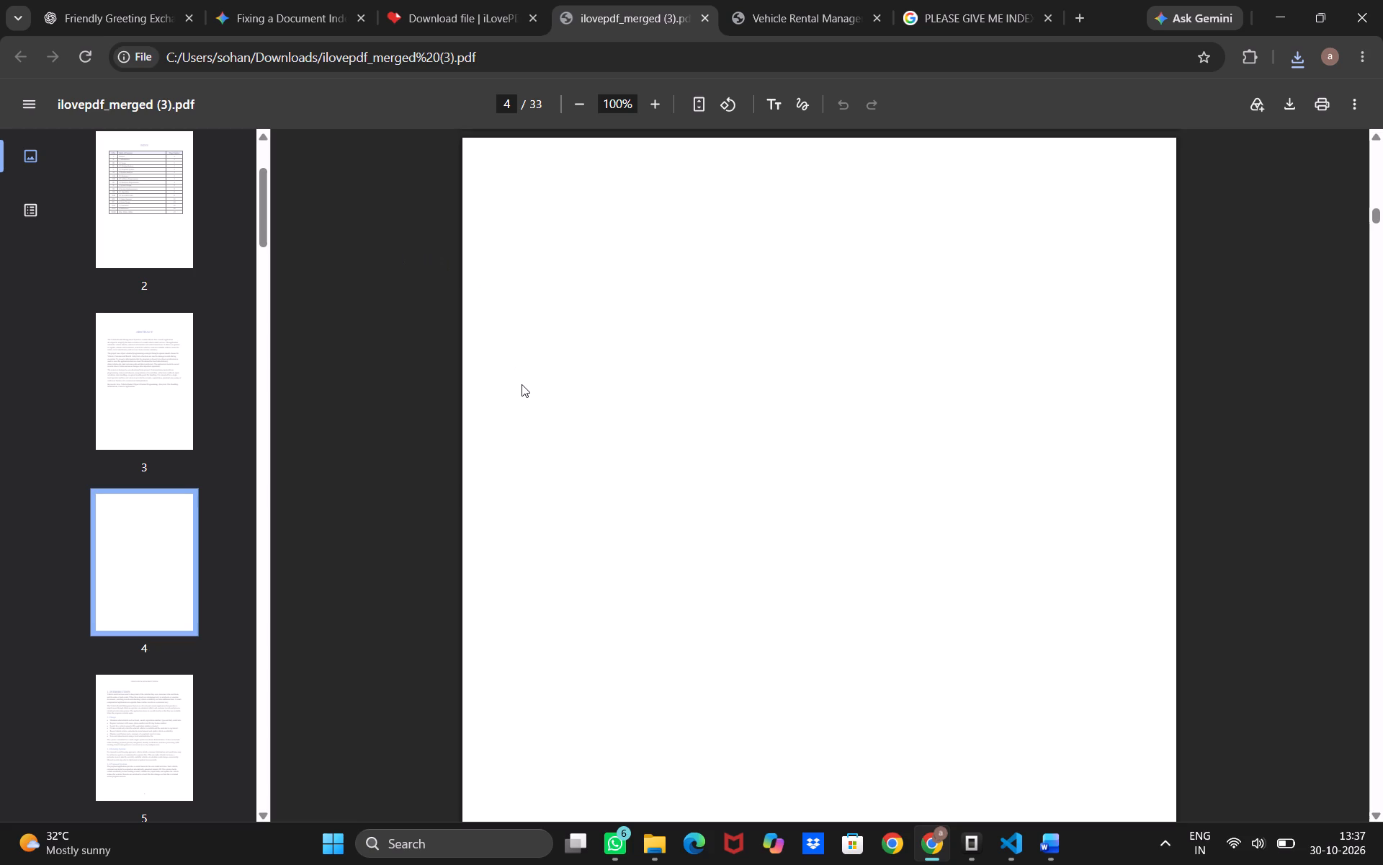
pyautogui.scroll(-6, 522, 387)
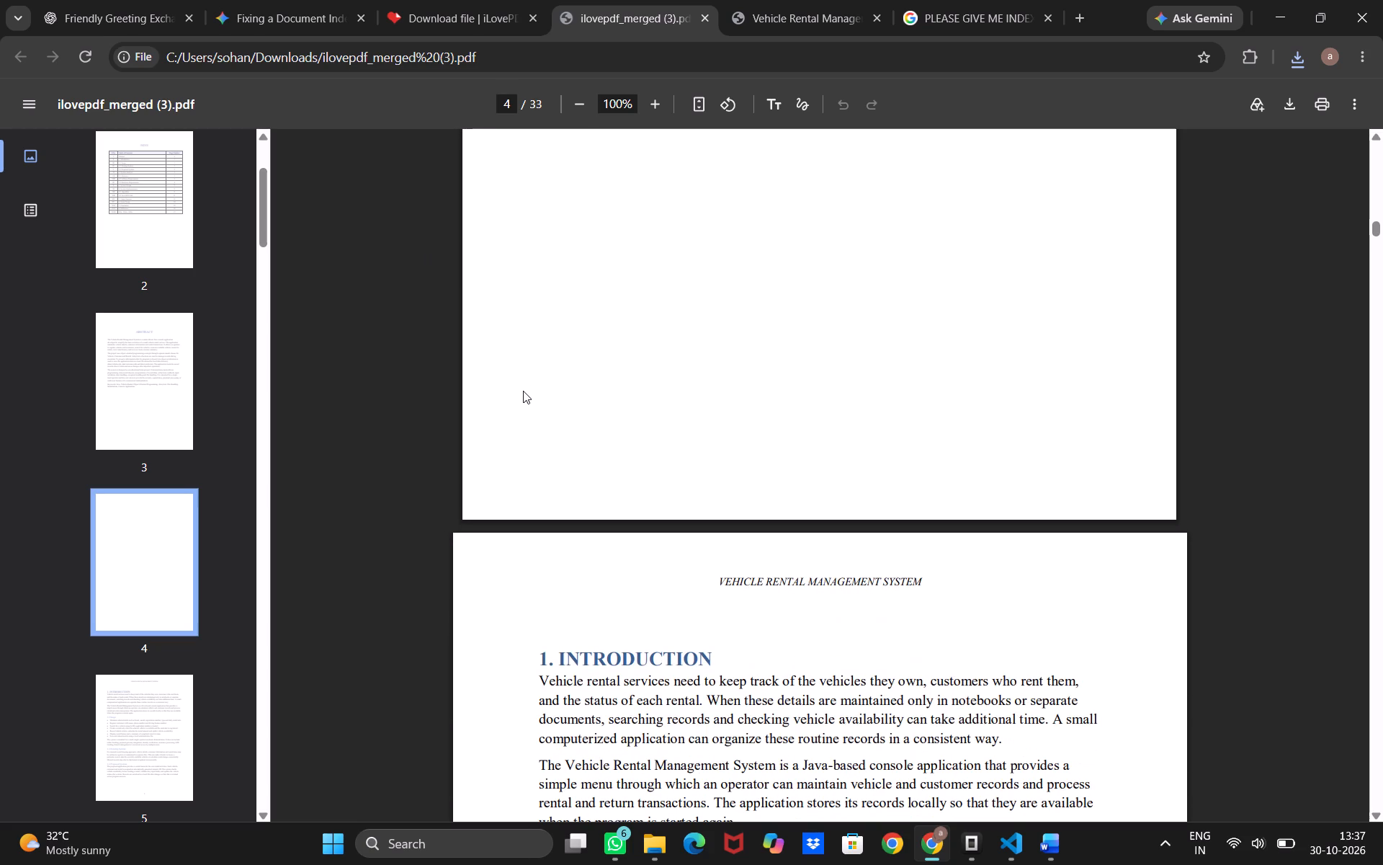
pyautogui.scroll(12, 524, 394)
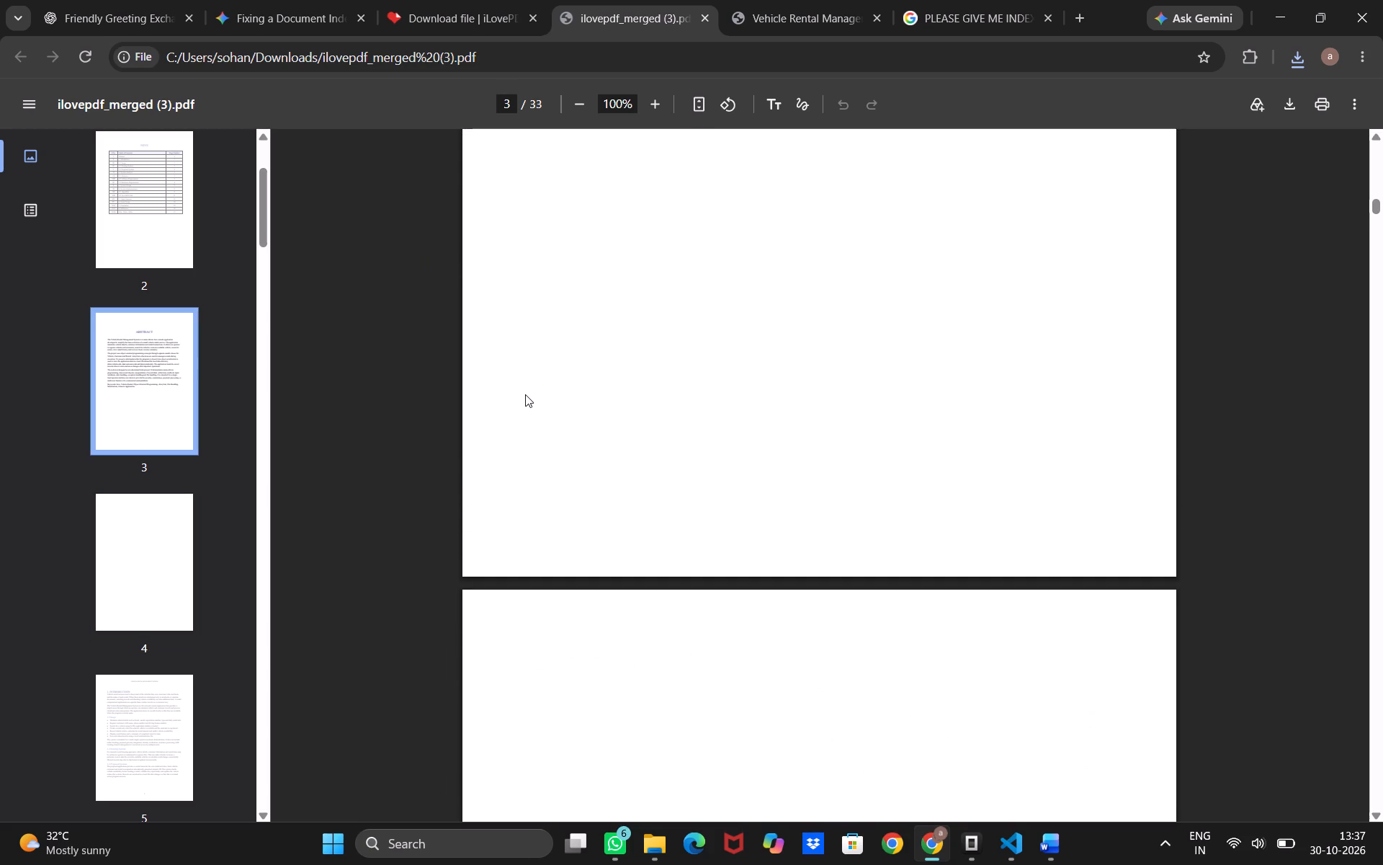
pyautogui.scroll(7, 525, 394)
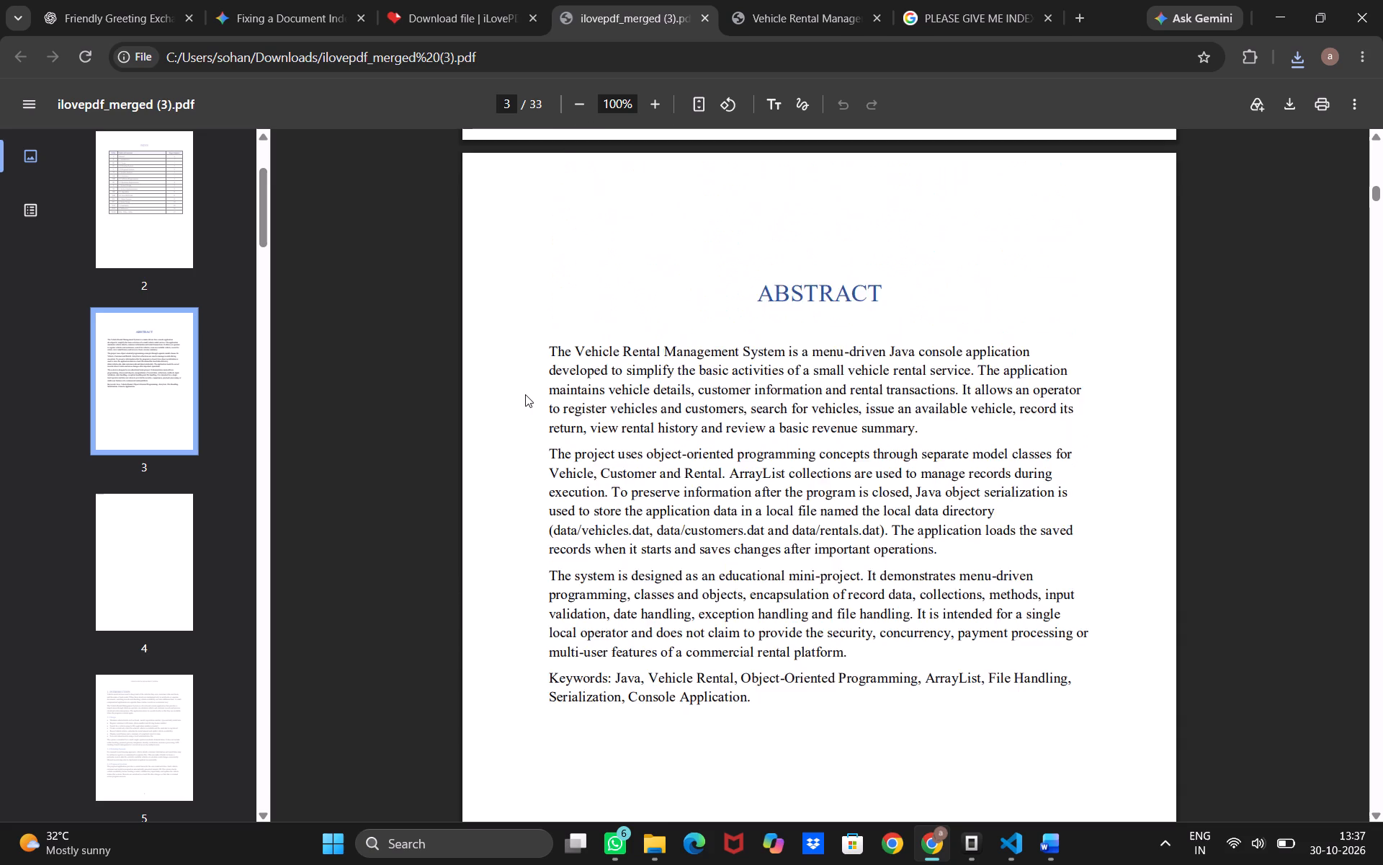
pyautogui.scroll(12, 525, 394)
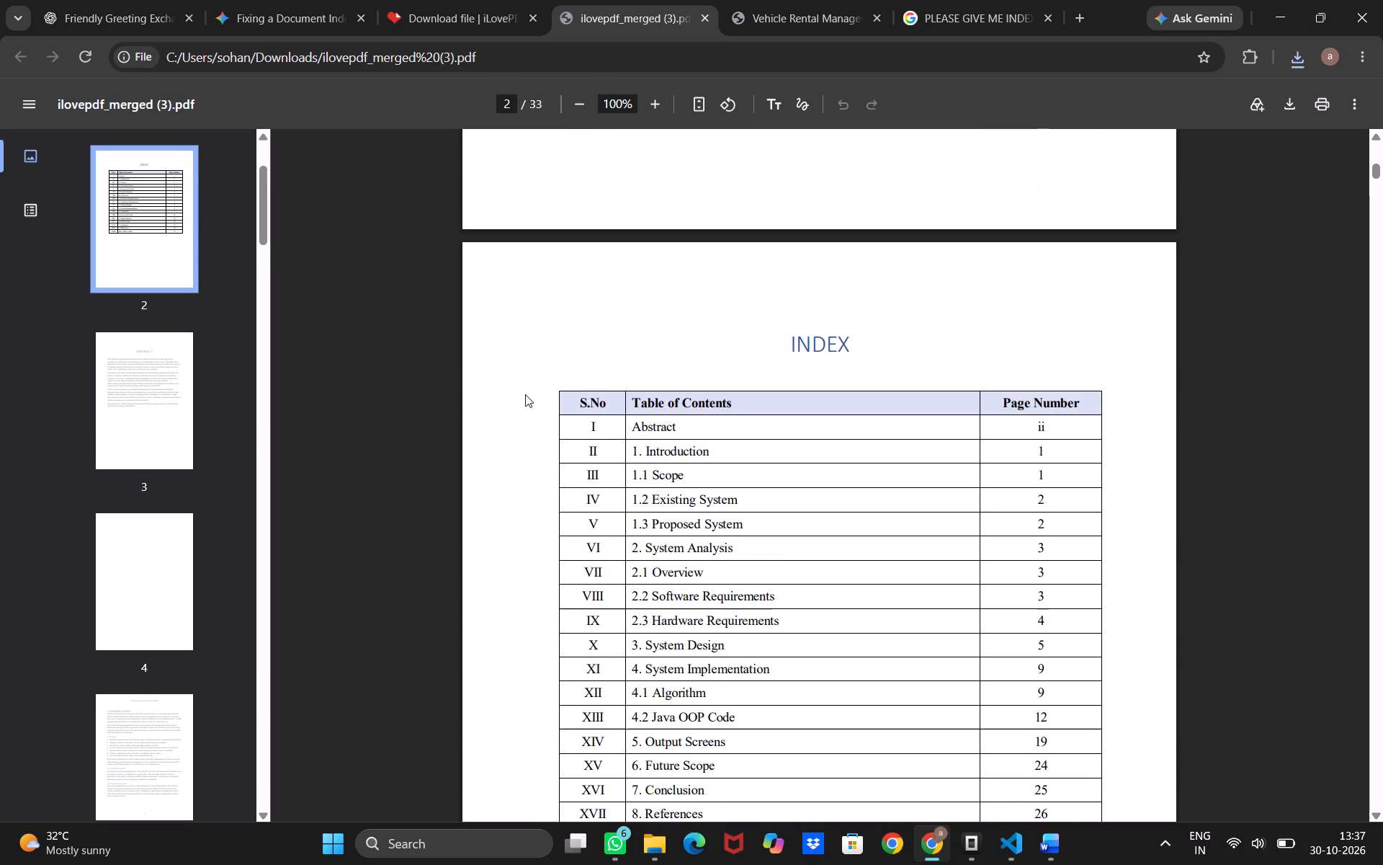
pyautogui.scroll(11, 525, 394)
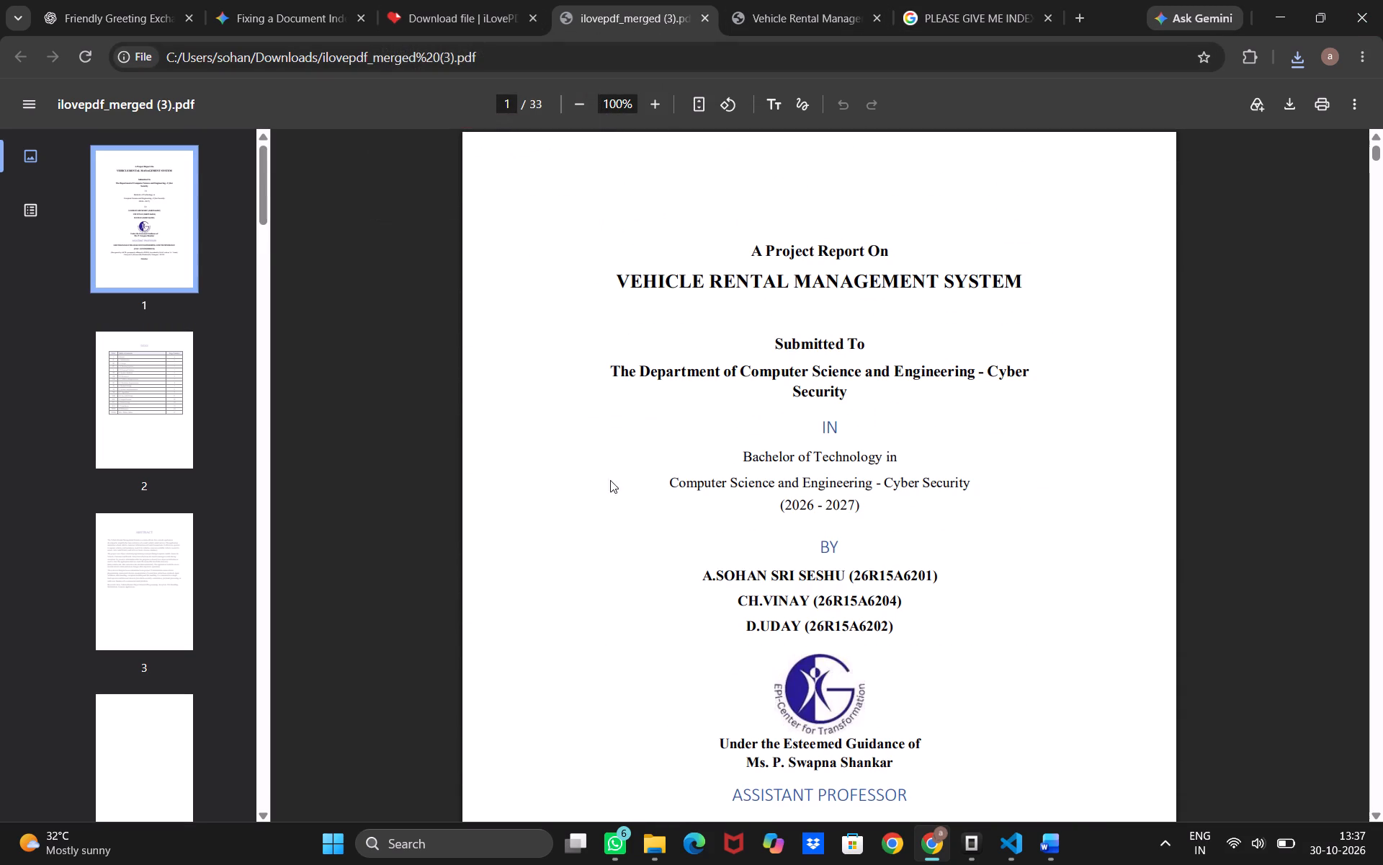
# Check HEADERS OF PBL.docx through to its last page and the opening pages of VEHICAL RENTAL SYSTEM.docx in Word for a stray blank page.
pyautogui.click(1040, 840)
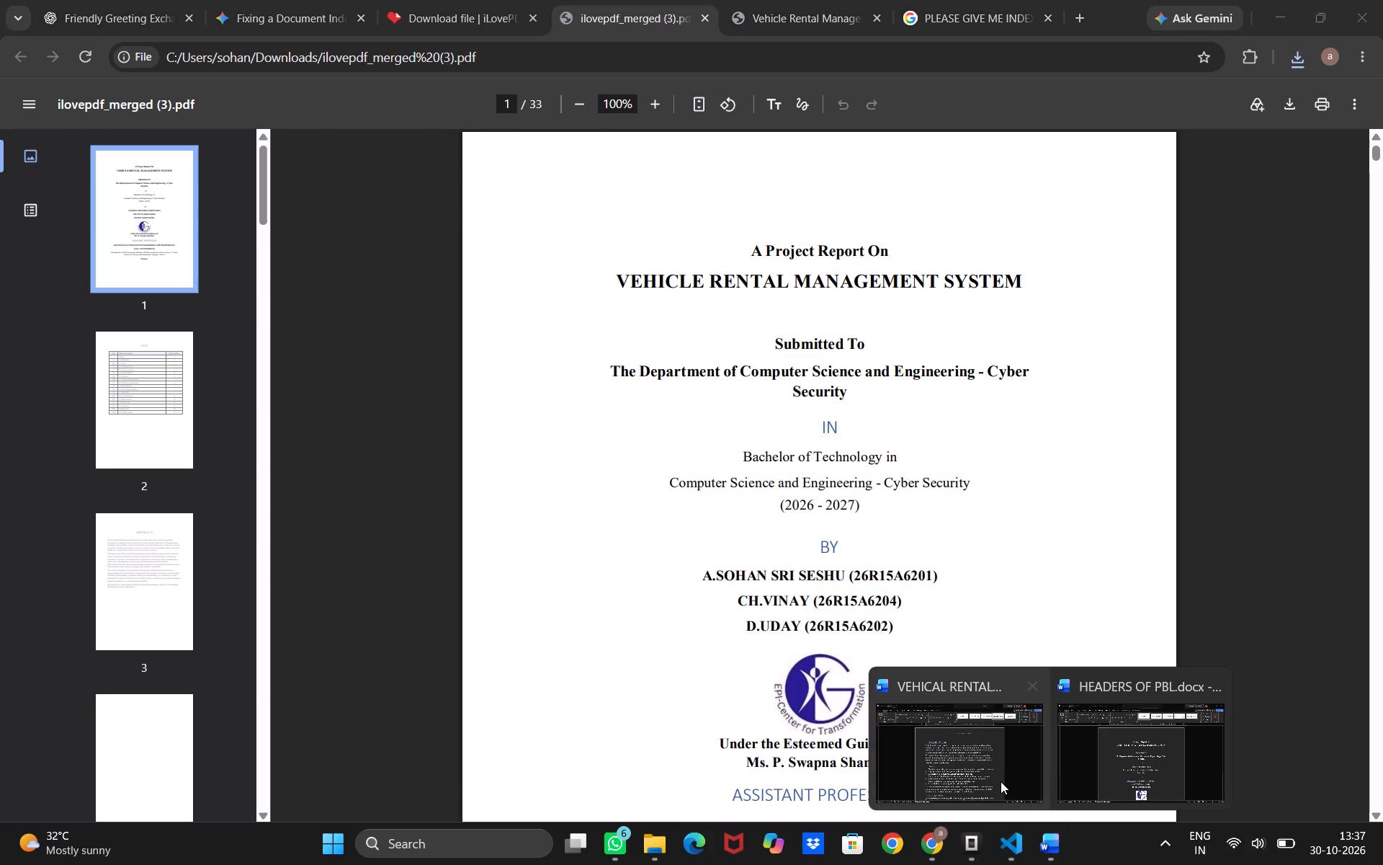
pyautogui.click(999, 780)
pyautogui.click(1052, 850)
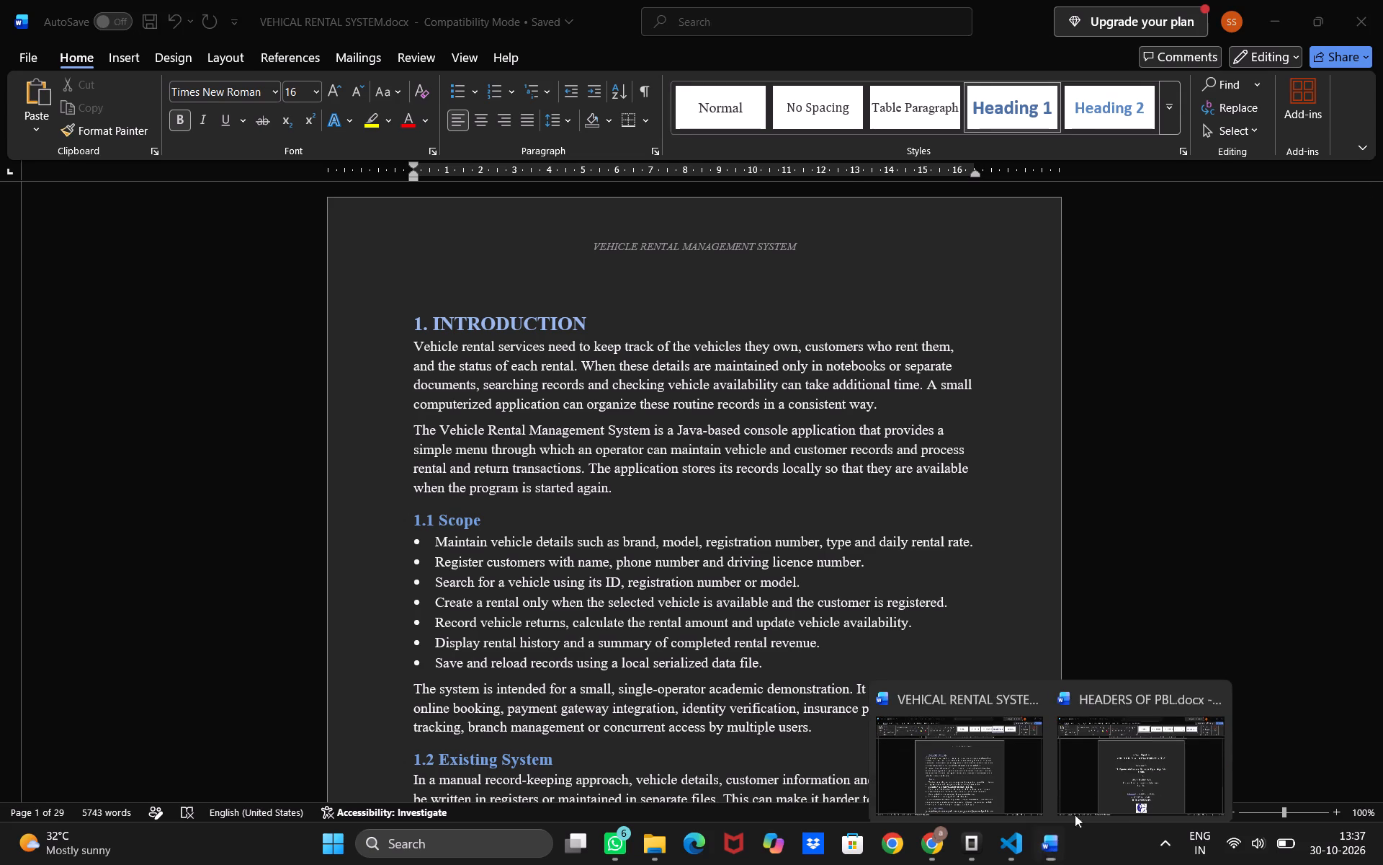
pyautogui.click(1099, 745)
pyautogui.scroll(-20, 930, 698)
pyautogui.scroll(-3, 930, 698)
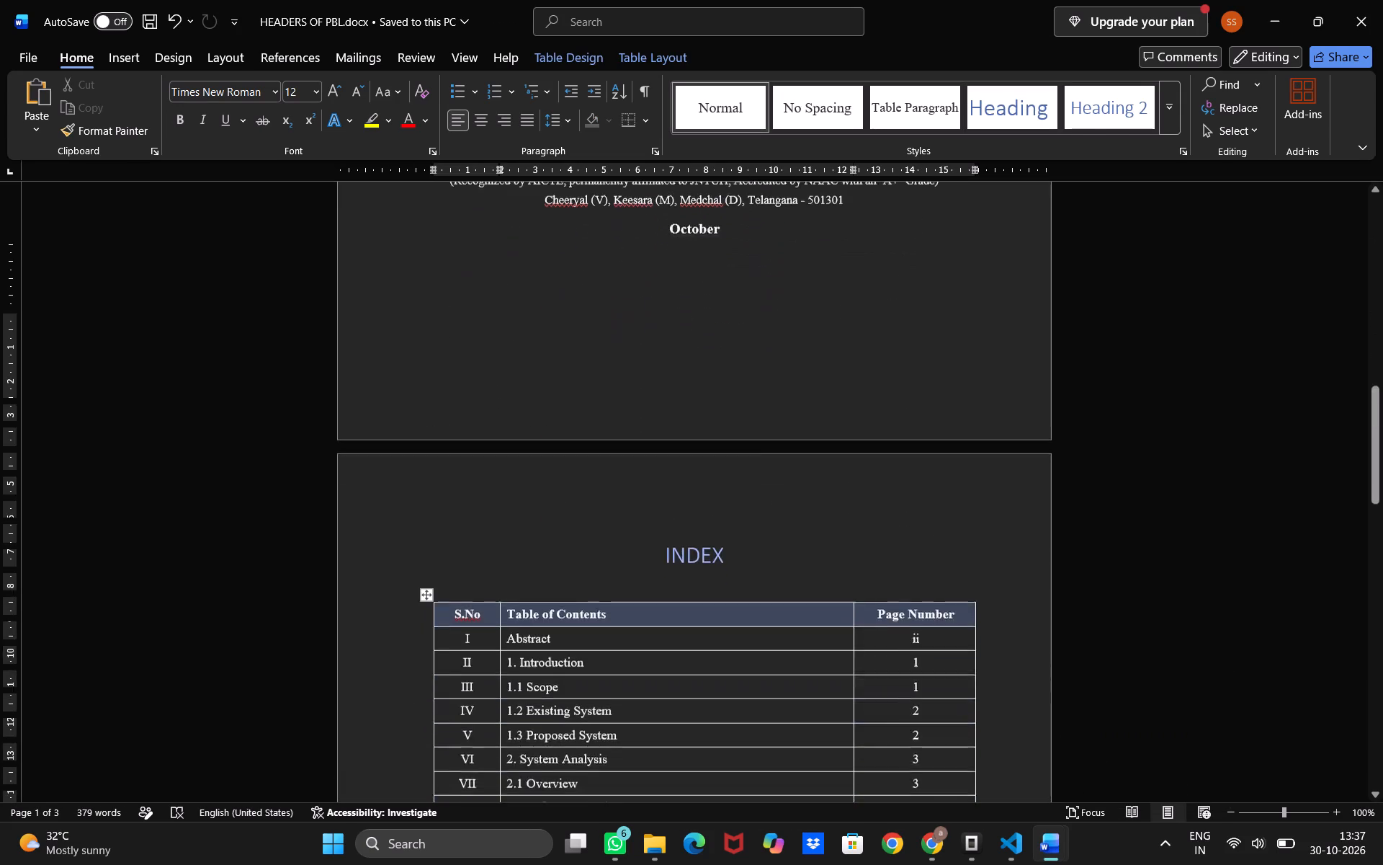
pyautogui.scroll(-20, 910, 679)
pyautogui.scroll(-20, 910, 679)
pyautogui.scroll(-2, 910, 679)
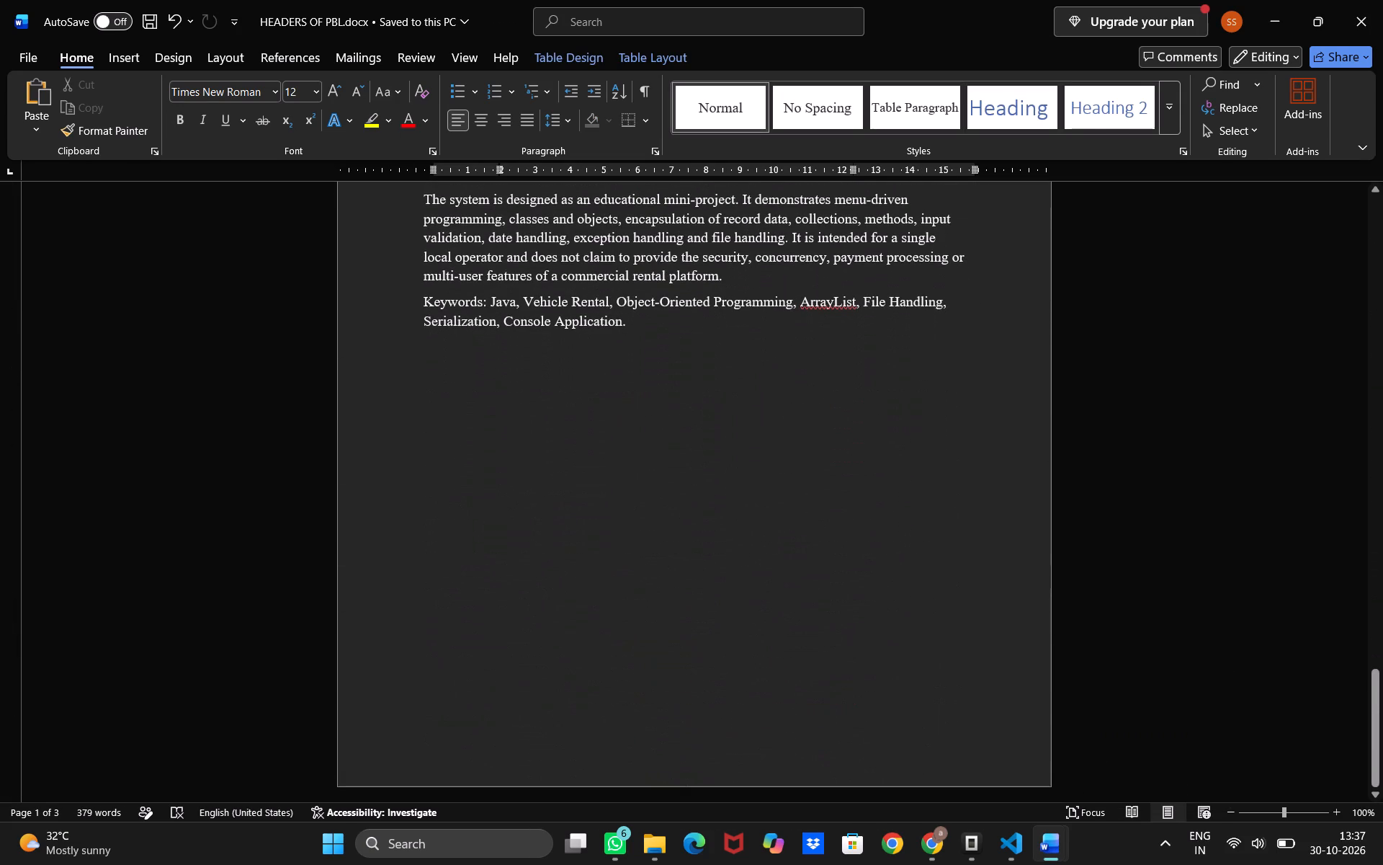
pyautogui.scroll(-8, 910, 659)
pyautogui.scroll(1, 890, 675)
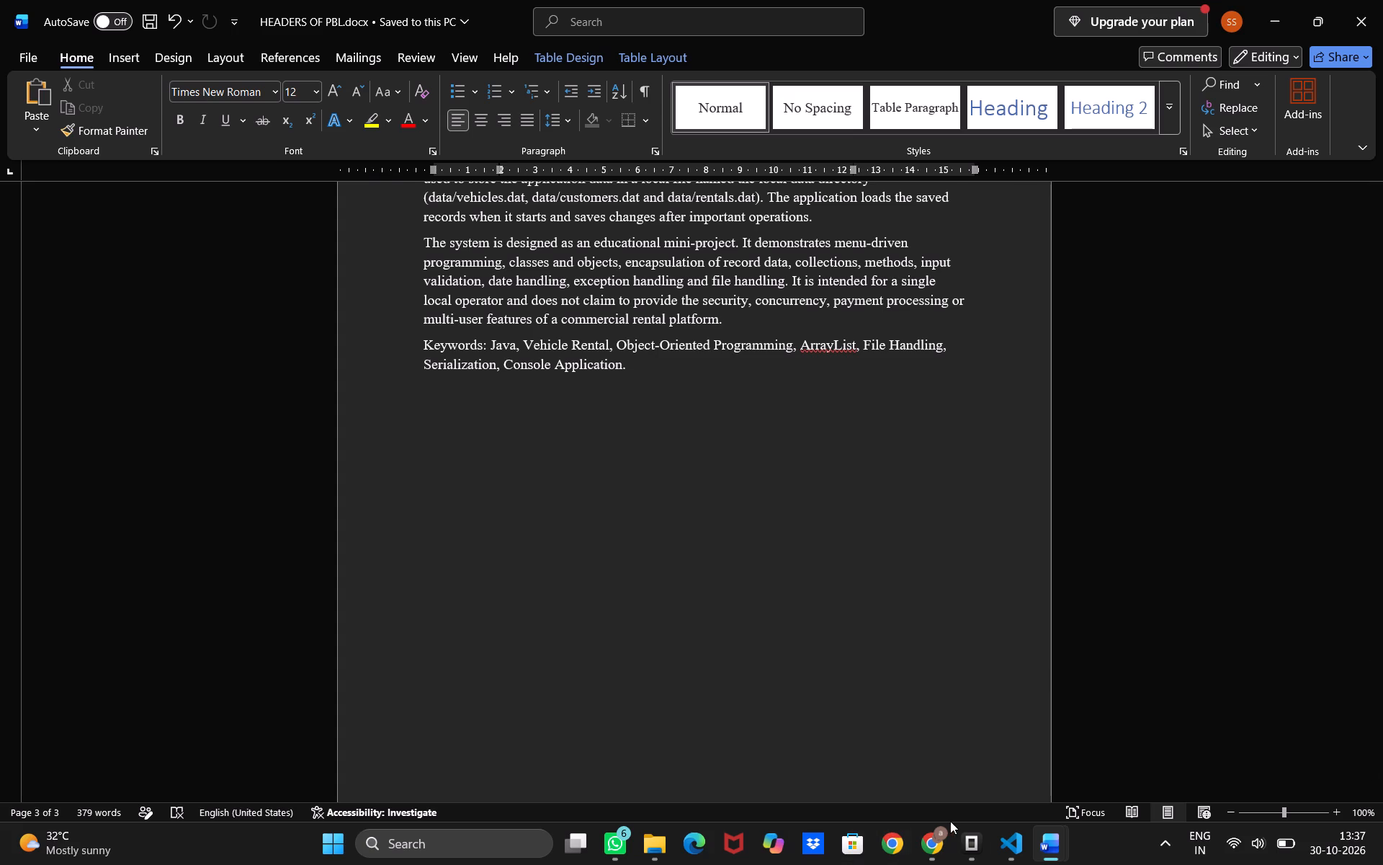
pyautogui.click(1040, 848)
pyautogui.click(944, 721)
pyautogui.scroll(-16, 860, 645)
pyautogui.scroll(7, 857, 641)
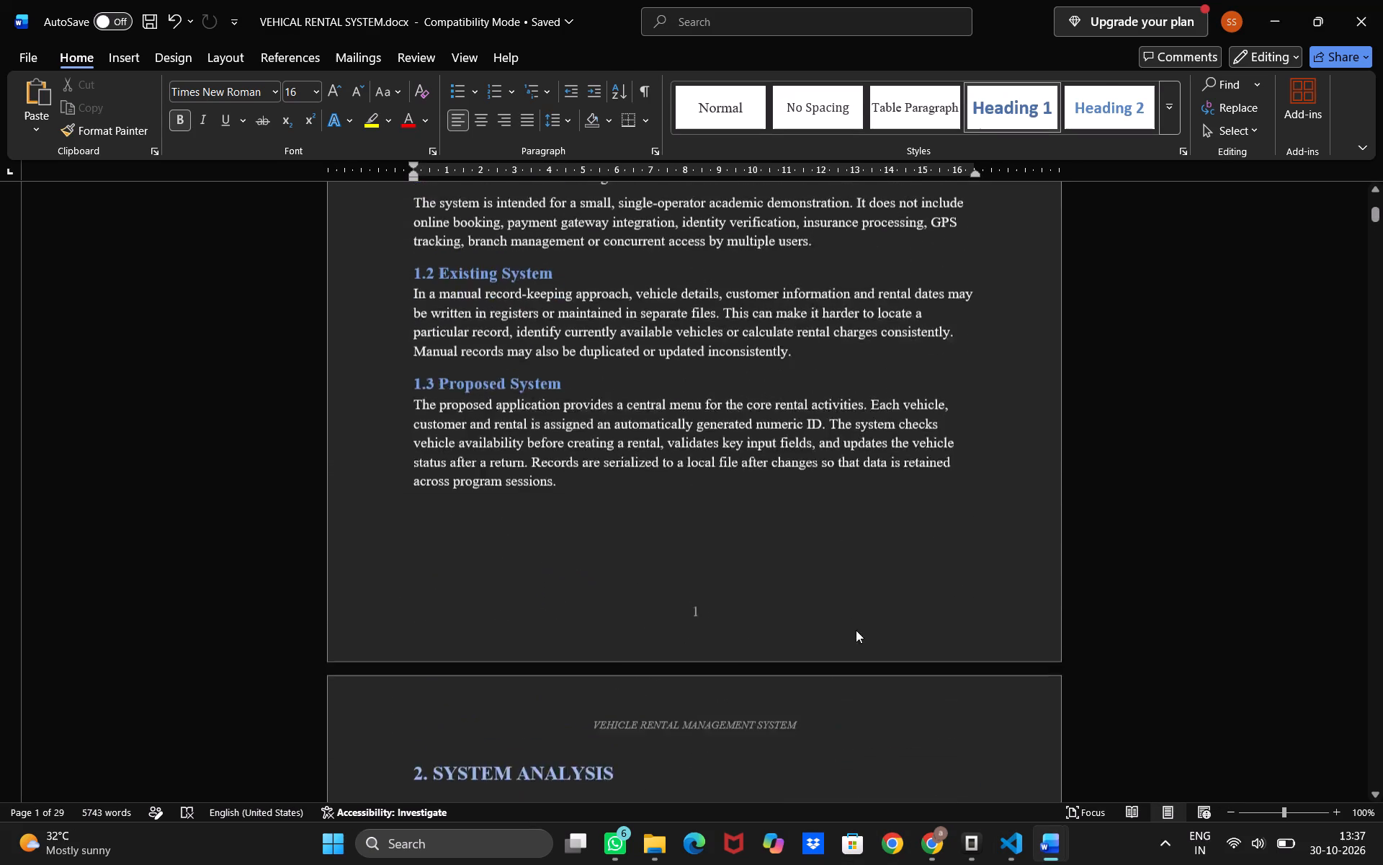
pyautogui.scroll(20, 856, 630)
pyautogui.scroll(1, 856, 630)
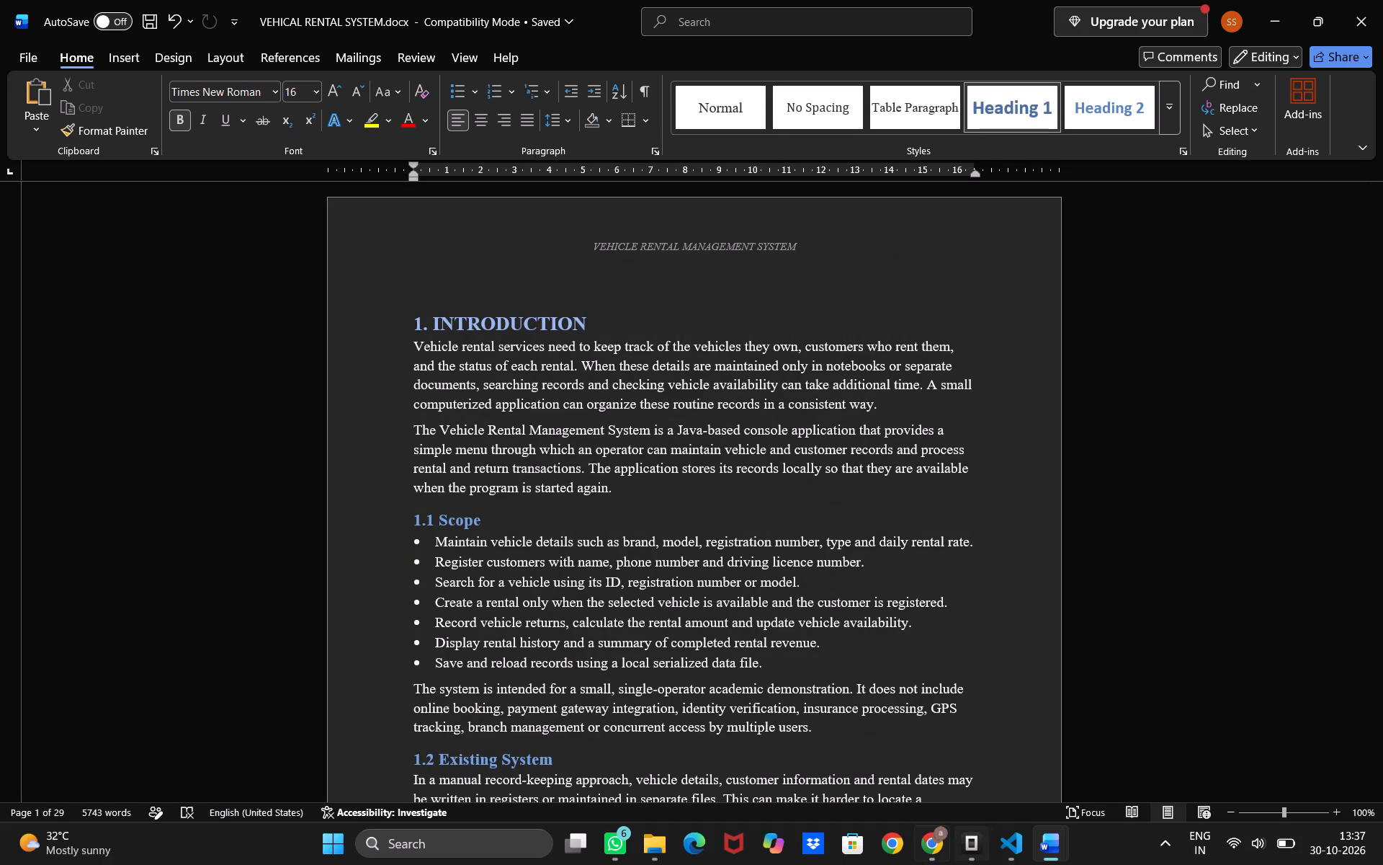
# Open HEADERS OF PBL.pdf from the Downloads folder, examine its pages through to page 4, and close it.
pyautogui.click(658, 848)
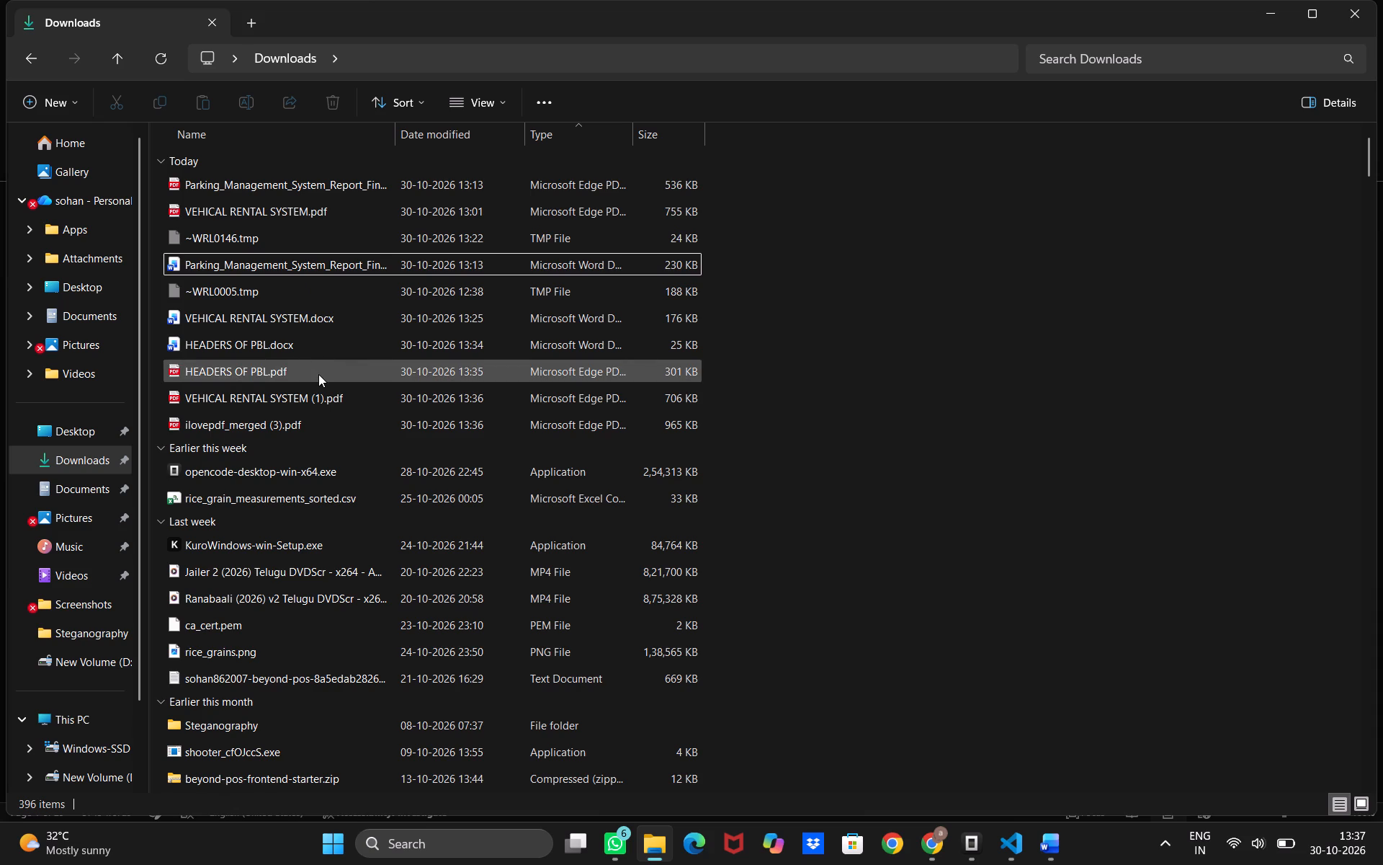
pyautogui.doubleClick(270, 373)
pyautogui.scroll(-3, 497, 463)
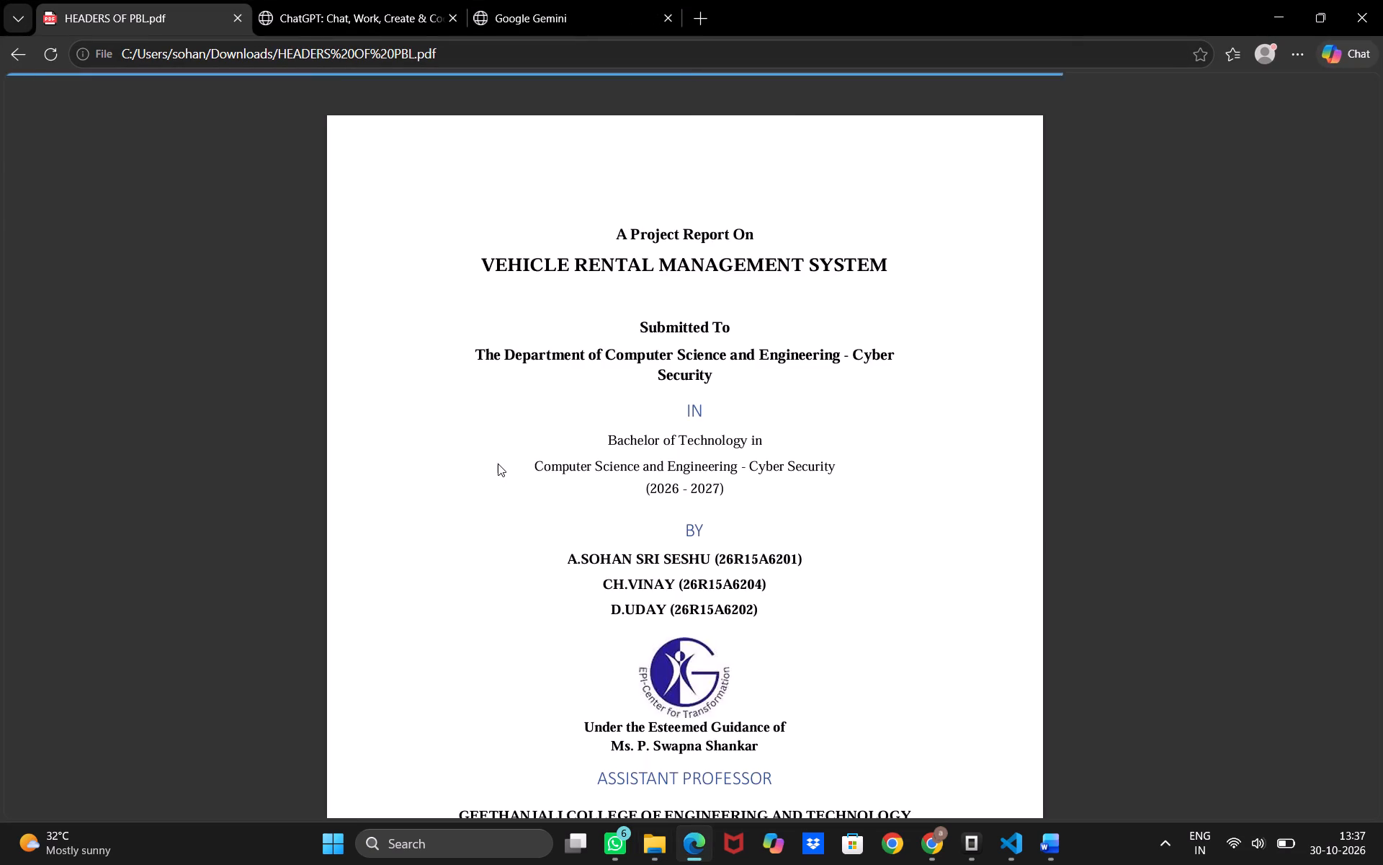
pyautogui.scroll(-20, 498, 463)
pyautogui.scroll(-15, 498, 463)
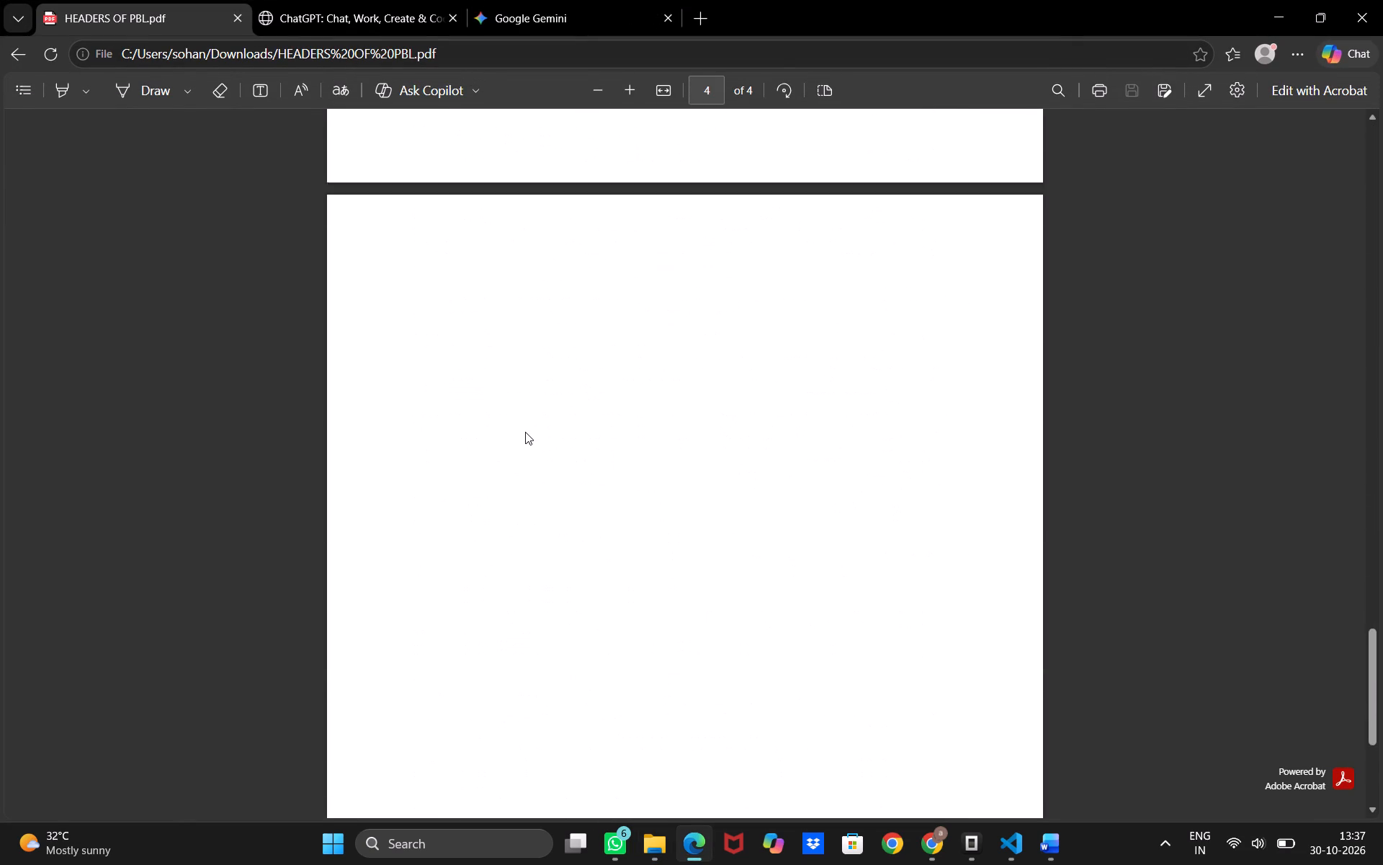
pyautogui.scroll(-5, 525, 432)
pyautogui.scroll(4, 525, 432)
pyautogui.rightClick(525, 432)
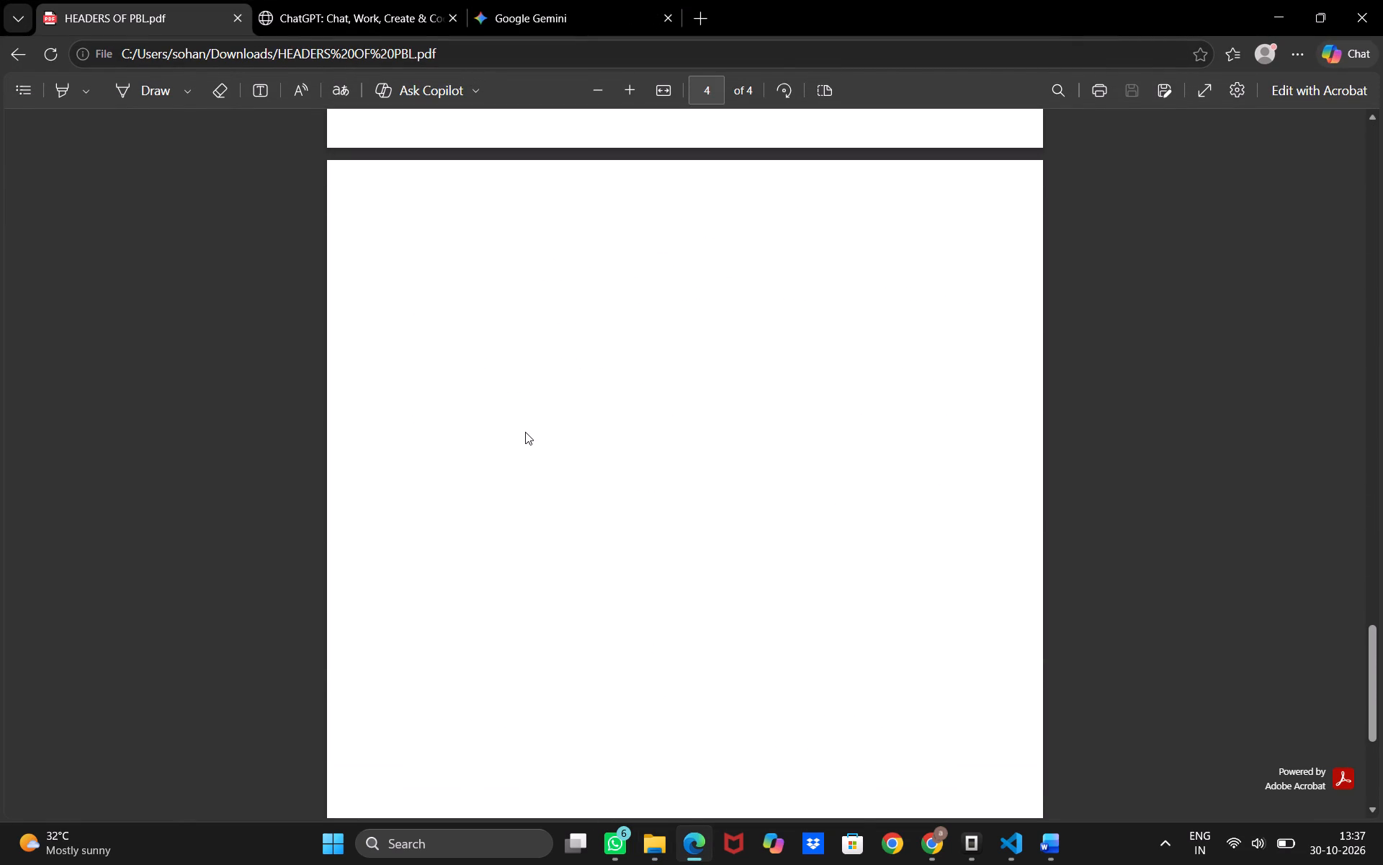
pyautogui.scroll(-3, 411, 412)
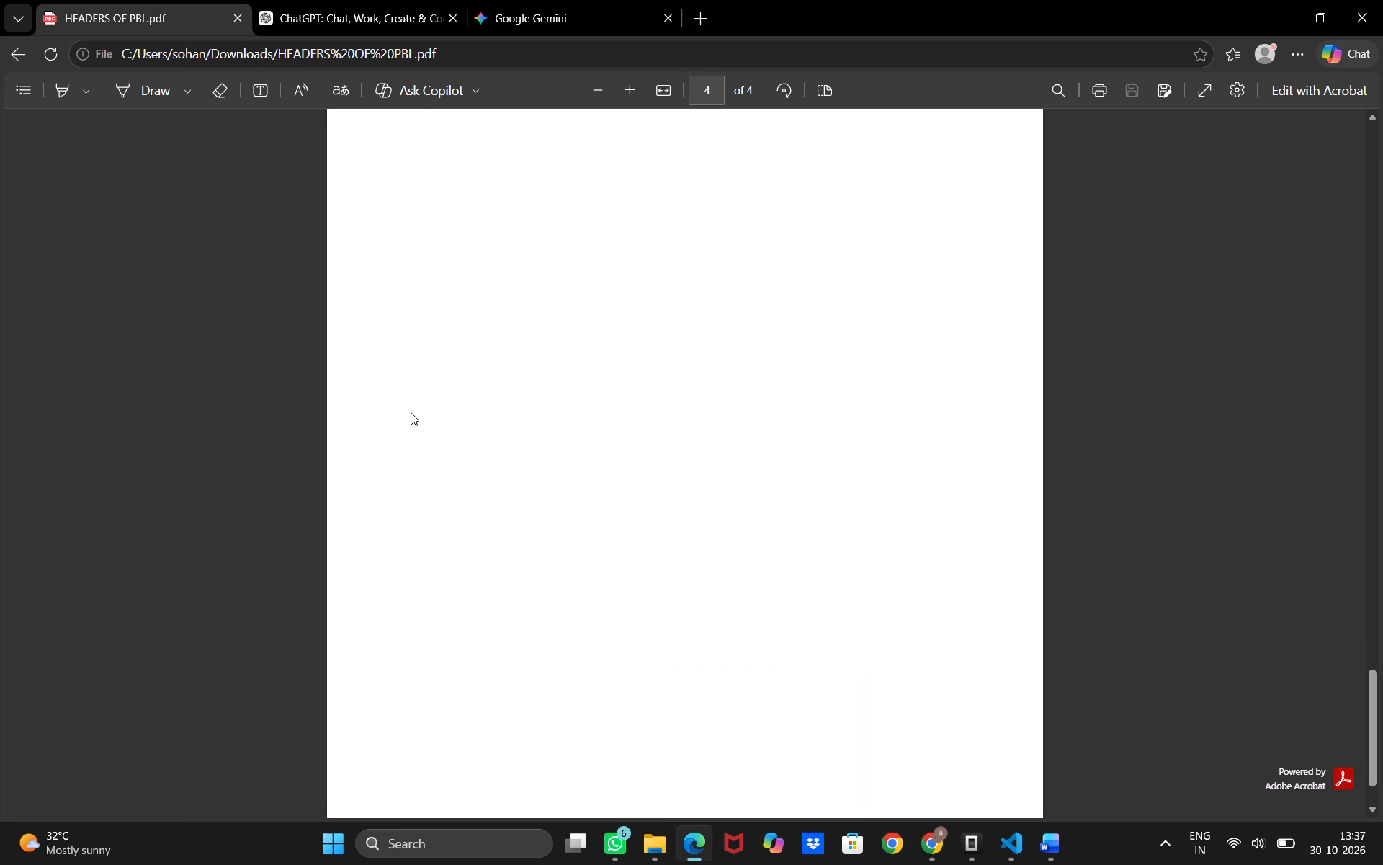
pyautogui.click(1382, 0)
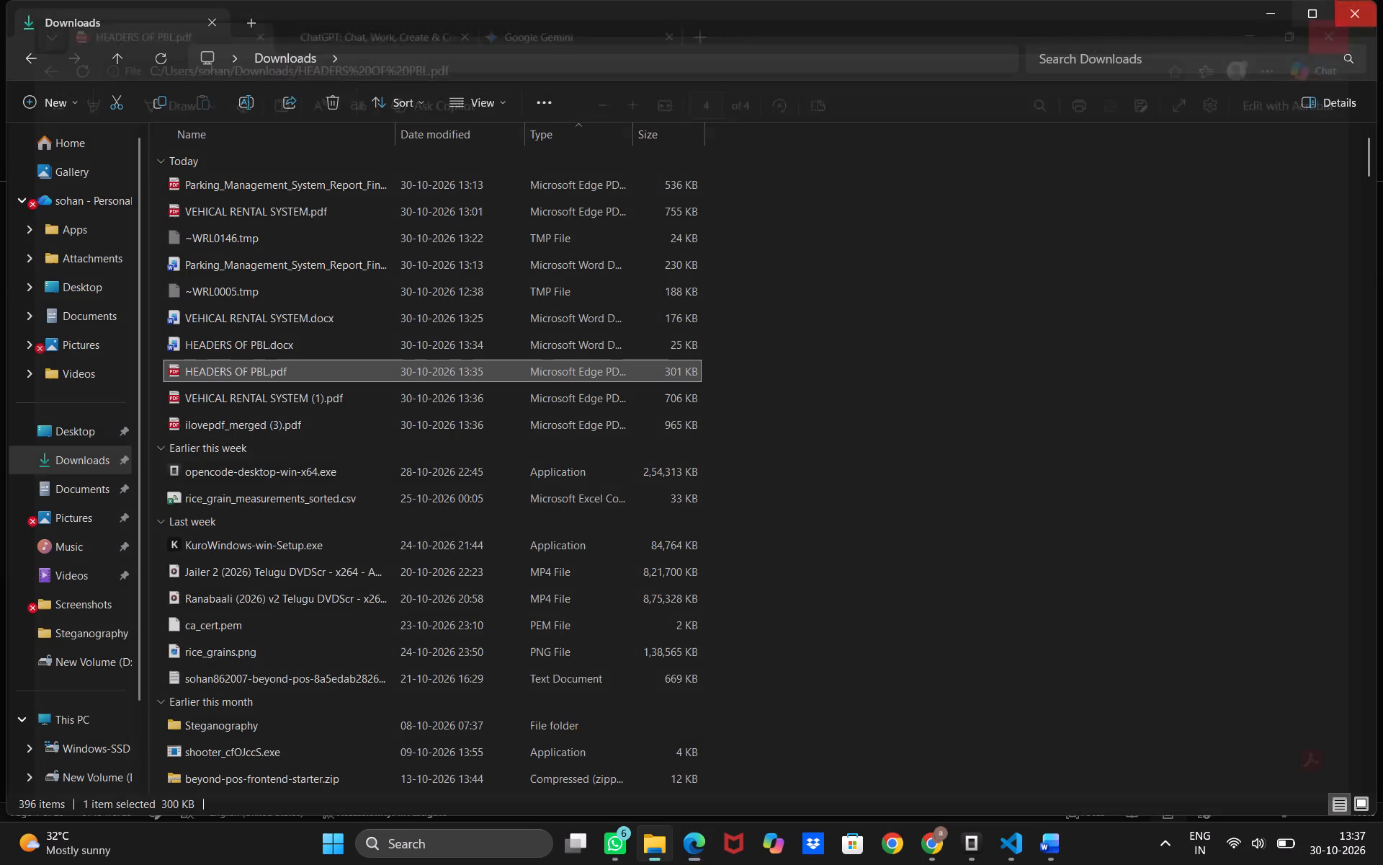
# Delete HEADERS OF PBL.pdf and ilovepdf_merged (3).pdf from the Downloads folder.
pyautogui.rightClick(283, 373)
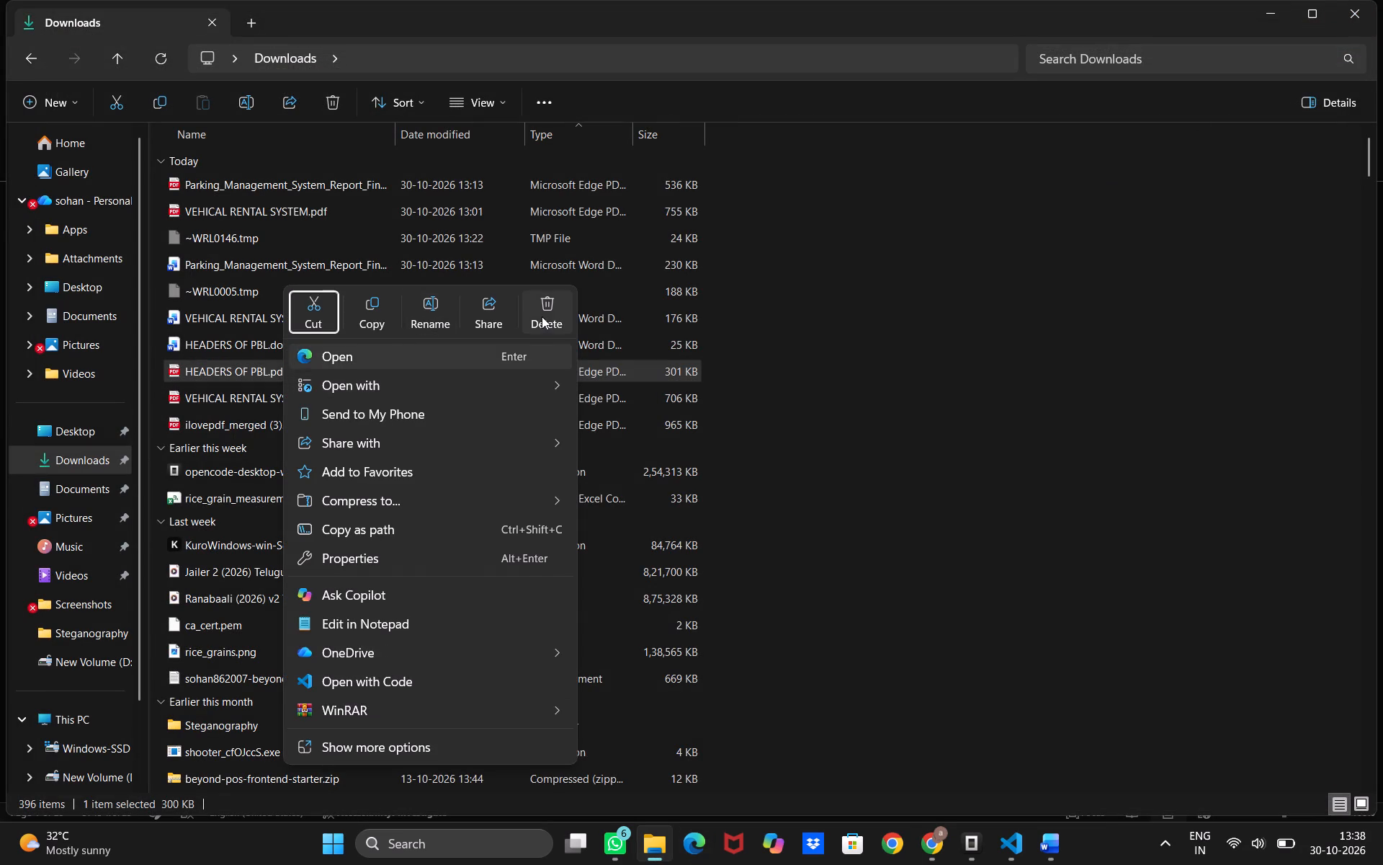
pyautogui.click(542, 316)
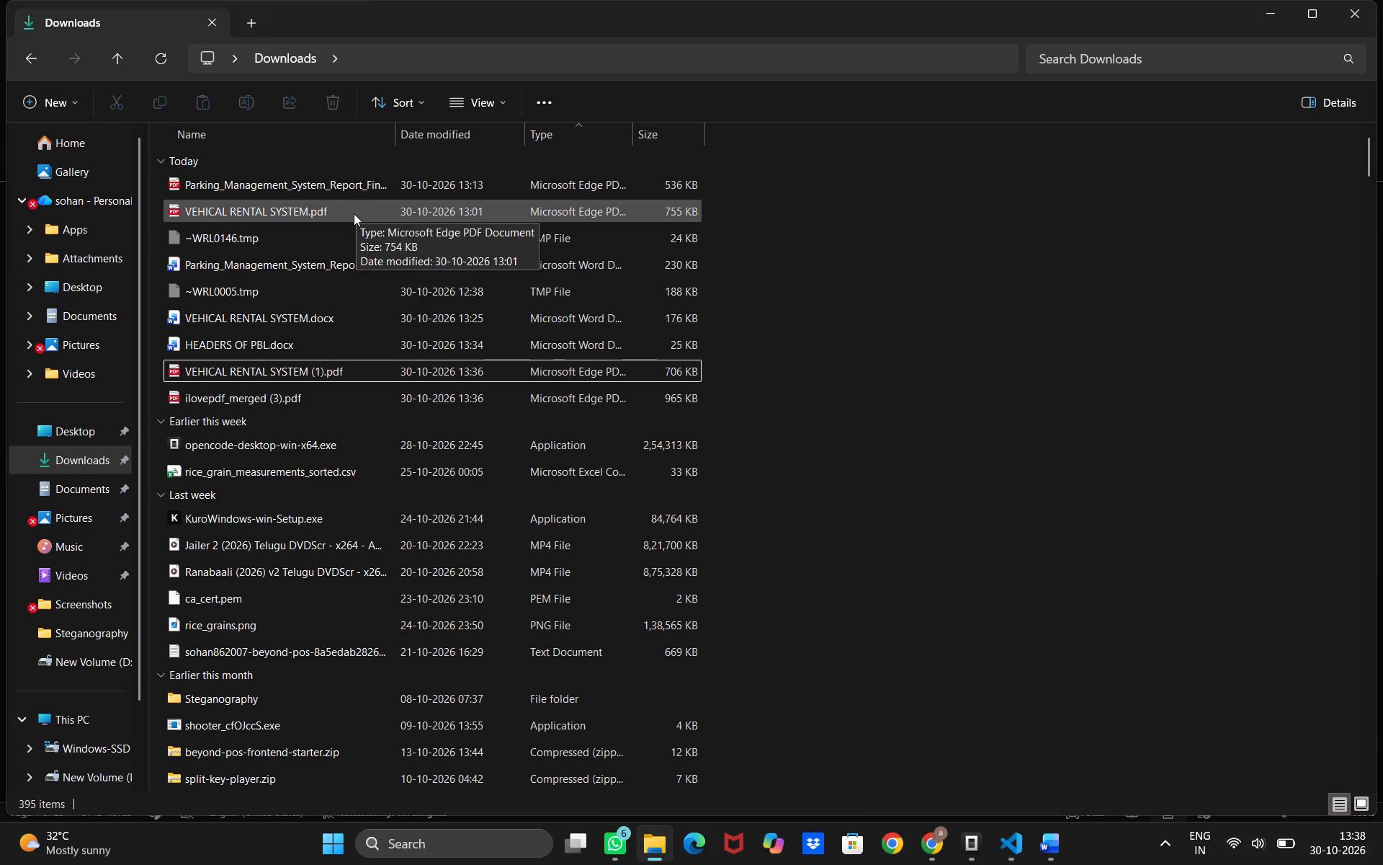
pyautogui.rightClick(333, 408)
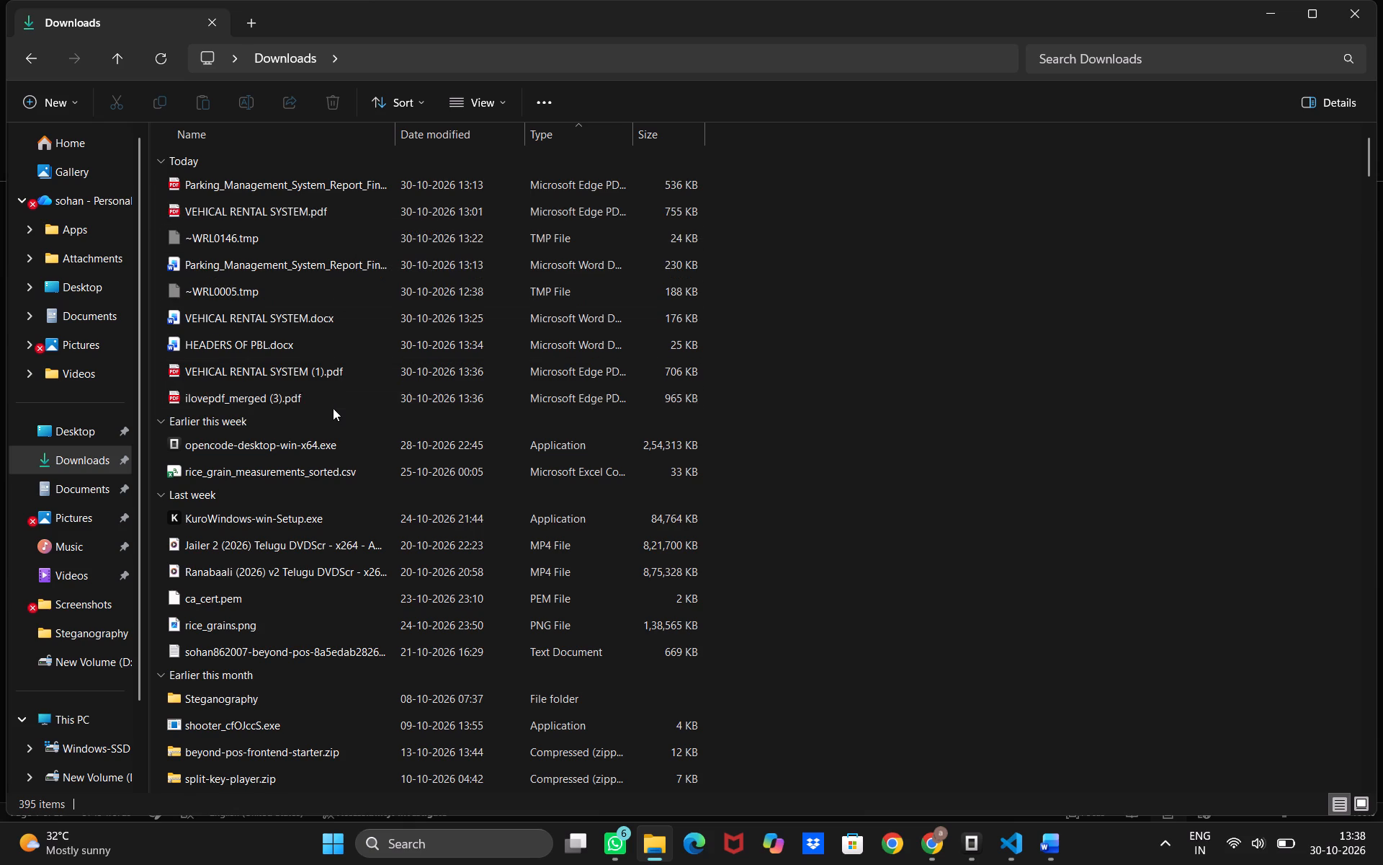
pyautogui.click(326, 397)
pyautogui.rightClick(326, 397)
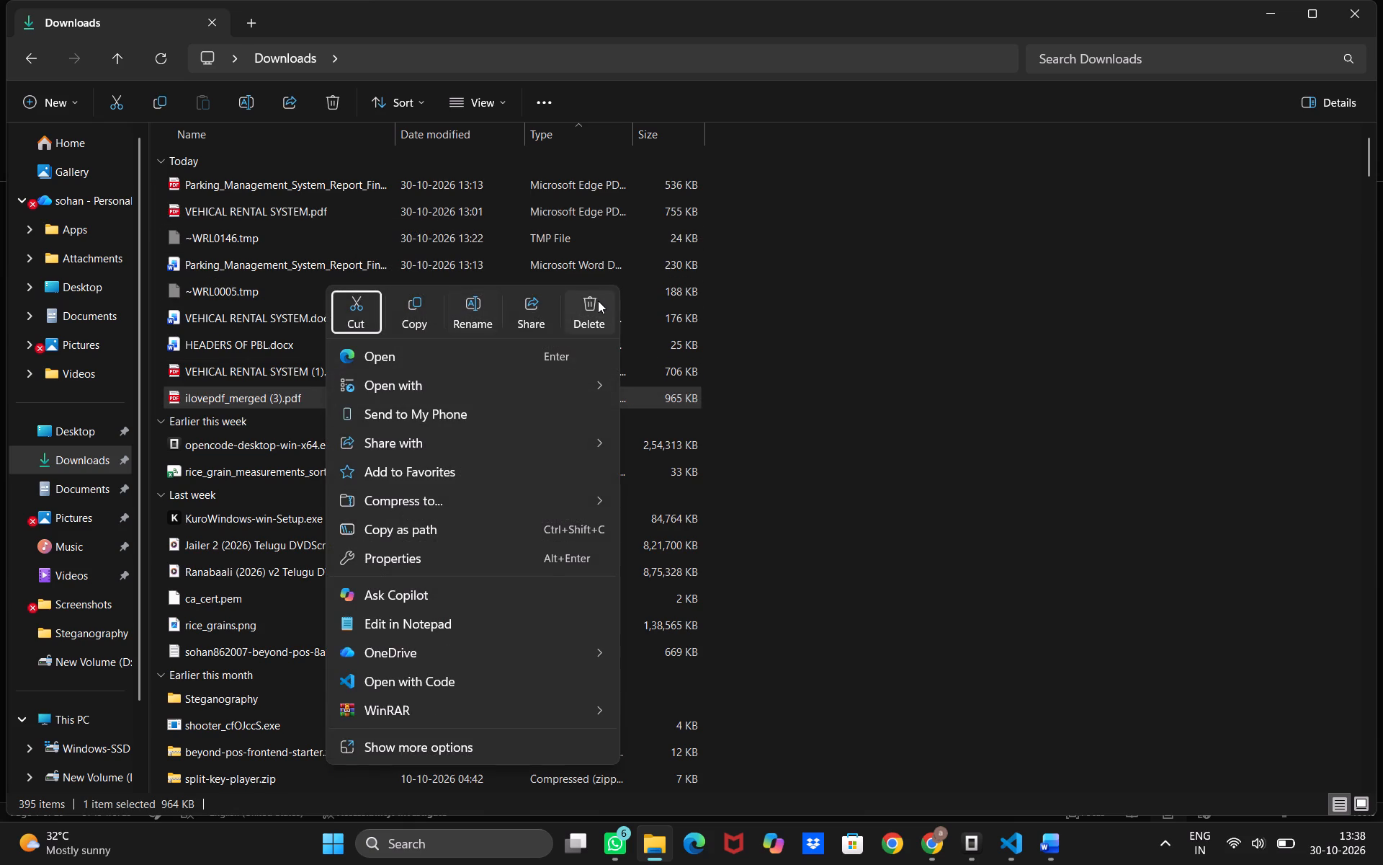
pyautogui.click(598, 301)
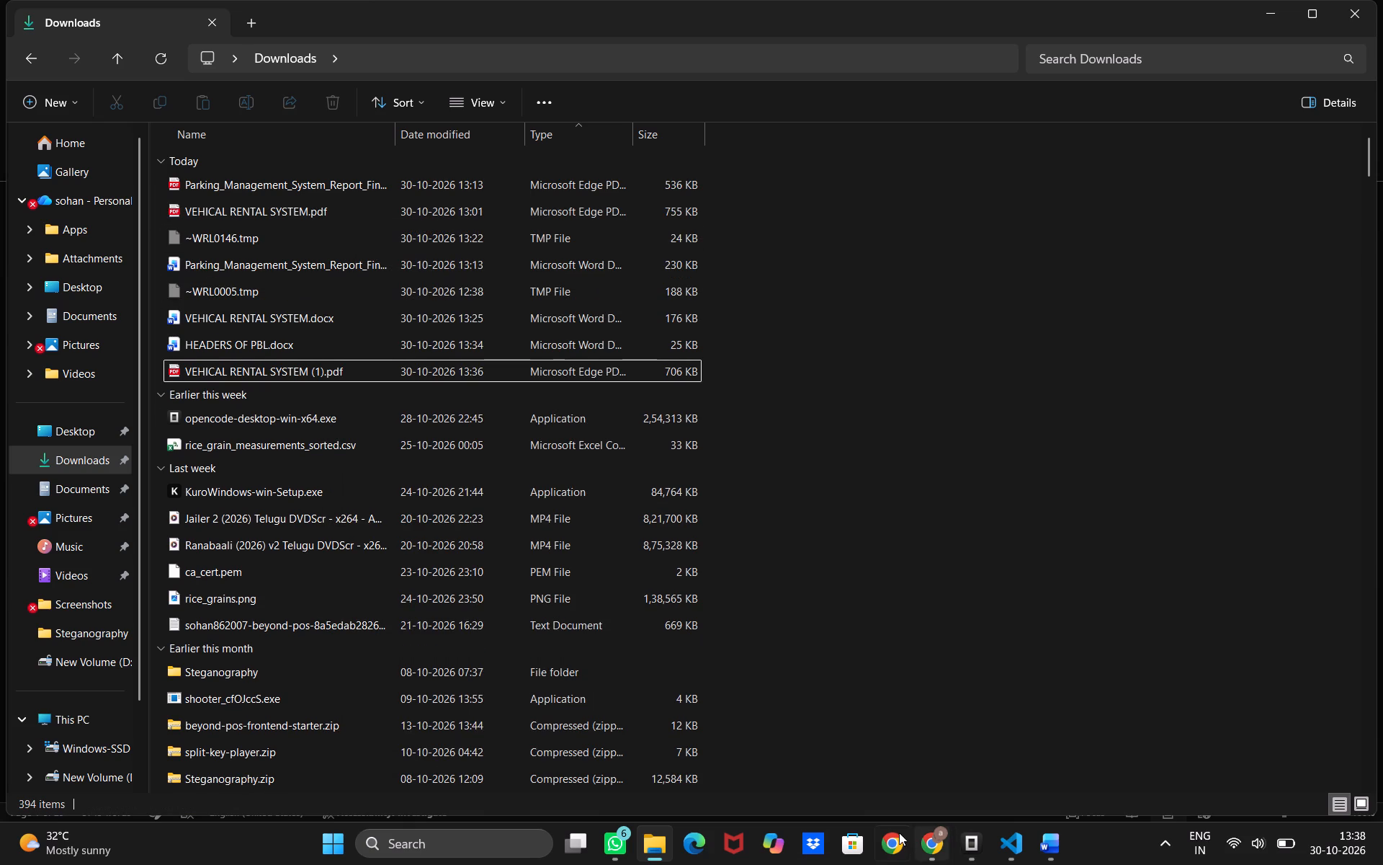
pyautogui.click(913, 836)
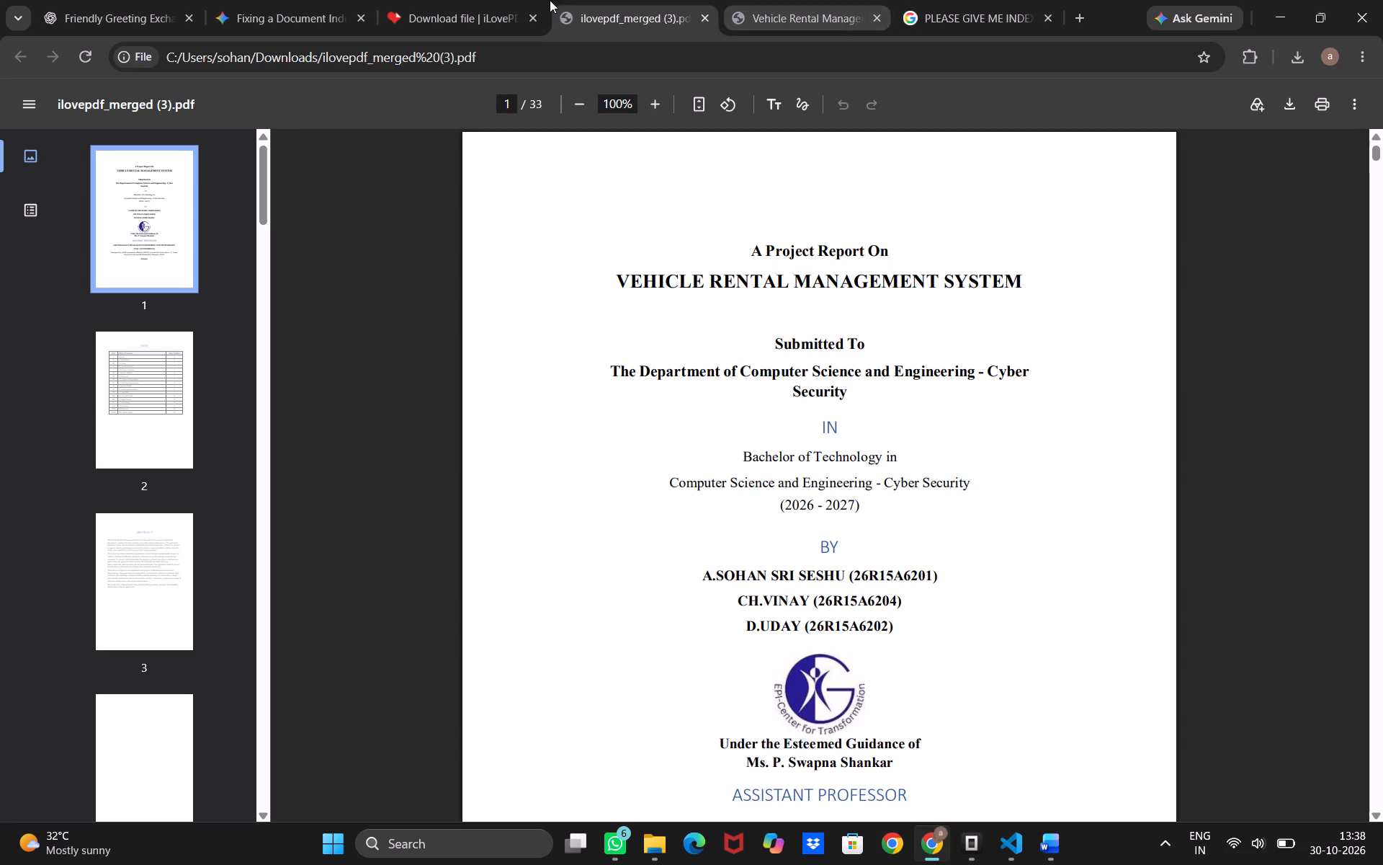
pyautogui.click(458, 0)
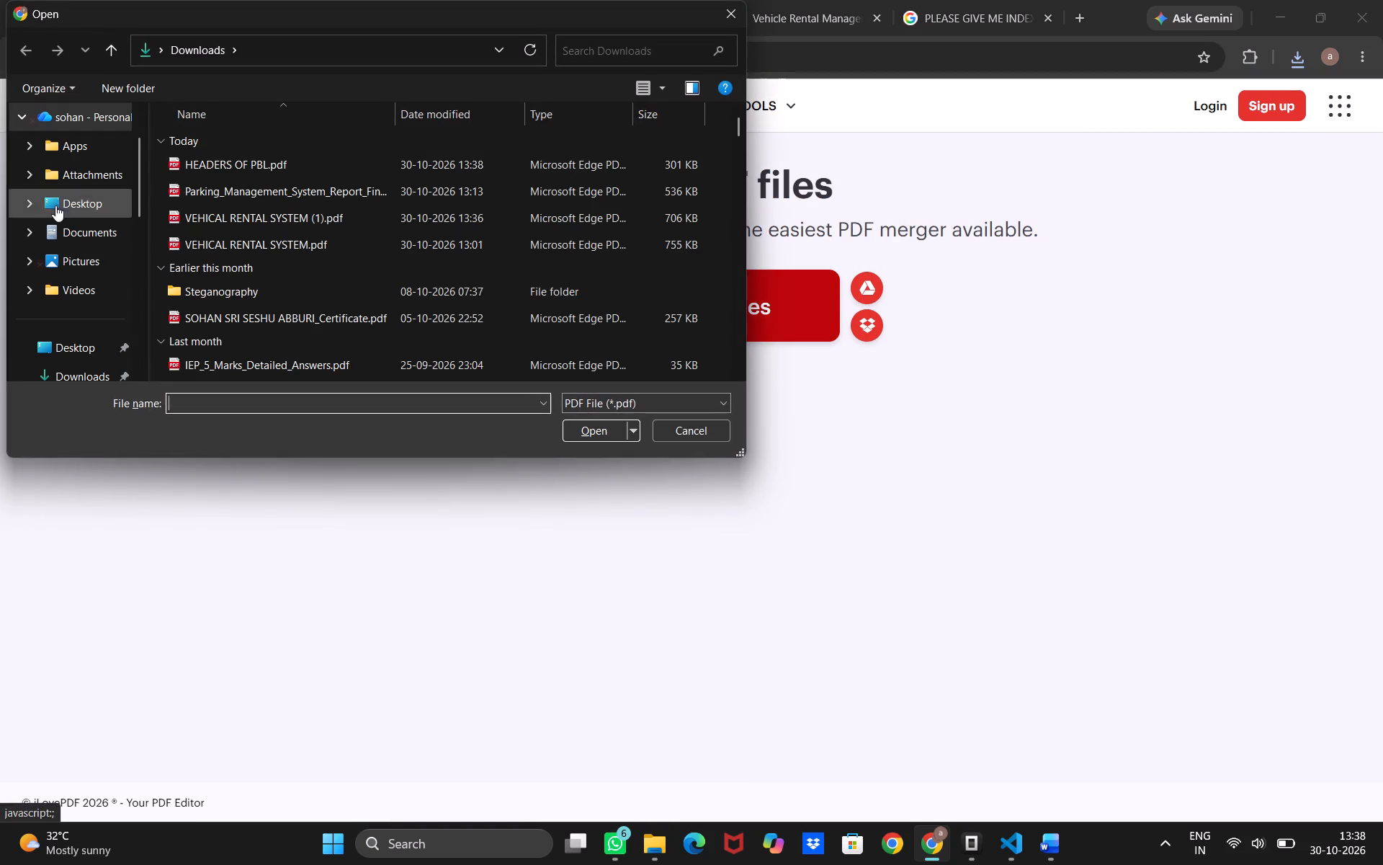
pyautogui.click(274, 154)
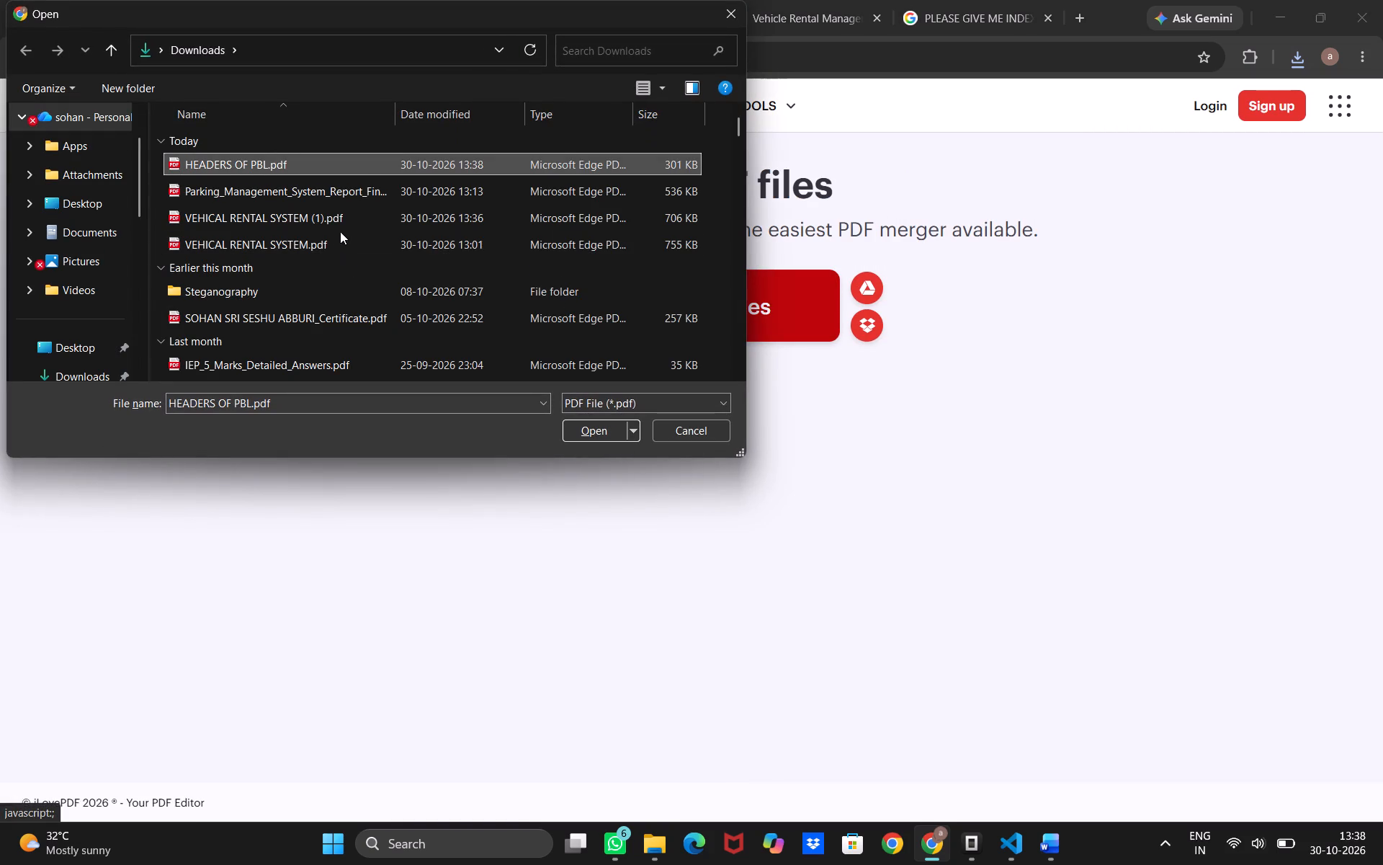
pyautogui.keyDown('ctrl'); pyautogui.click(342, 225); pyautogui.keyUp('ctrl')
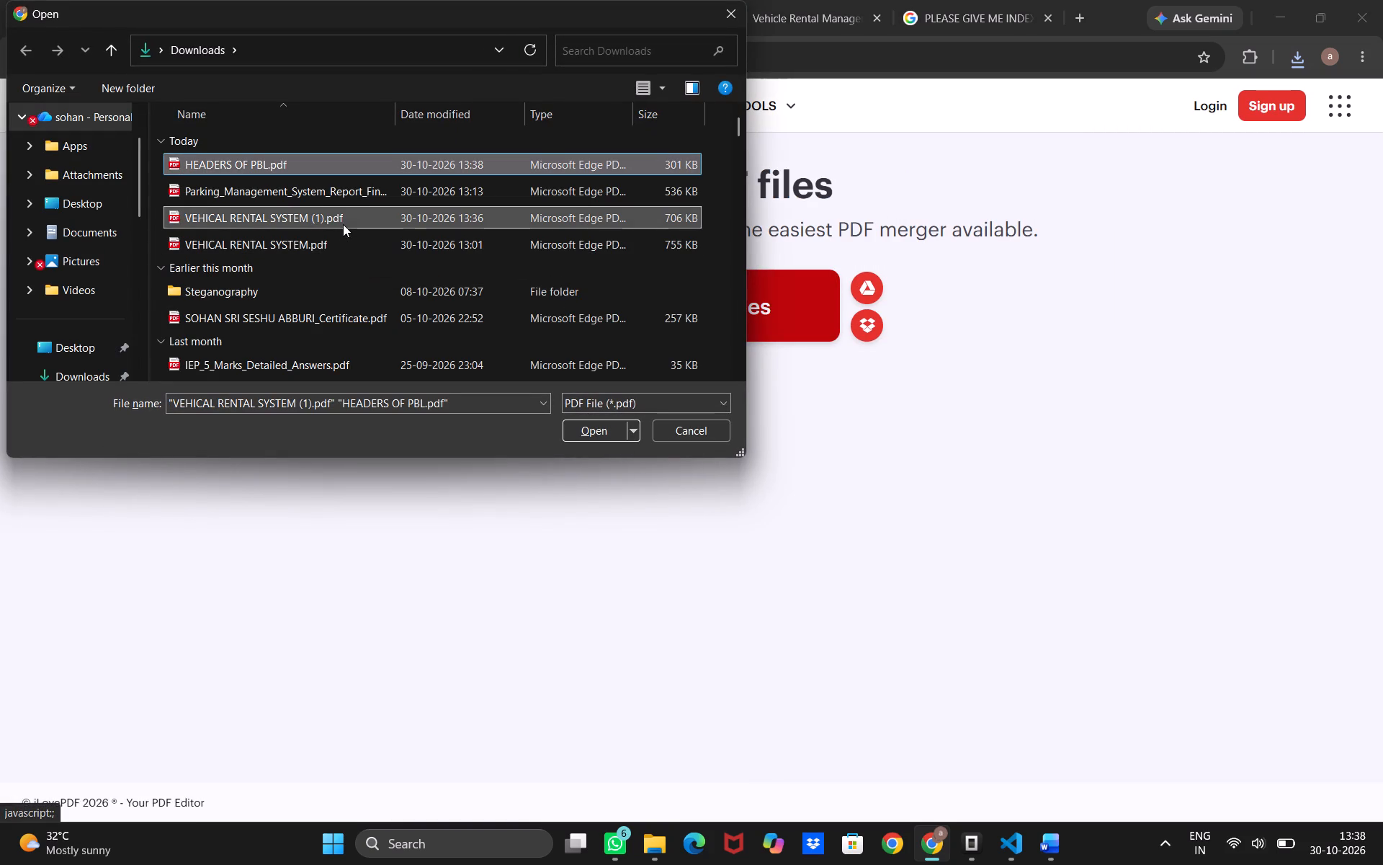
pyautogui.click(613, 425)
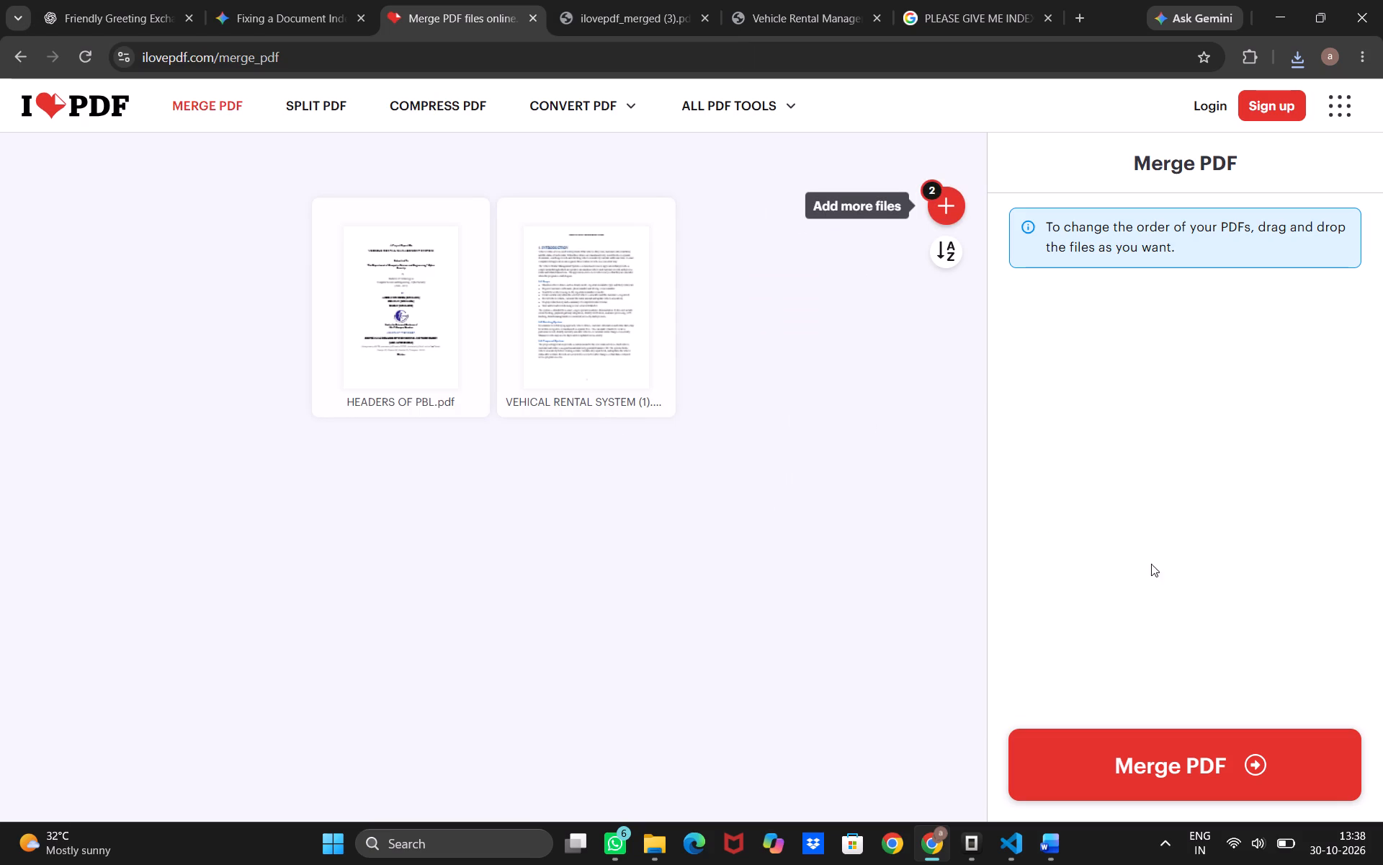
pyautogui.click(1127, 749)
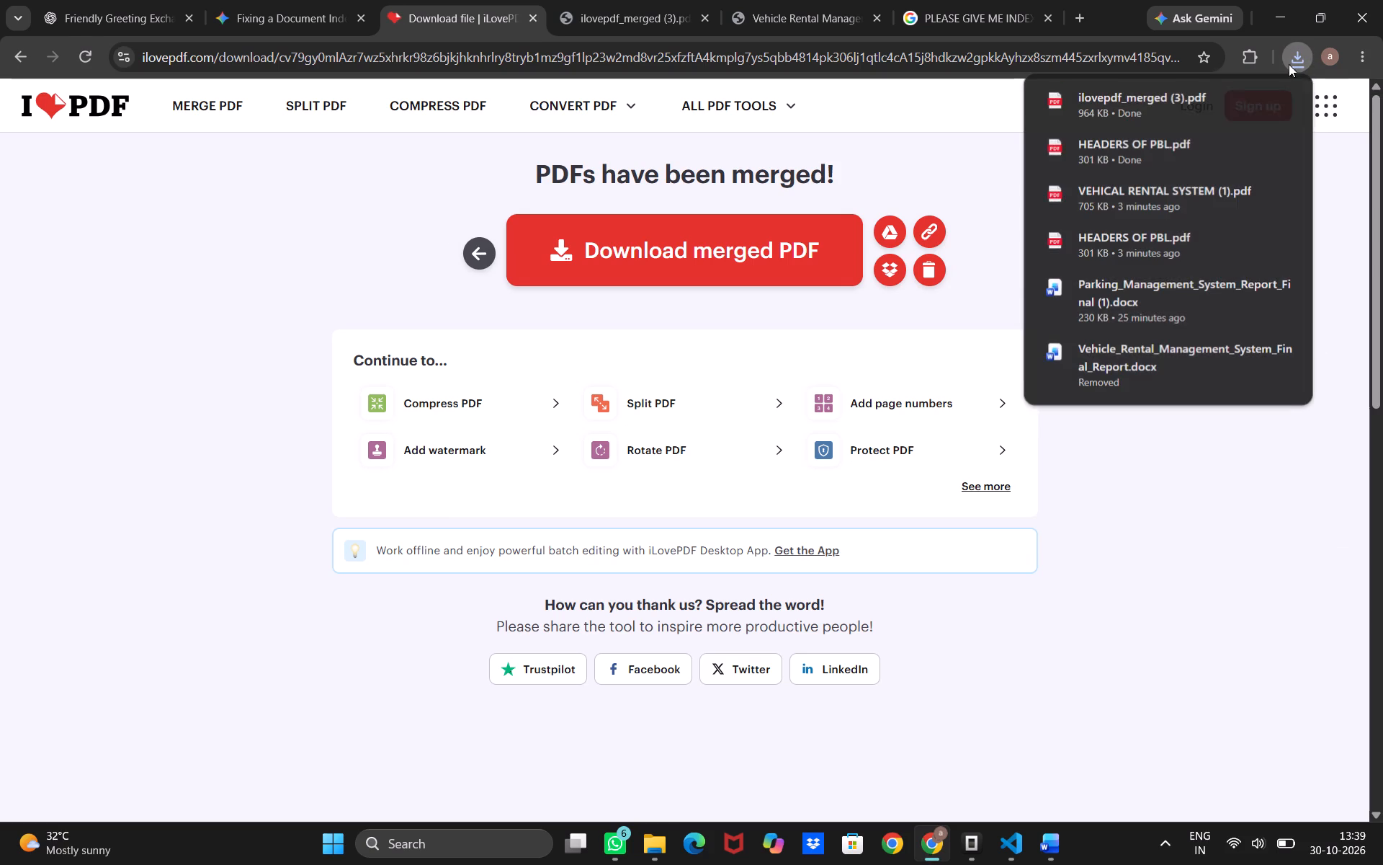
# Open the newly downloaded merged PDF and examine it from the cover page to the start of the Introduction.
pyautogui.click(1168, 114)
pyautogui.scroll(-3, 1051, 365)
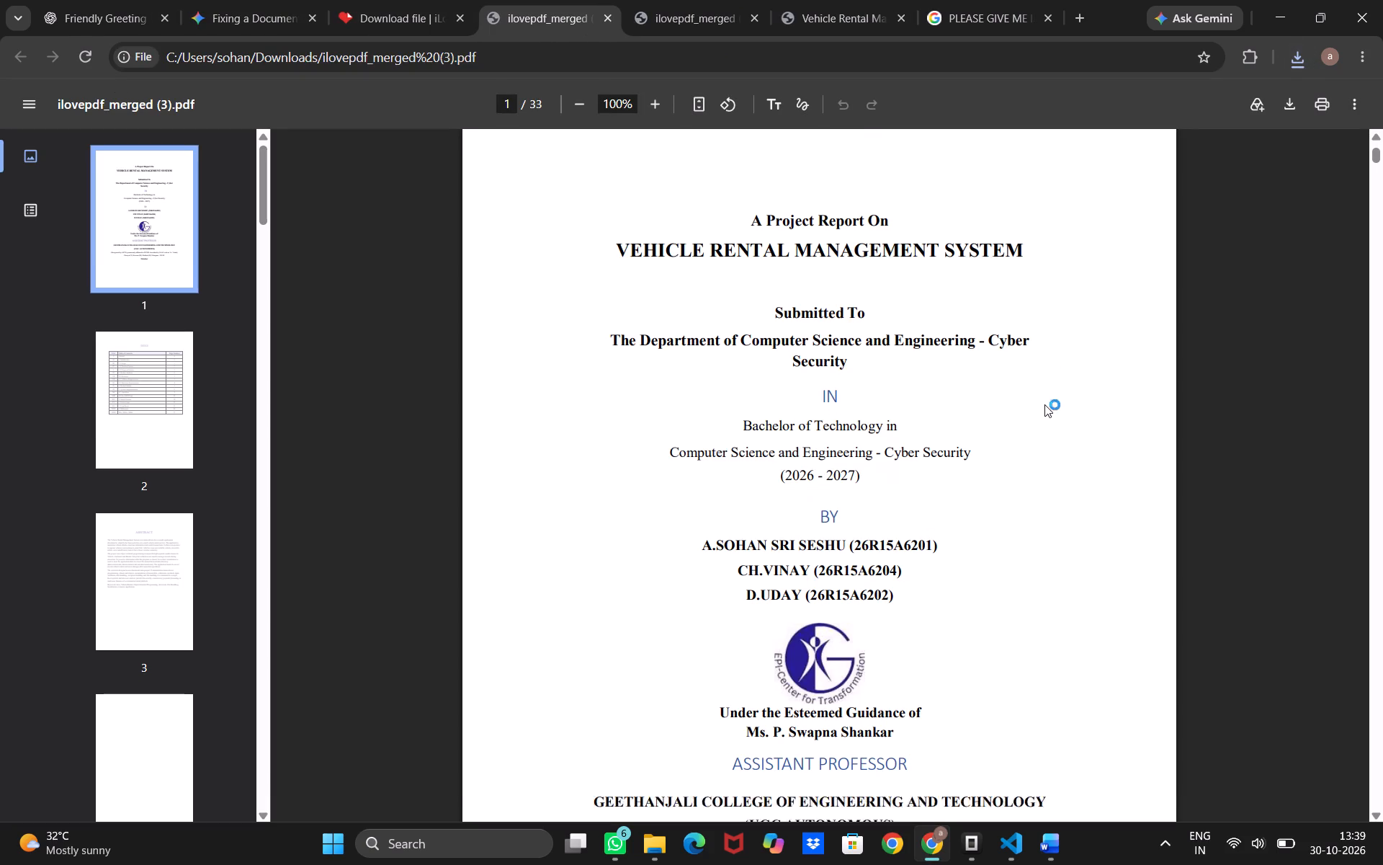
pyautogui.scroll(-17, 1044, 404)
pyautogui.scroll(-10, 1044, 404)
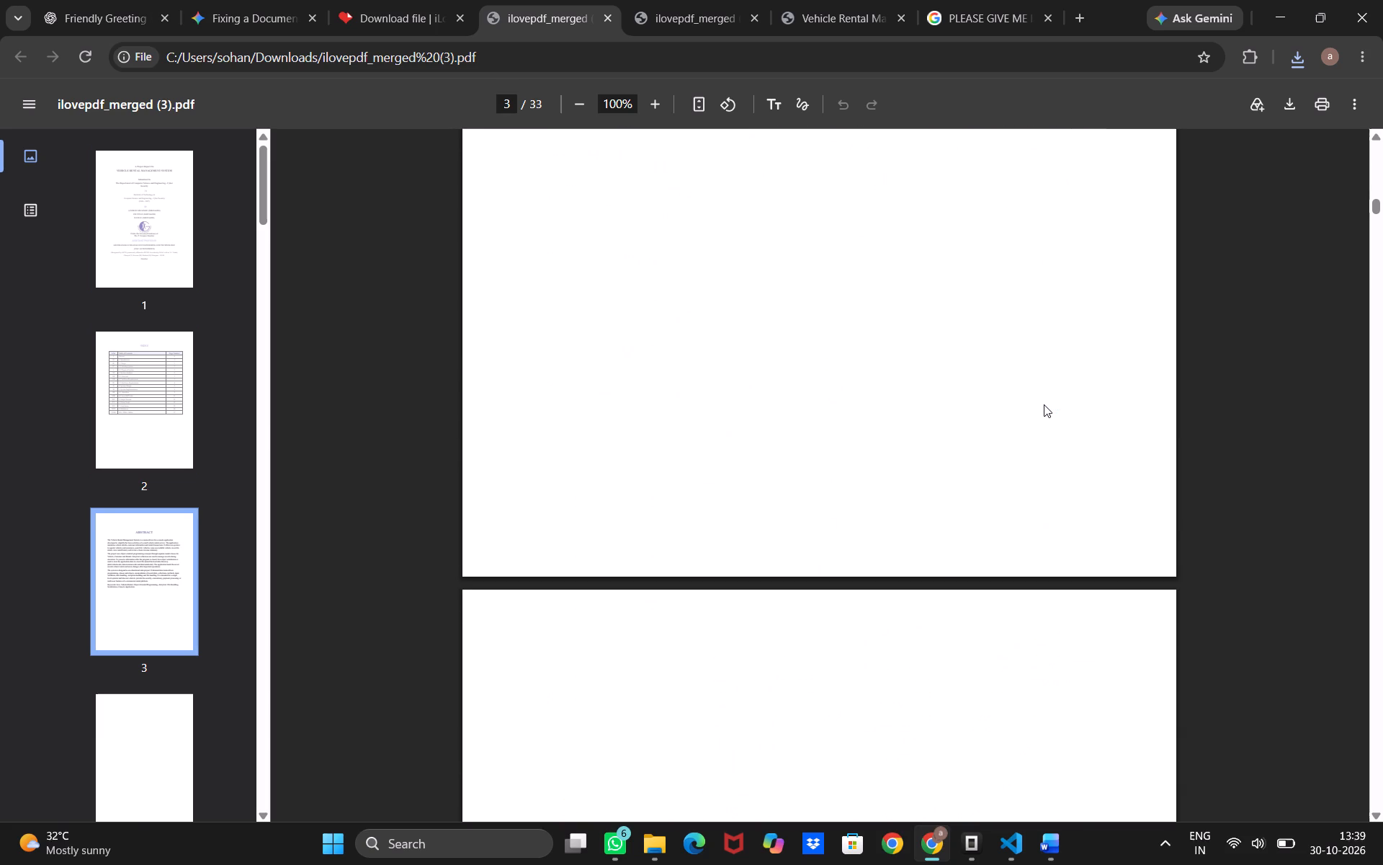
pyautogui.scroll(-14, 1044, 404)
pyautogui.scroll(1, 1044, 404)
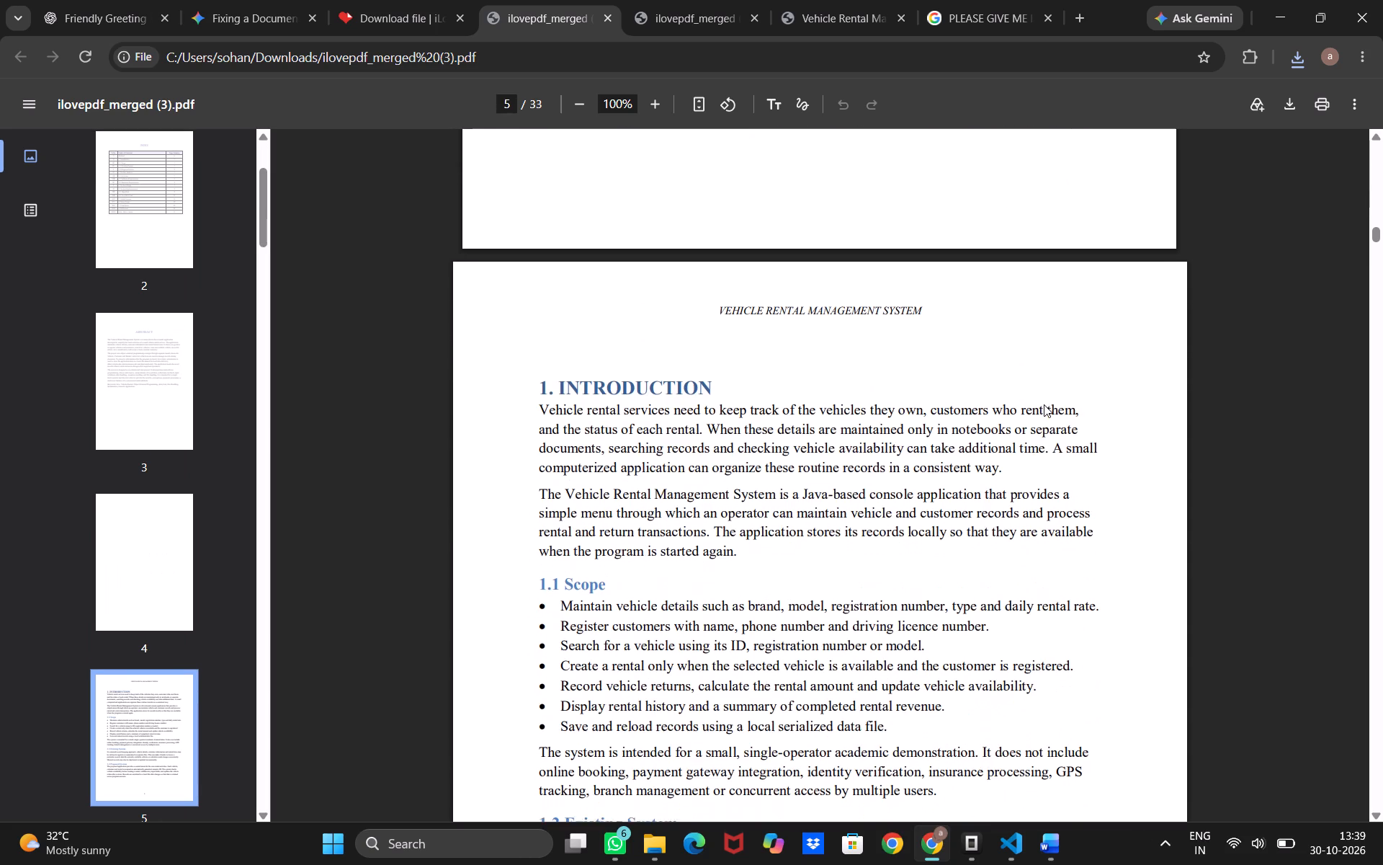
# Look back at the blank page before the Introduction, and close both open ilovepdf_merged (3).pdf tabs in Chrome.
pyautogui.scroll(9, 1044, 404)
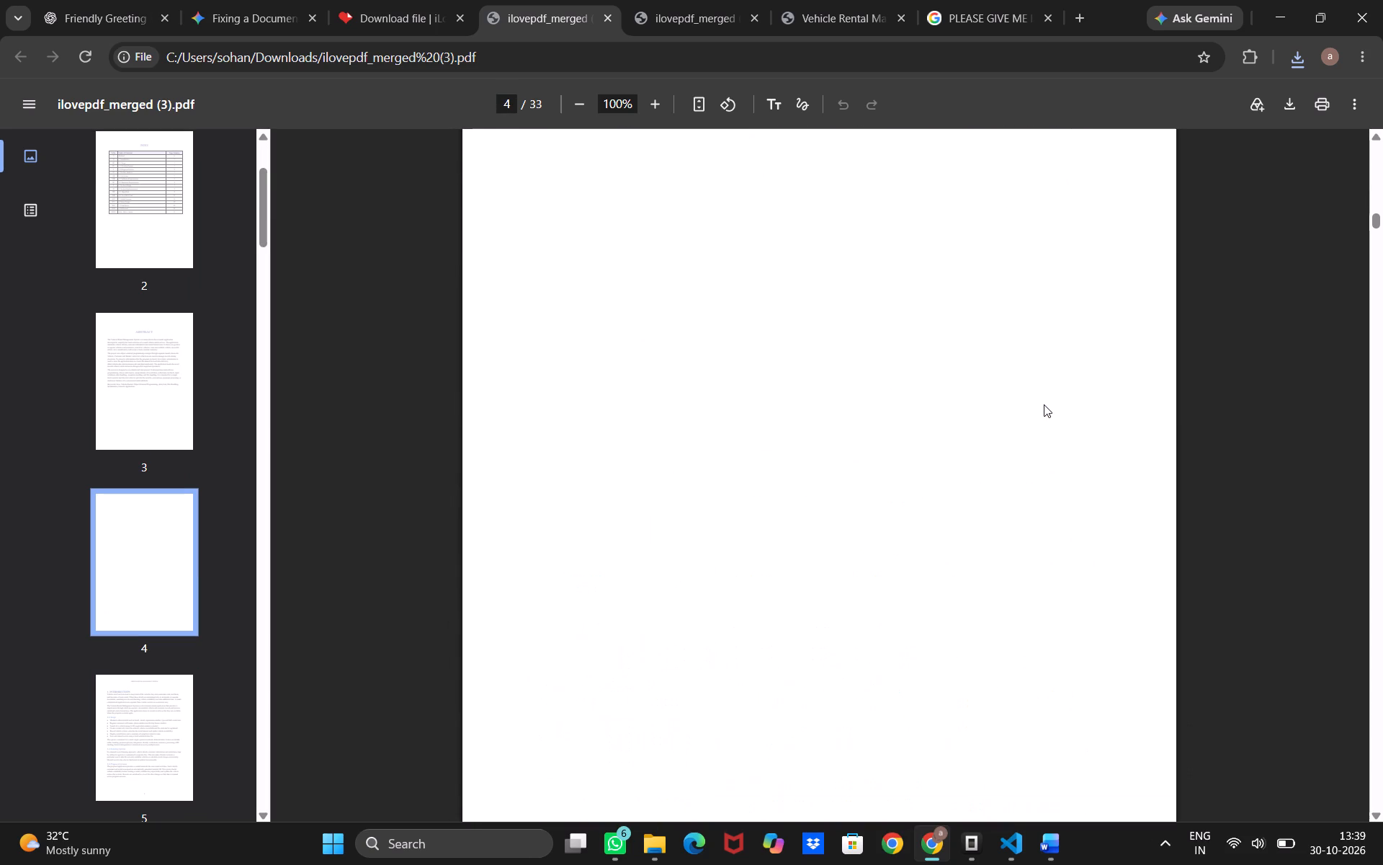
pyautogui.click(1282, 15)
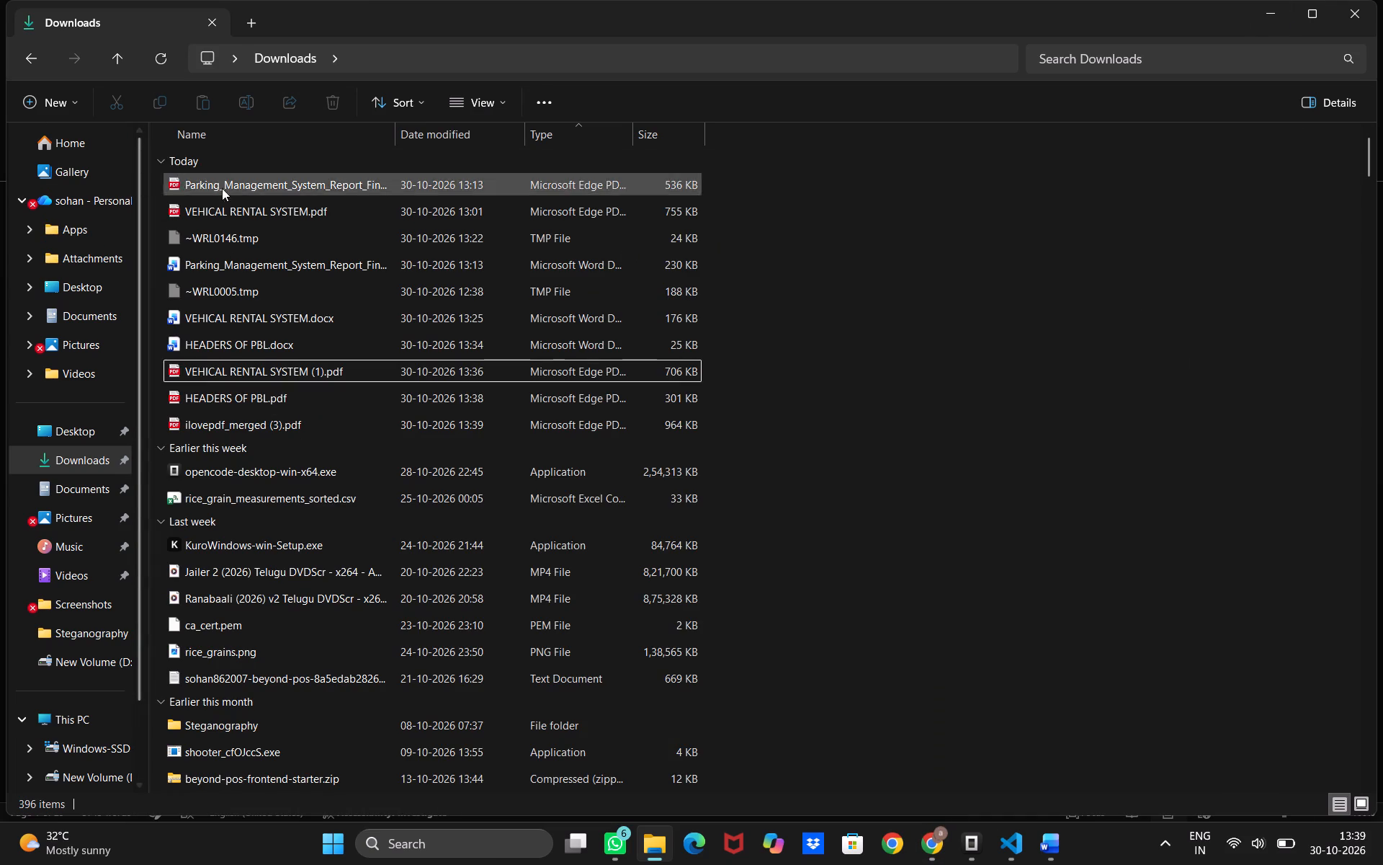
pyautogui.click(934, 848)
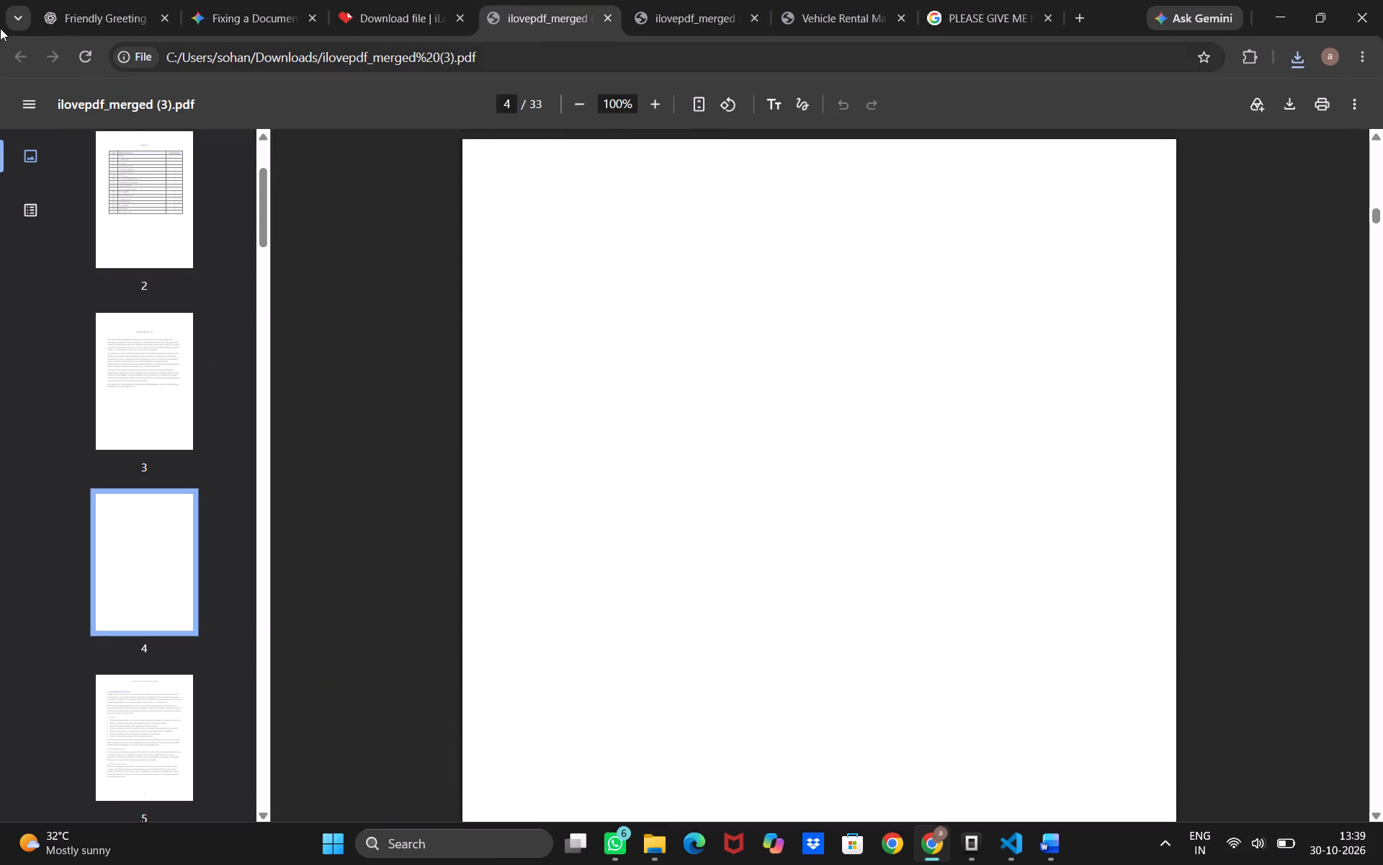
pyautogui.click(749, 16)
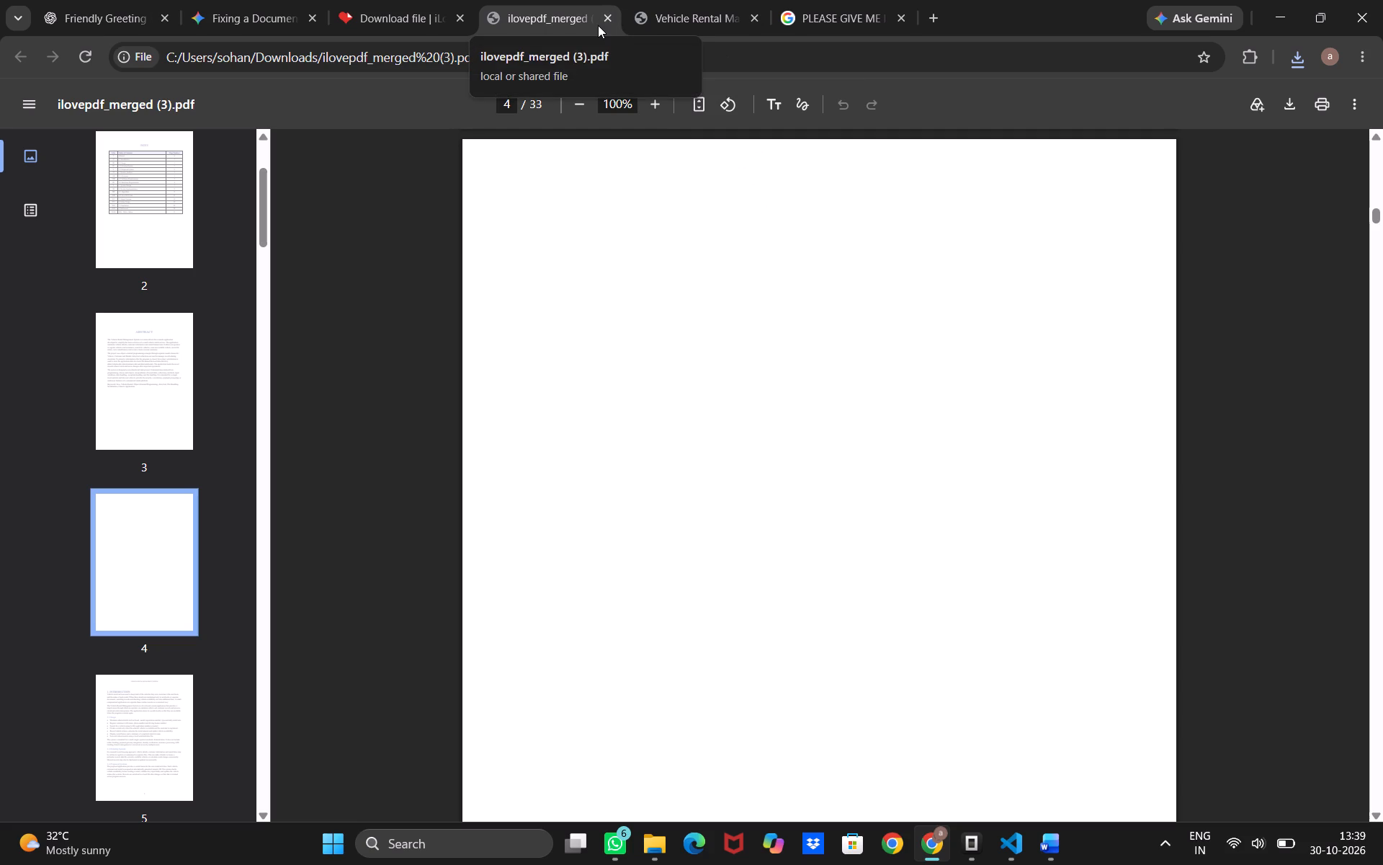
pyautogui.click(598, 25)
pyautogui.click(603, 20)
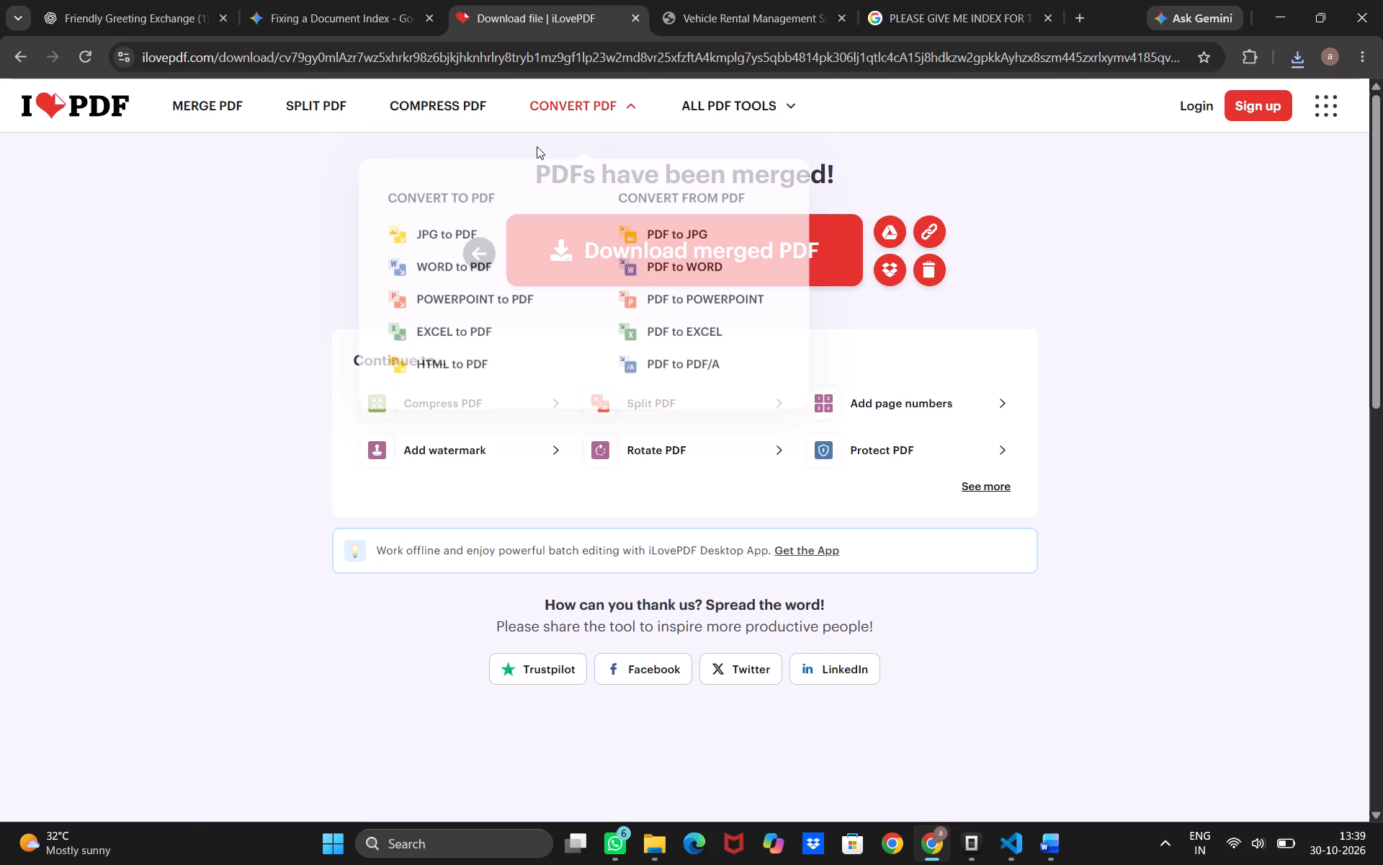
pyautogui.click(694, 246)
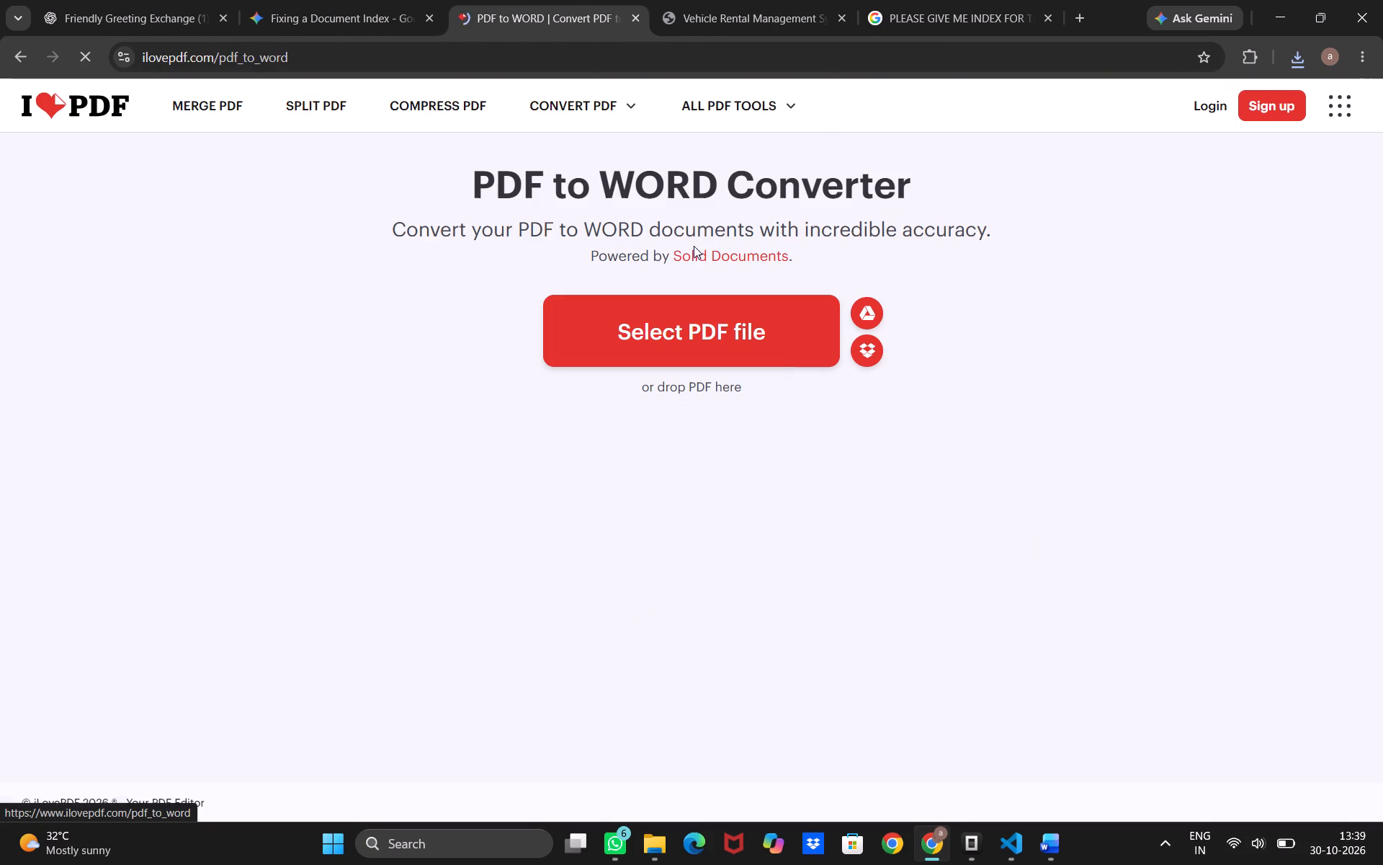
pyautogui.click(683, 311)
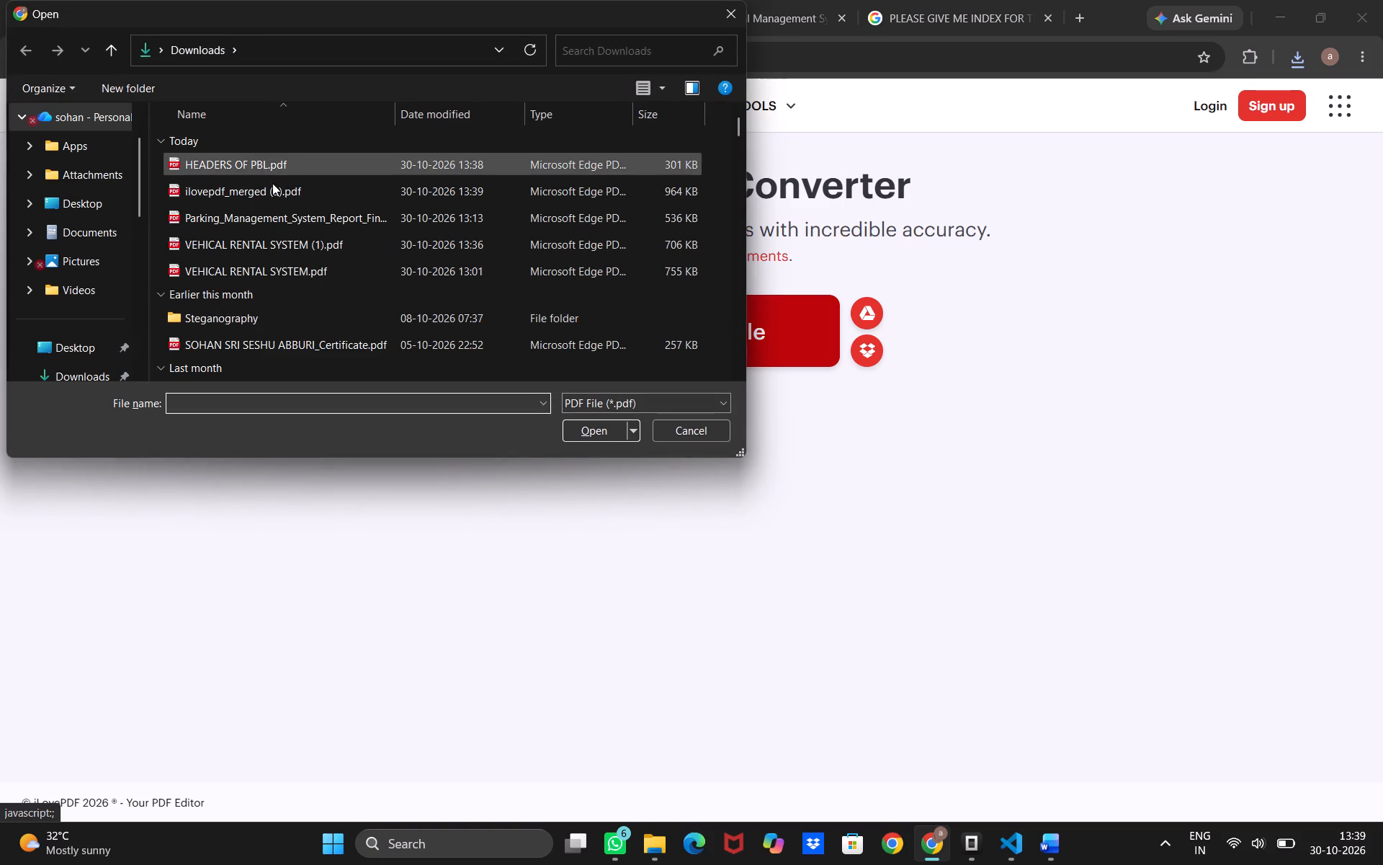
pyautogui.click(328, 196)
pyautogui.click(573, 433)
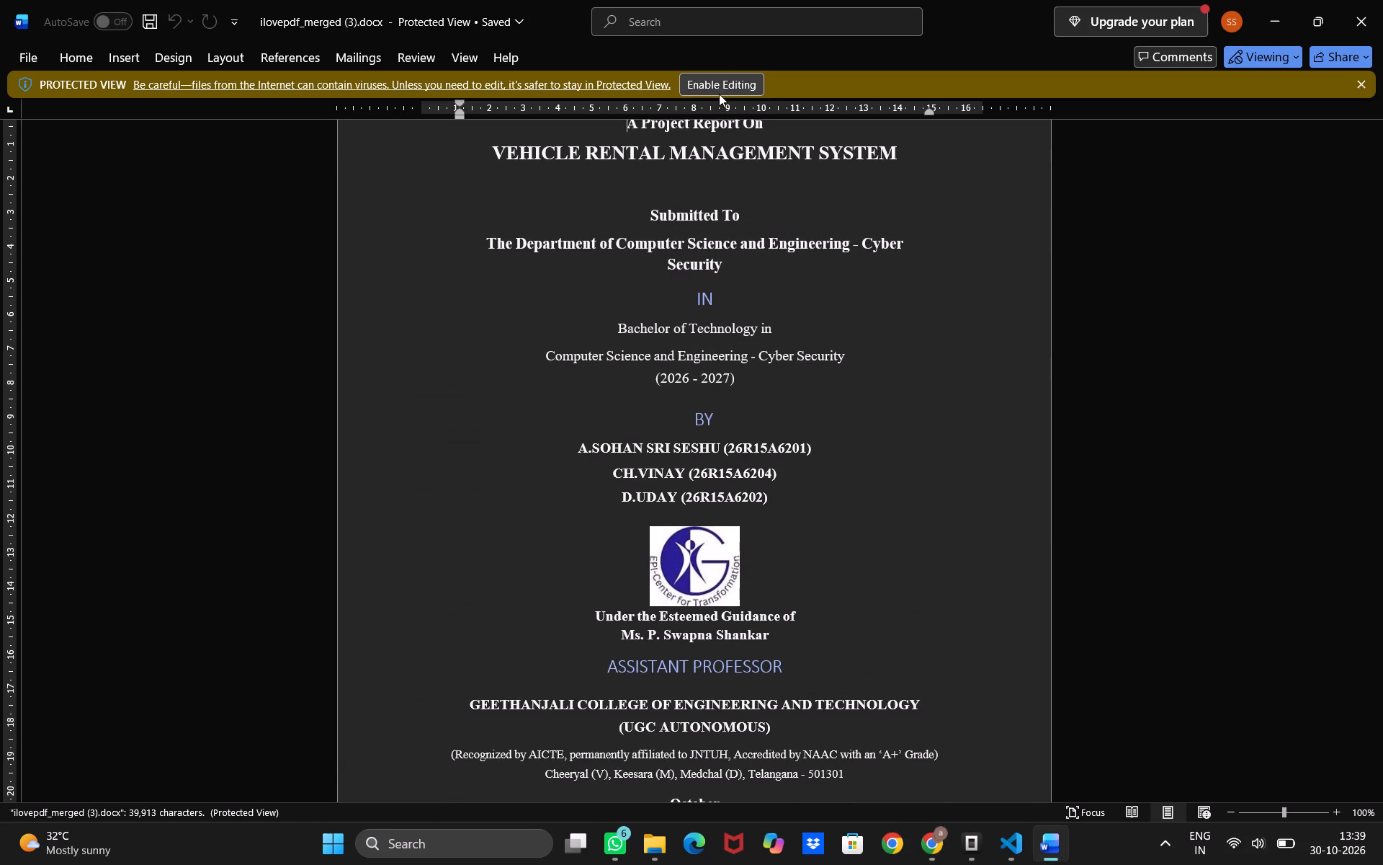
pyautogui.click(719, 89)
# Try to delete the blank page between the Abstract and the Introduction by removing its empty content backward from the cursor.
pyautogui.scroll(-19, 772, 529)
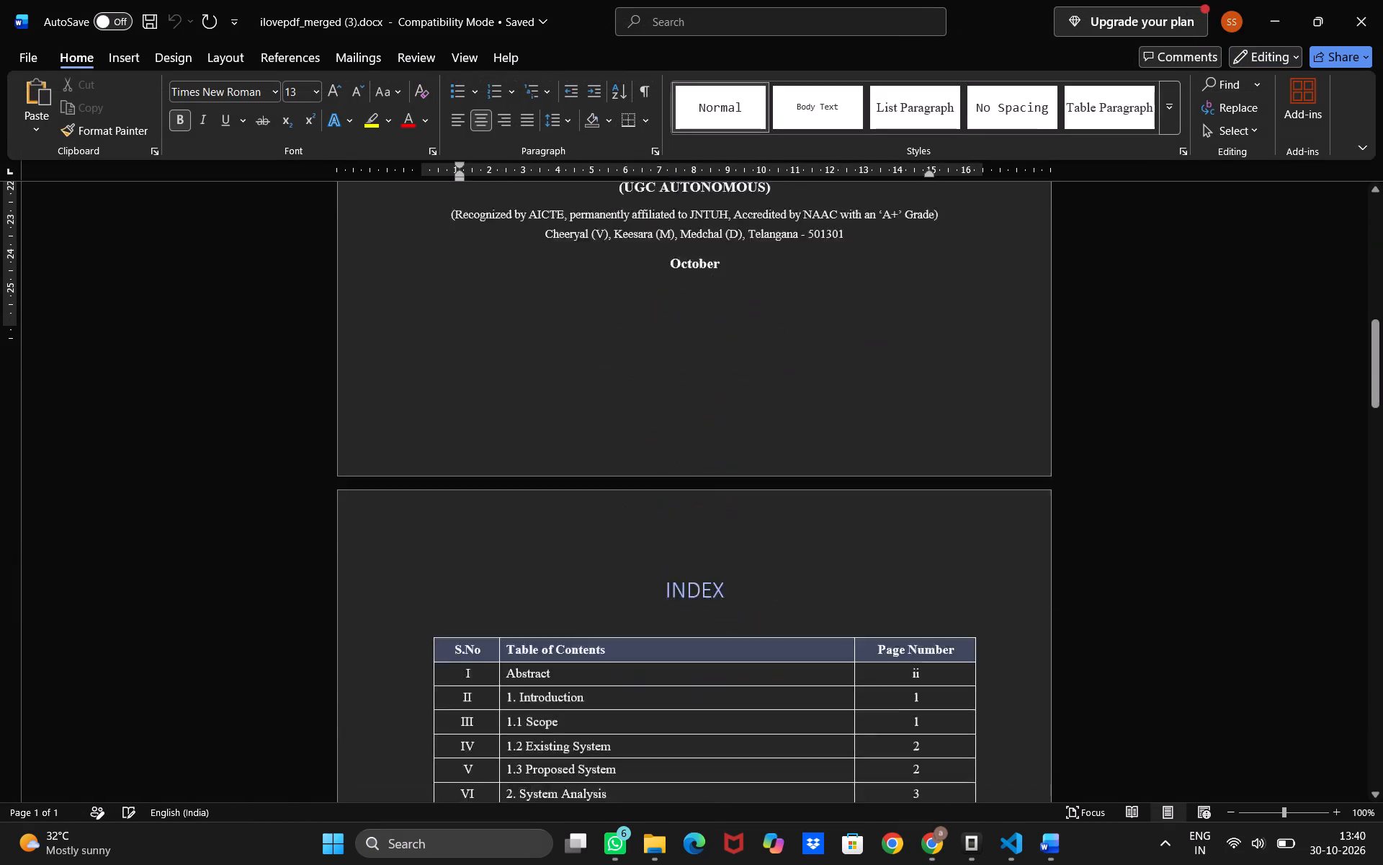
pyautogui.scroll(-6, 765, 531)
pyautogui.scroll(-20, 765, 531)
pyautogui.scroll(-5, 765, 531)
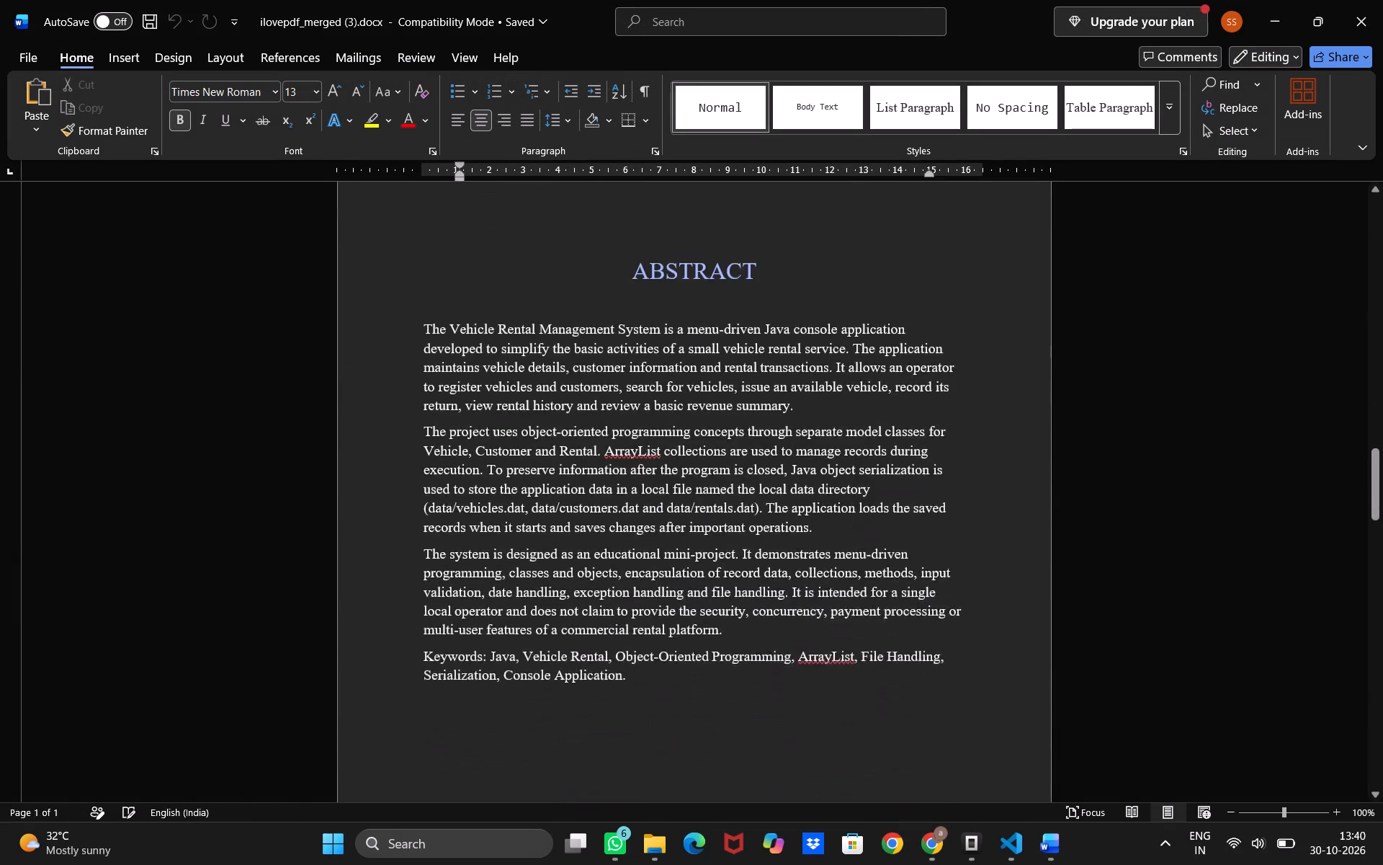
pyautogui.scroll(-20, 765, 532)
pyautogui.scroll(-15, 765, 532)
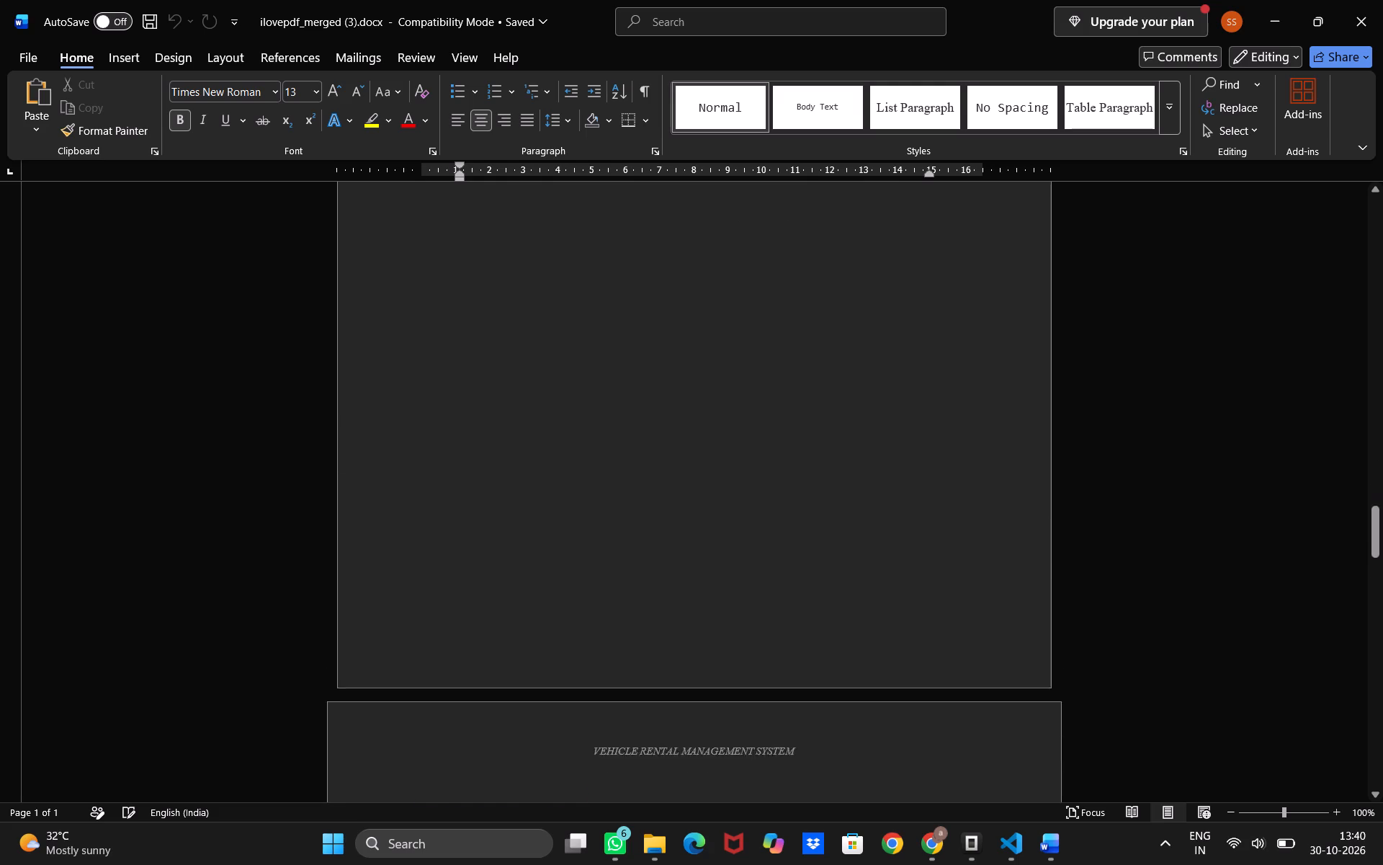
pyautogui.scroll(-4, 765, 527)
pyautogui.scroll(4, 765, 527)
pyautogui.rightClick(765, 523)
pyautogui.click(645, 523)
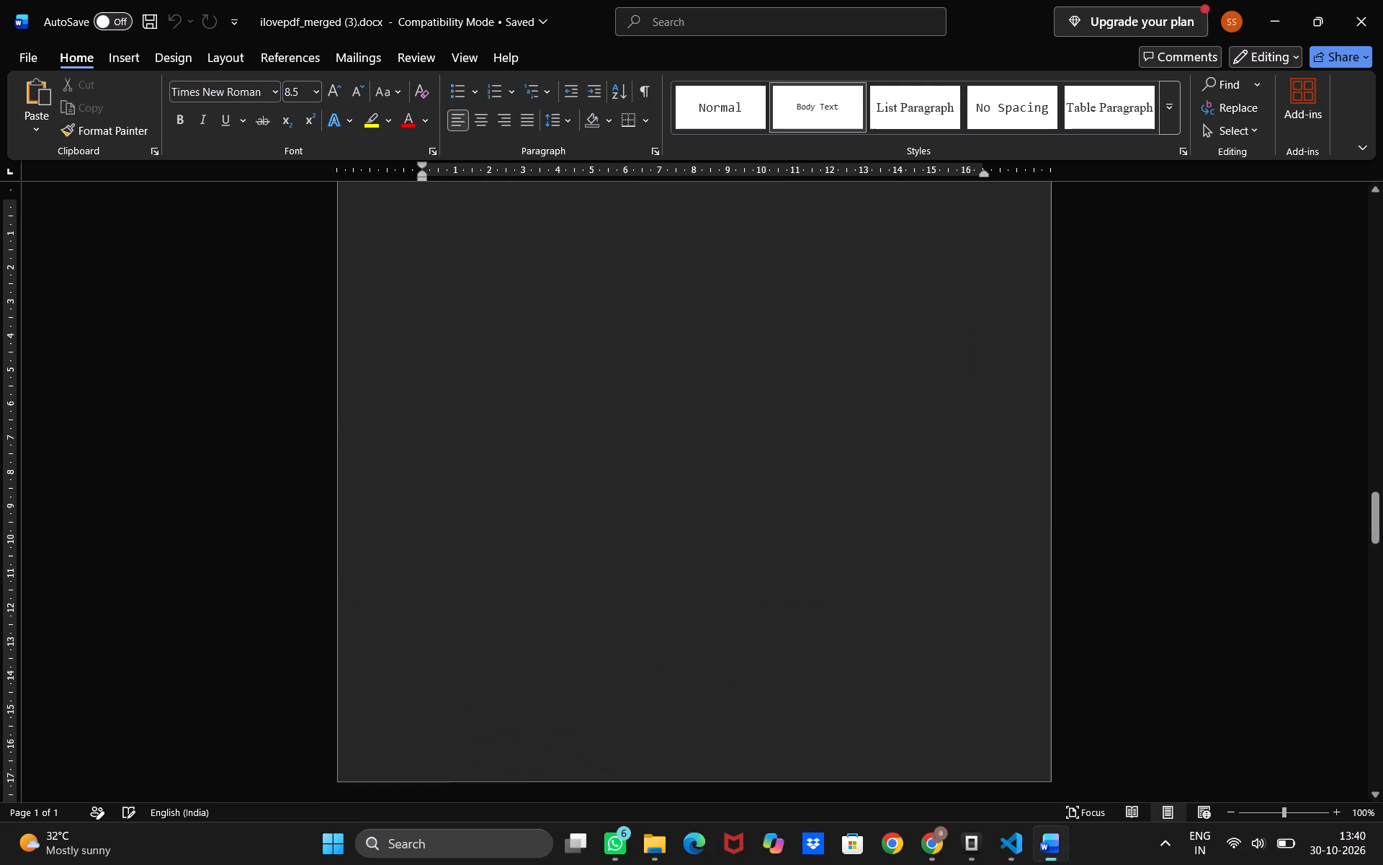
pyautogui.scroll(-18, 642, 546)
pyautogui.scroll(20, 642, 578)
pyautogui.scroll(9, 642, 578)
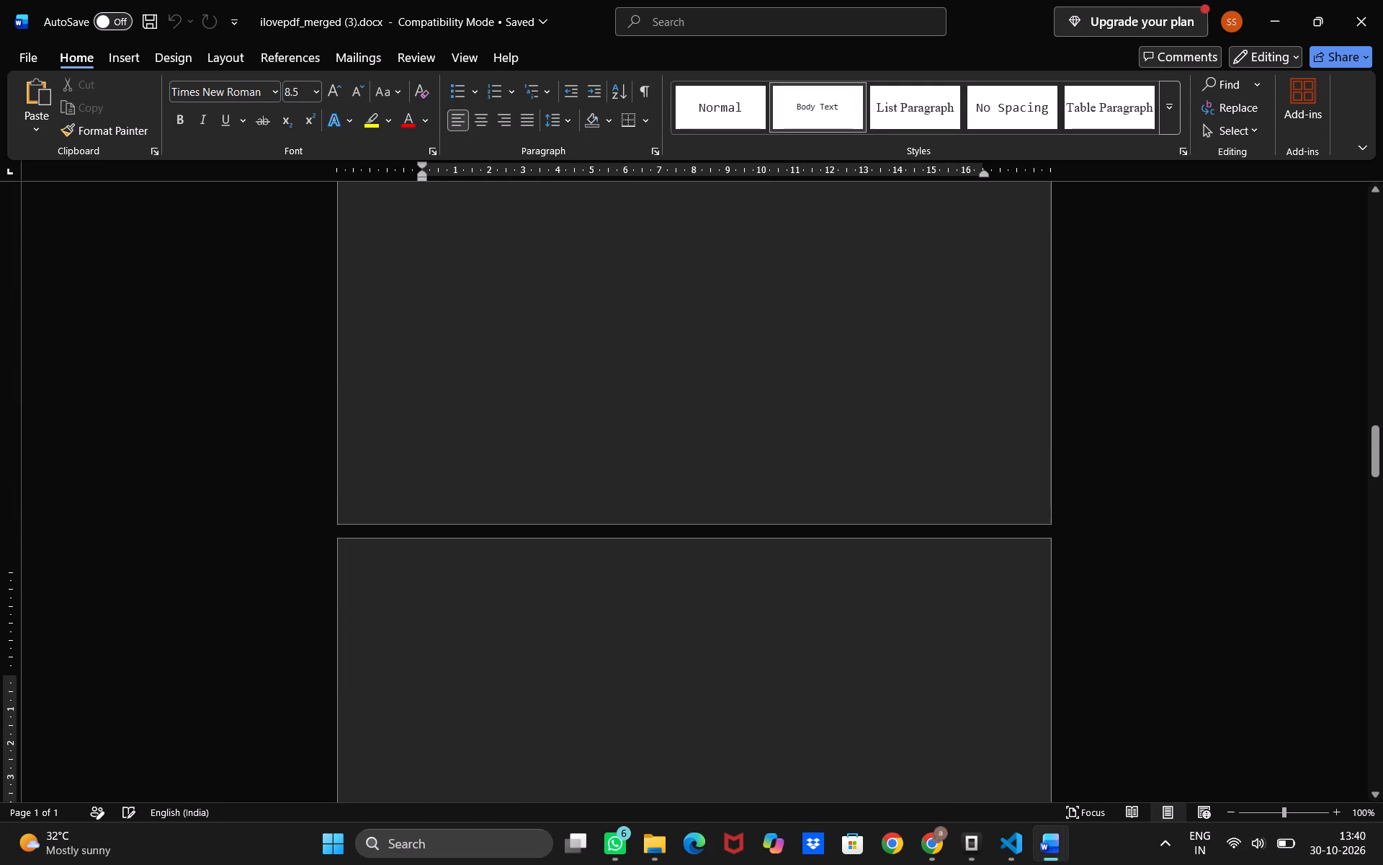
pyautogui.scroll(7, 632, 588)
pyautogui.scroll(-8, 625, 598)
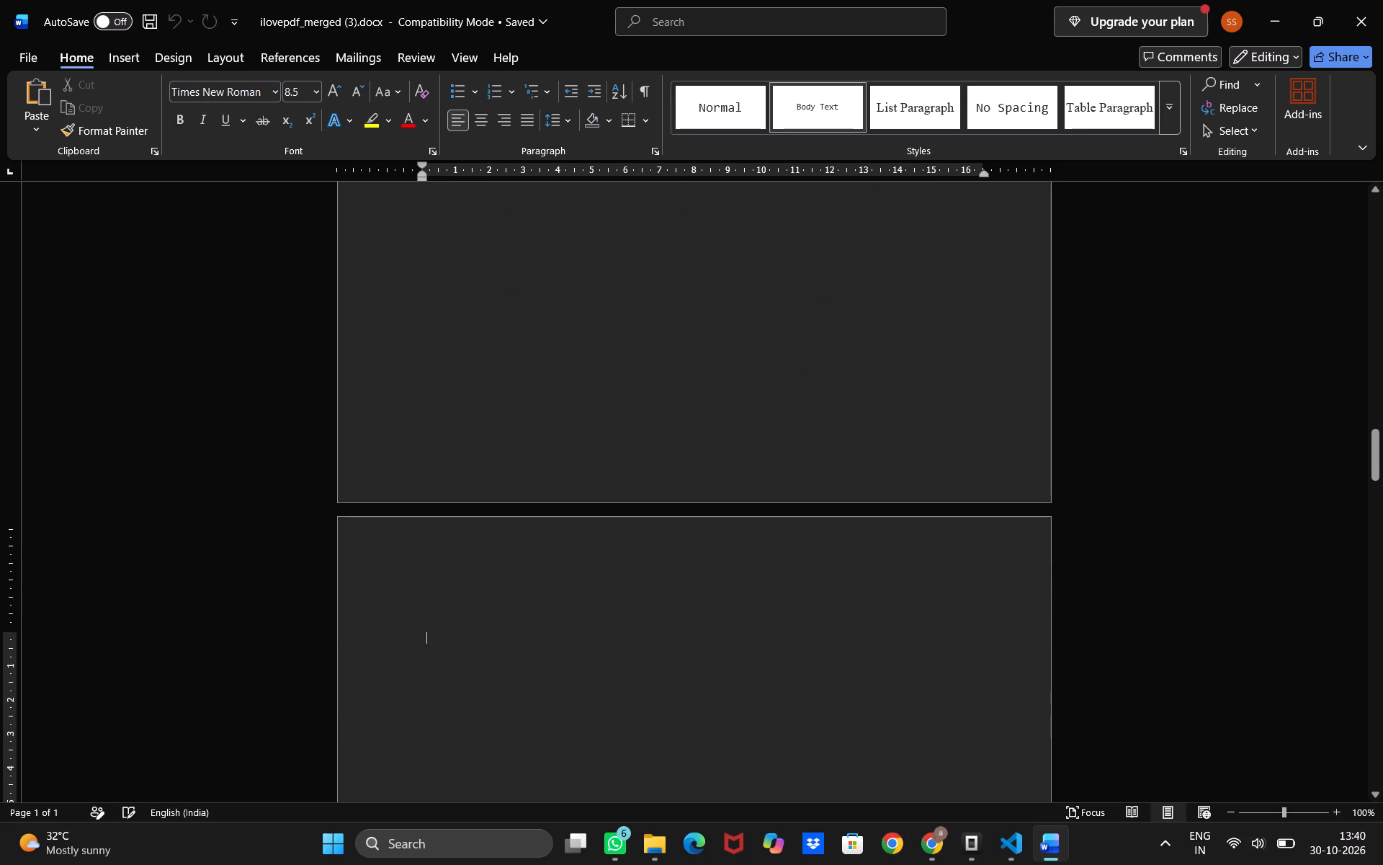
pyautogui.press('BackSpace')
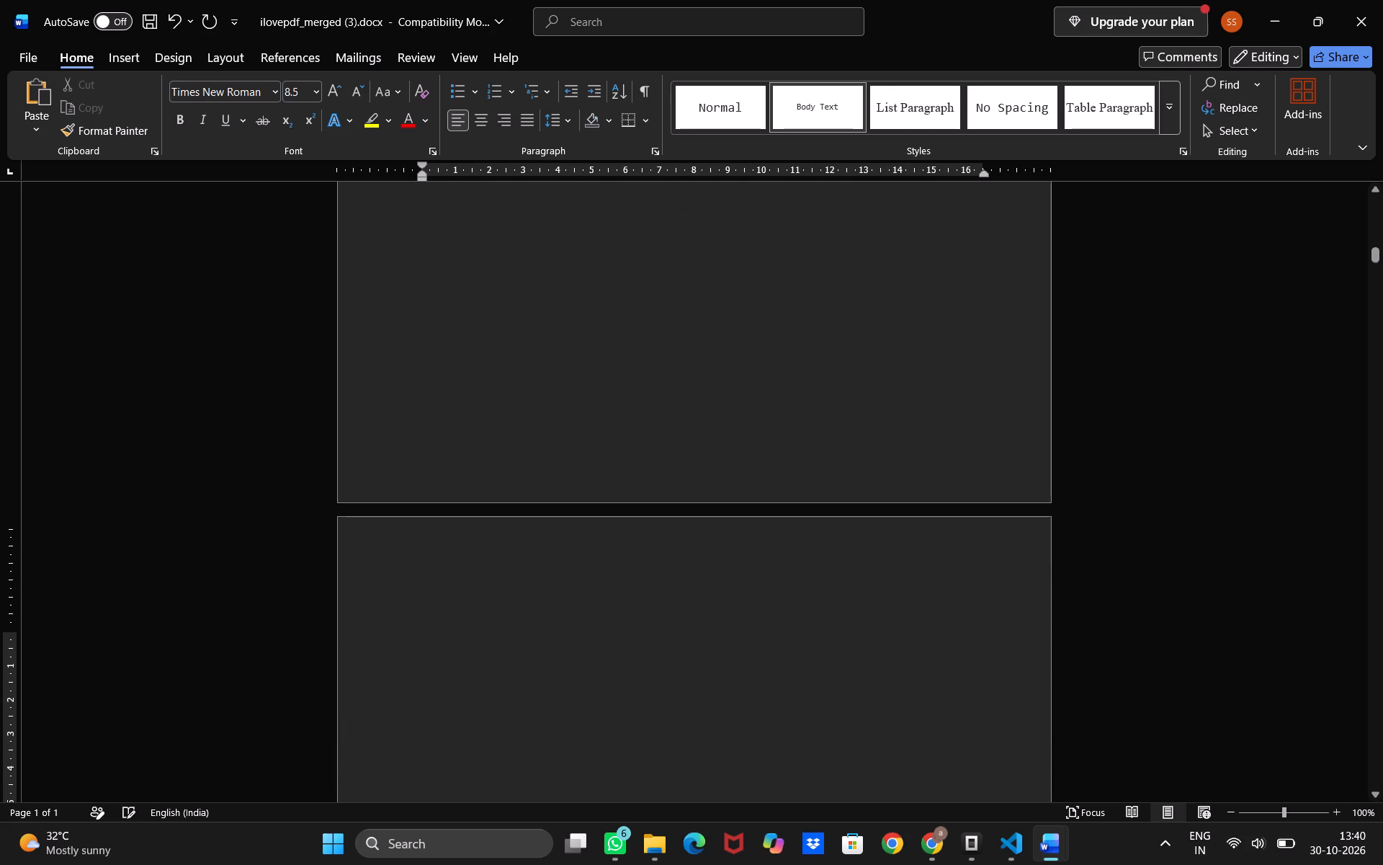
pyautogui.rightClick(590, 649)
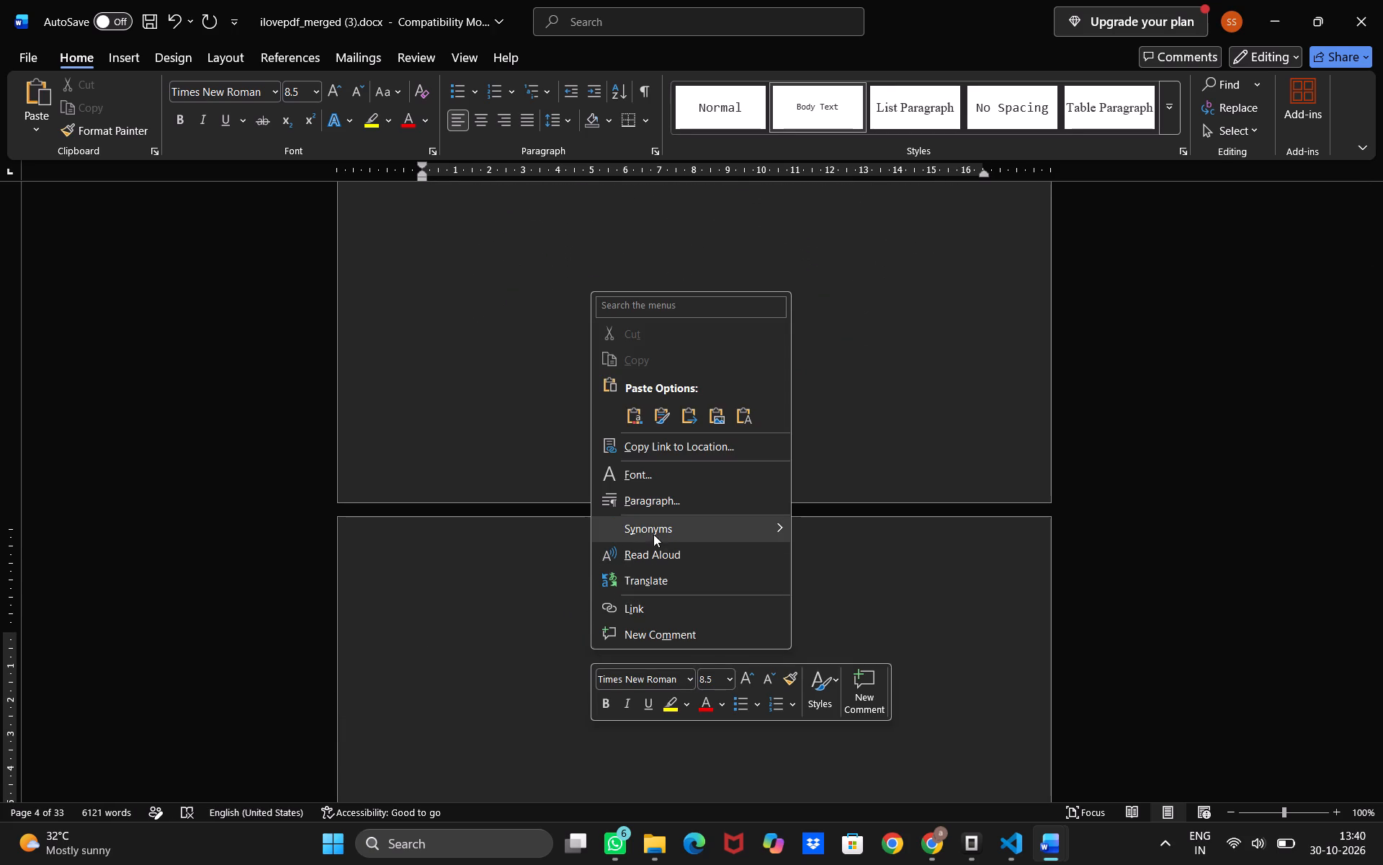
pyautogui.click(440, 620)
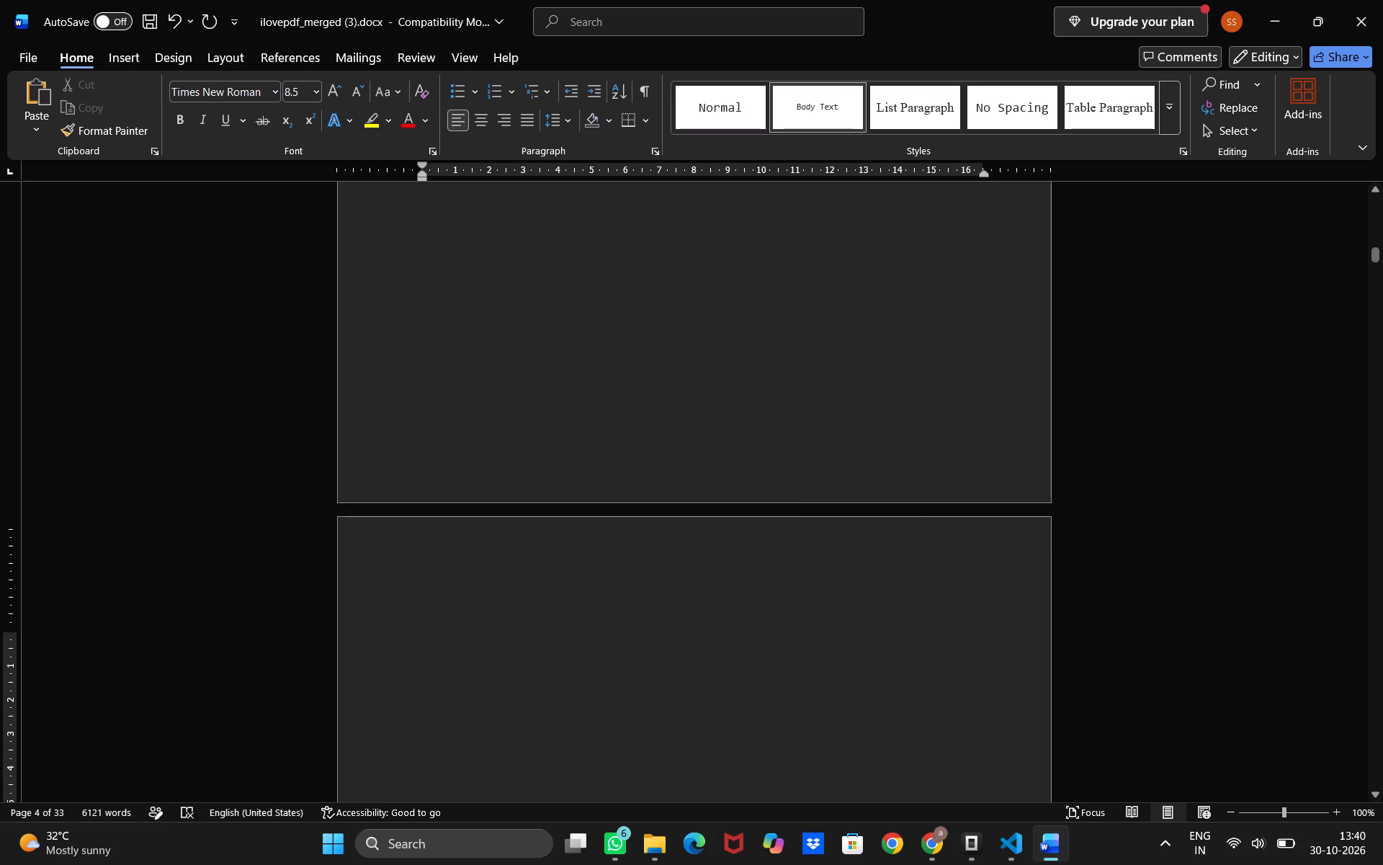
# Try to close the gap before the Introduction by deleting backward from the empty line above the 1. INTRODUCTION heading.
pyautogui.scroll(-20, 410, 636)
pyautogui.scroll(-6, 410, 636)
pyautogui.scroll(1, 409, 621)
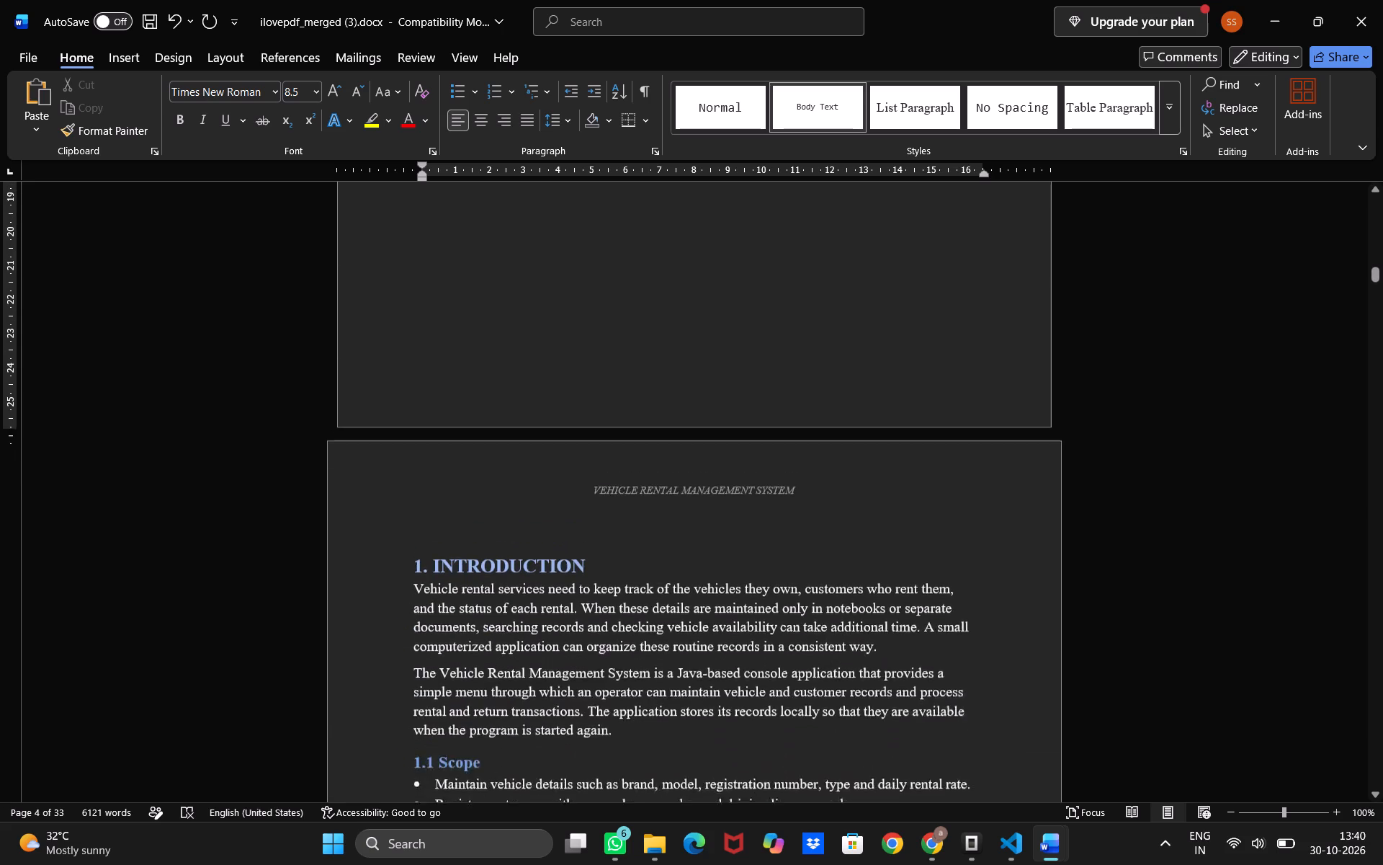
pyautogui.scroll(1, 409, 621)
pyautogui.scroll(-1, 410, 621)
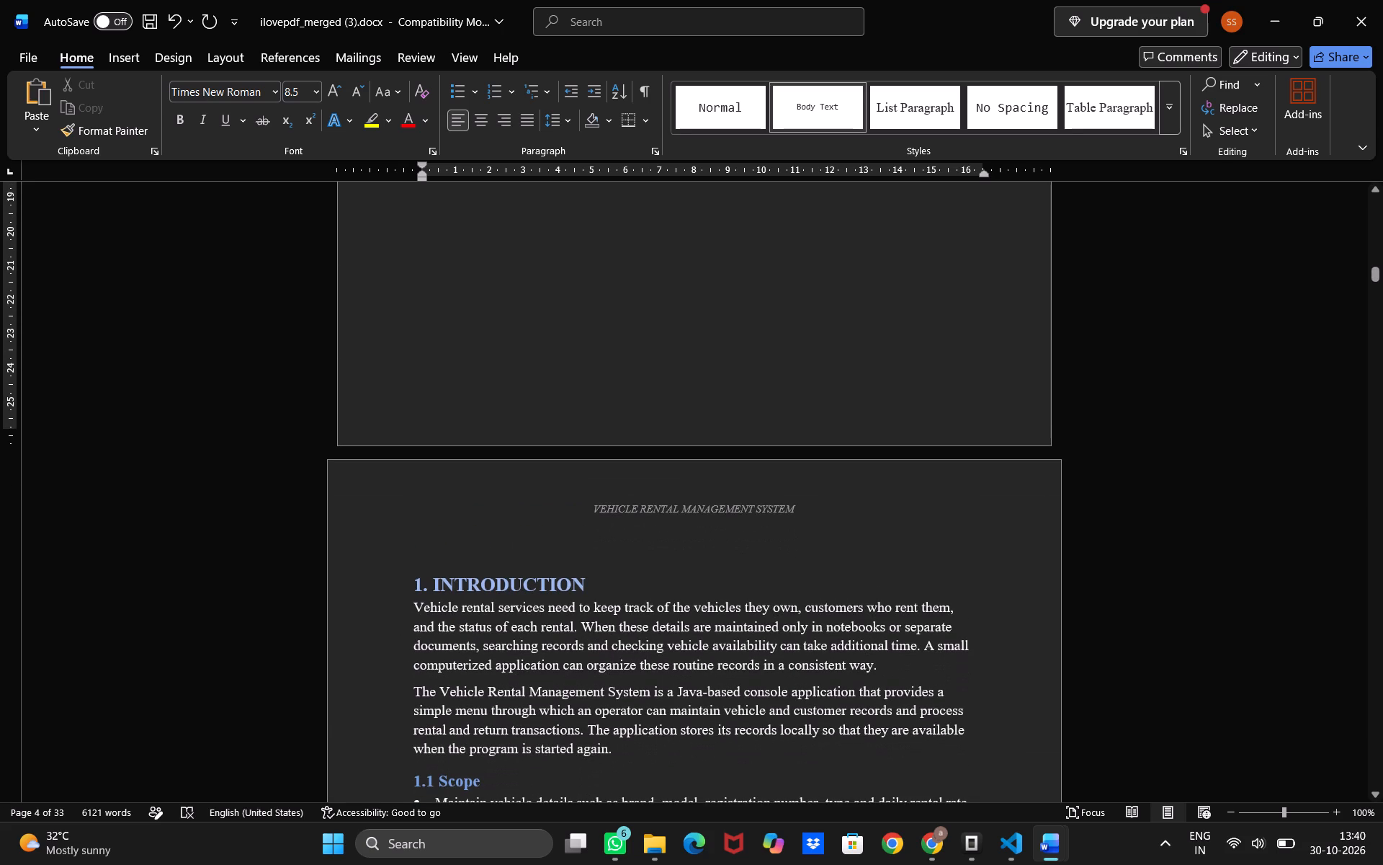
pyautogui.scroll(-1, 410, 621)
pyautogui.click(514, 480)
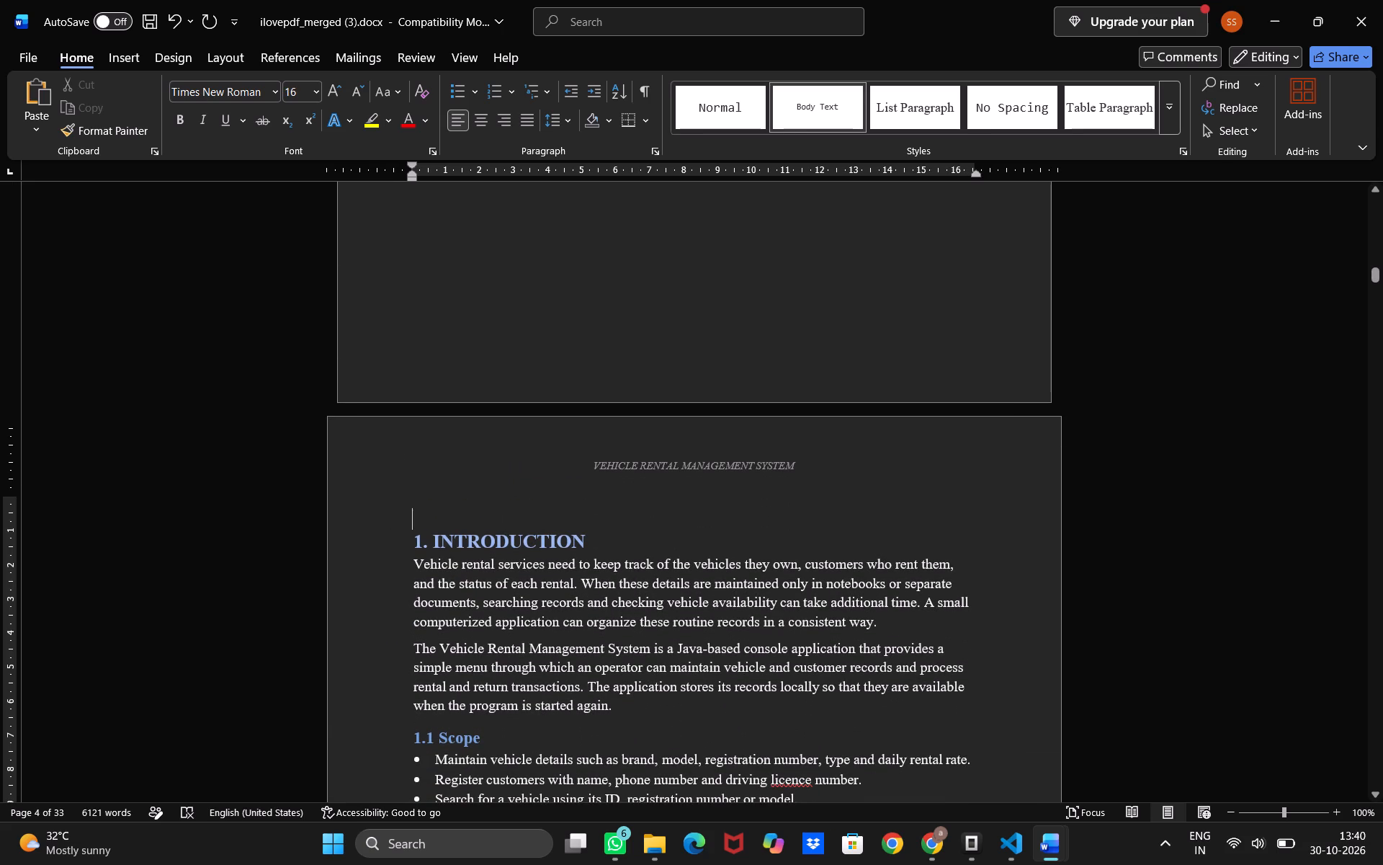
pyautogui.press('BackSpace')
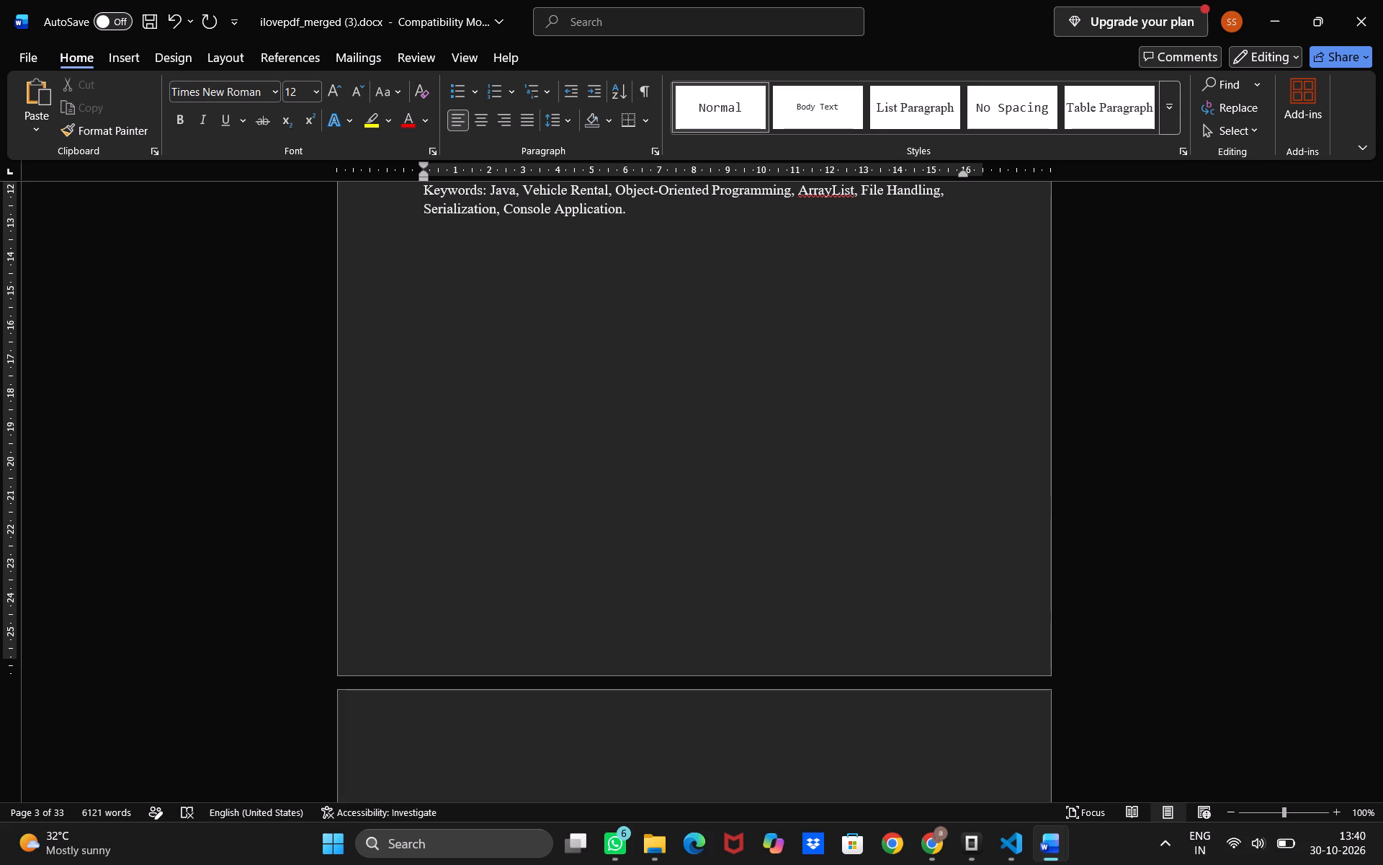
# Examine the pages from the index through the Abstract to the Introduction for the remaining blank page.
pyautogui.scroll(-15, 416, 523)
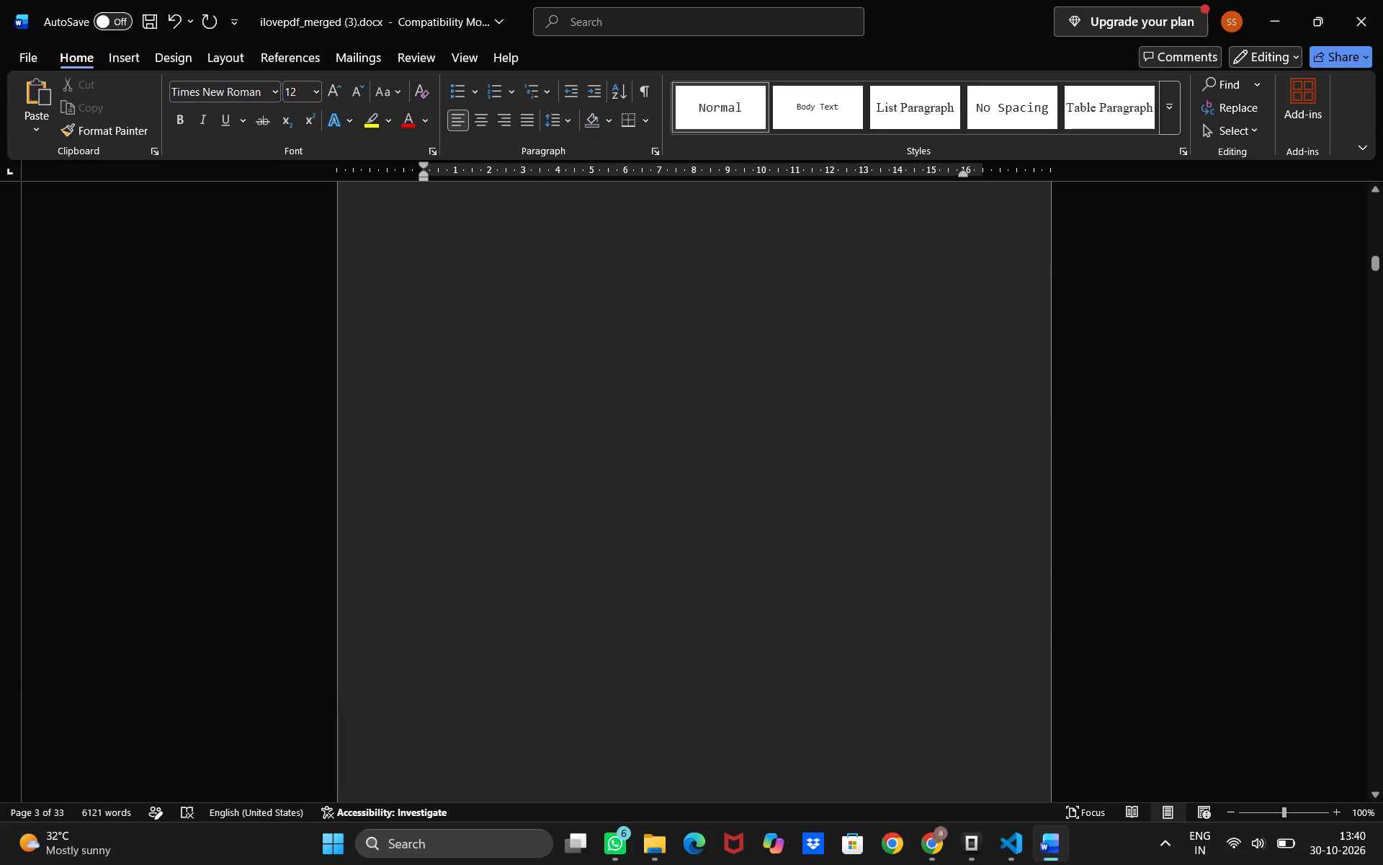
pyautogui.scroll(-16, 411, 546)
pyautogui.scroll(11, 412, 553)
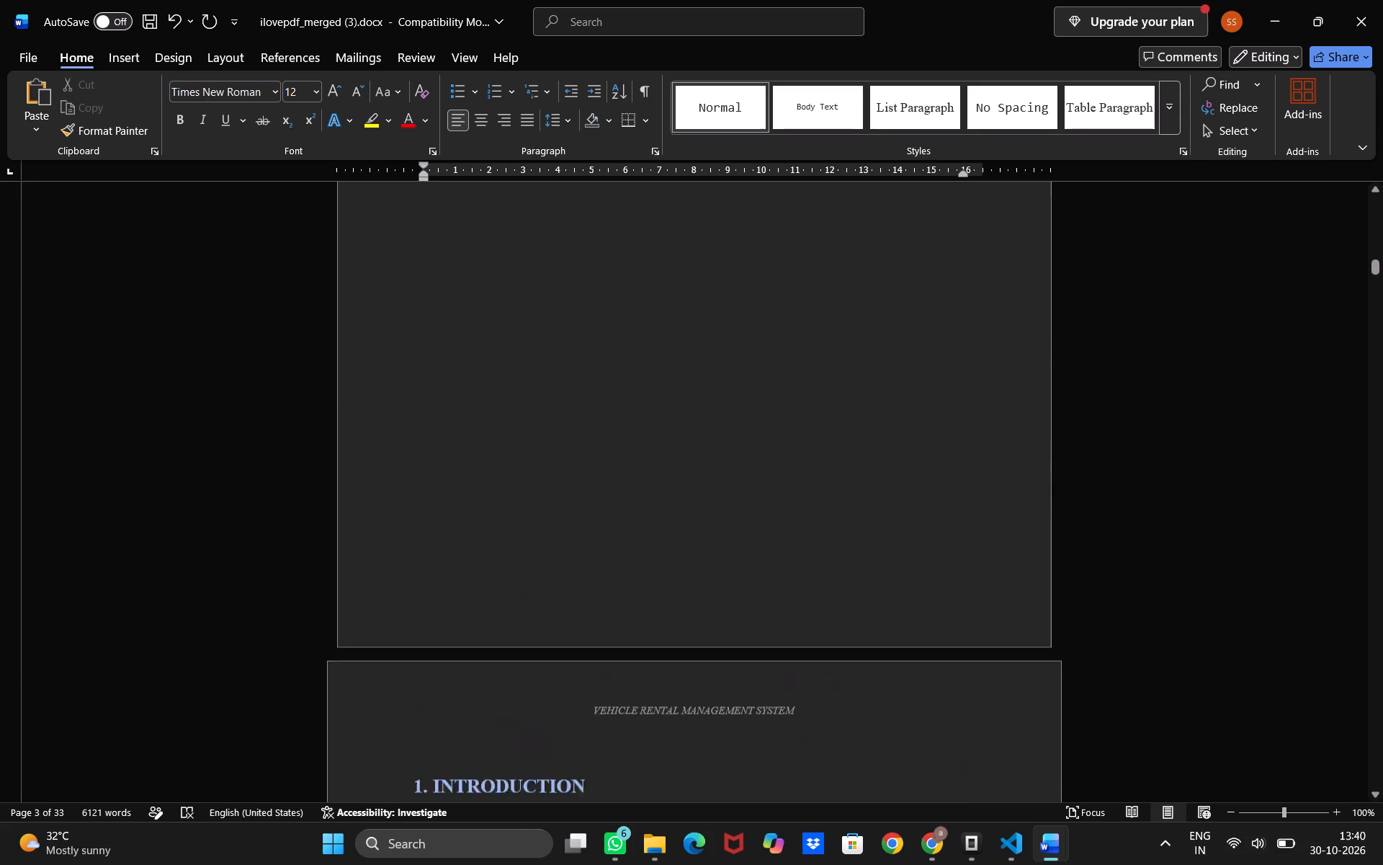
pyautogui.scroll(20, 411, 557)
pyautogui.scroll(11, 411, 557)
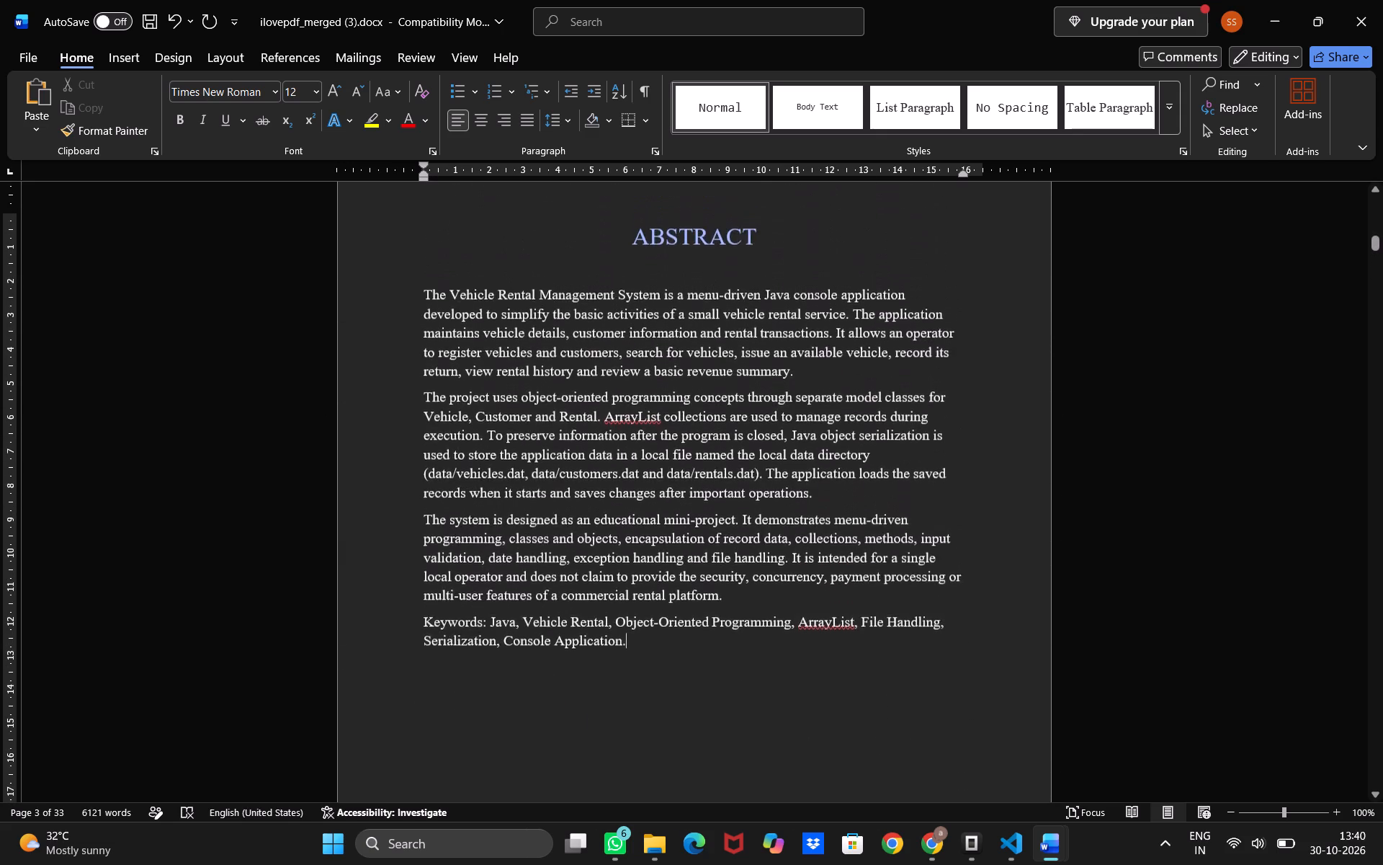
pyautogui.scroll(3, 399, 567)
pyautogui.scroll(8, 379, 629)
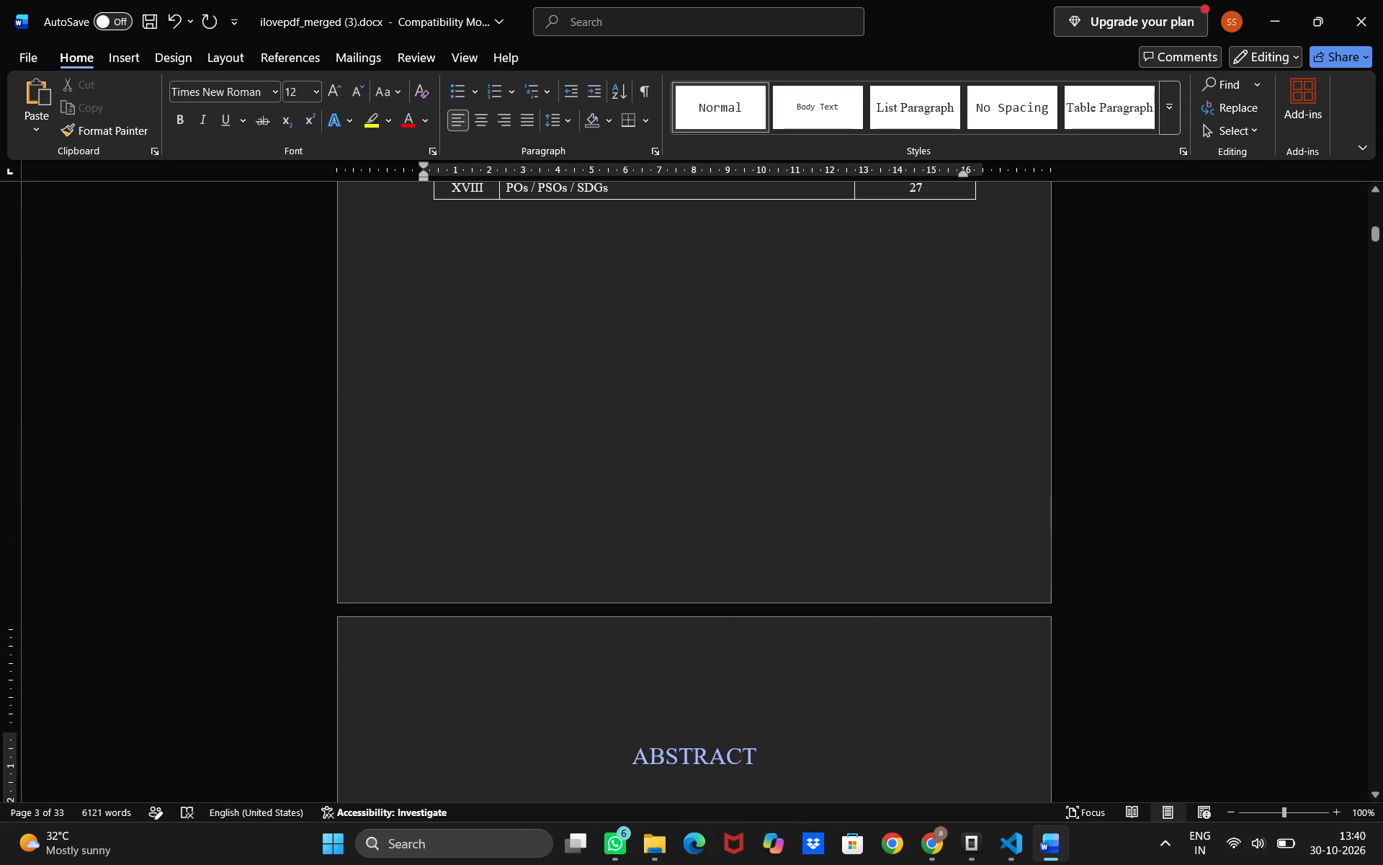